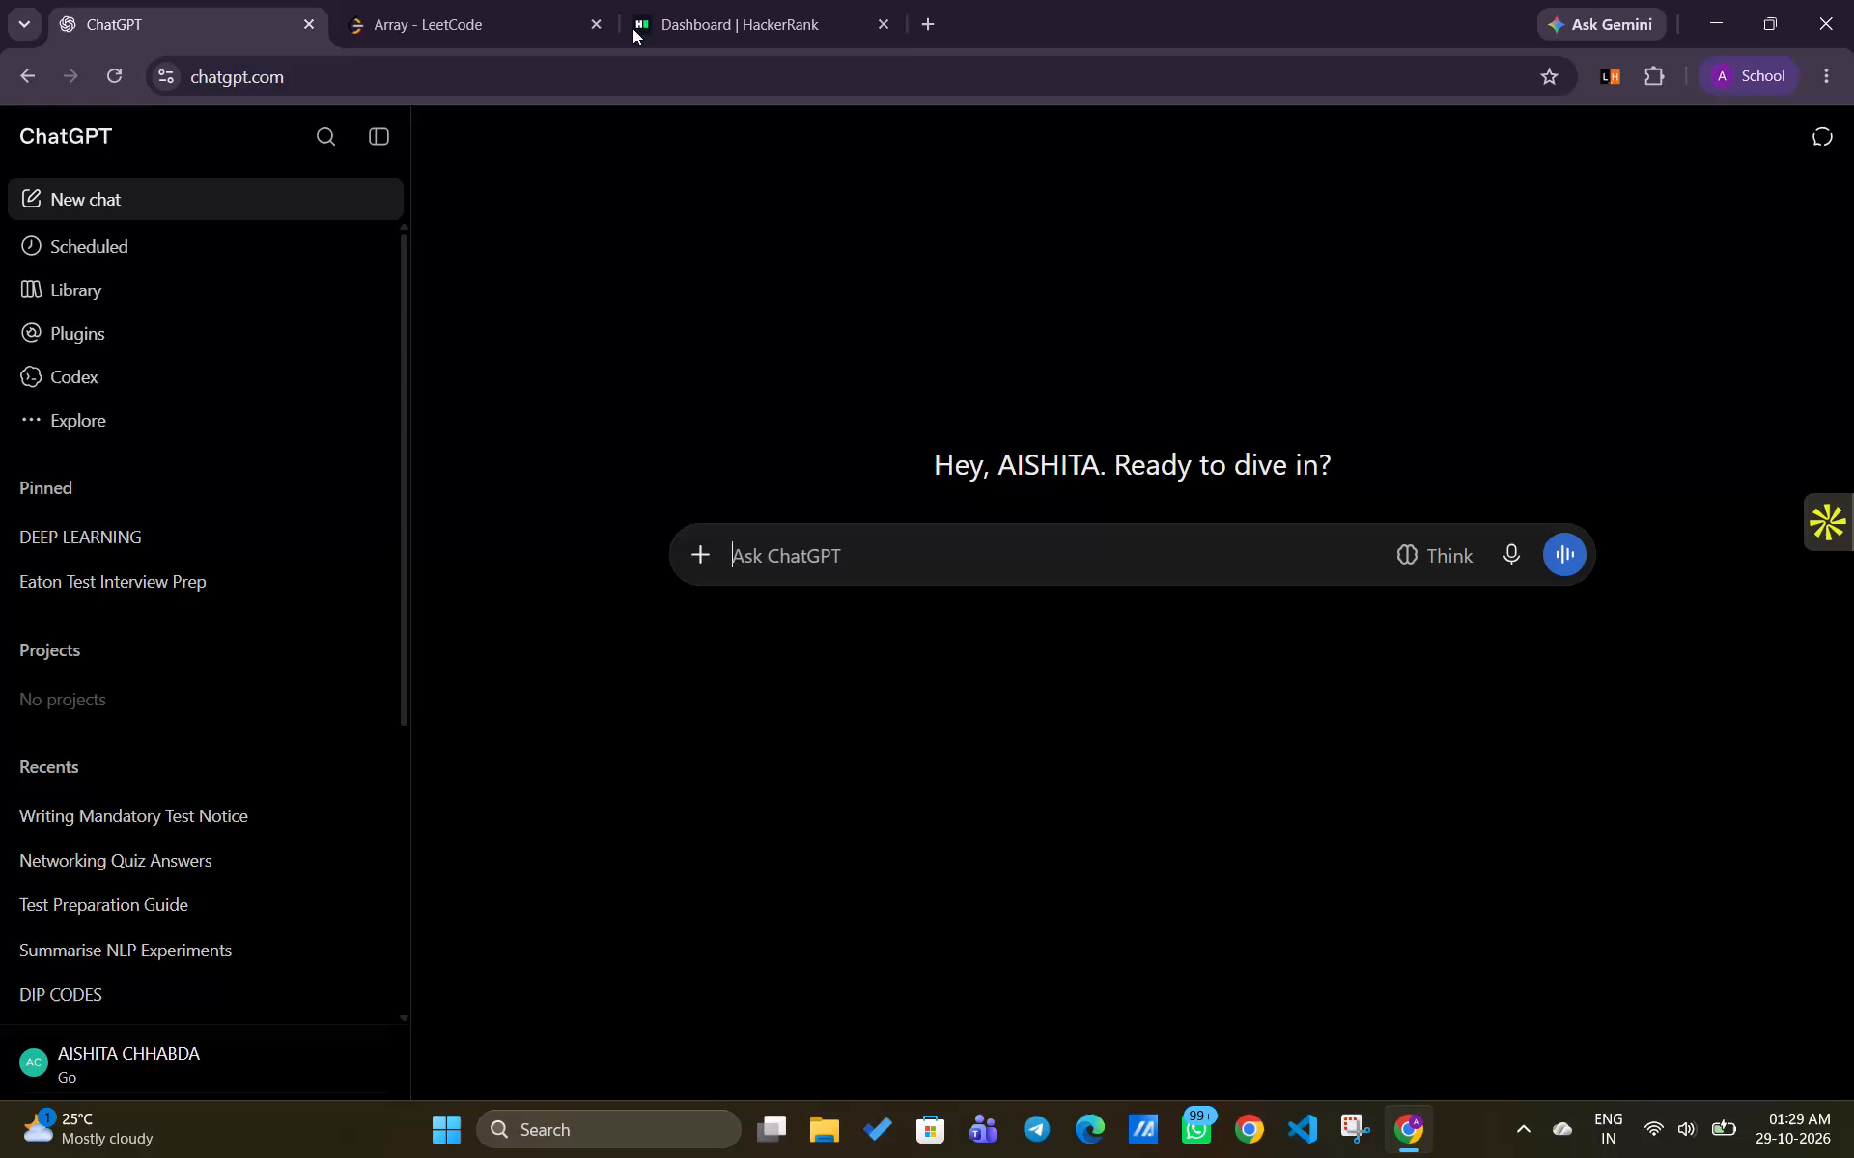
Switch to LeetCode and view the Array problem list.
left_click(673, 0)
left_click(340, 18)
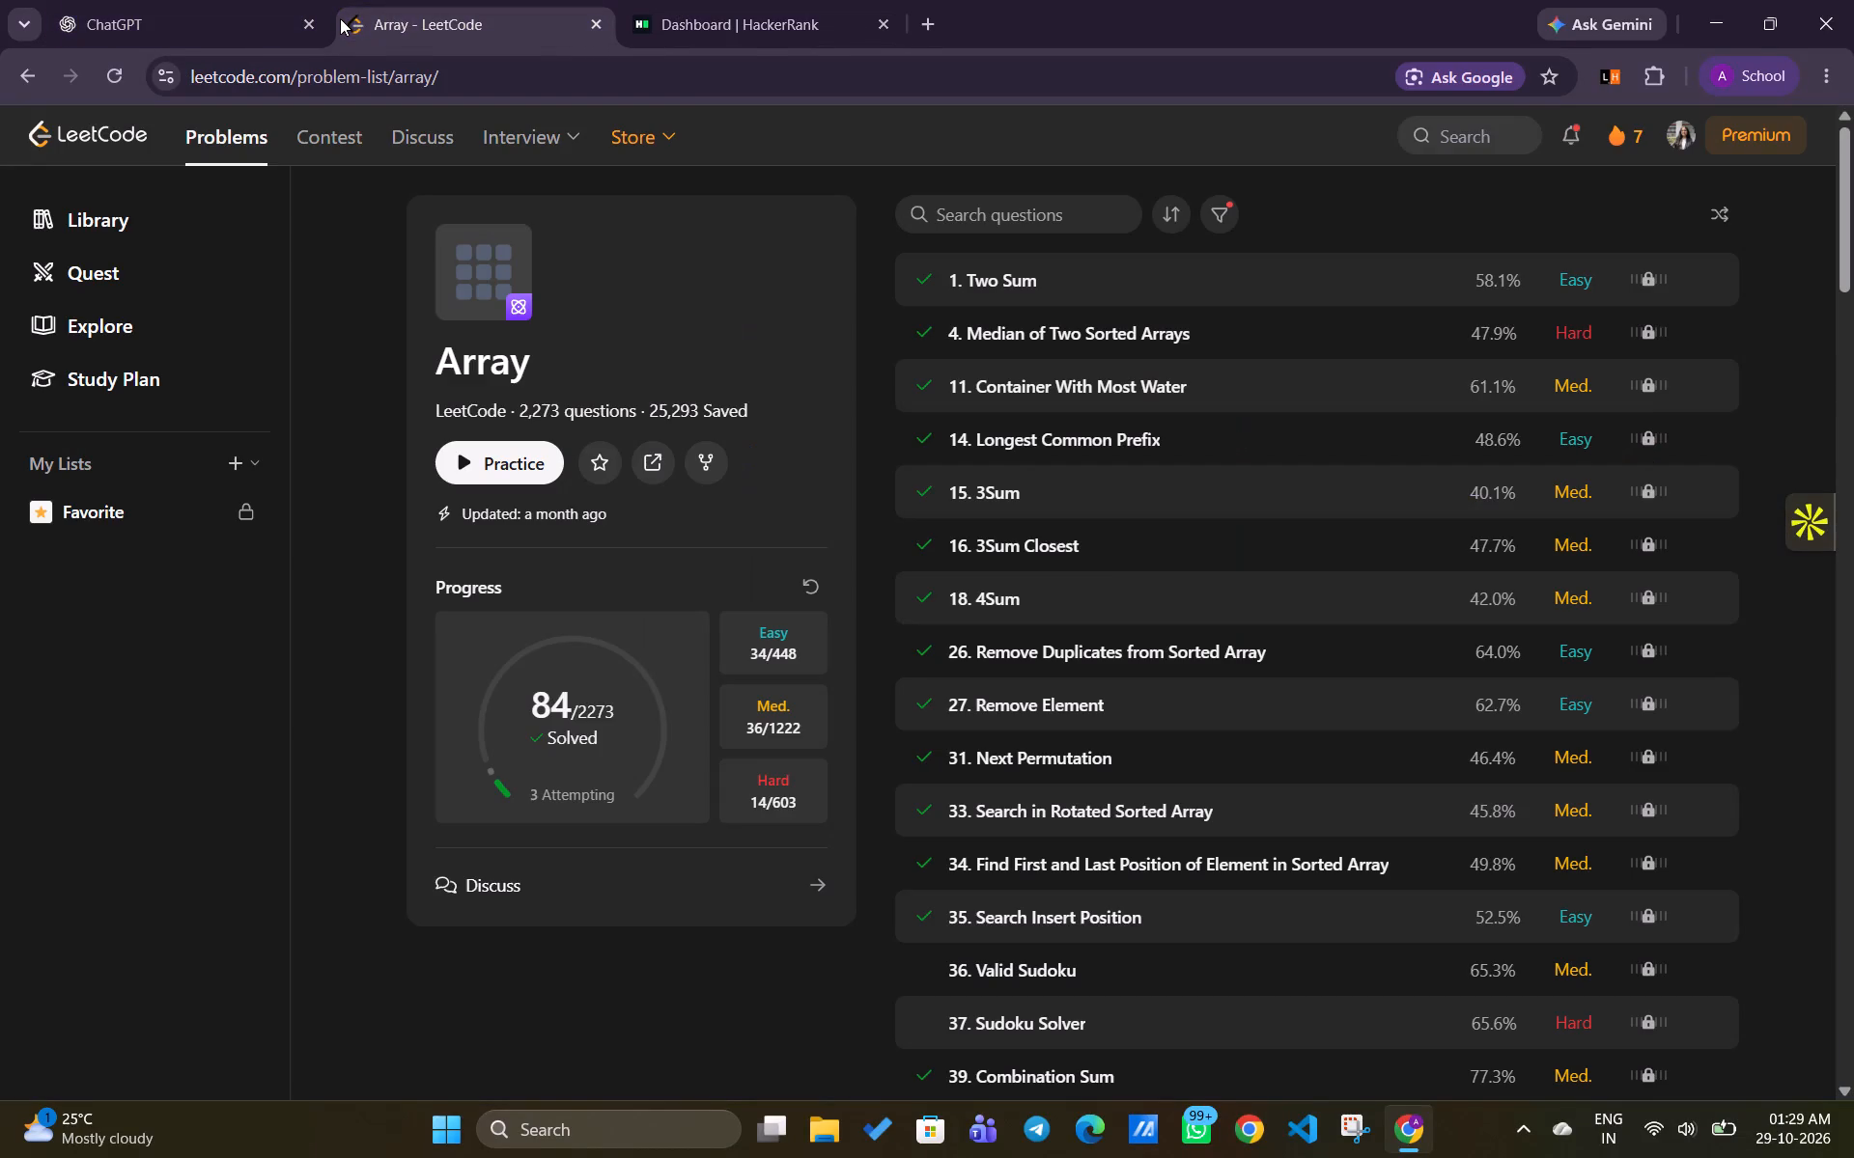
scroll(1042, 474, "up", 3)
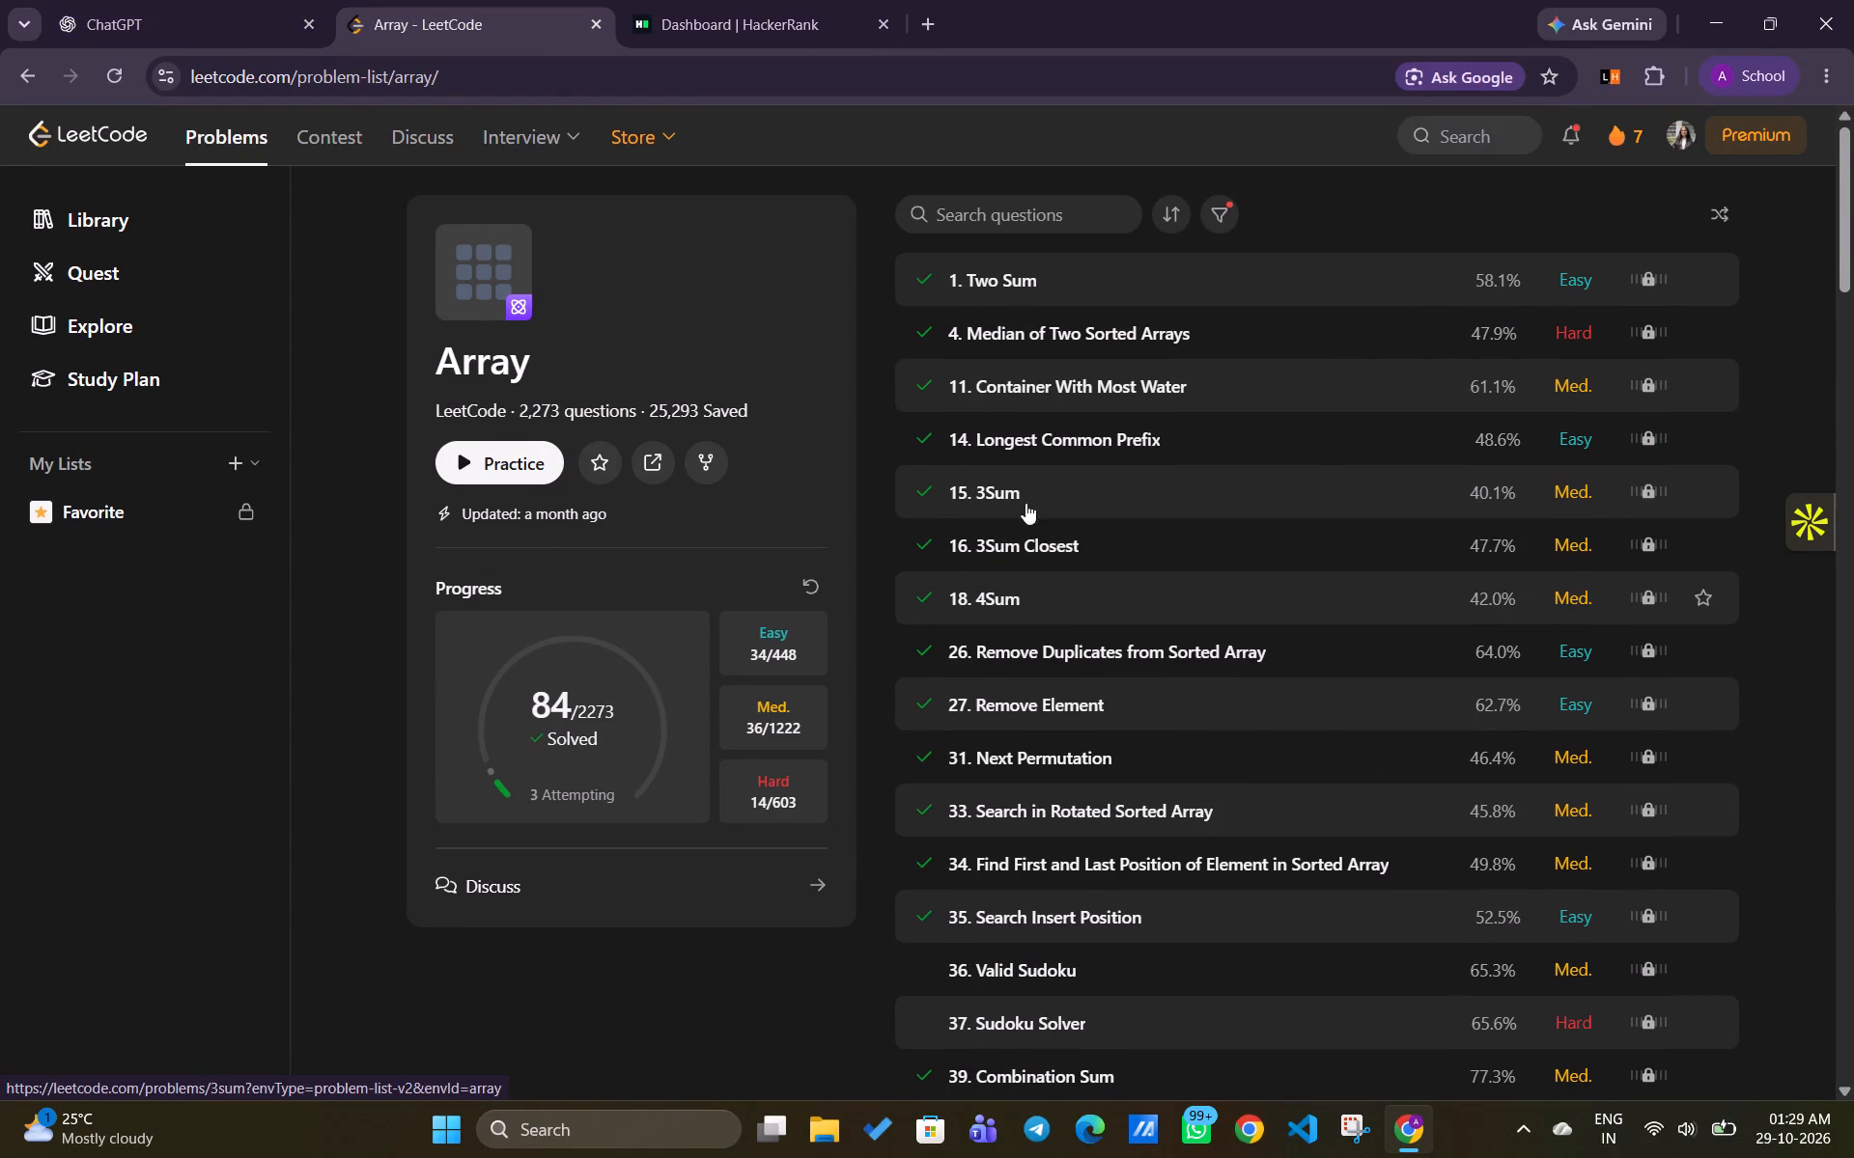
Search the computer for "dsa", open the DSA PDF to check its contents, and close it.
left_click(590, 1115)
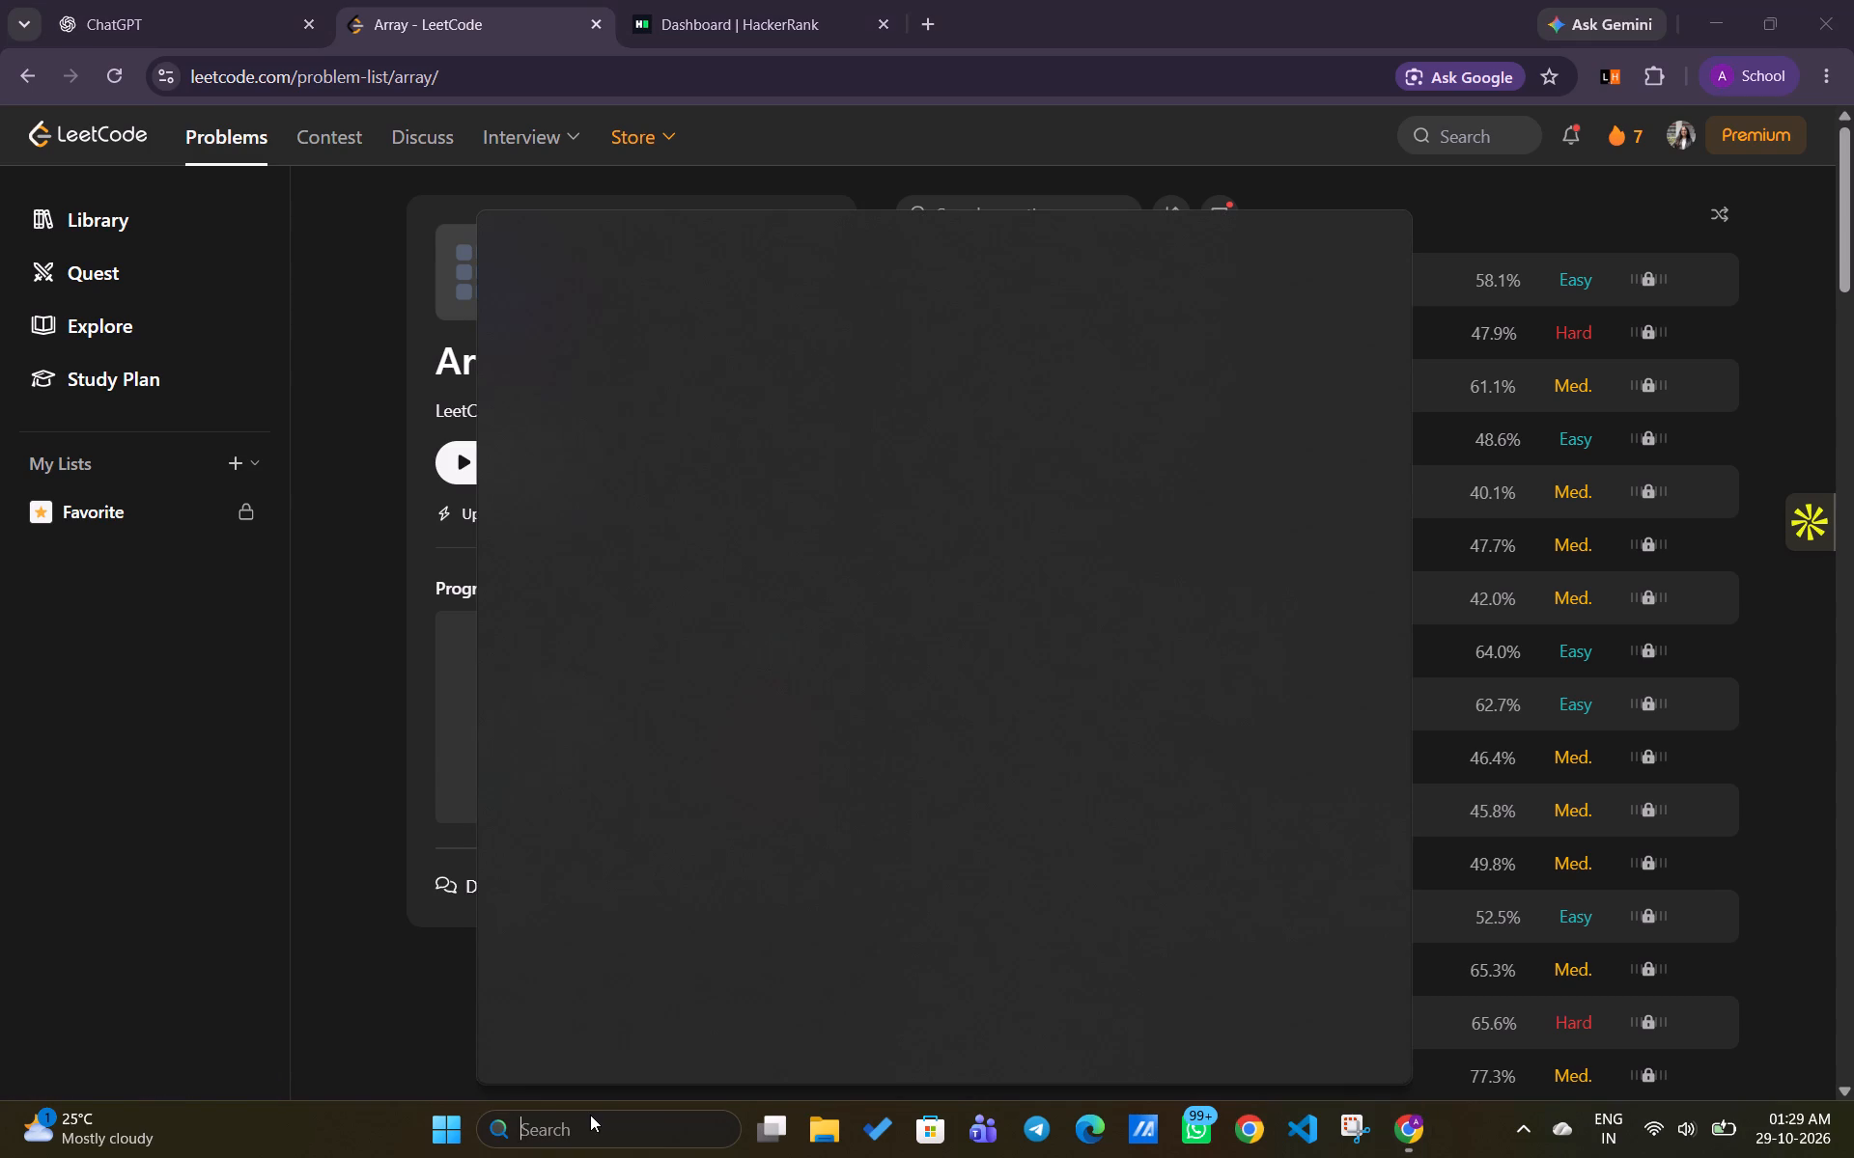
type("dsa")
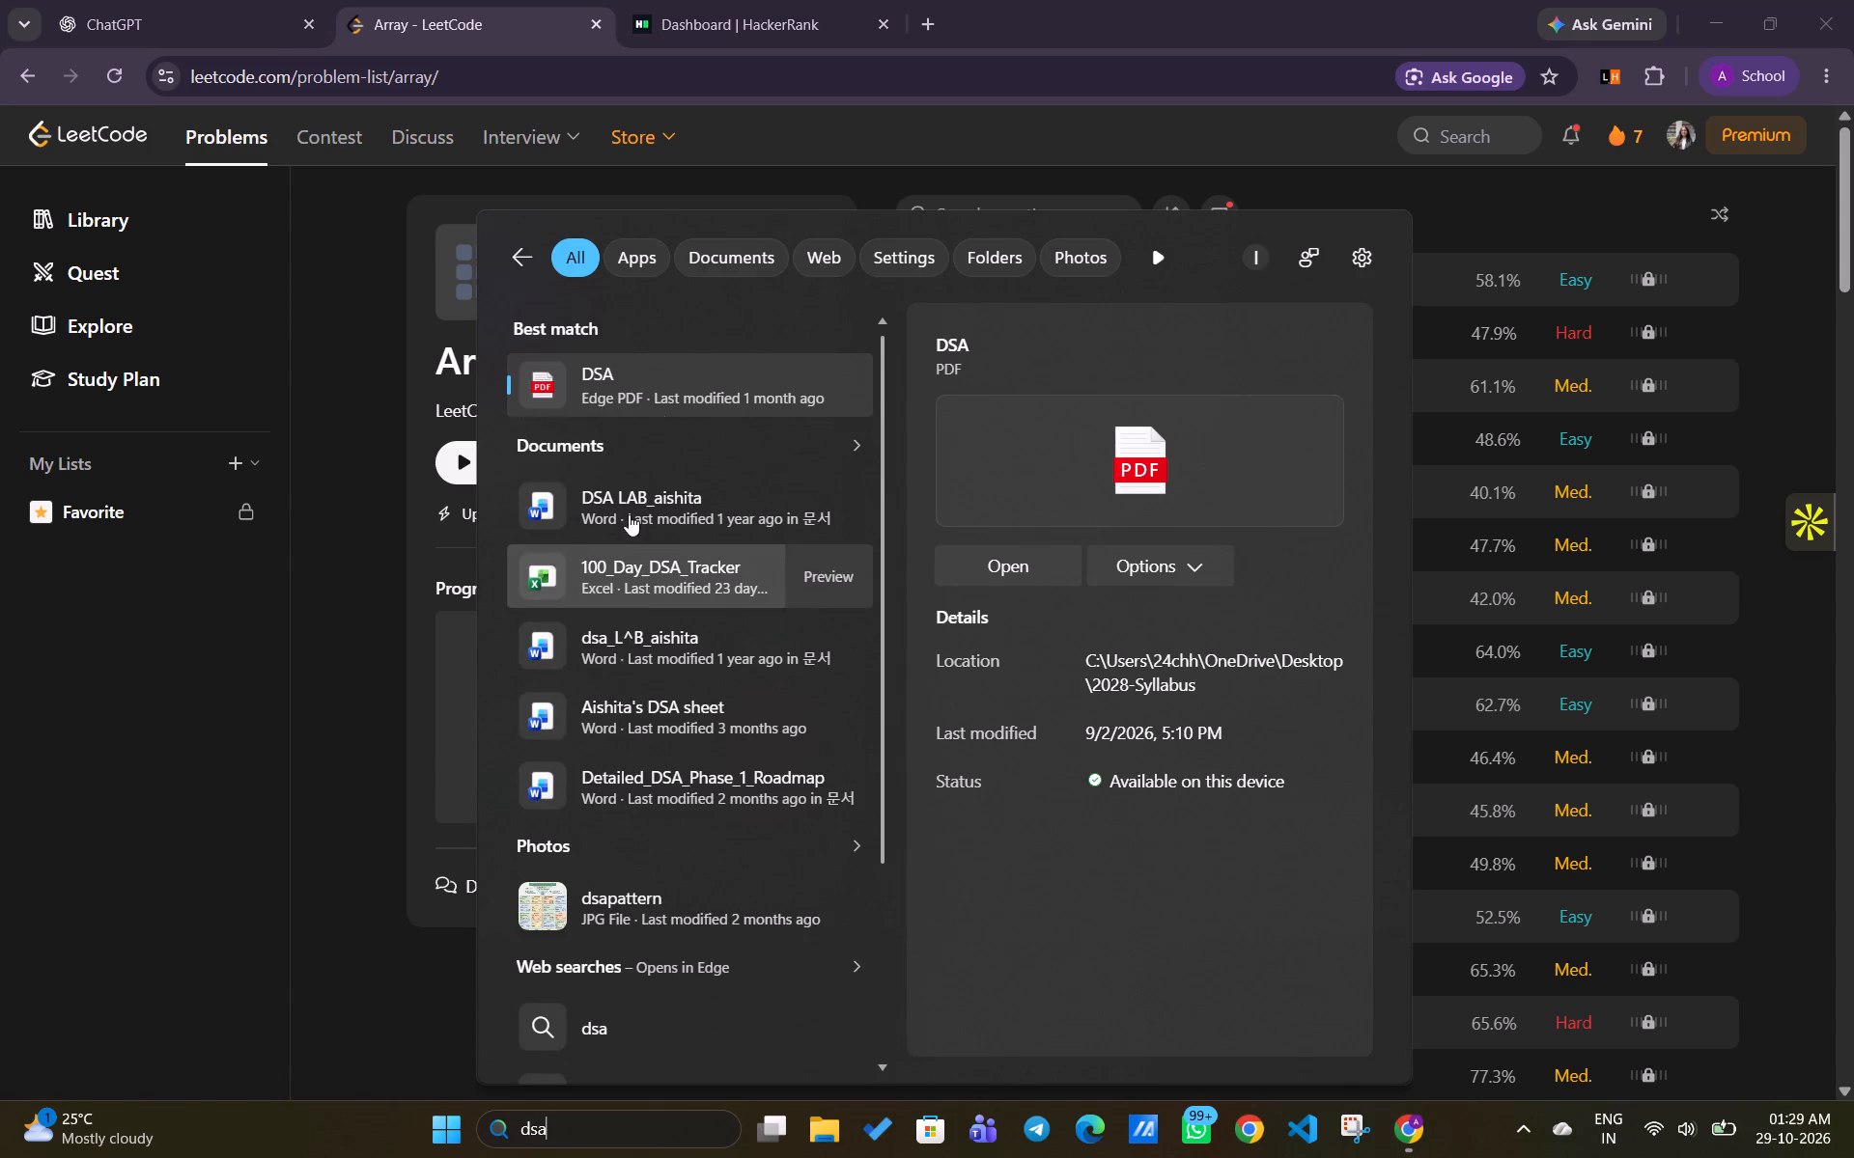
left_click(692, 357)
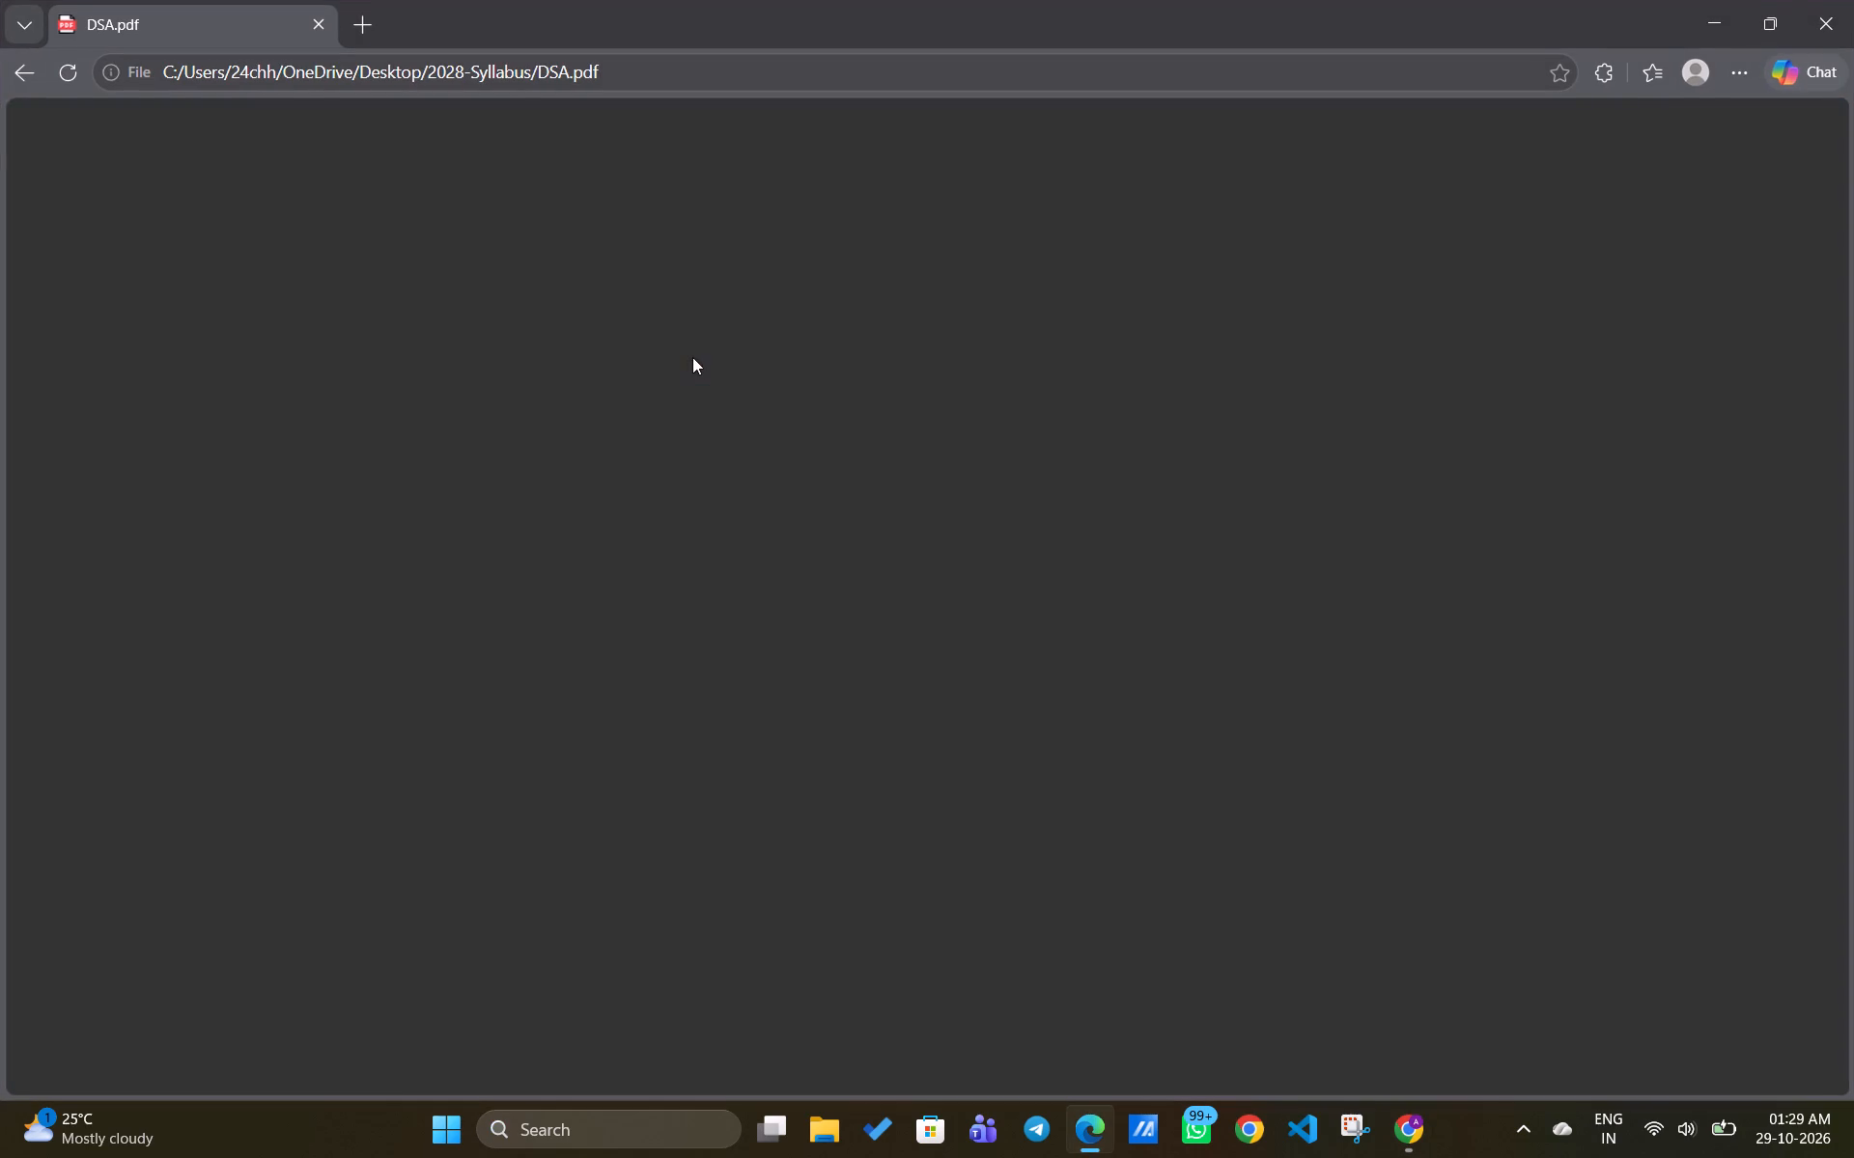
scroll(692, 357, "down", 8)
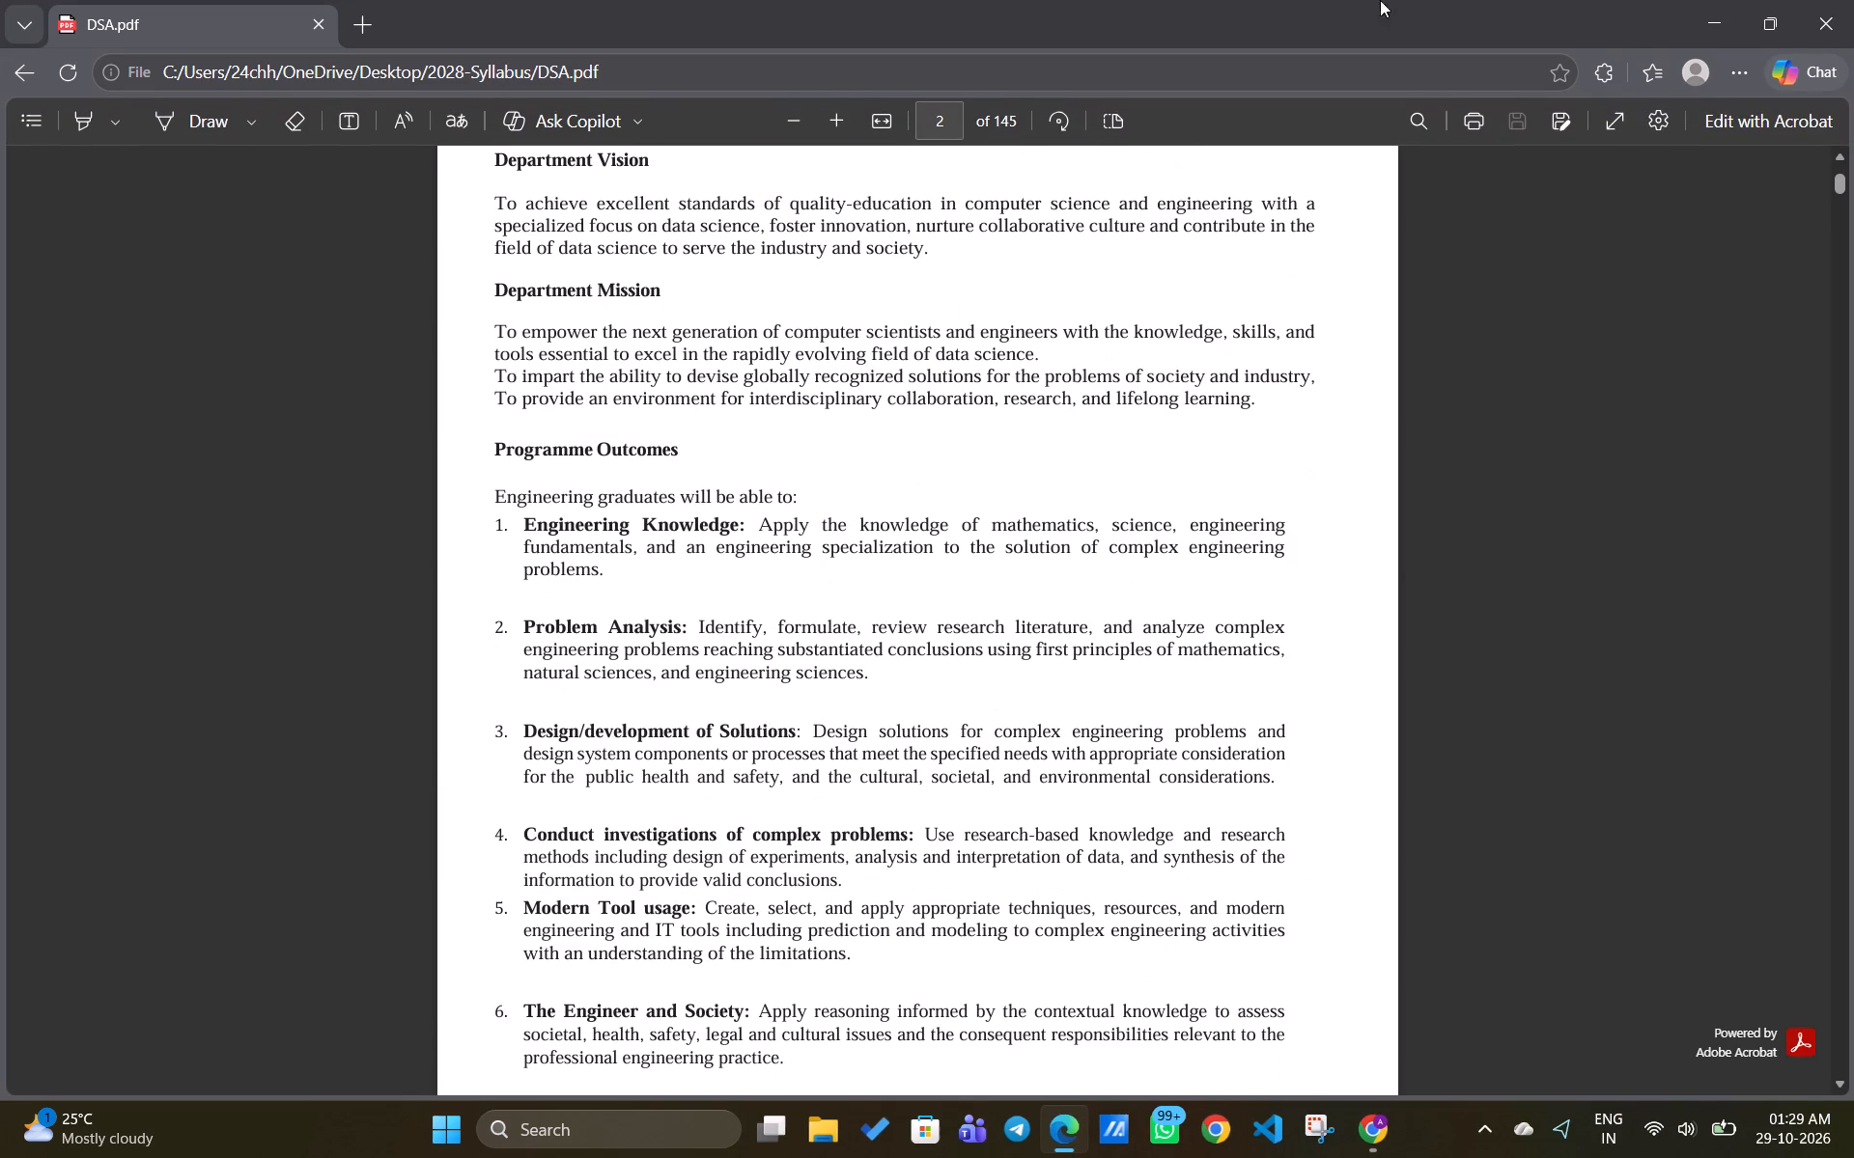
left_click(1853, 0)
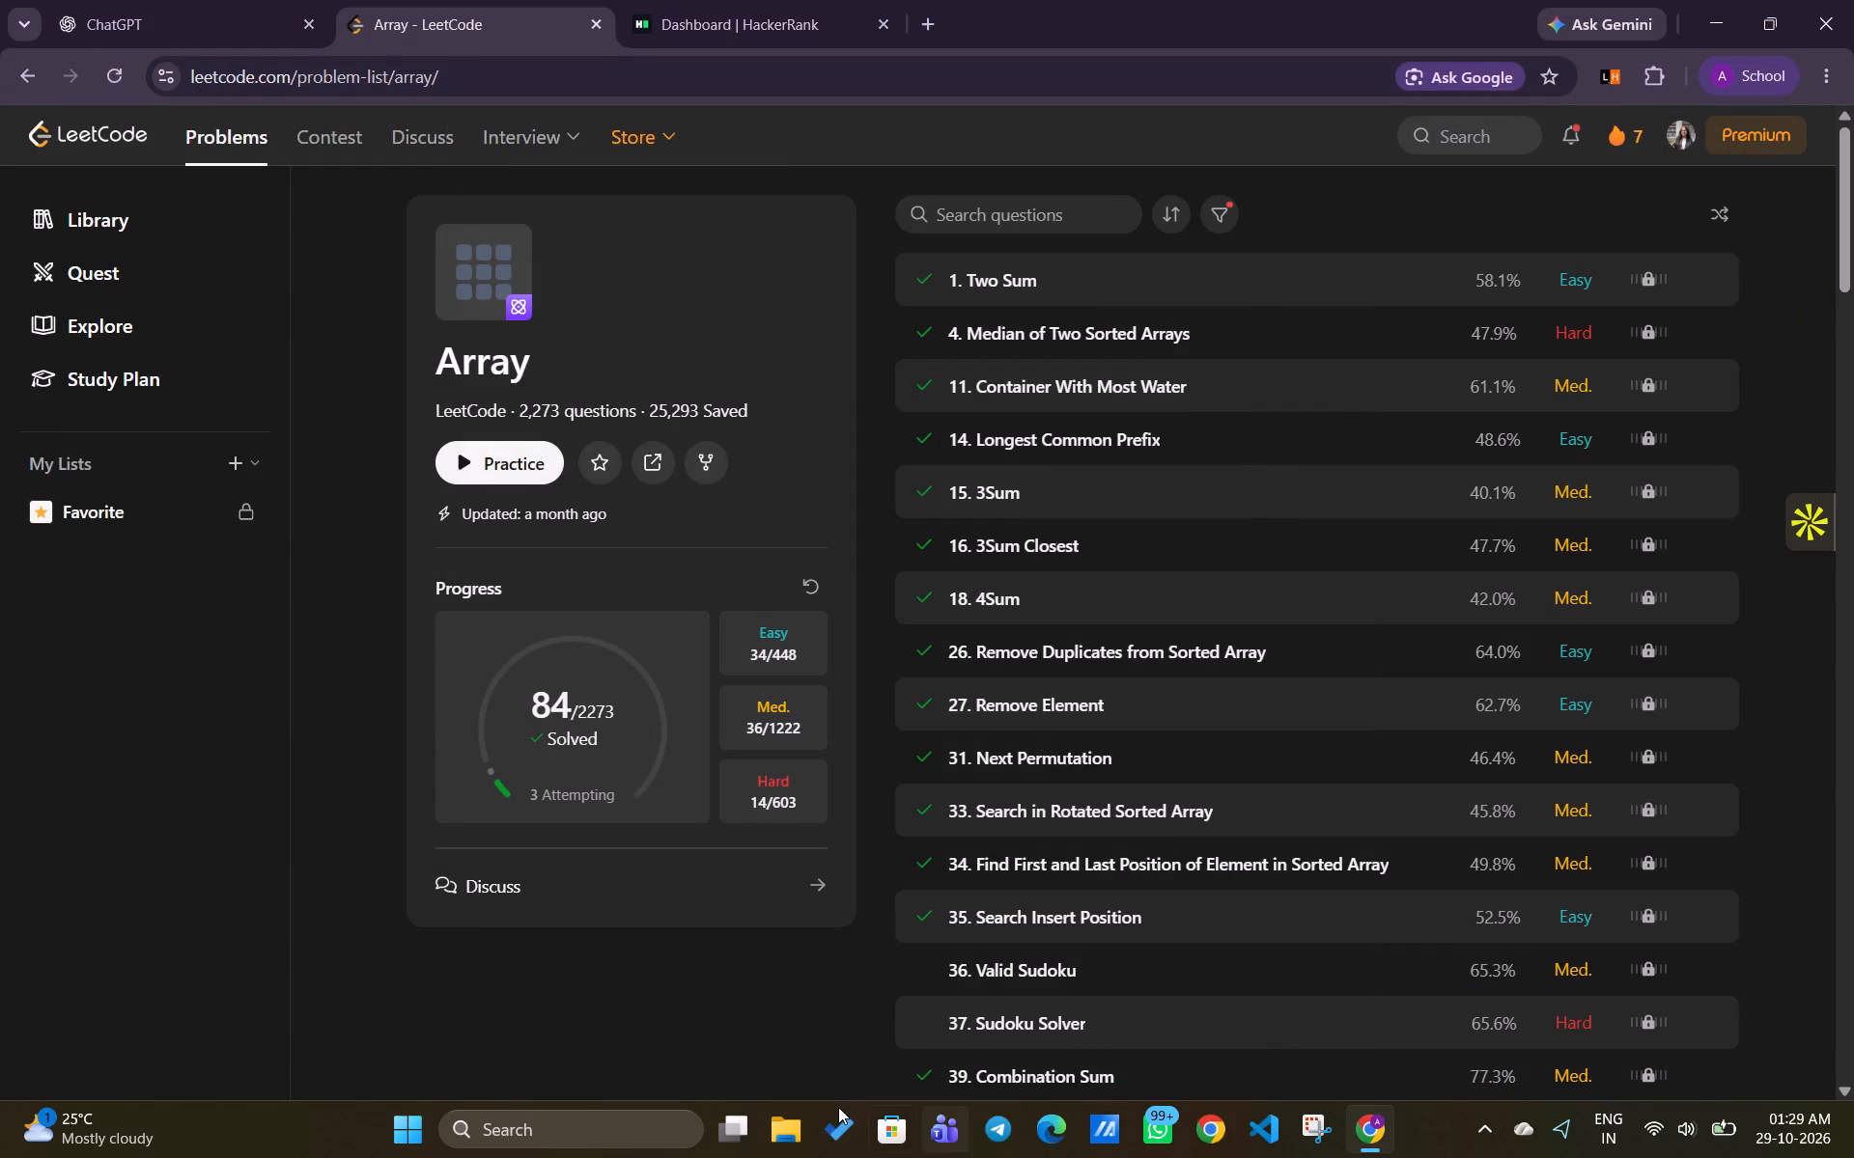
Search the computer for "dsa" again, check the DSA lab Word document listed under Documents, and close it.
left_click(667, 1120)
type("dsa")
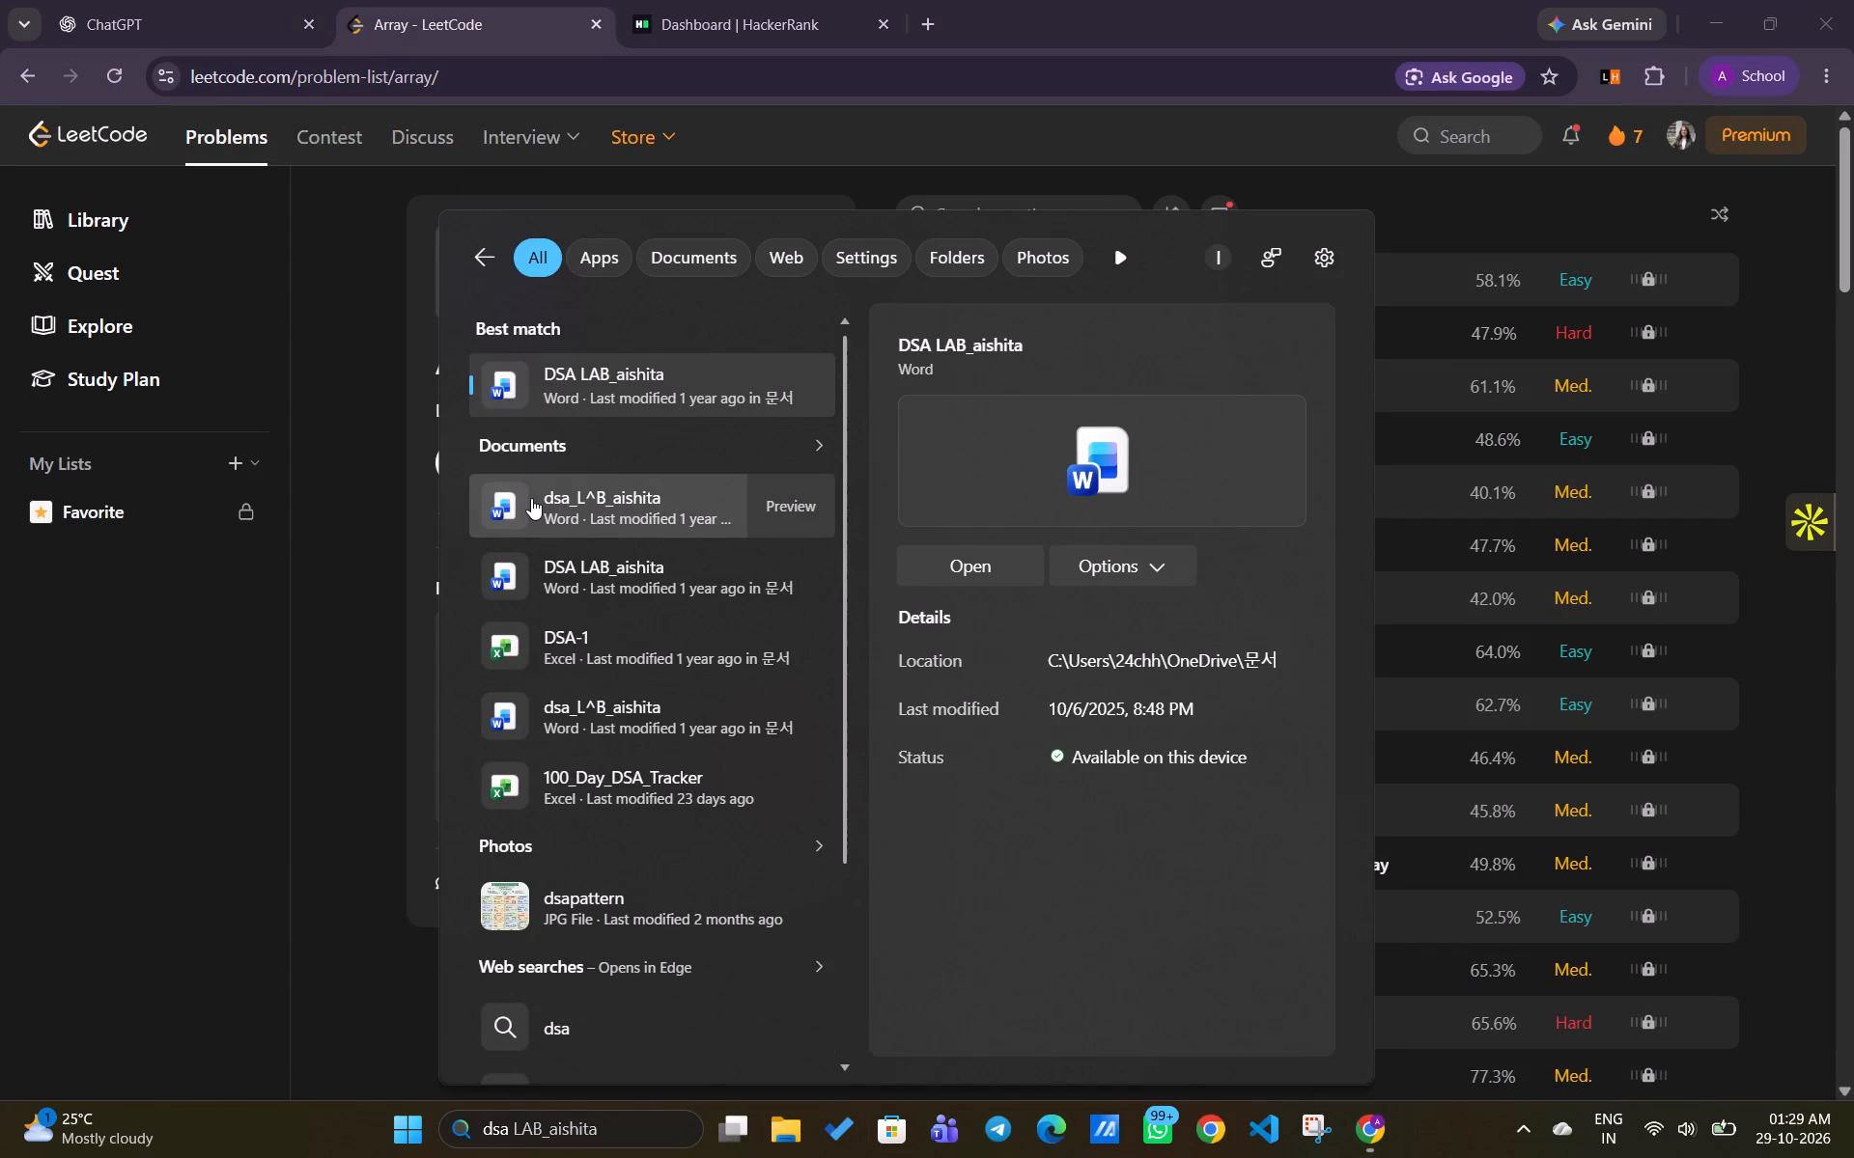
left_click(678, 523)
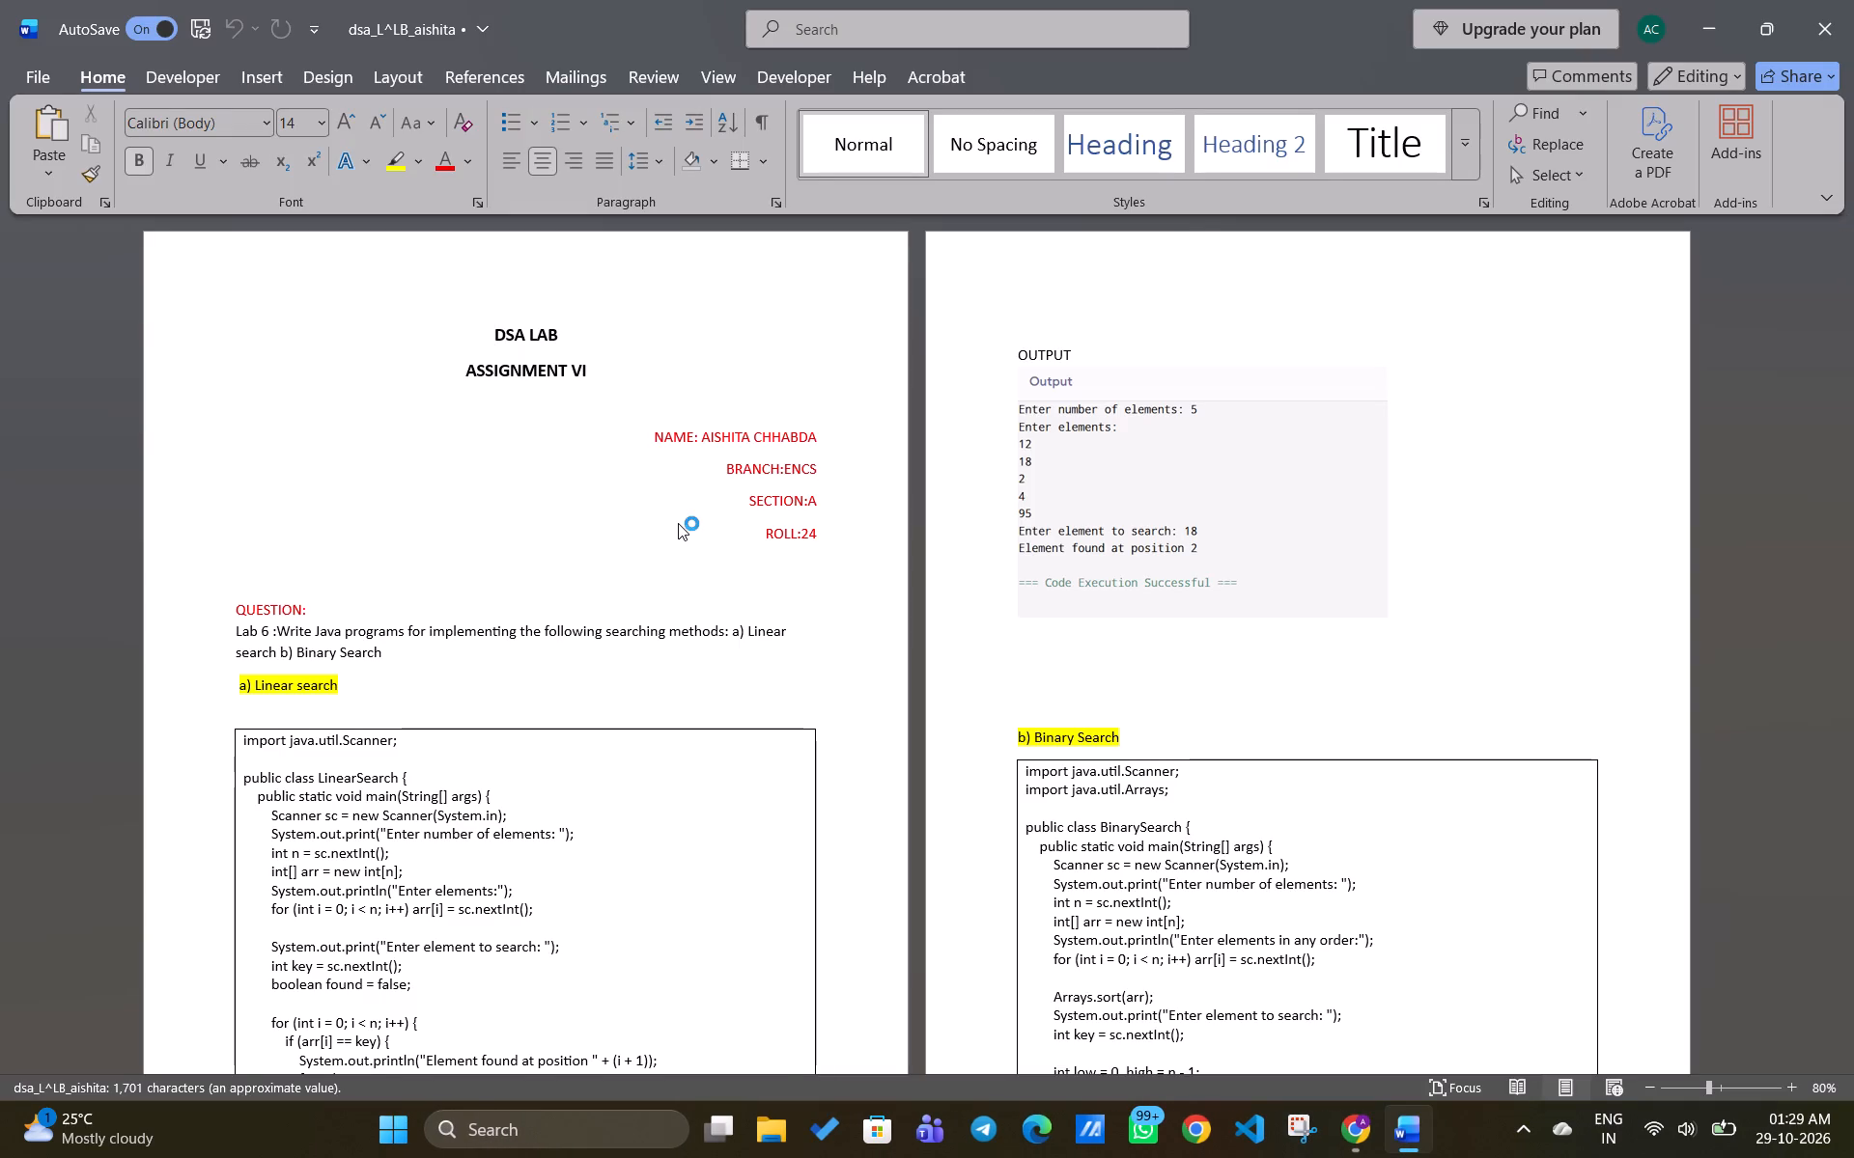
left_click(1848, 0)
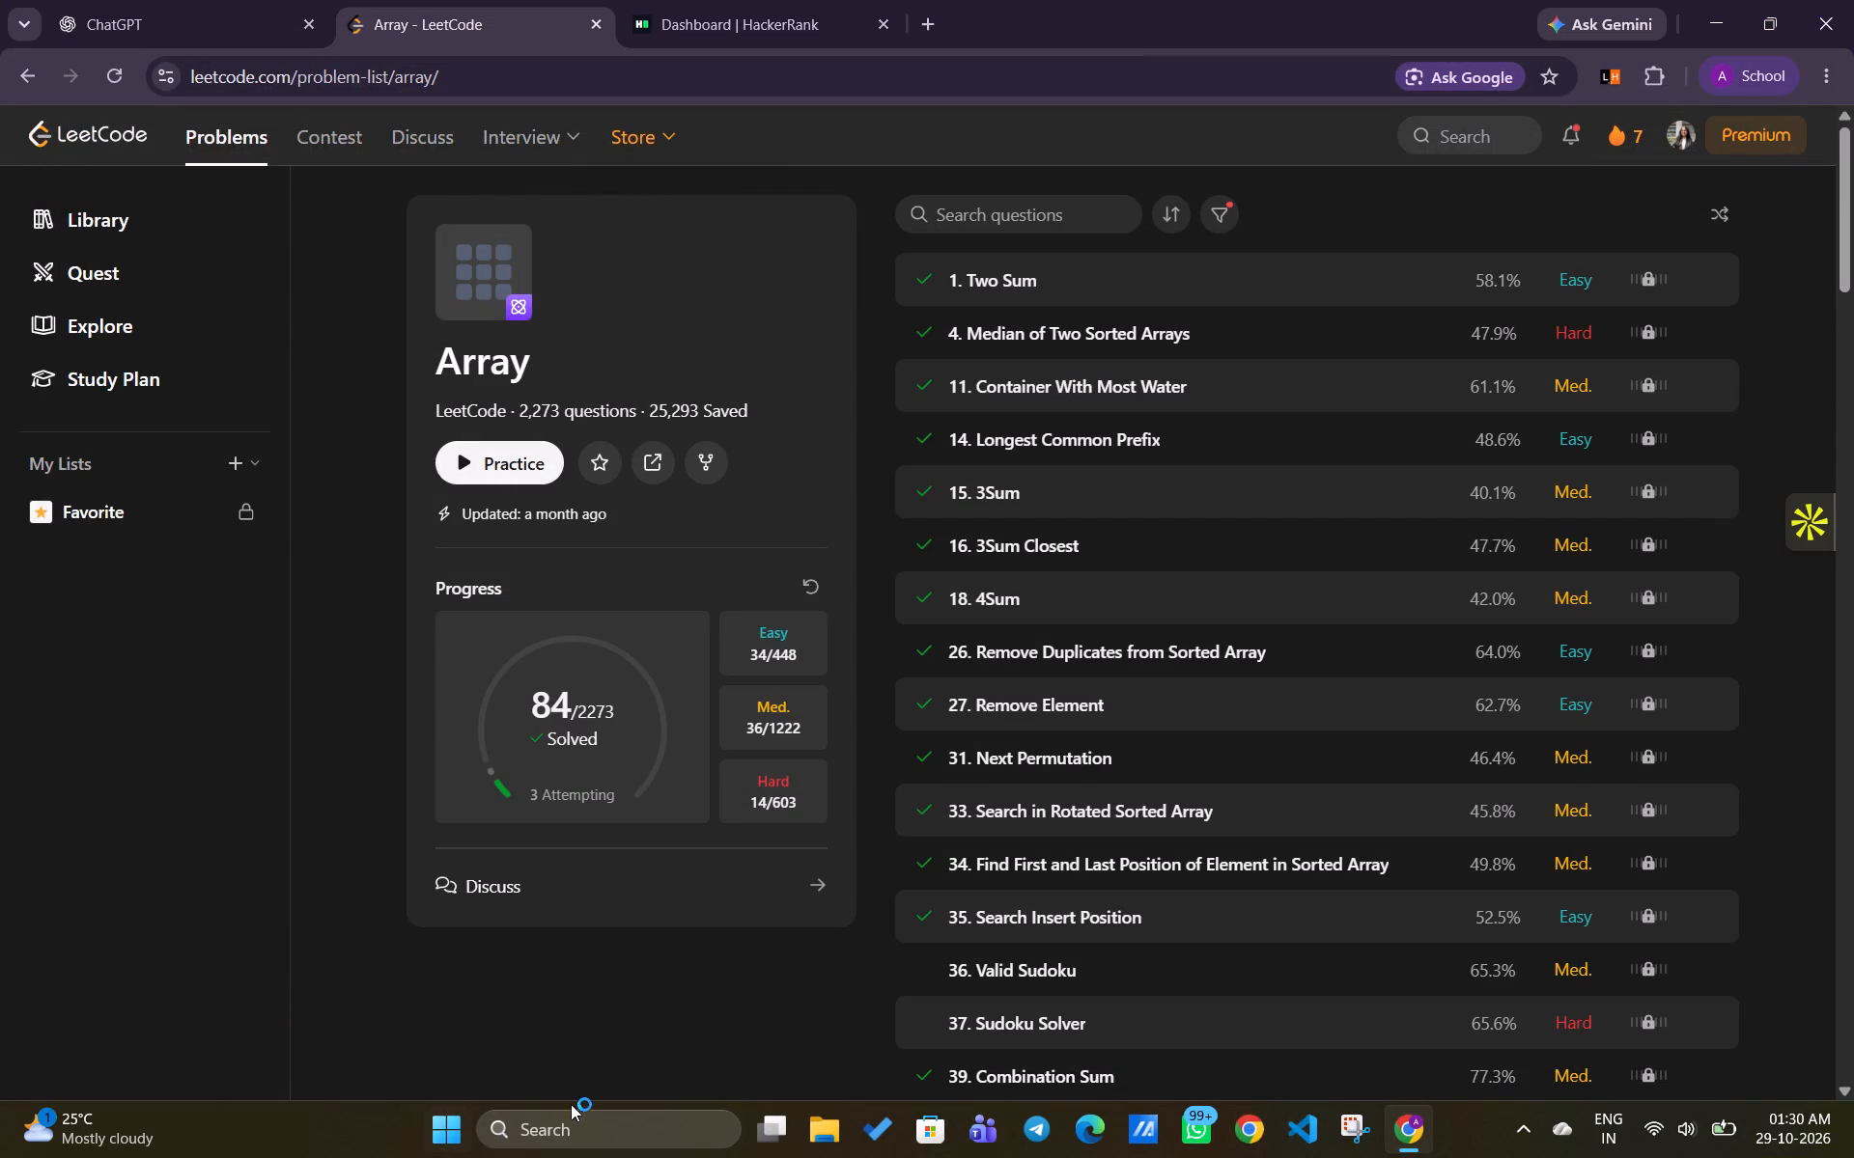
Search the computer for "dsa", check the 100_Day_DSA_Tracker workbook in Excel, and close it.
left_click(581, 1125)
type("dsa")
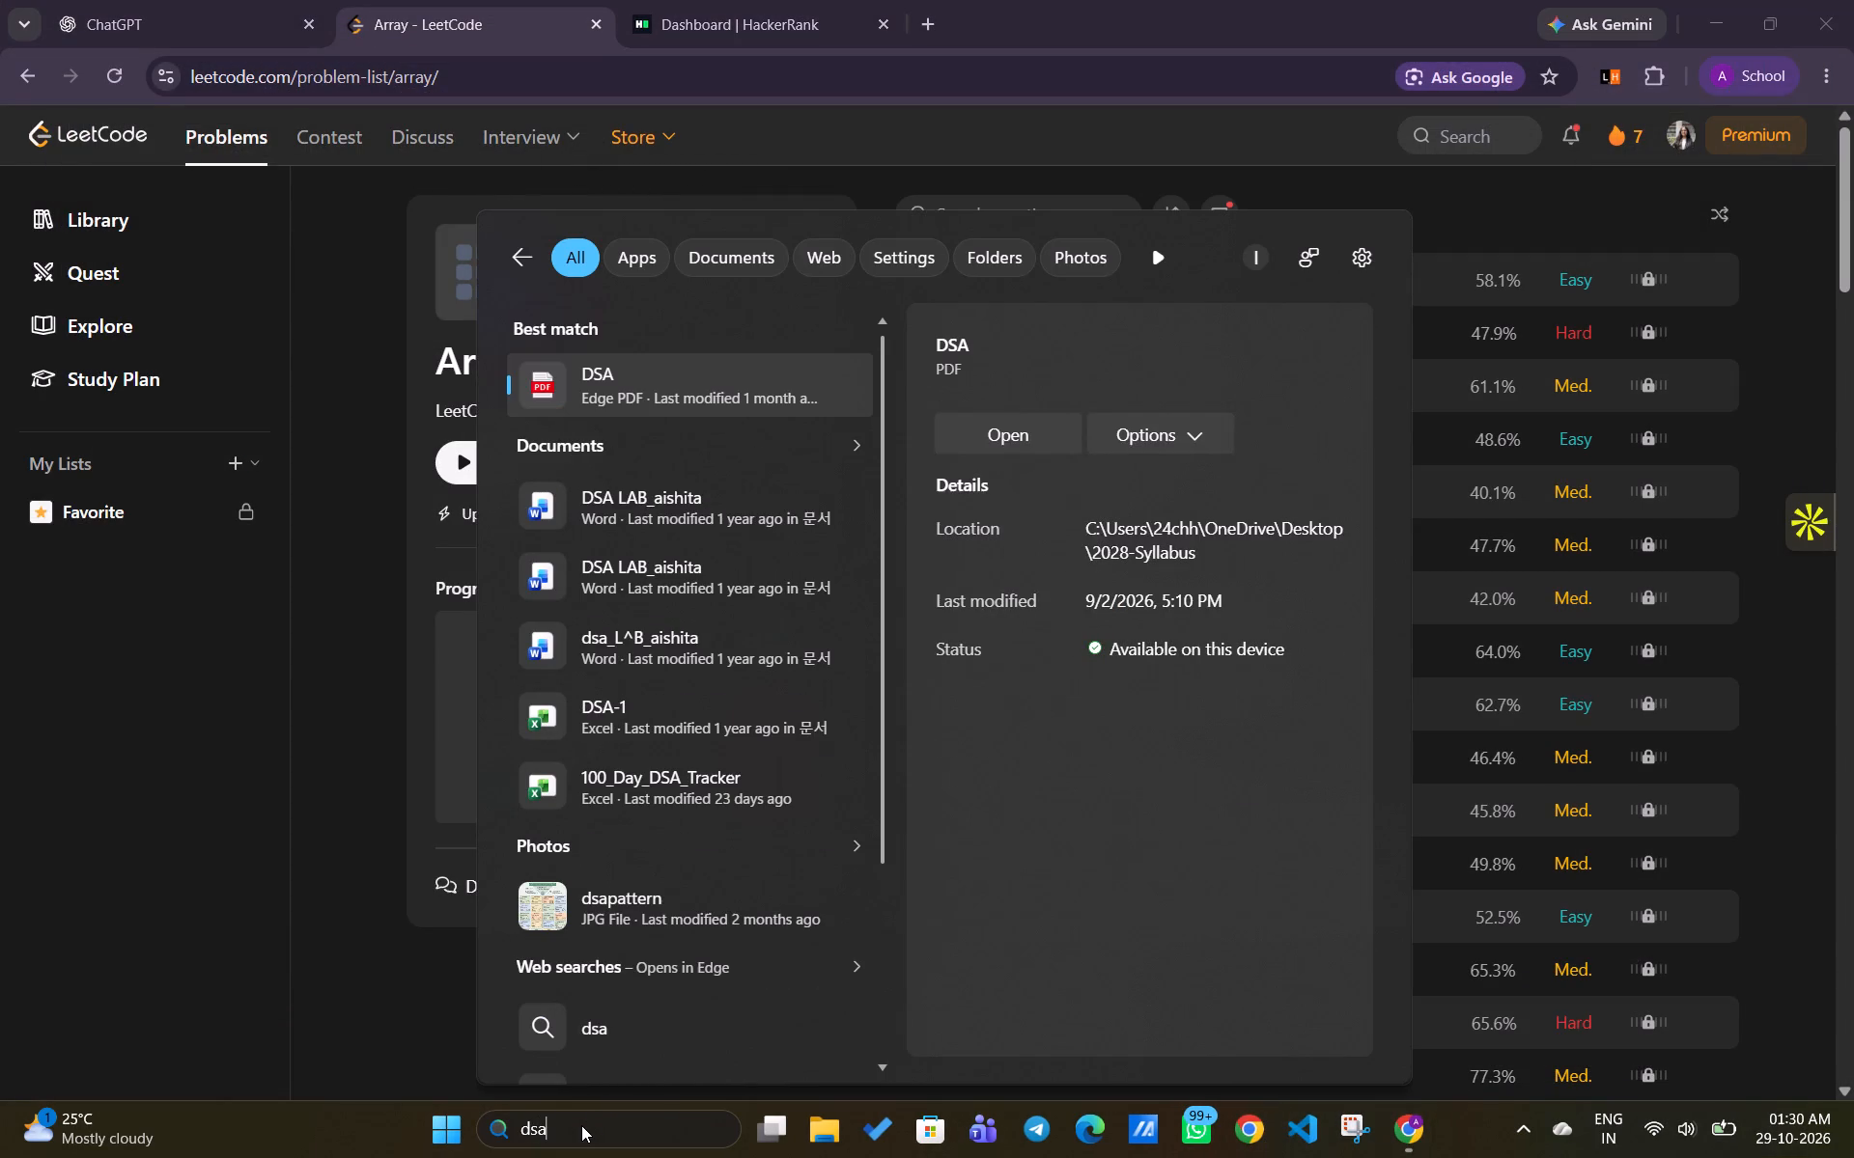
left_click(664, 787)
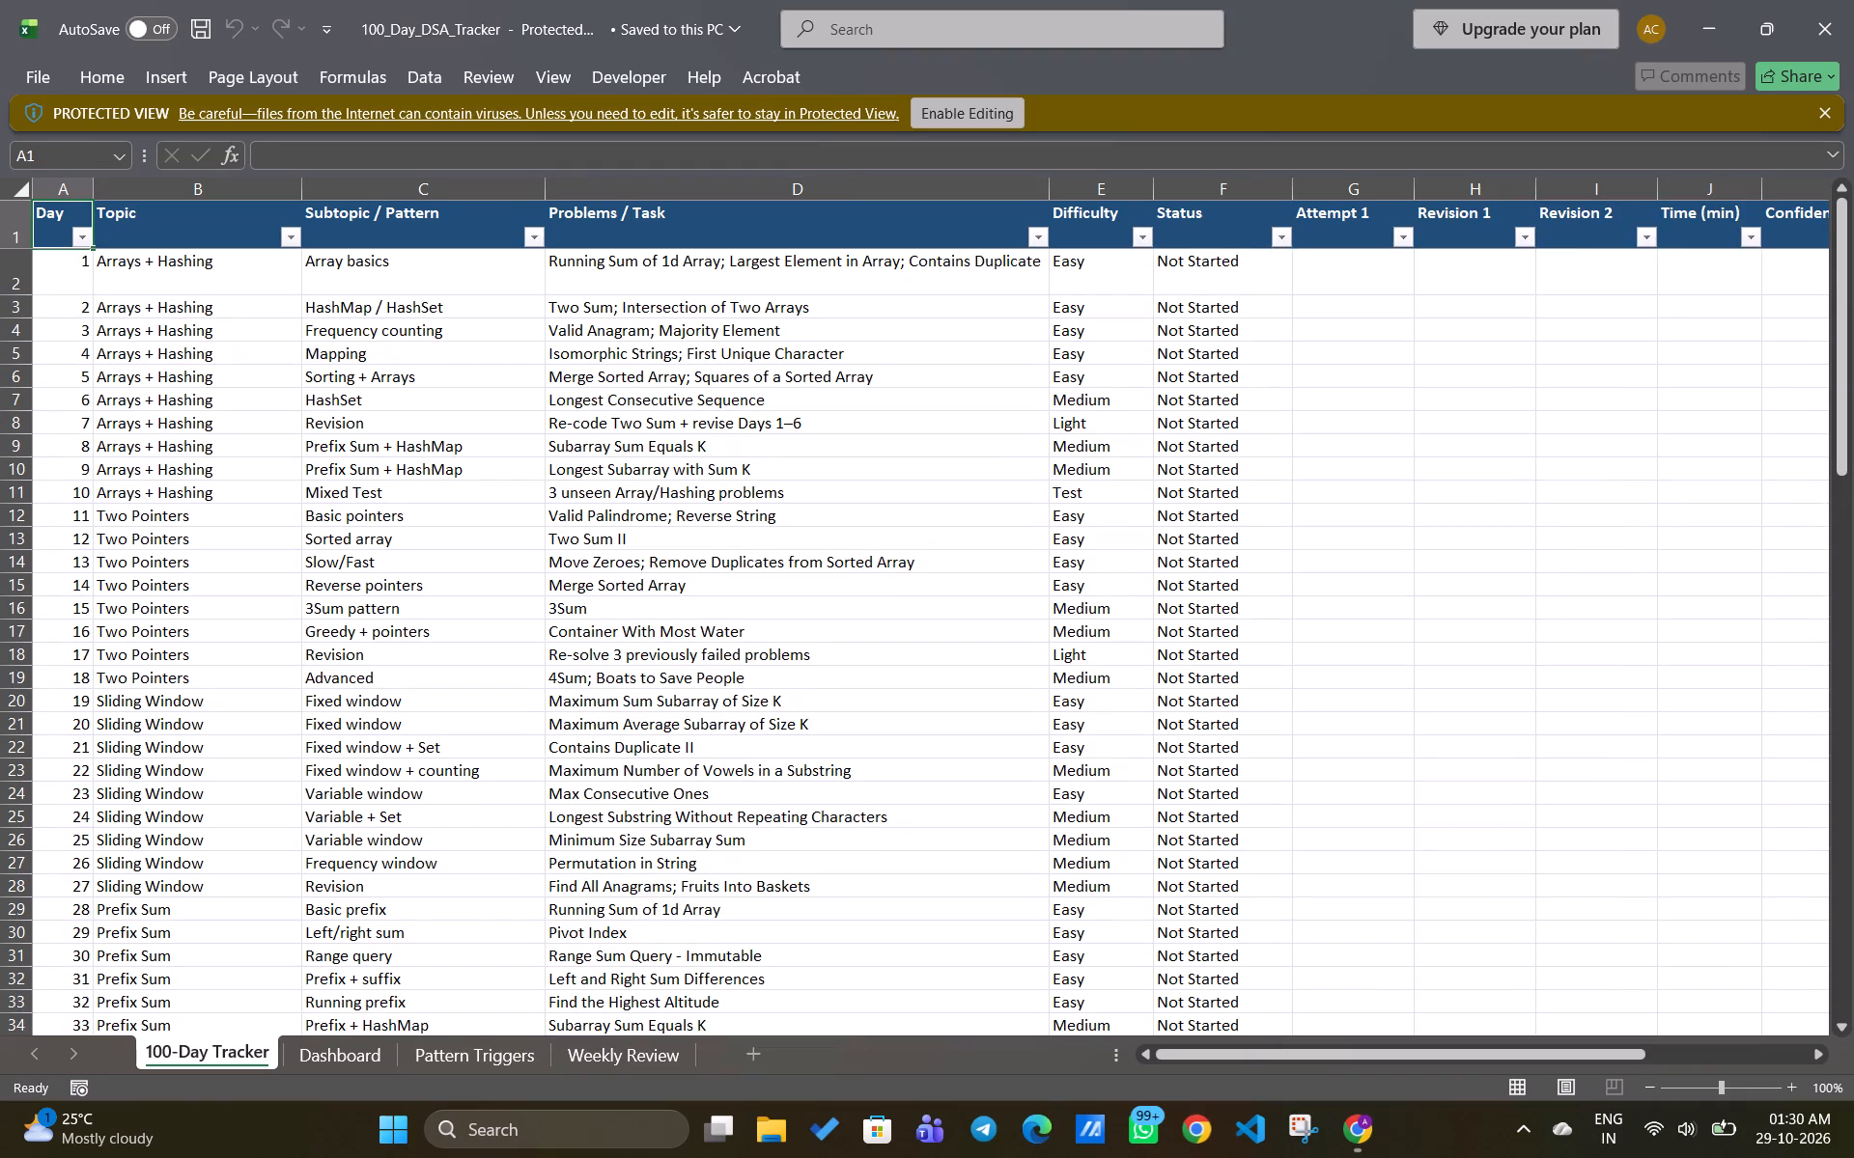
left_click(1853, 0)
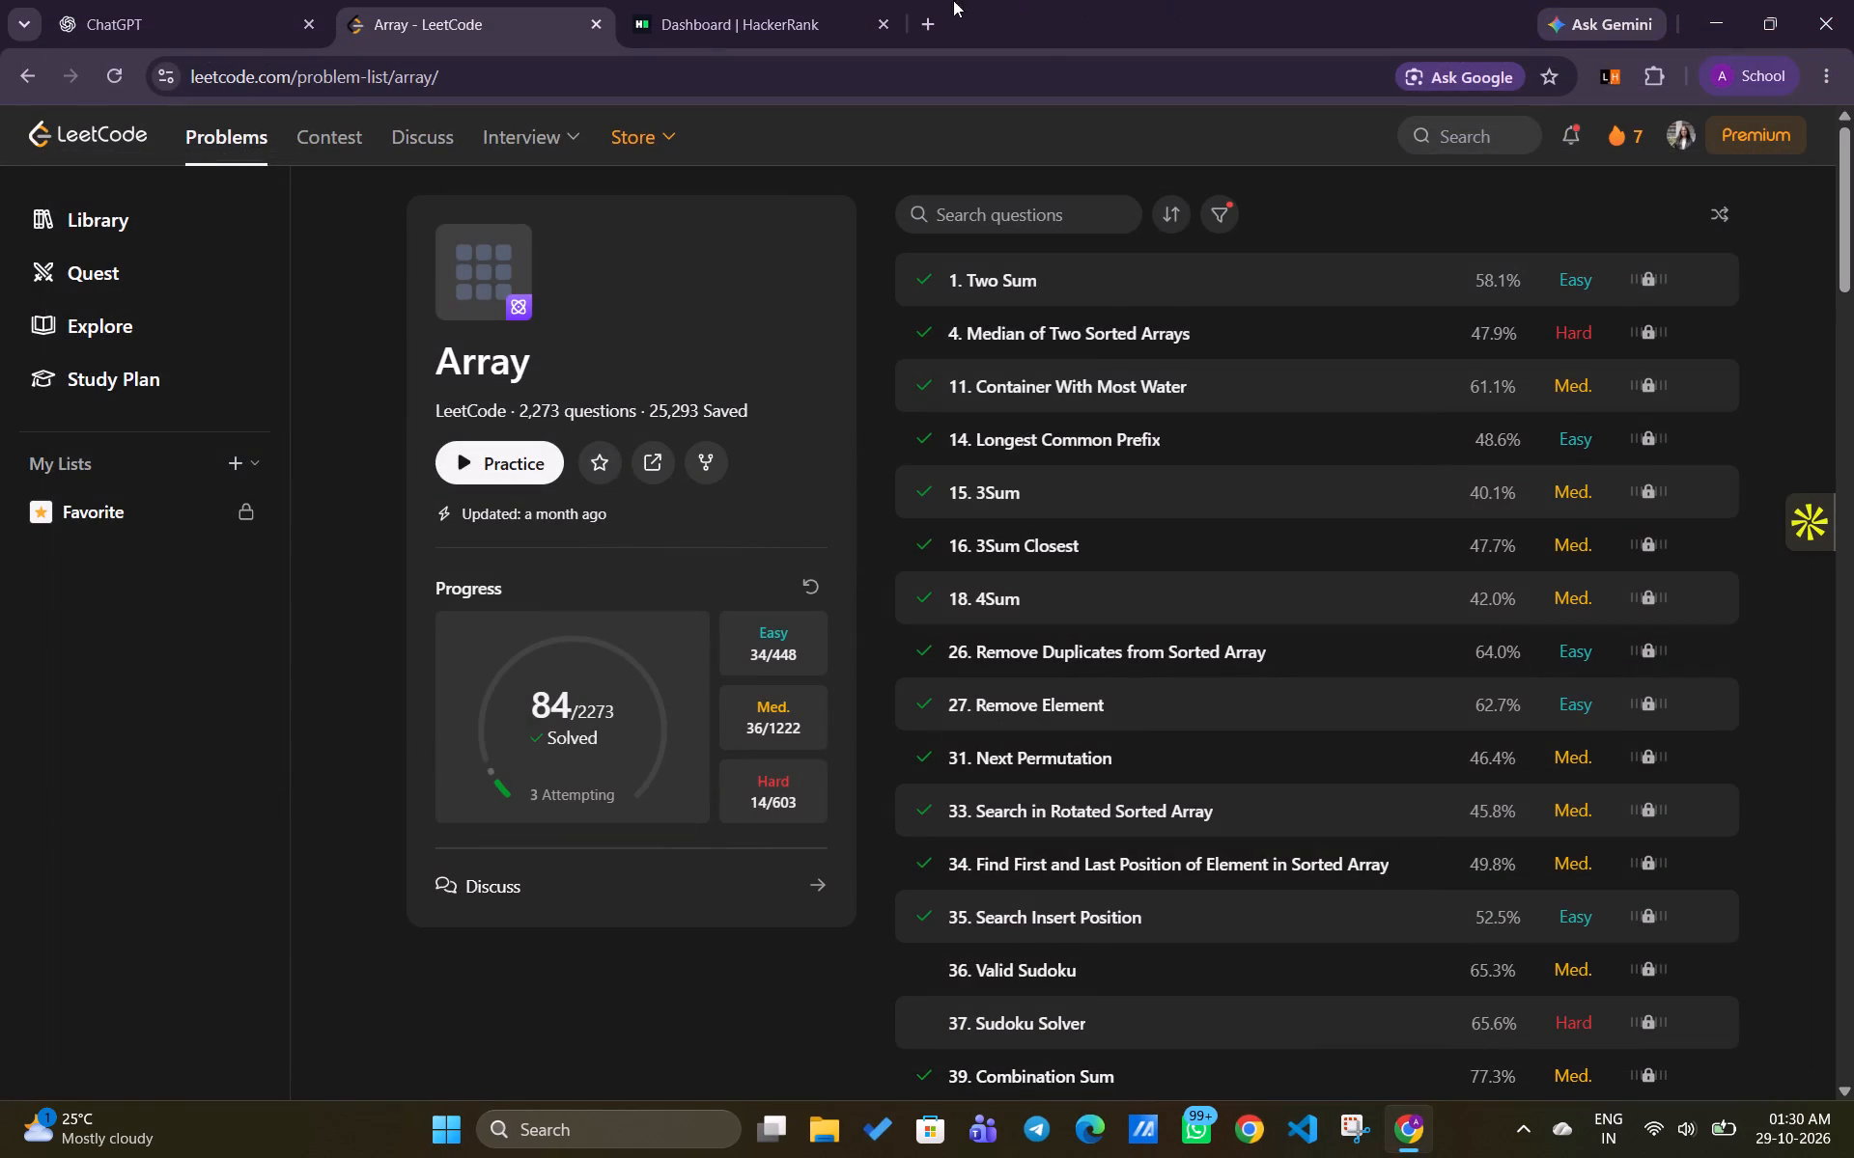
Open the AishitaPrep spreadsheet from Google Sheets in a new browser tab.
left_click(933, 0)
left_click(1758, 133)
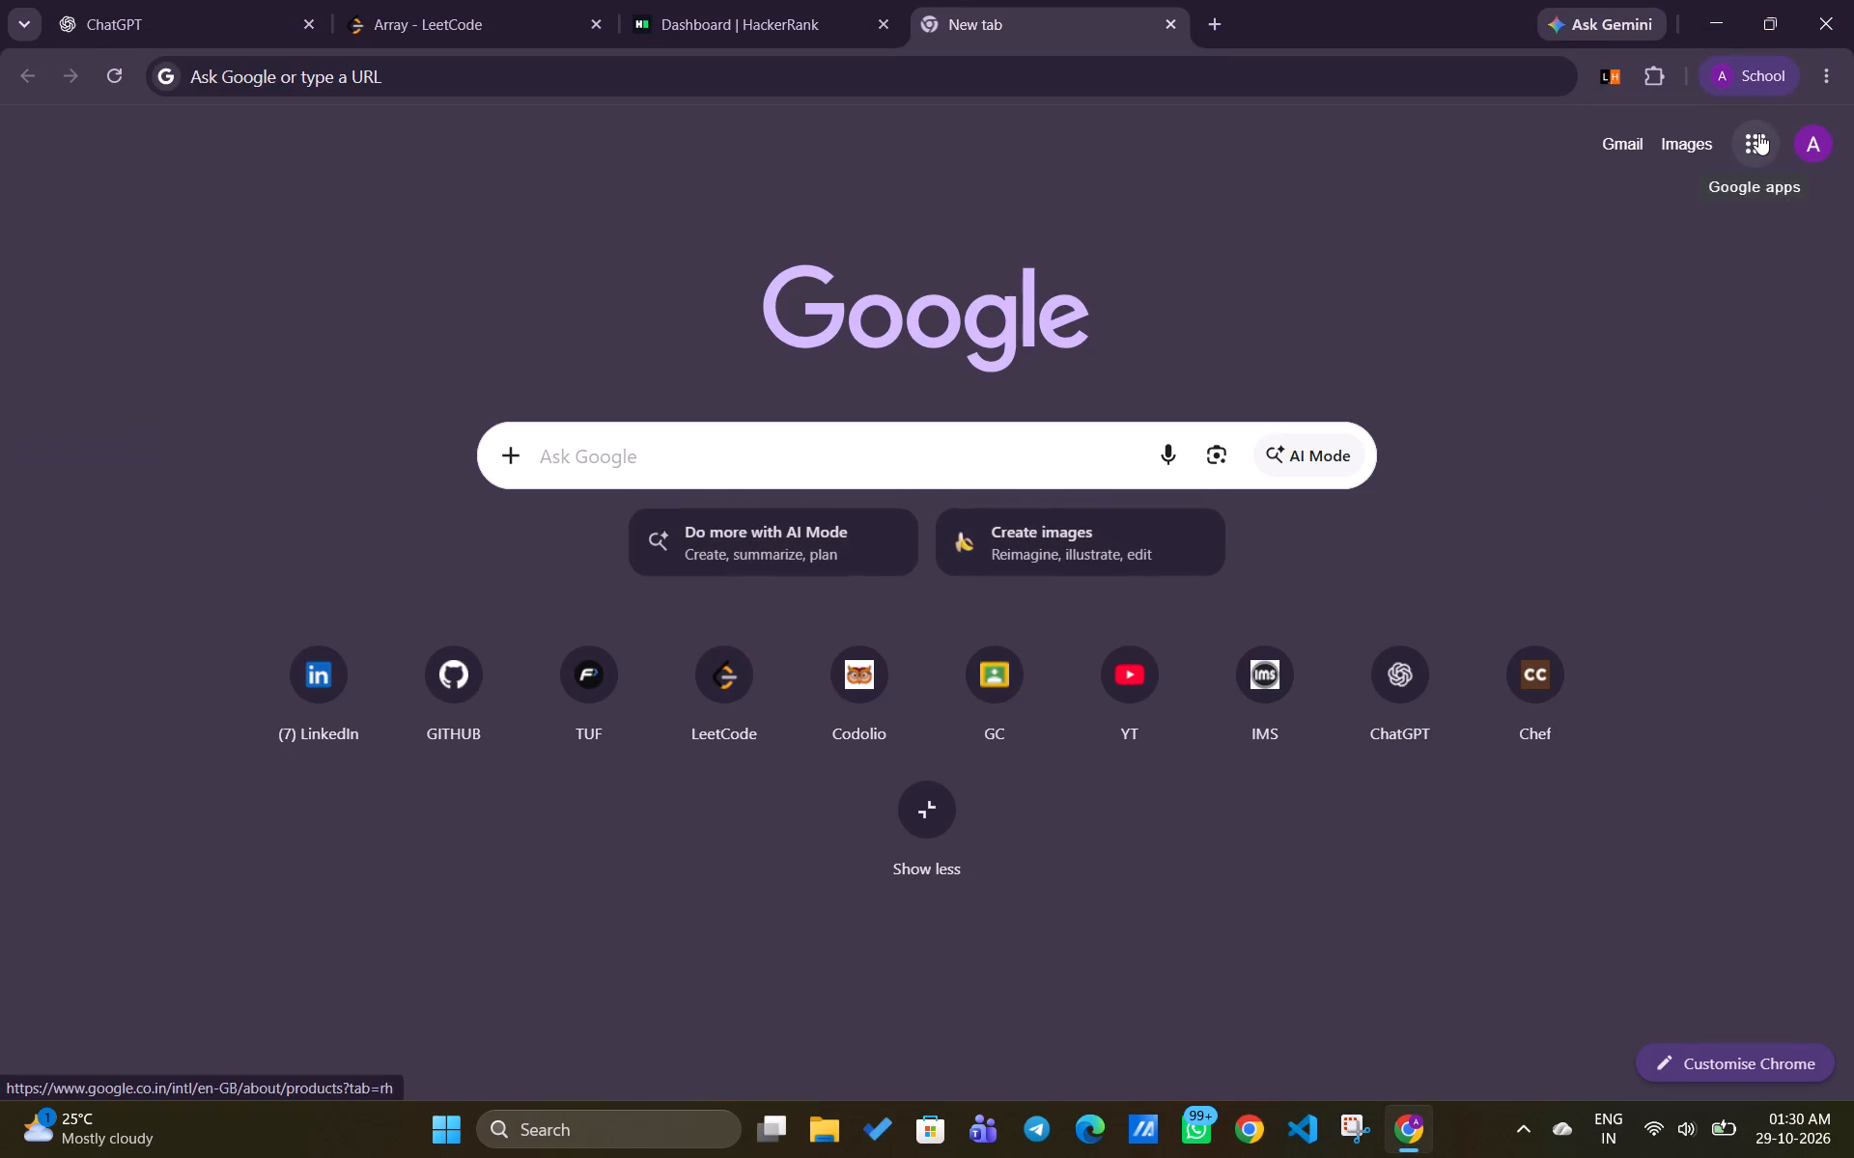
left_click(1505, 547)
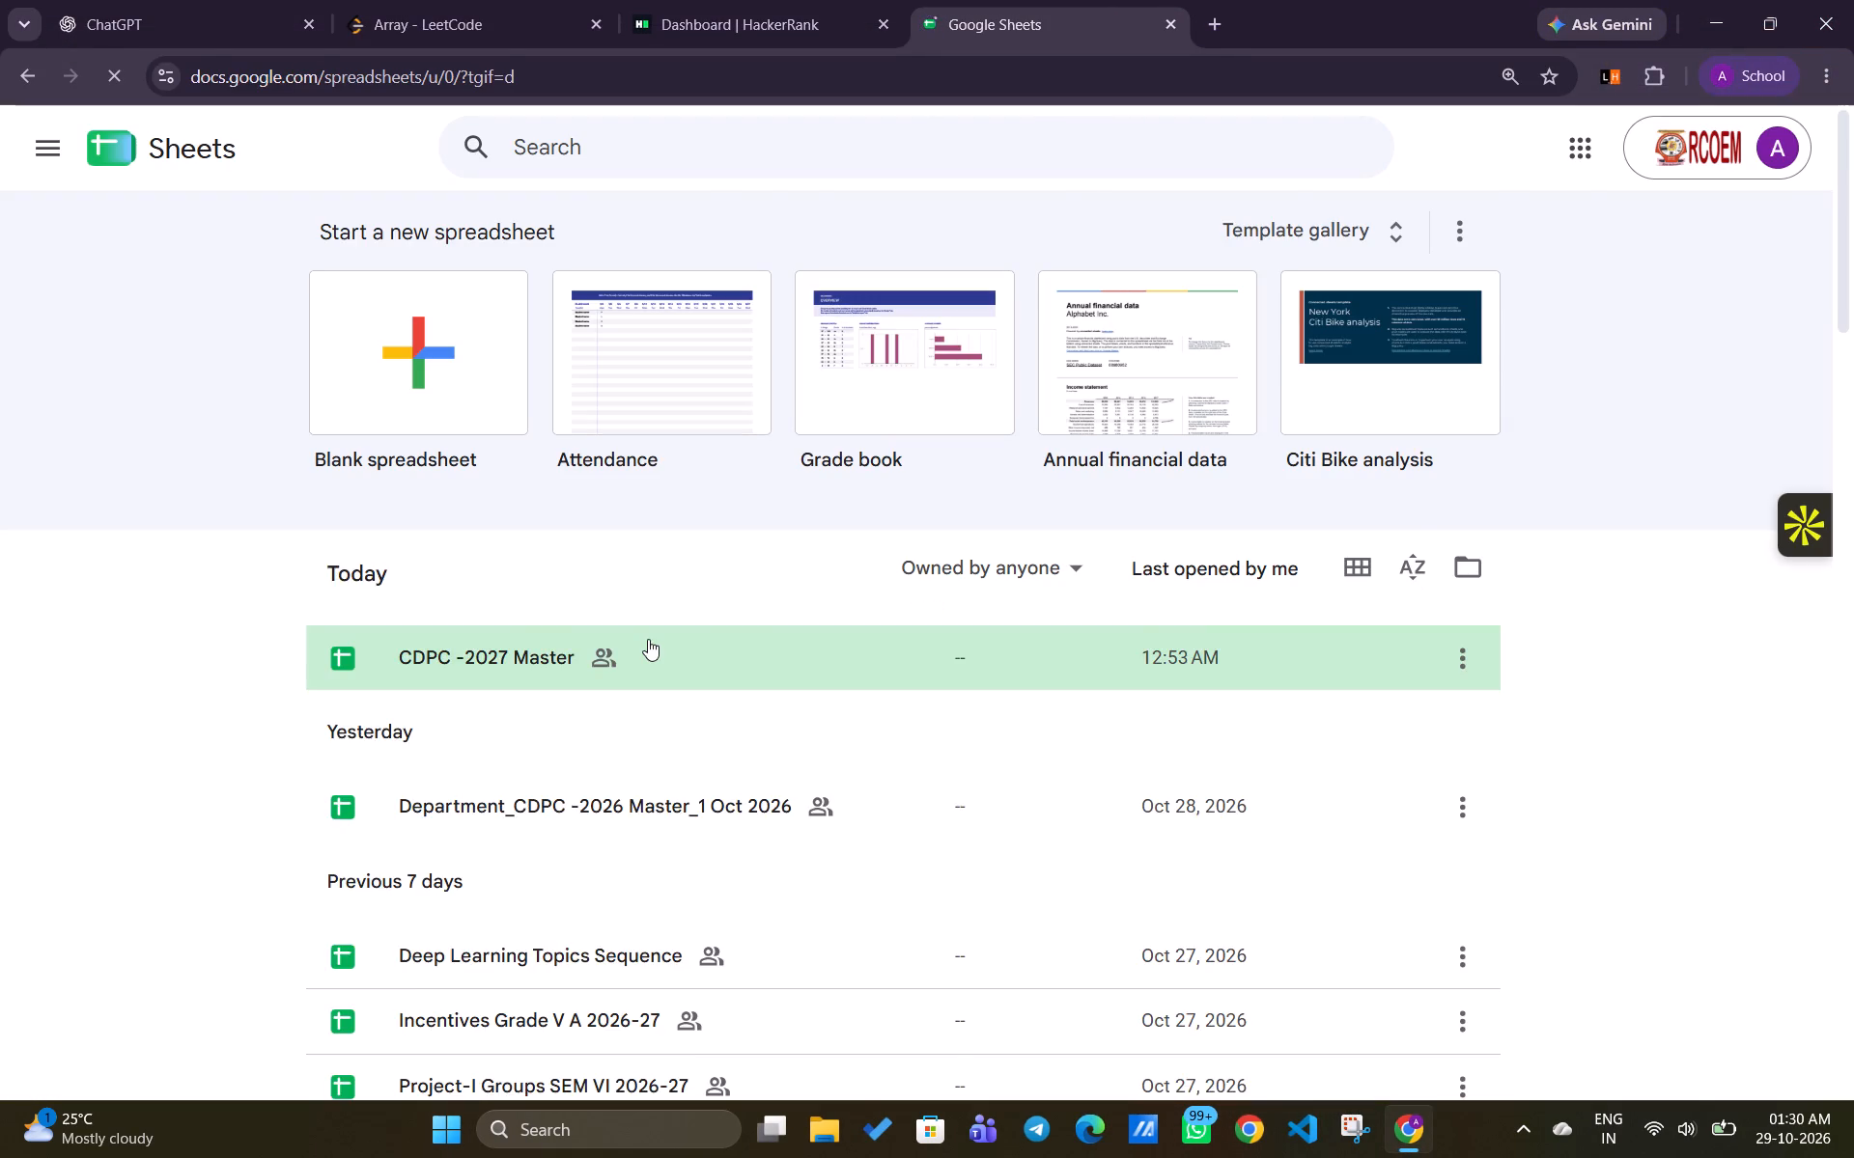
scroll(648, 639, "down", 4)
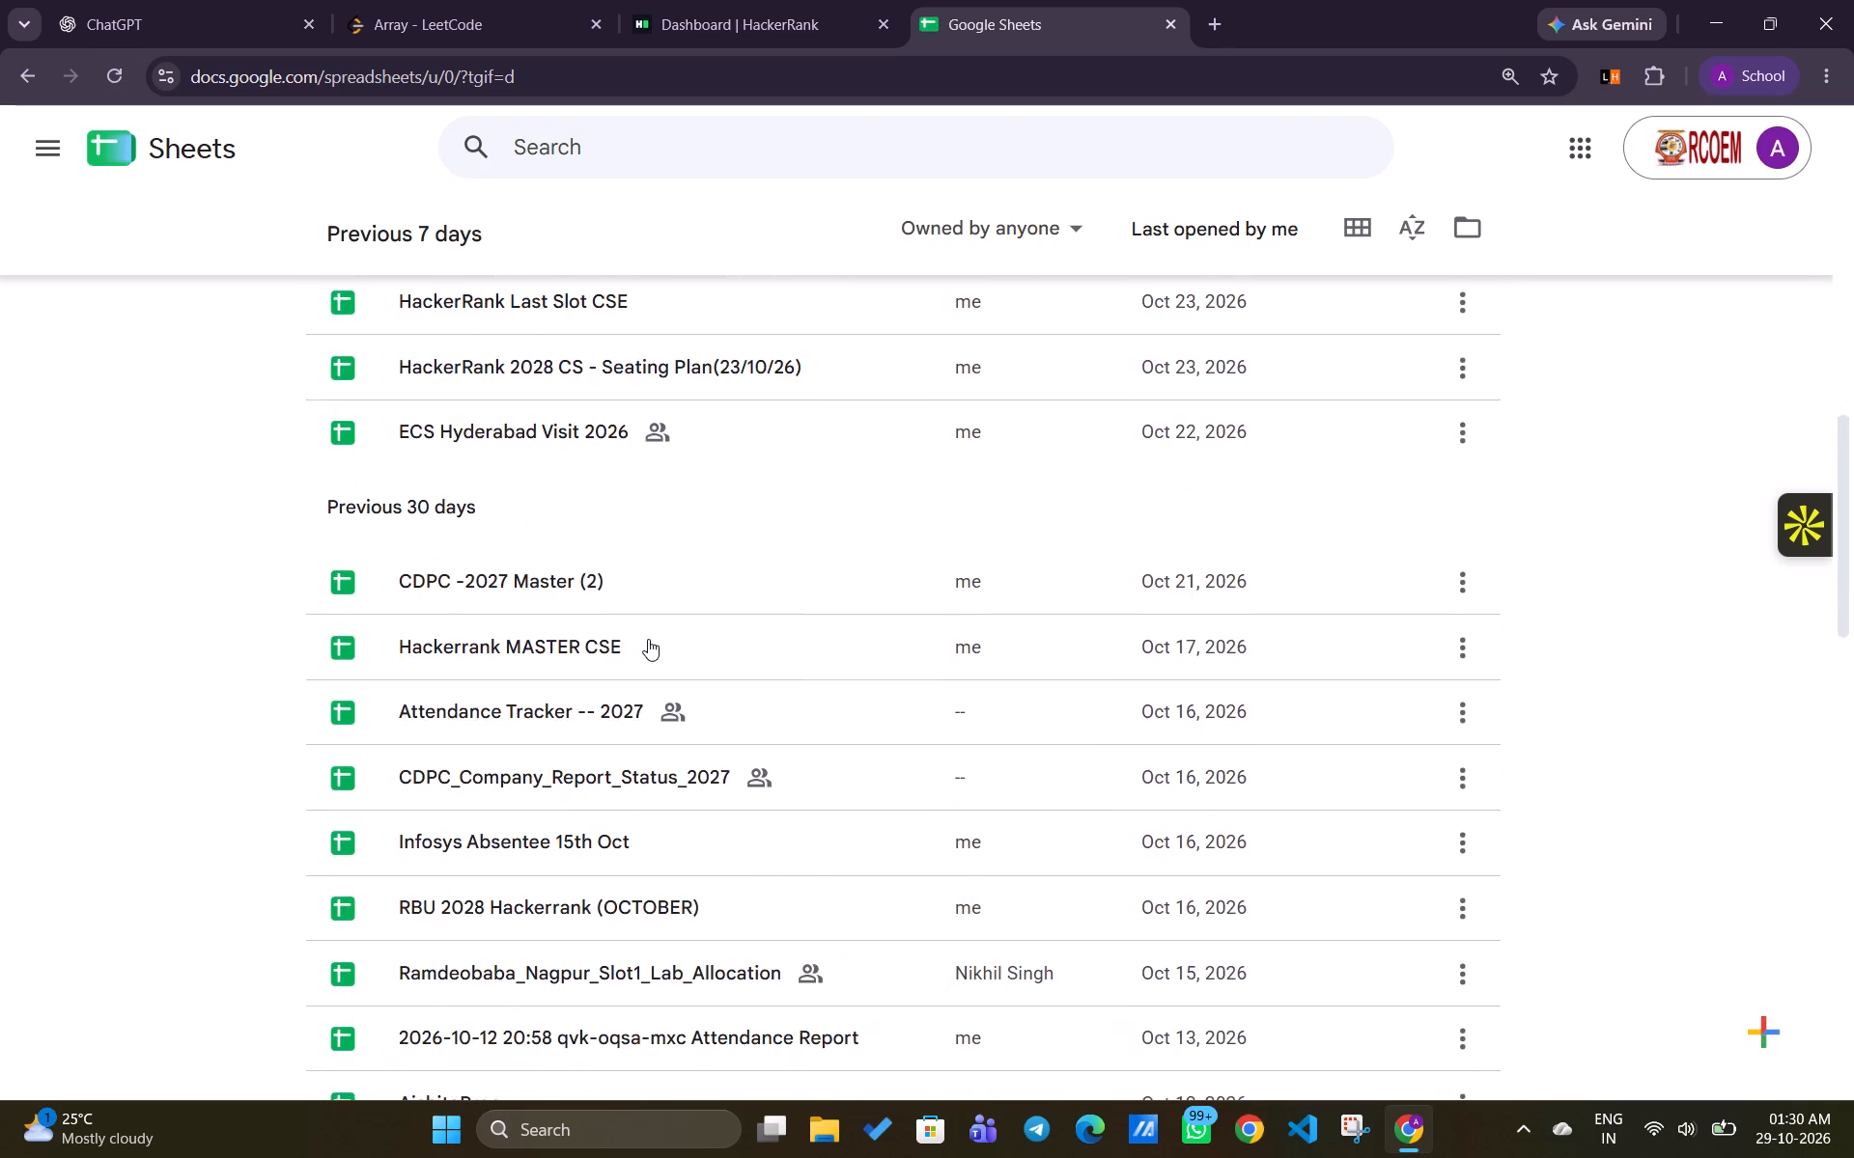
scroll(648, 639, "down", 3)
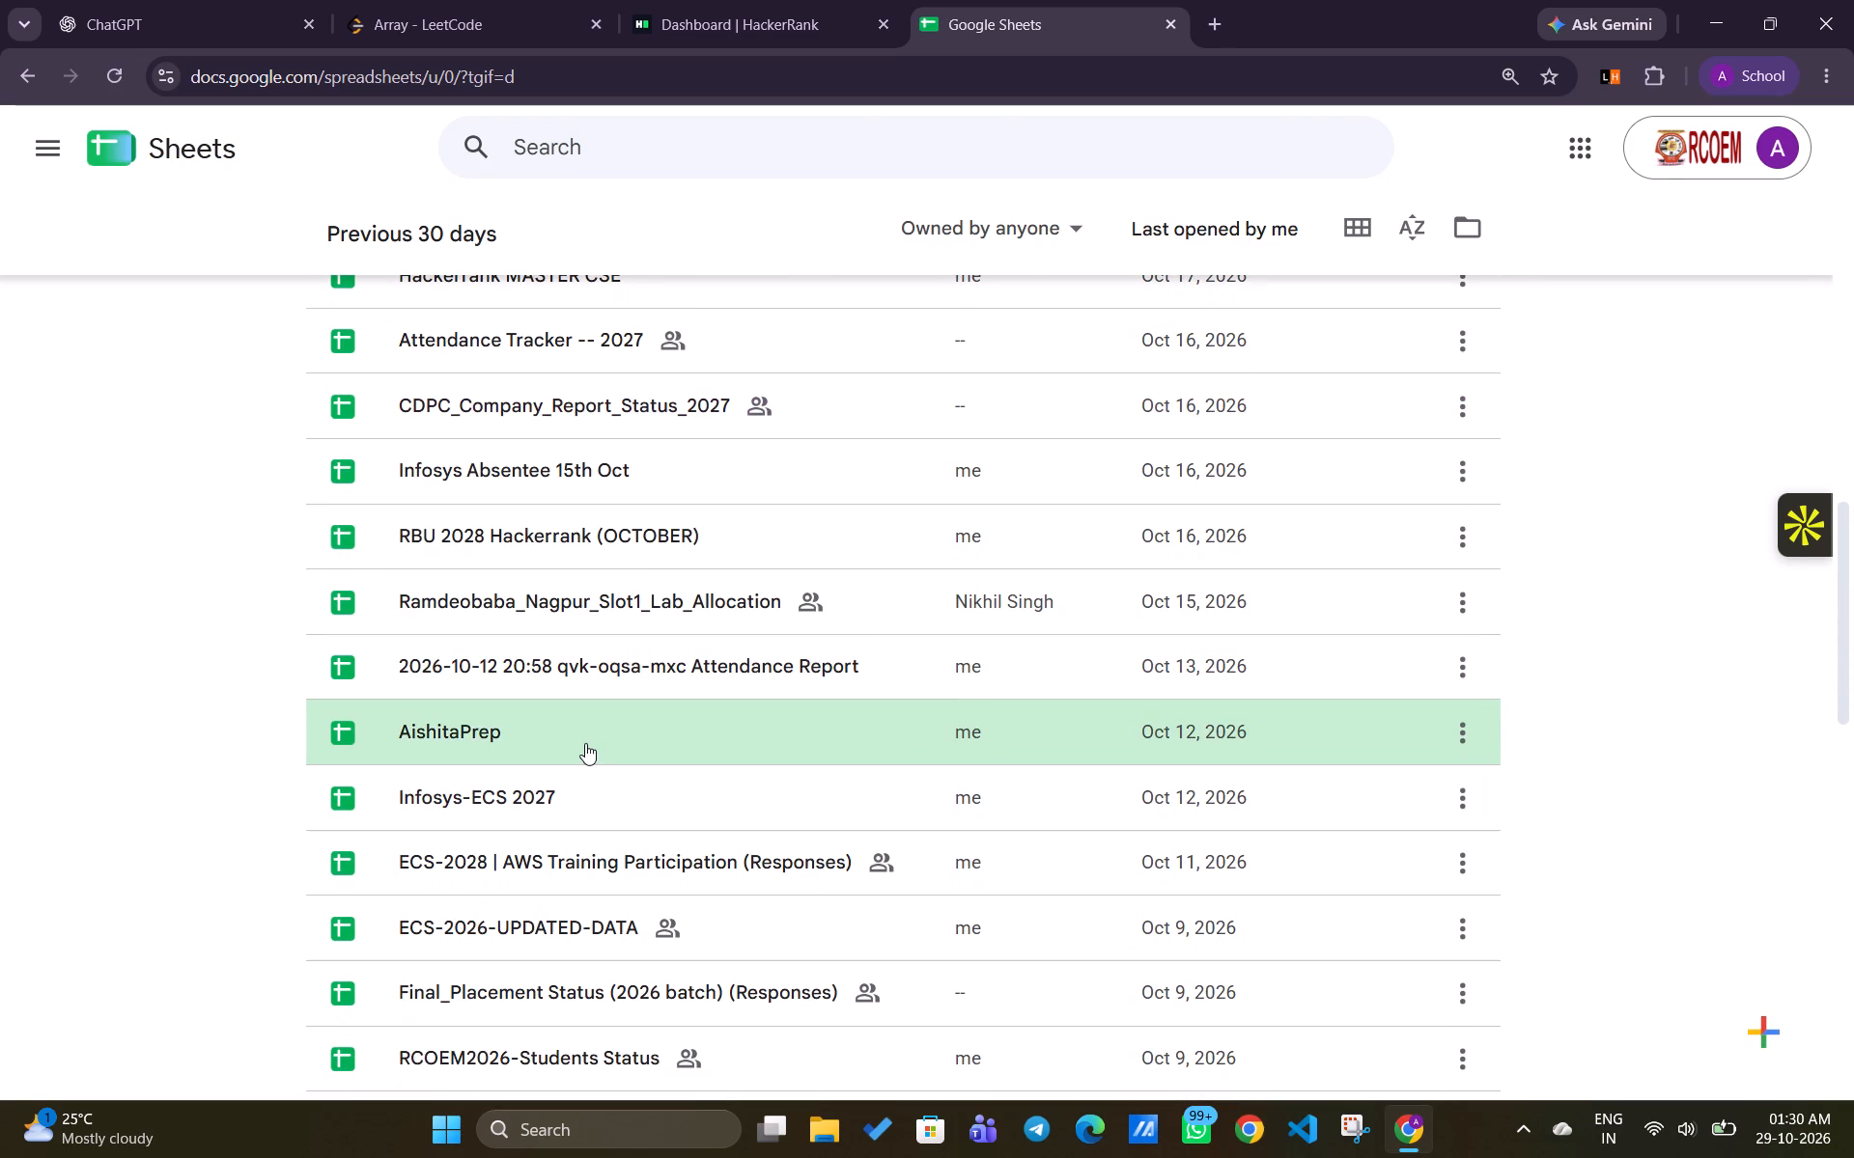
left_click(585, 743)
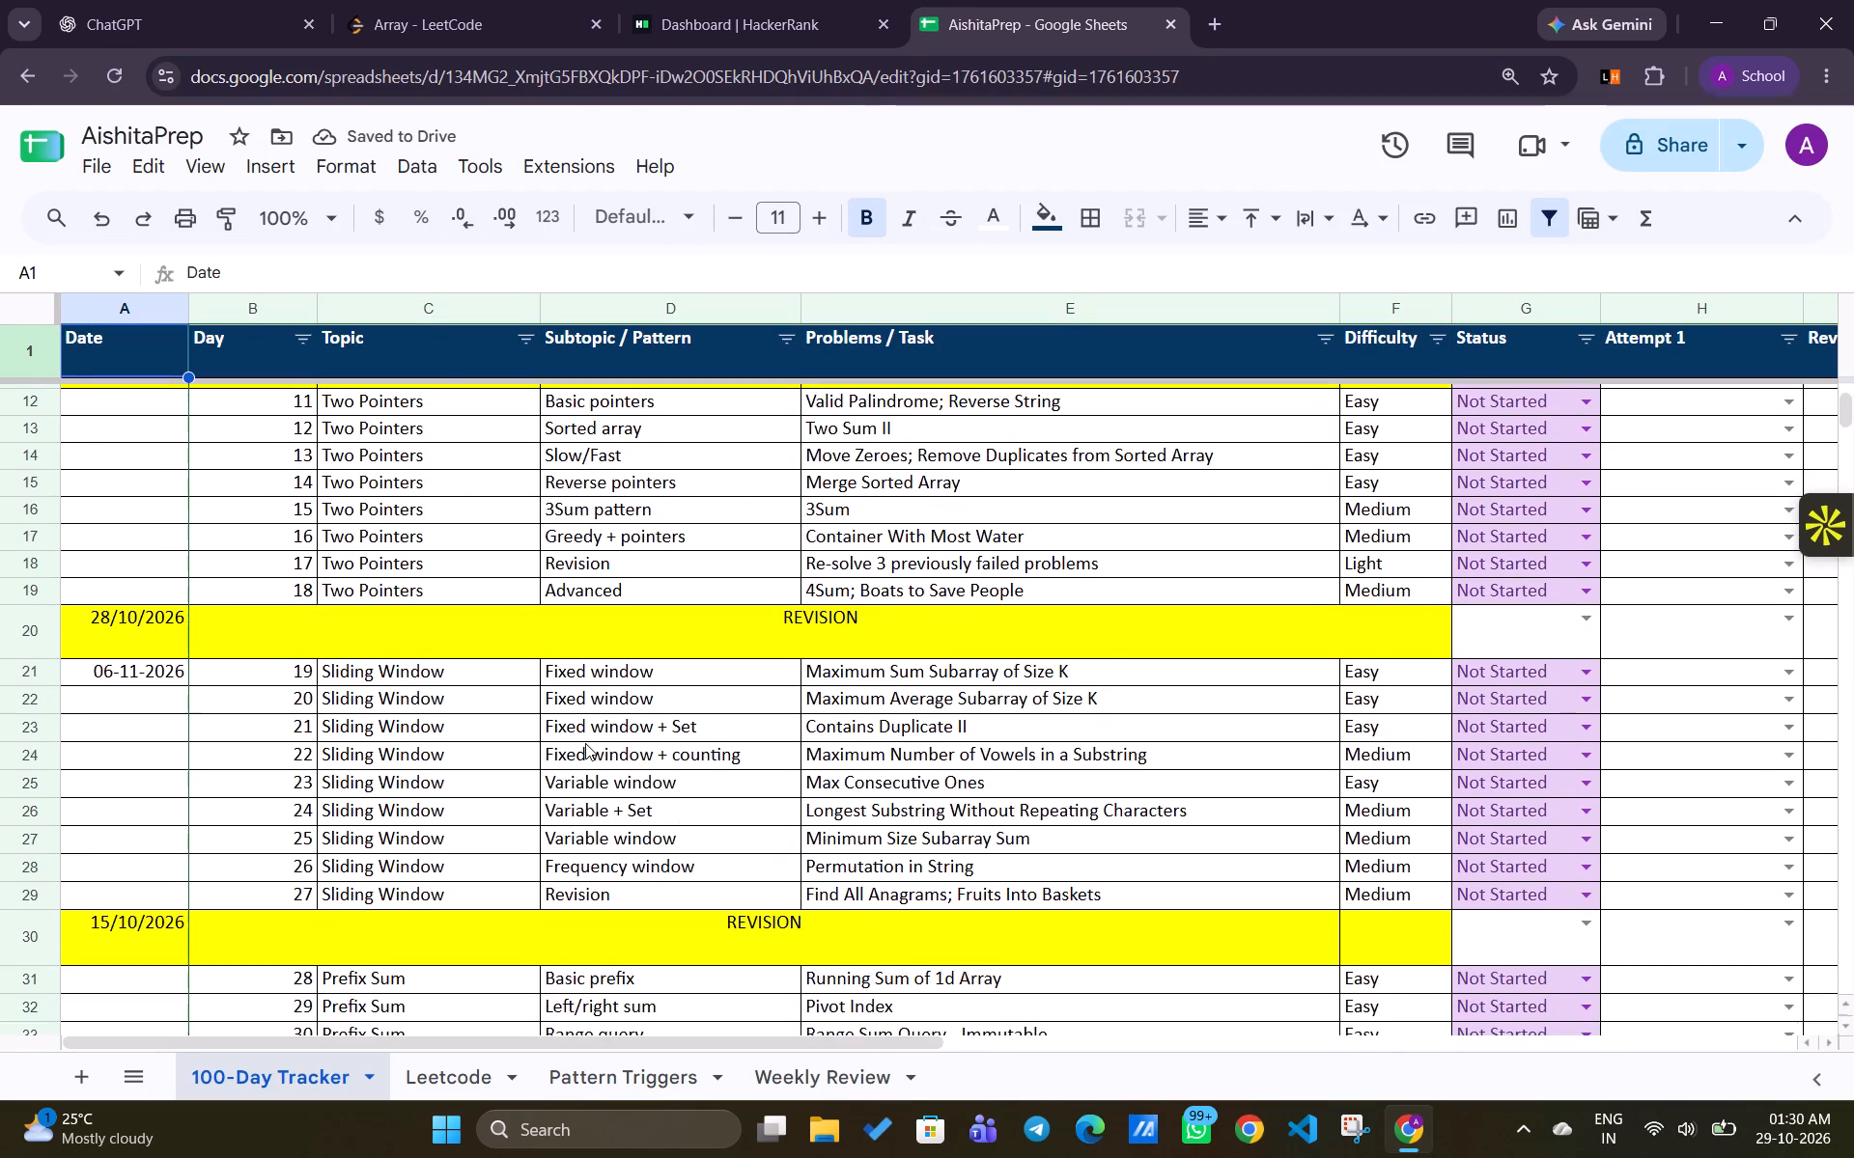
Clear the dates of the first REVISION row and the Day 19 row on the 100-Day Tracker sheet.
scroll(585, 743, "up", 2)
scroll(585, 743, "down", 2)
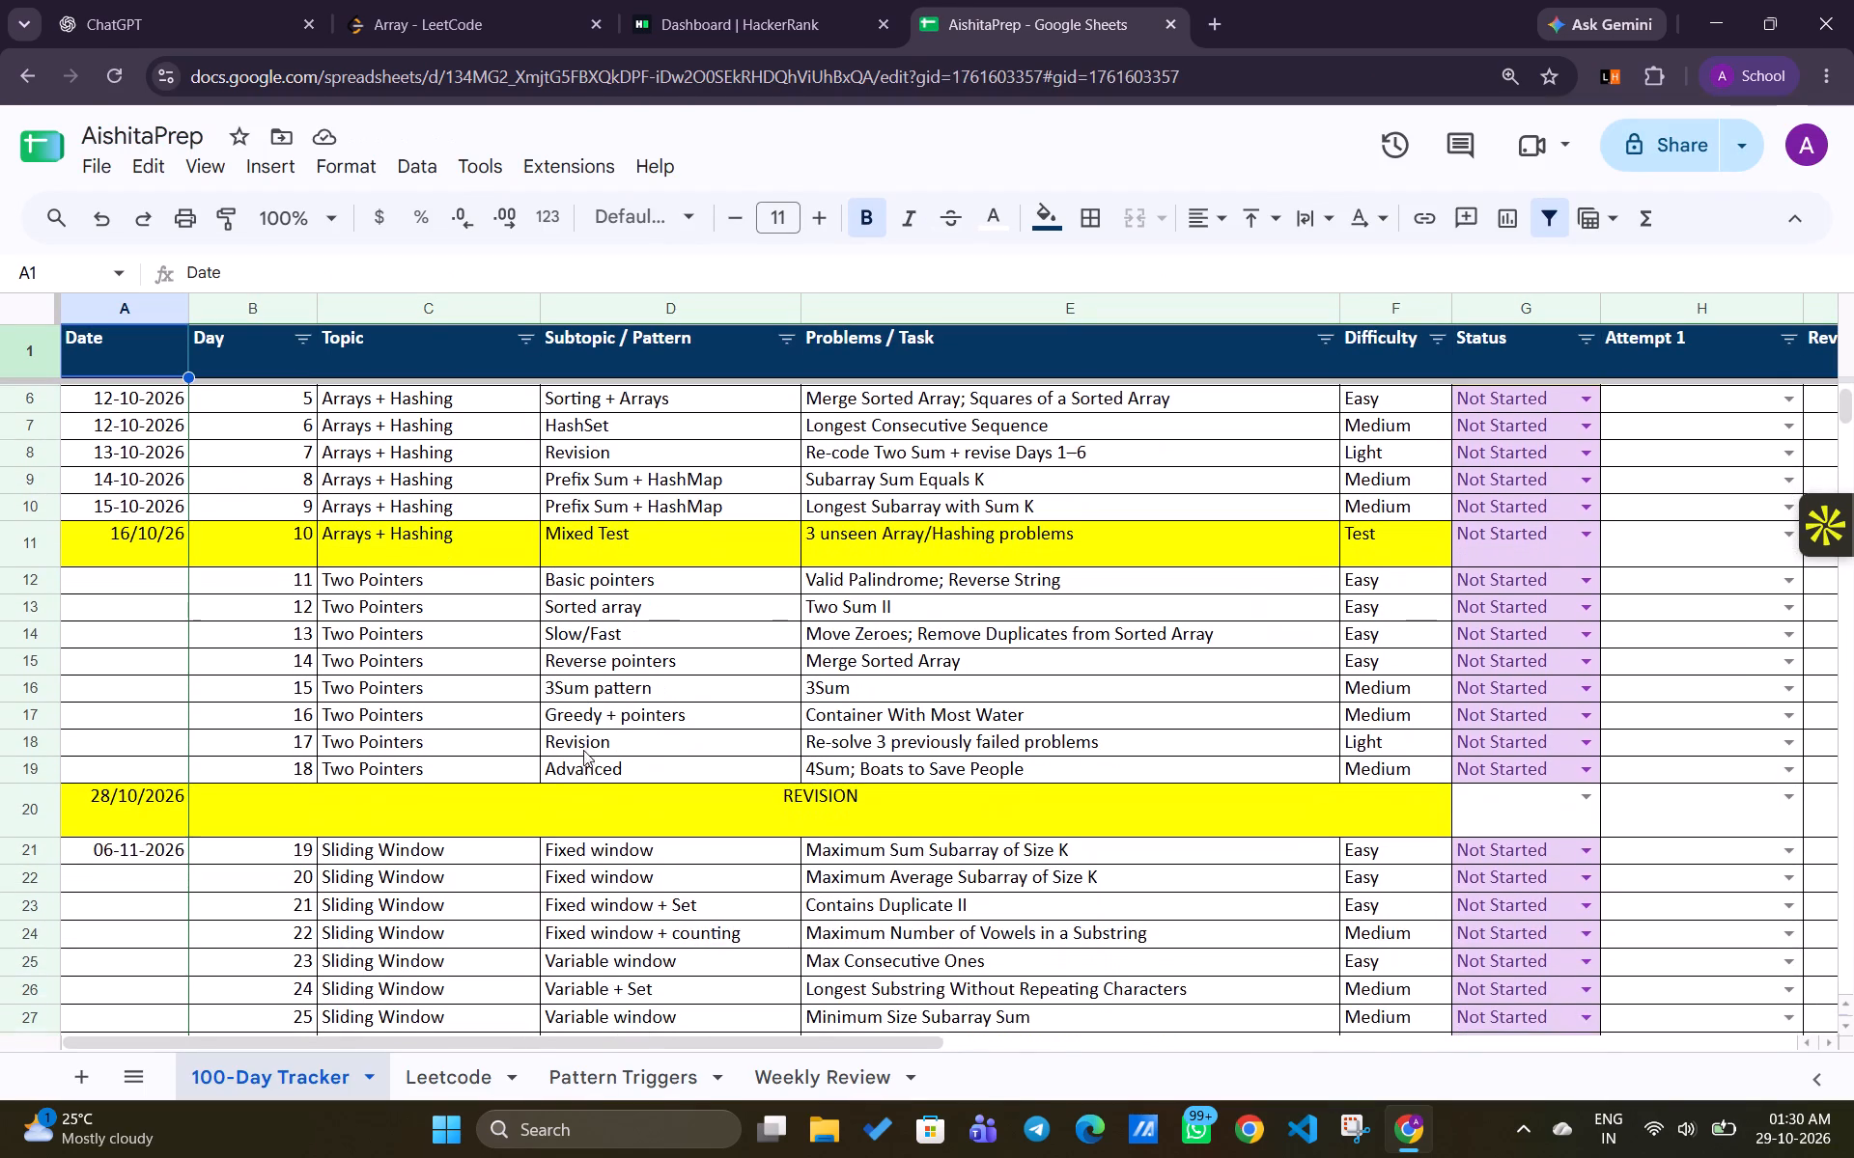
left_click(123, 529)
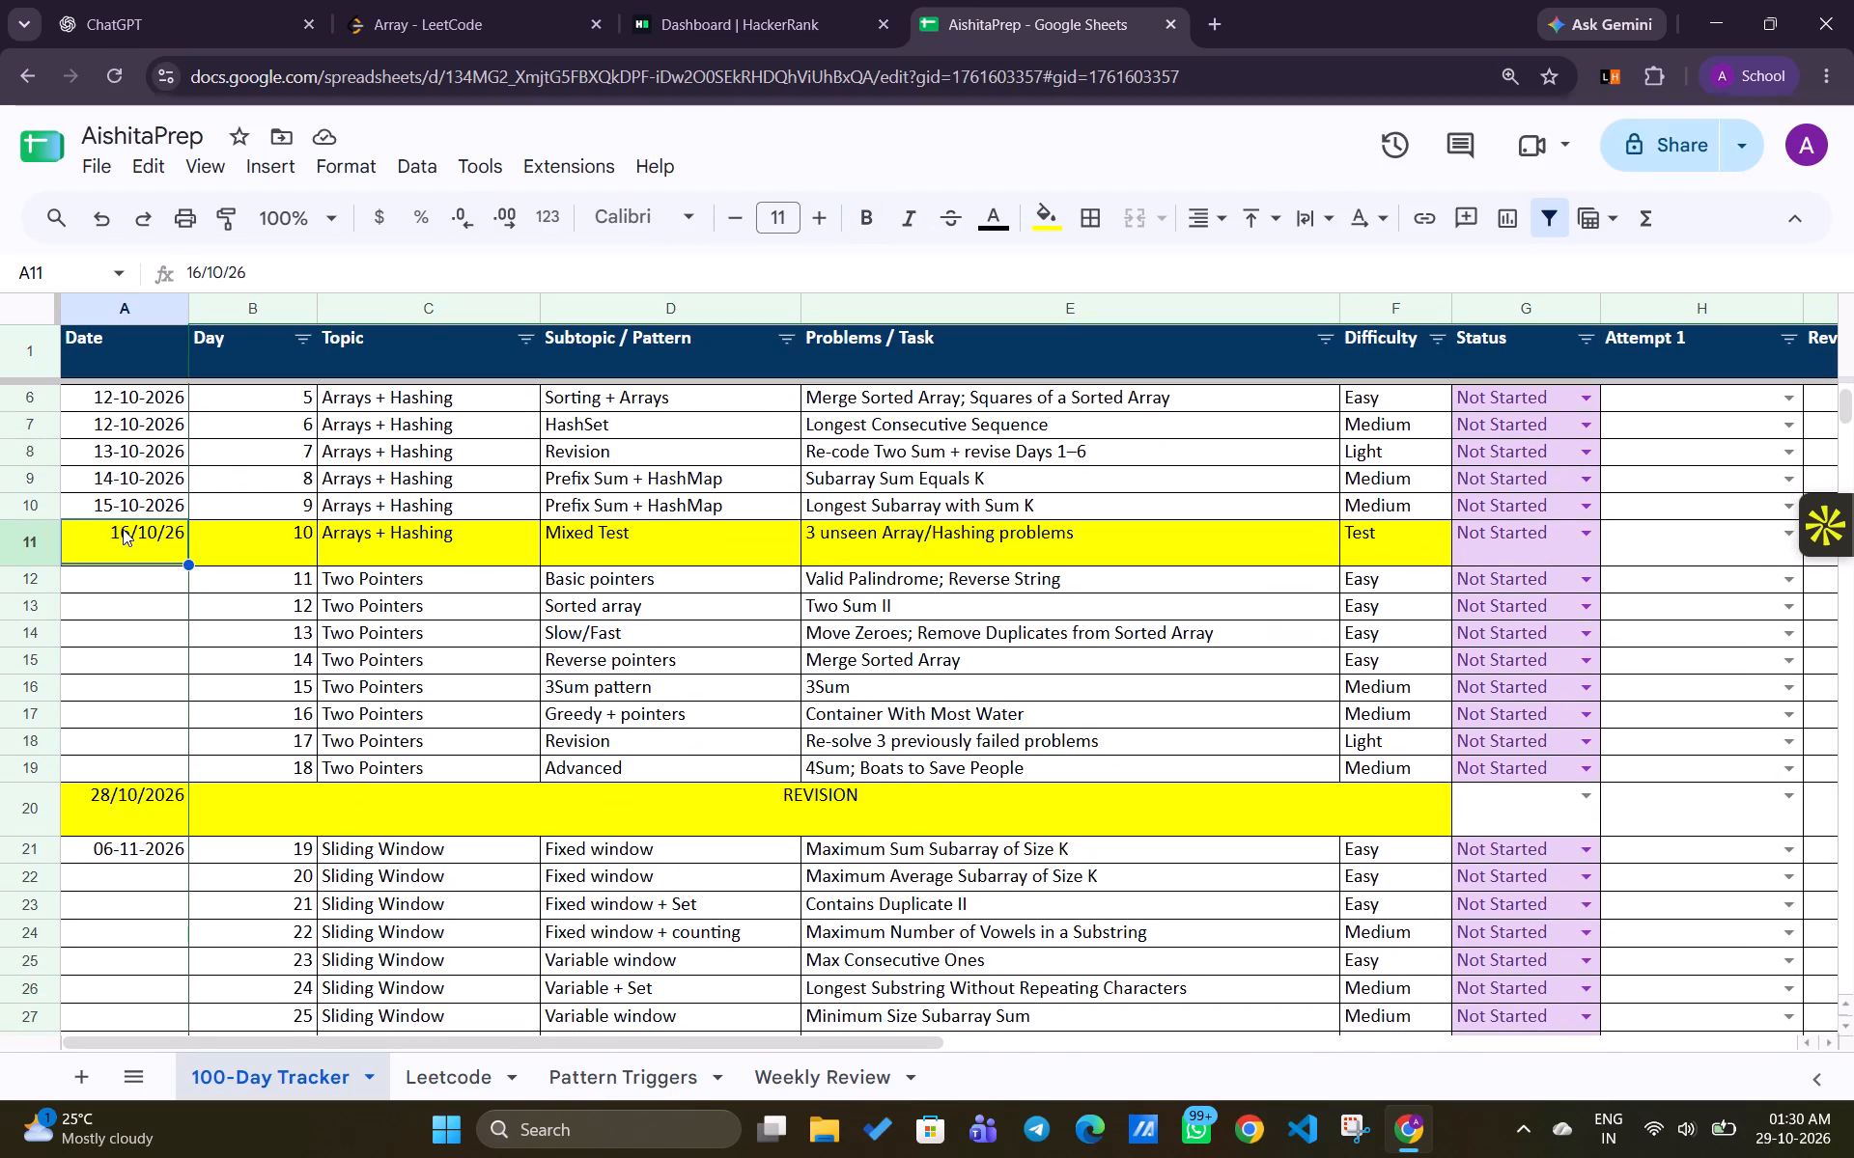
left_click(128, 804)
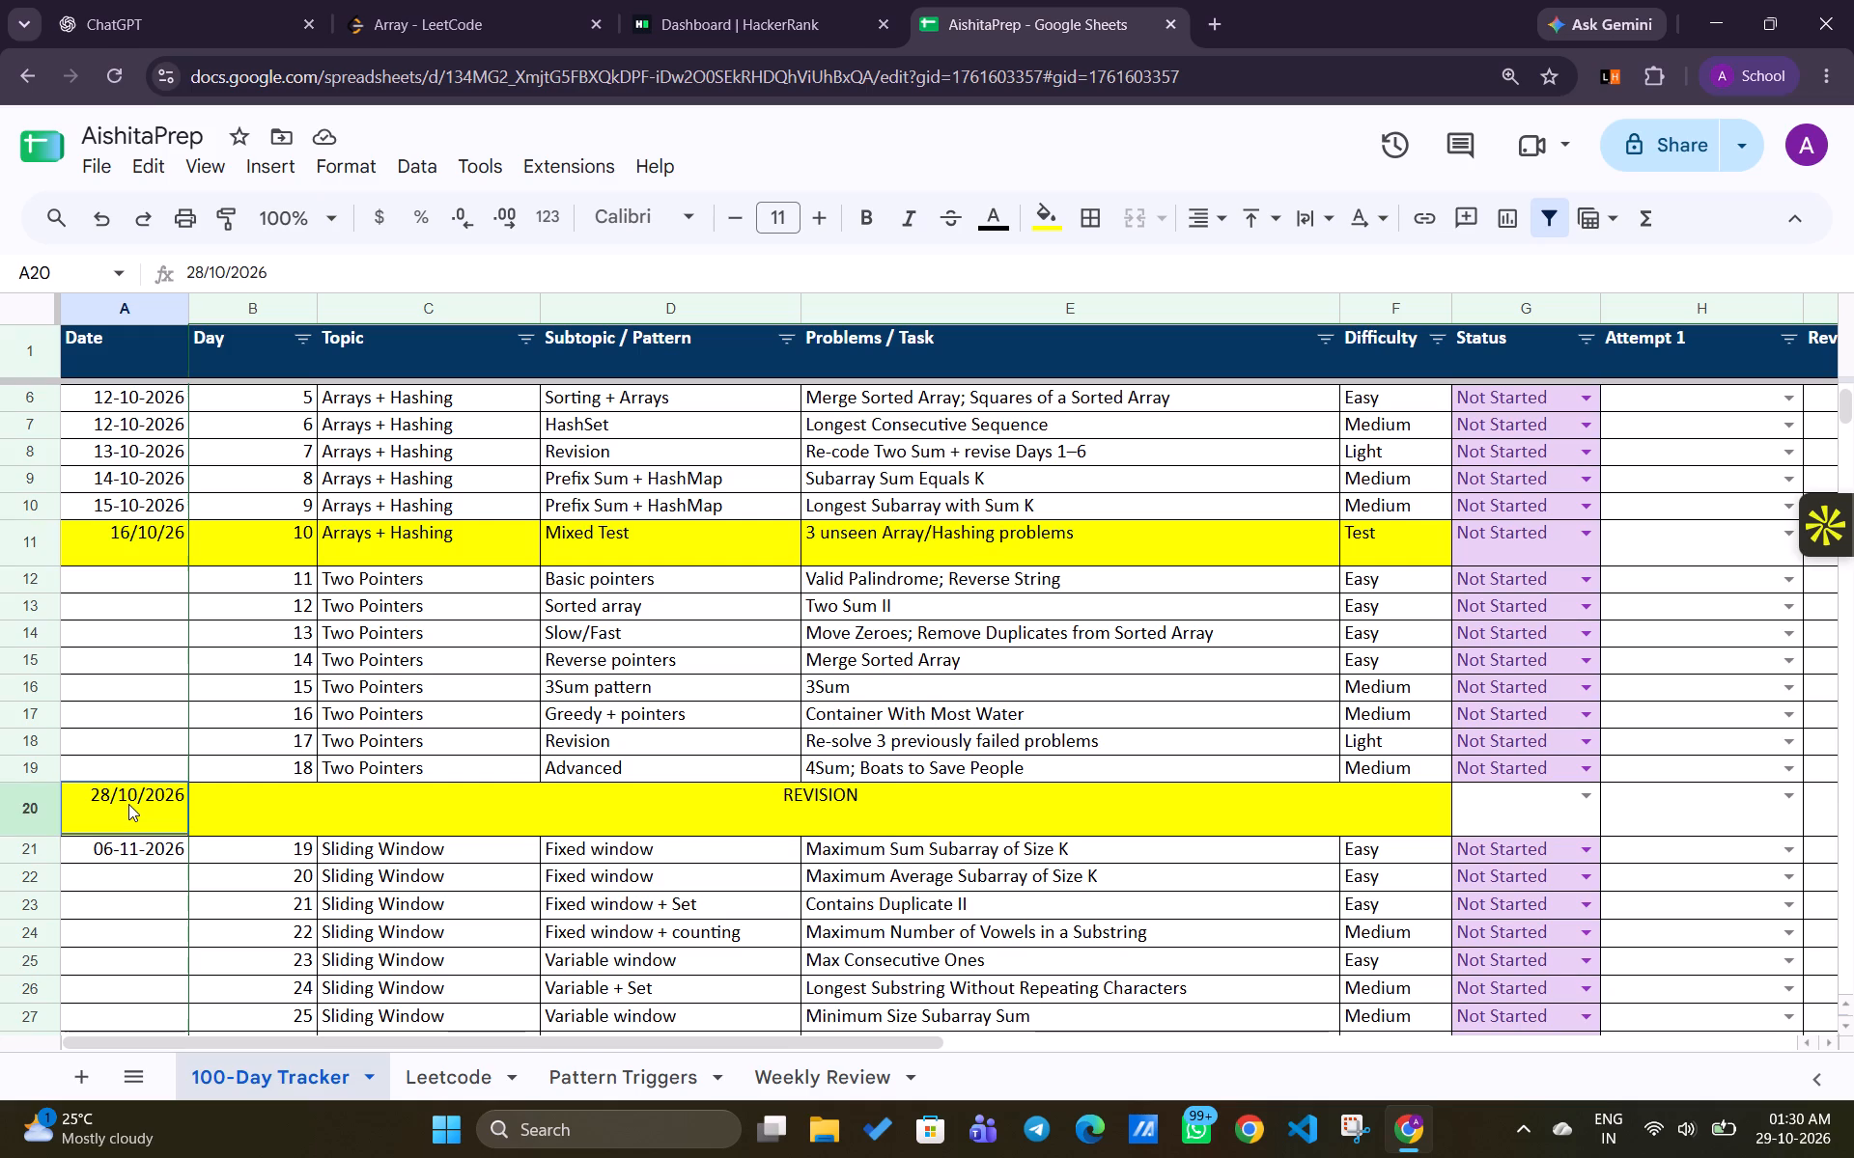
key("BackSpace")
left_click(144, 848)
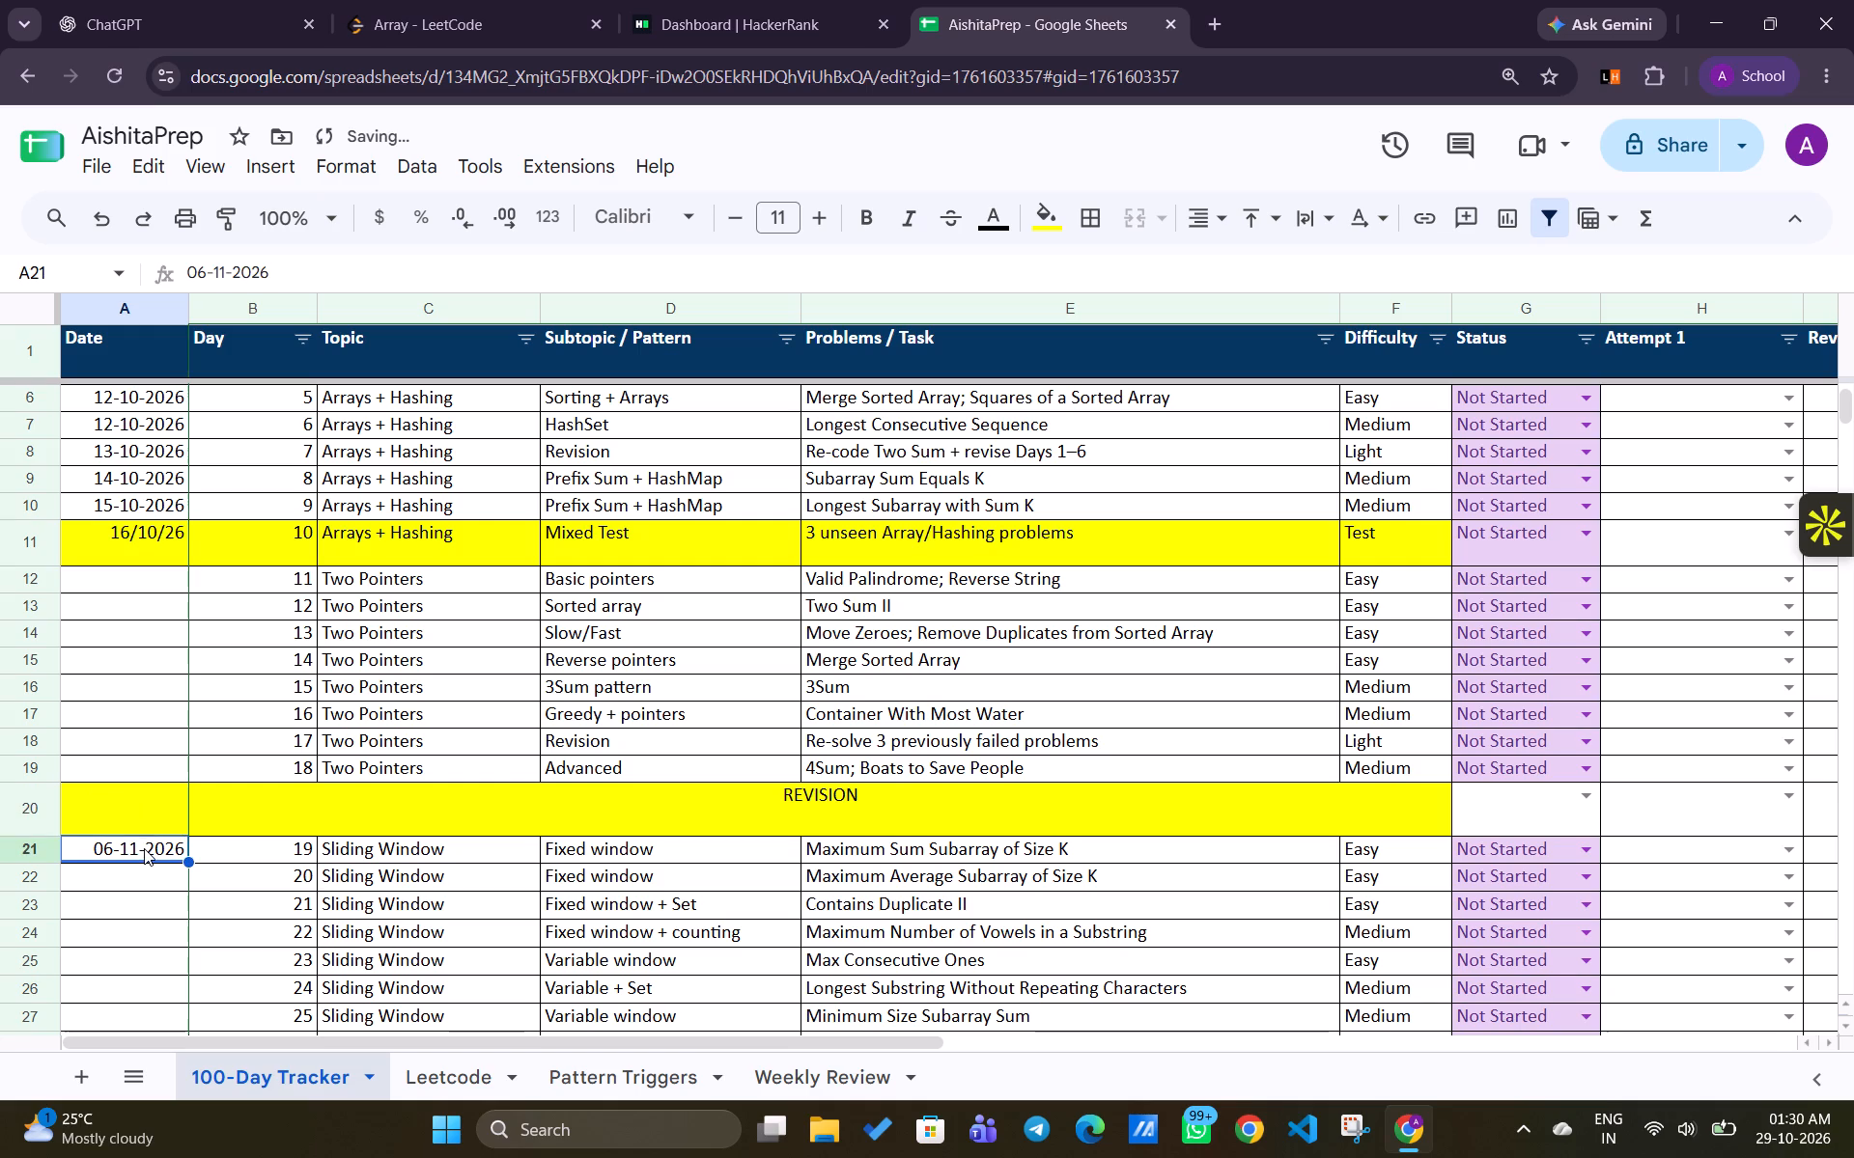
key("BackSpace")
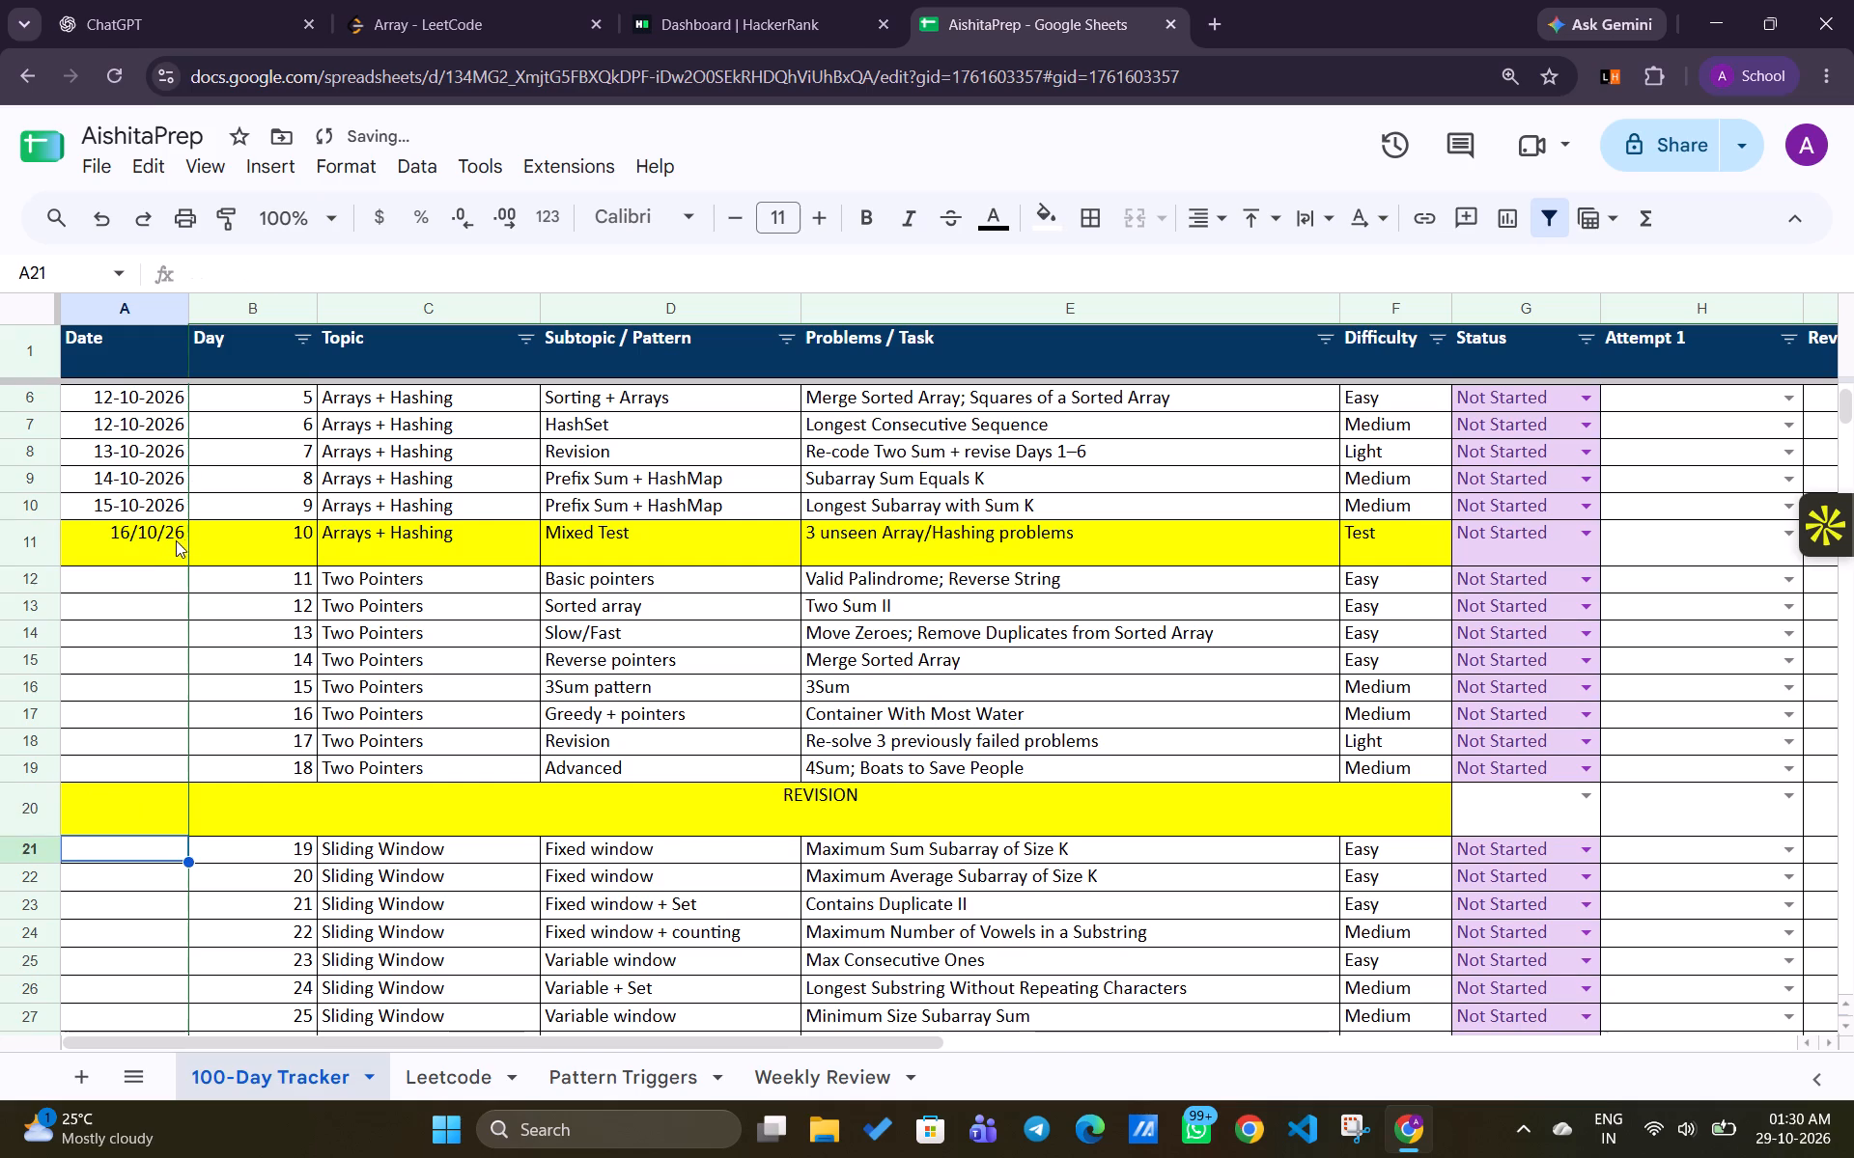
Clear the Date column entries for Days 1 to 10 of Arrays + Hashing.
scroll(827, 627, "up", 4)
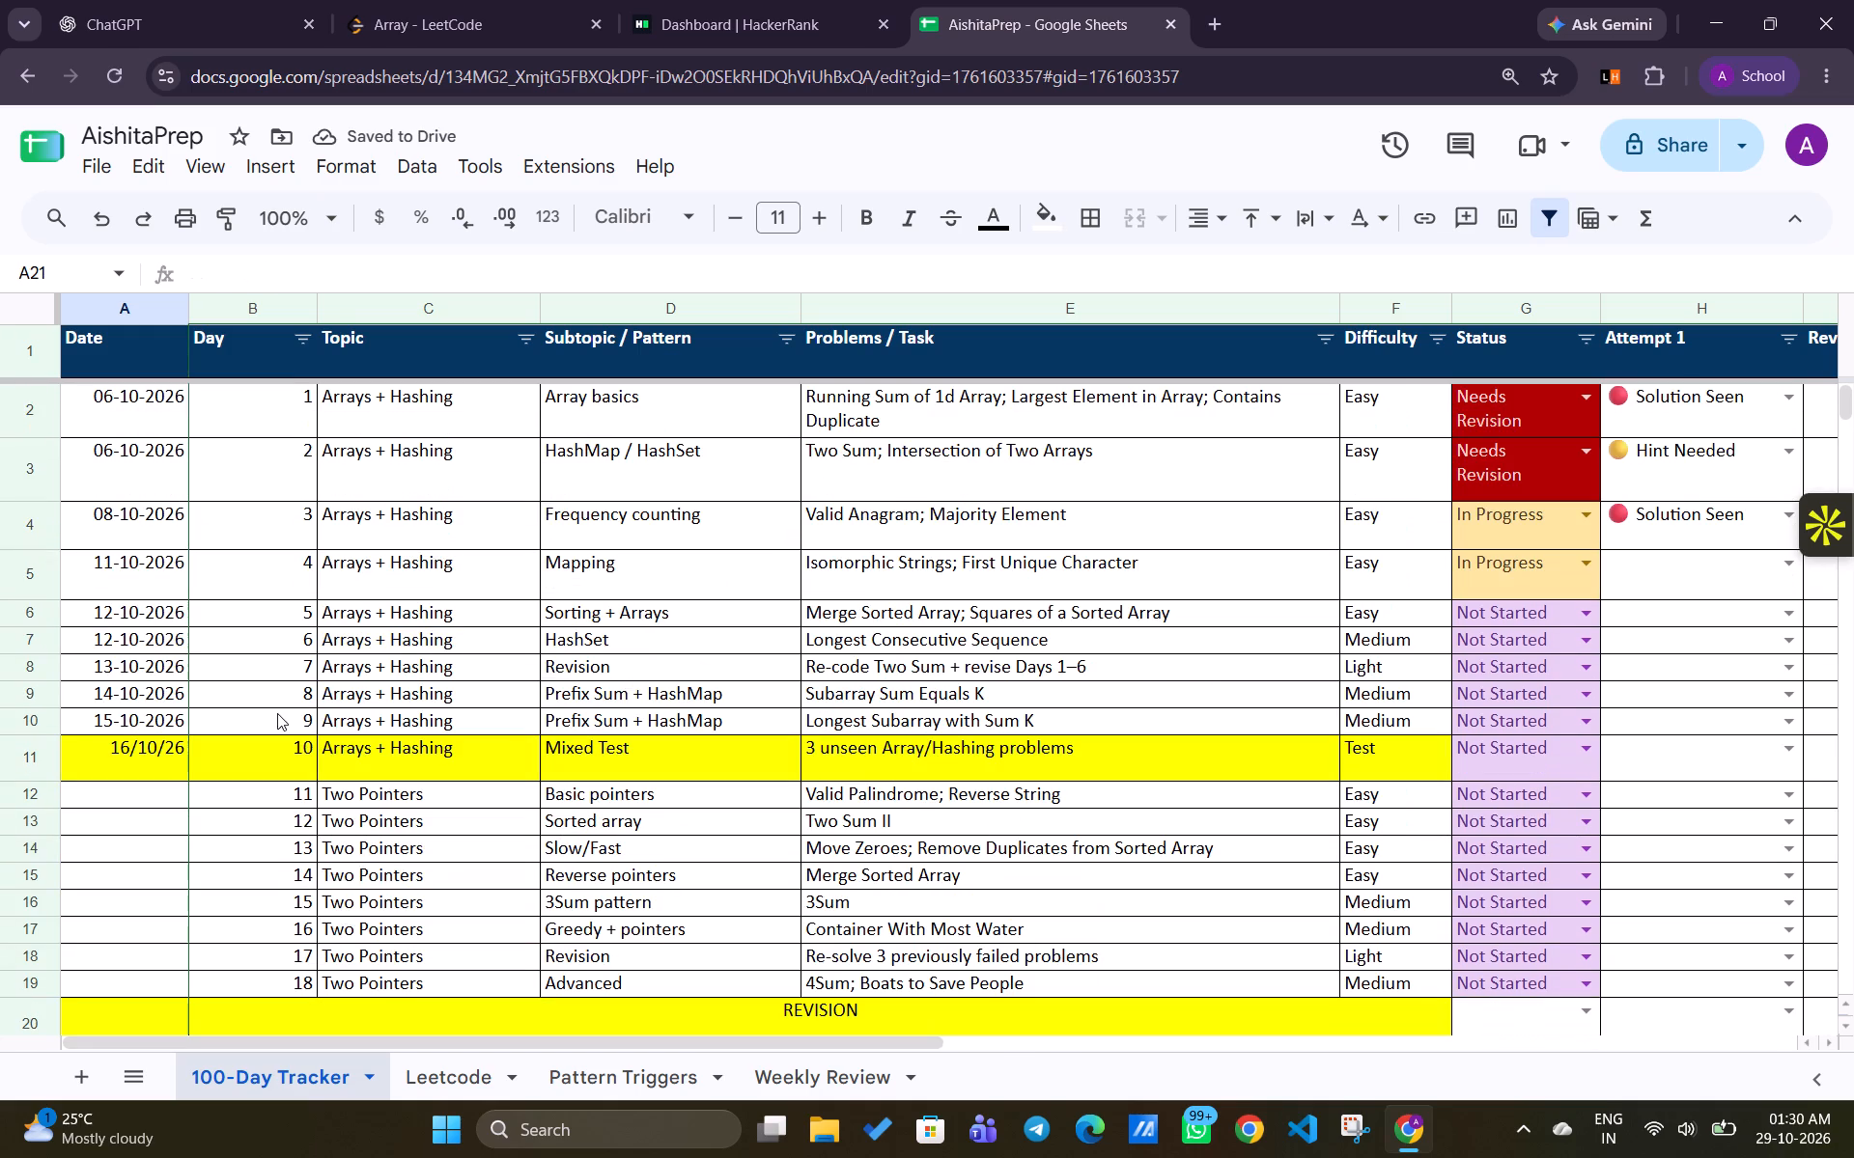
left_click_drag(115, 772, 98, 661)
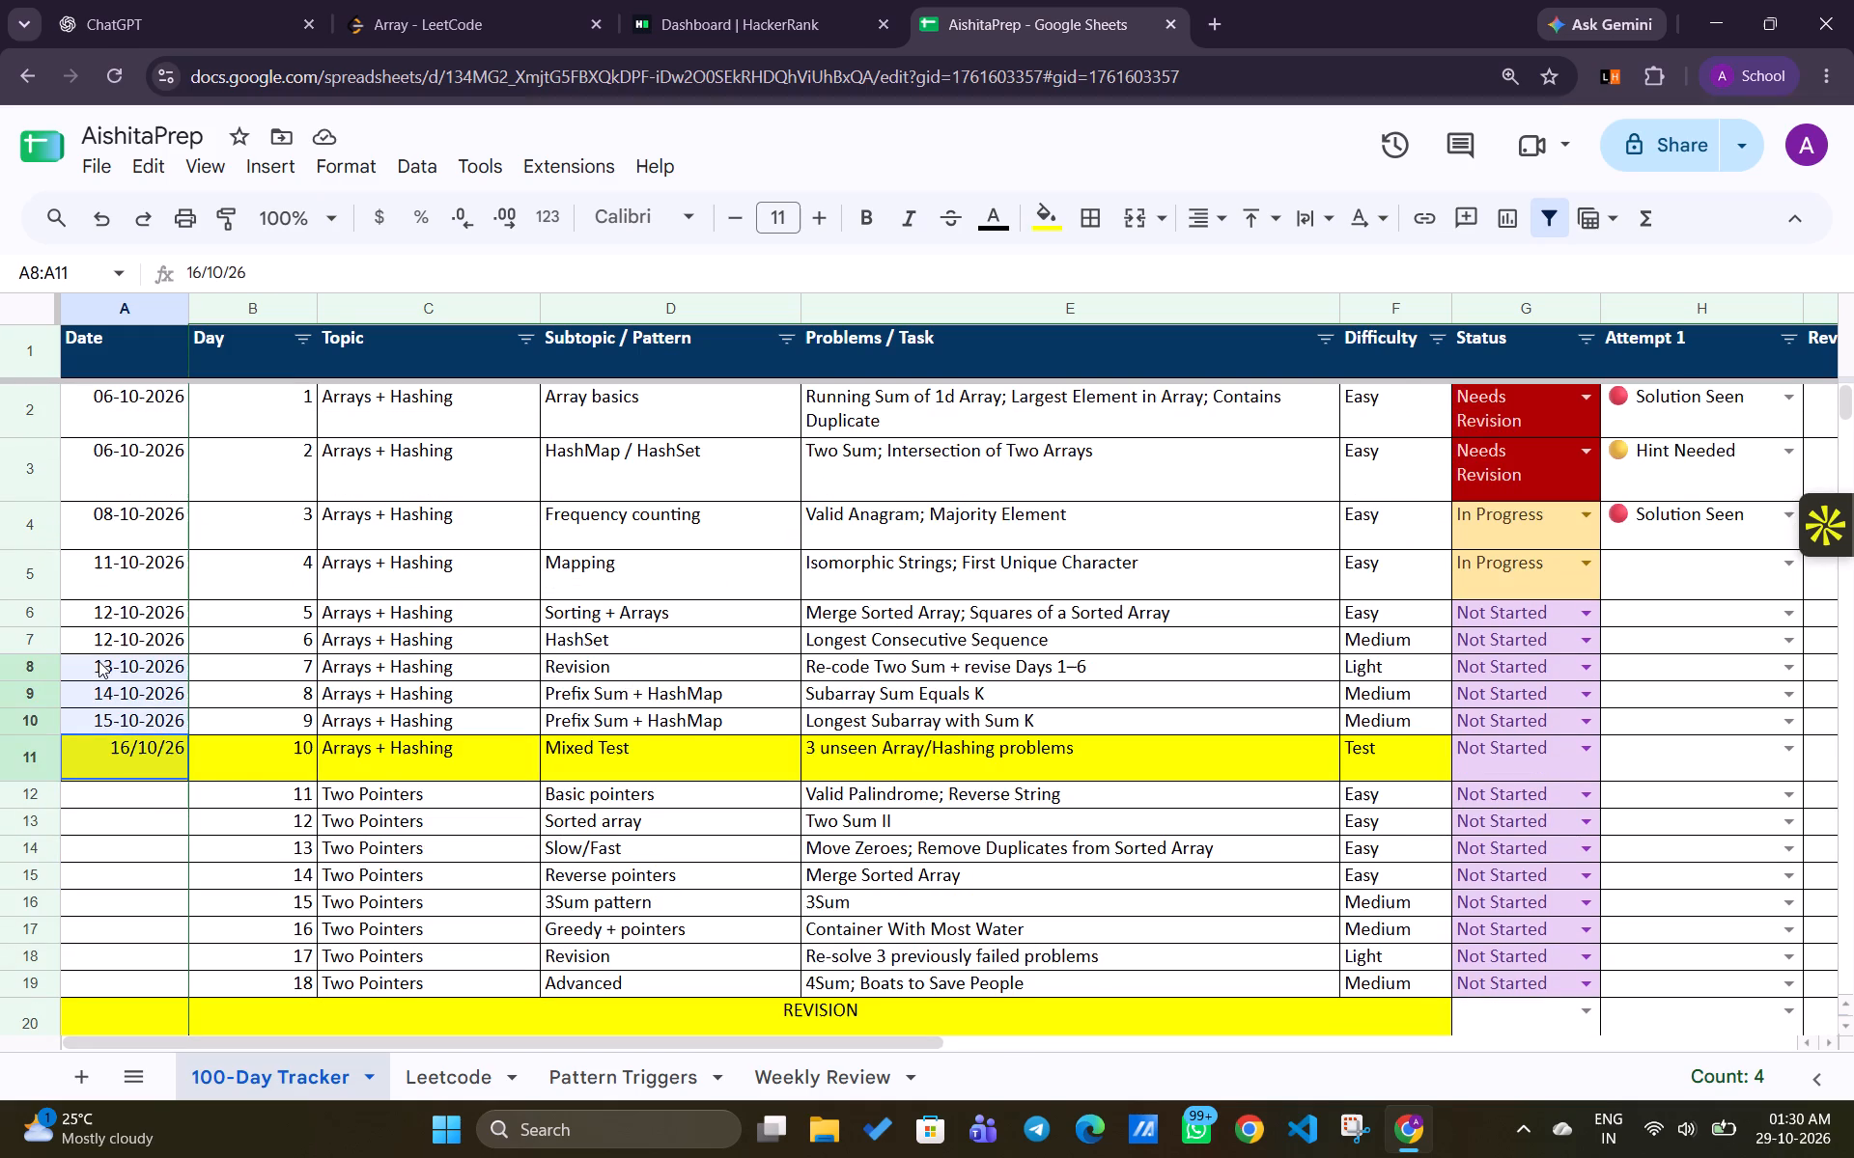
left_click_drag(98, 661, 89, 624)
key("BackSpace")
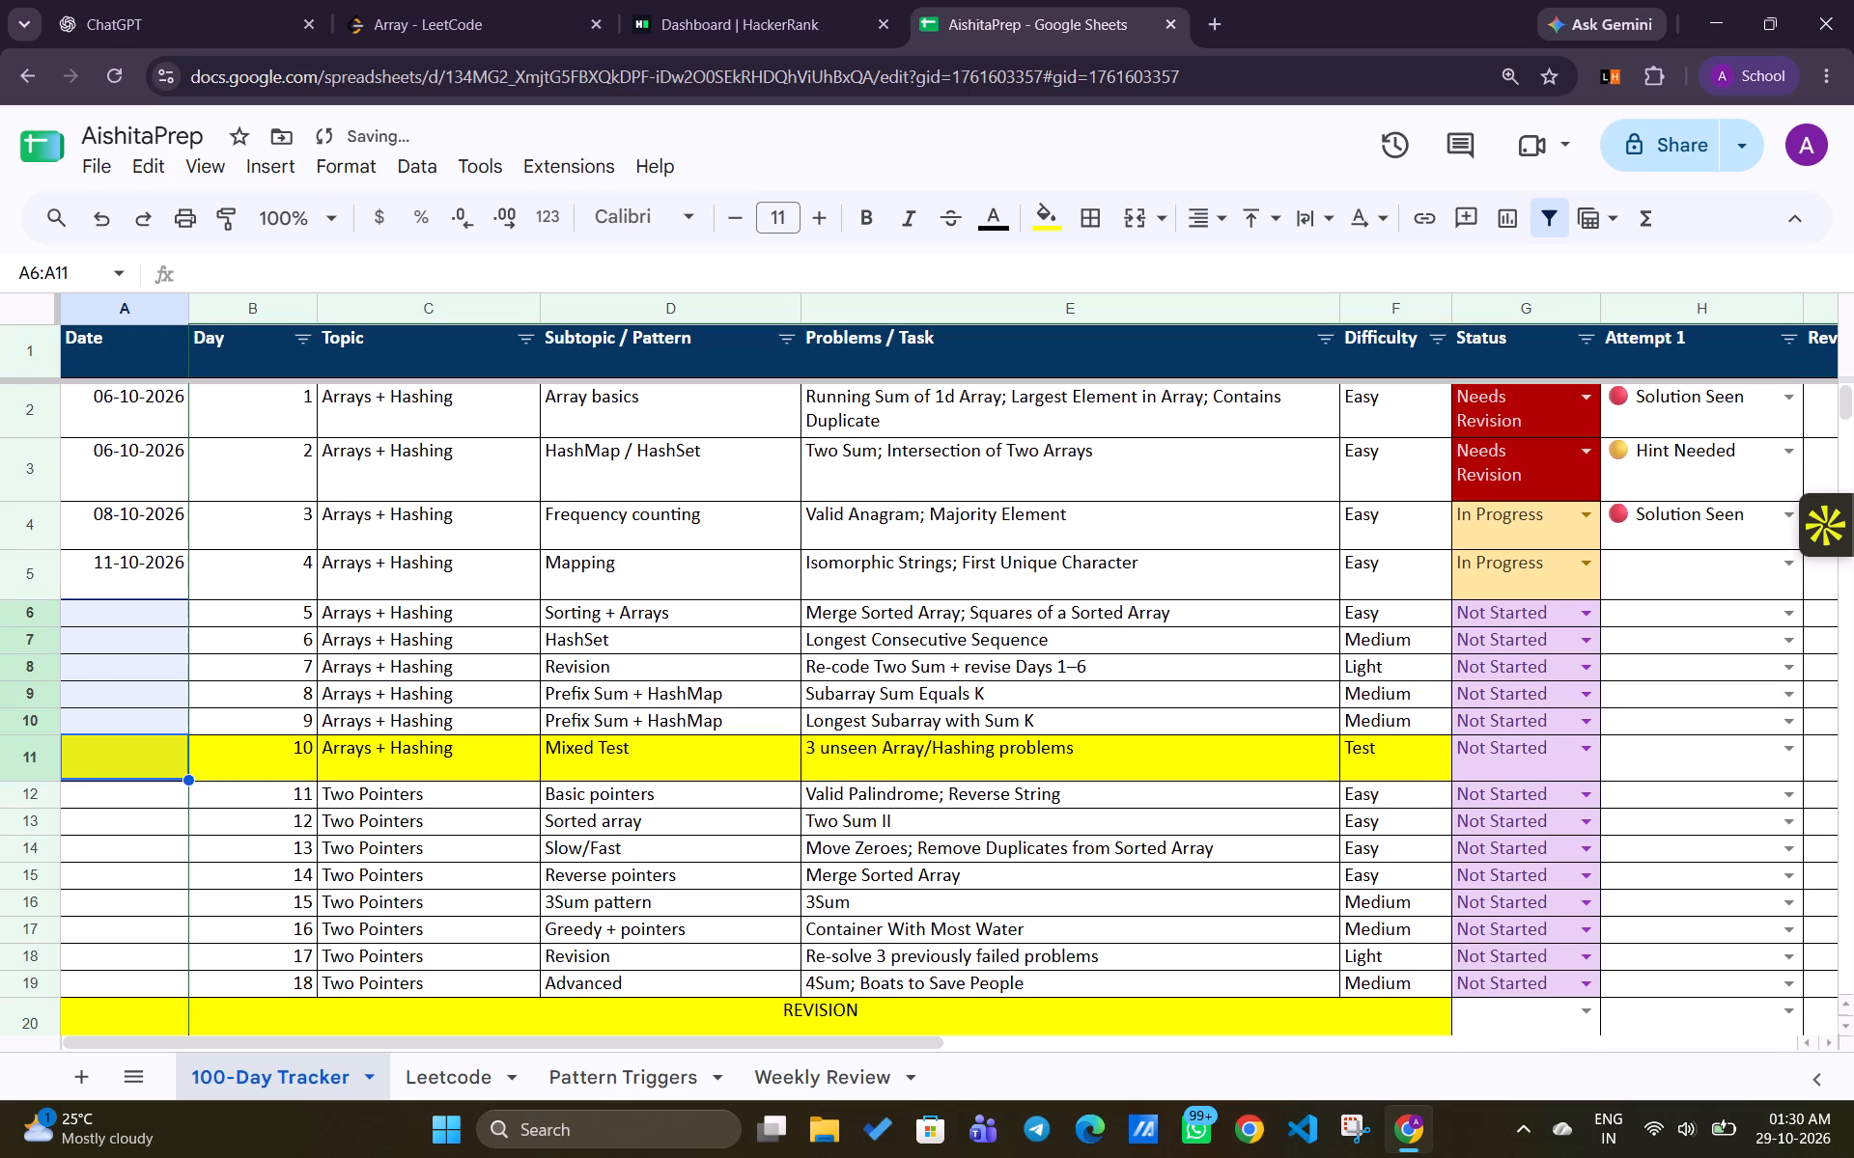
left_click(356, 644)
left_click(142, 629)
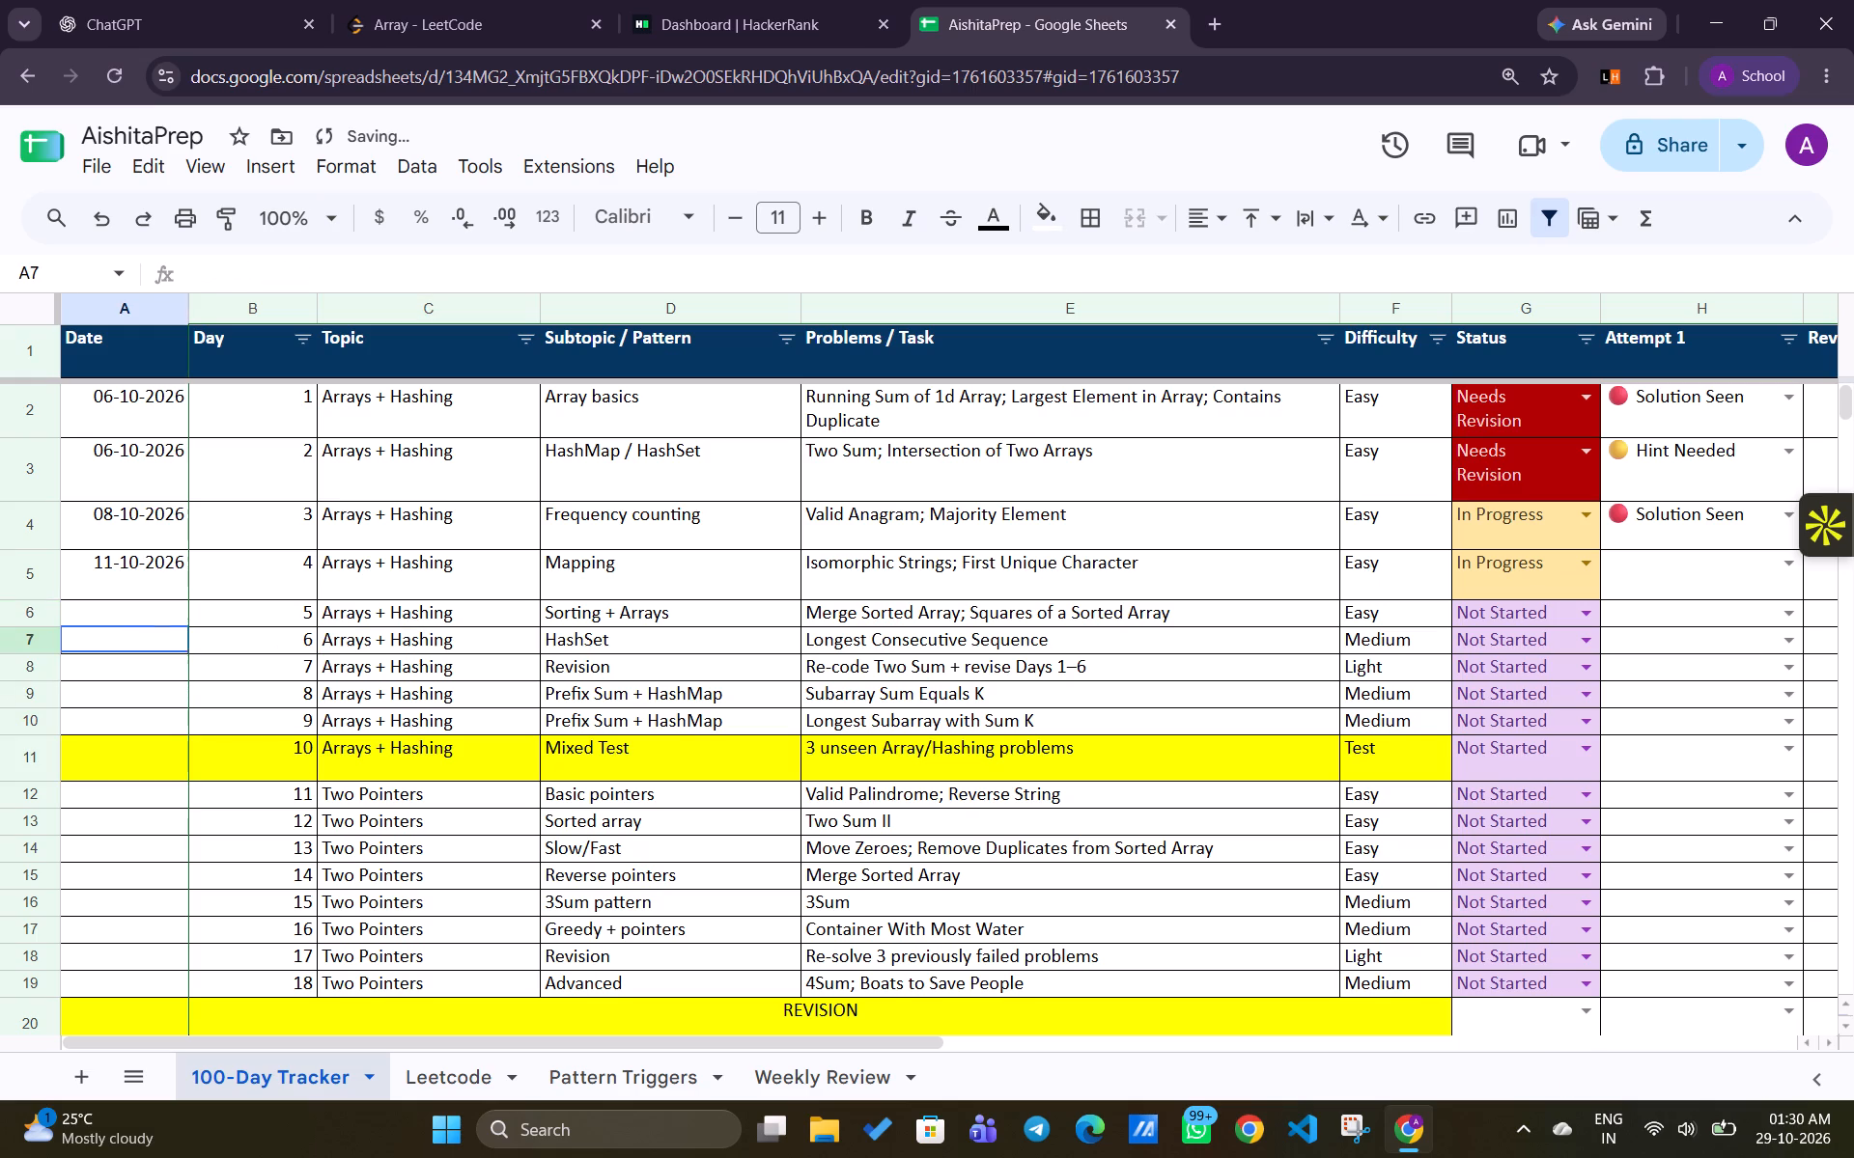
left_click(137, 612)
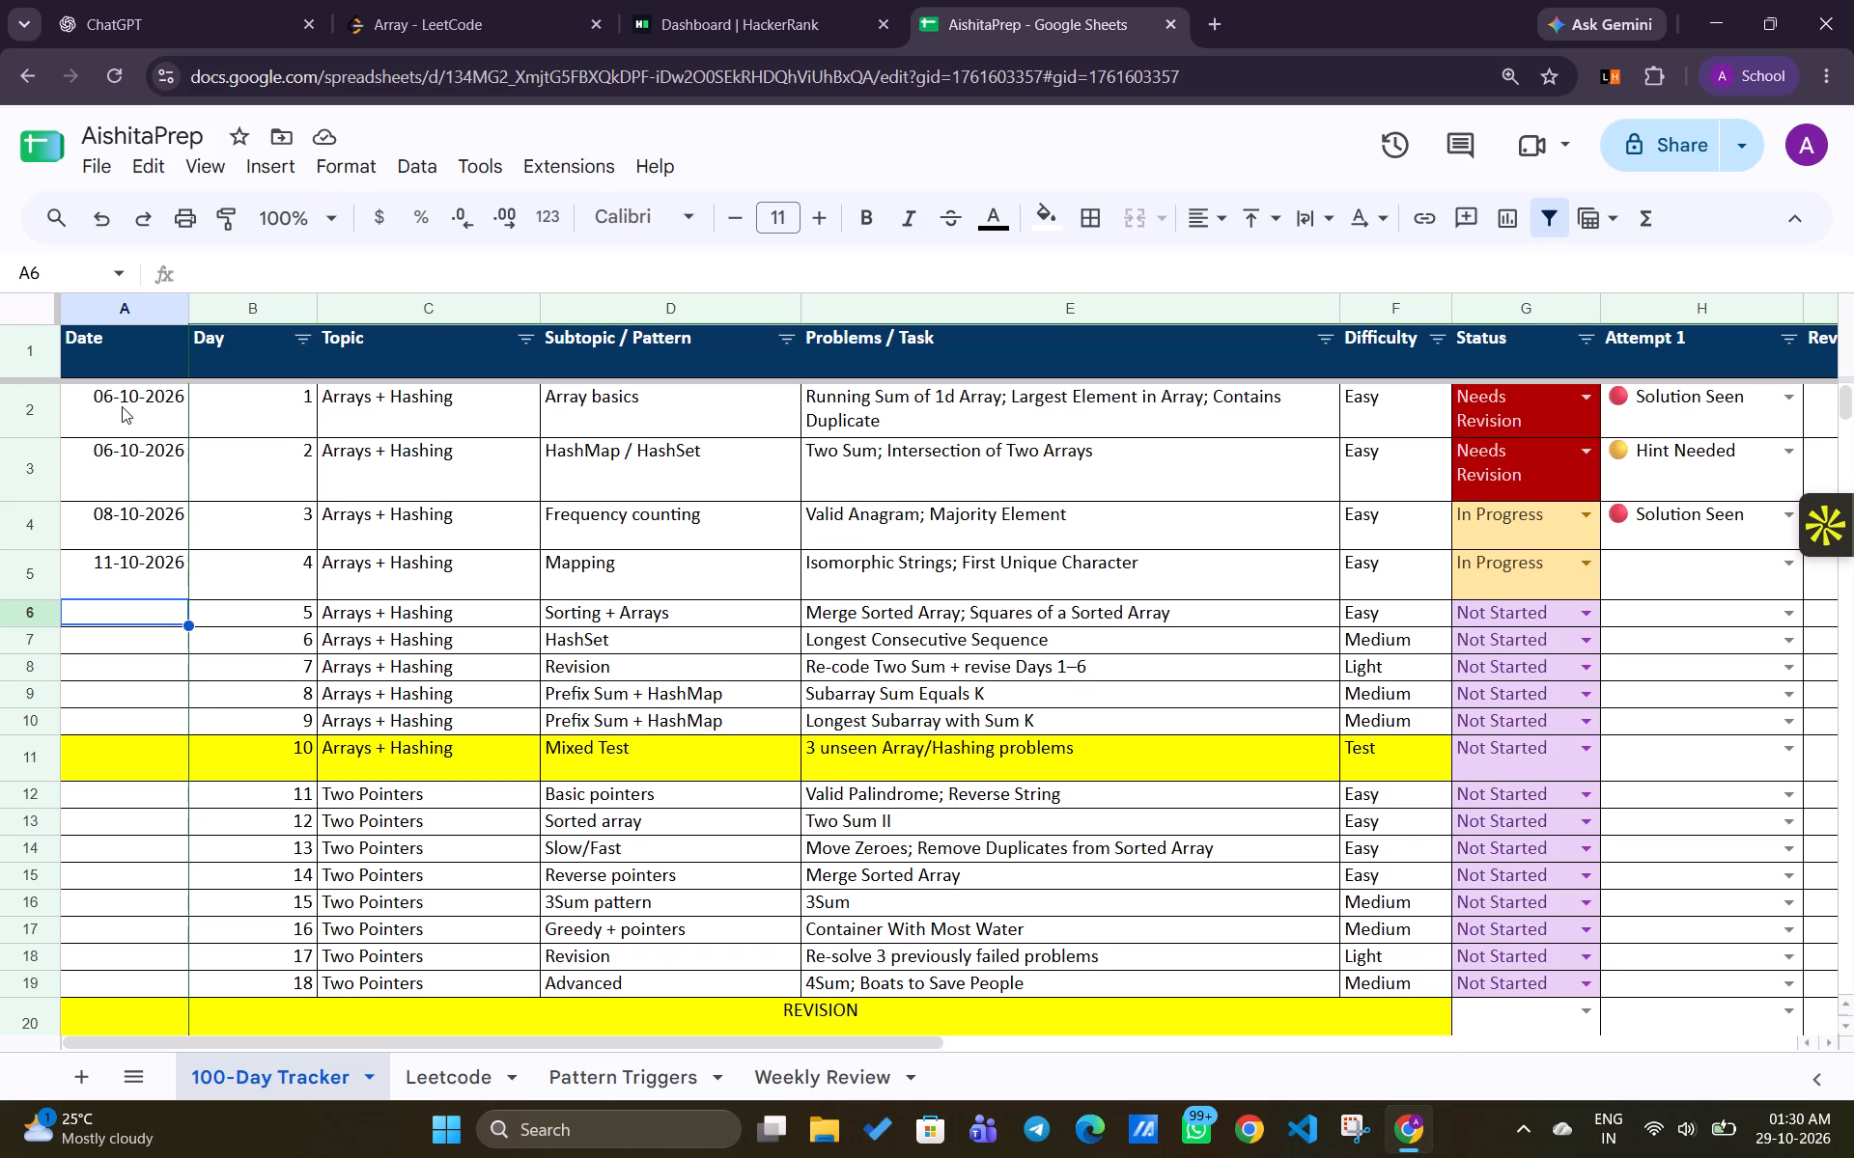
left_click_drag(122, 406, 126, 586)
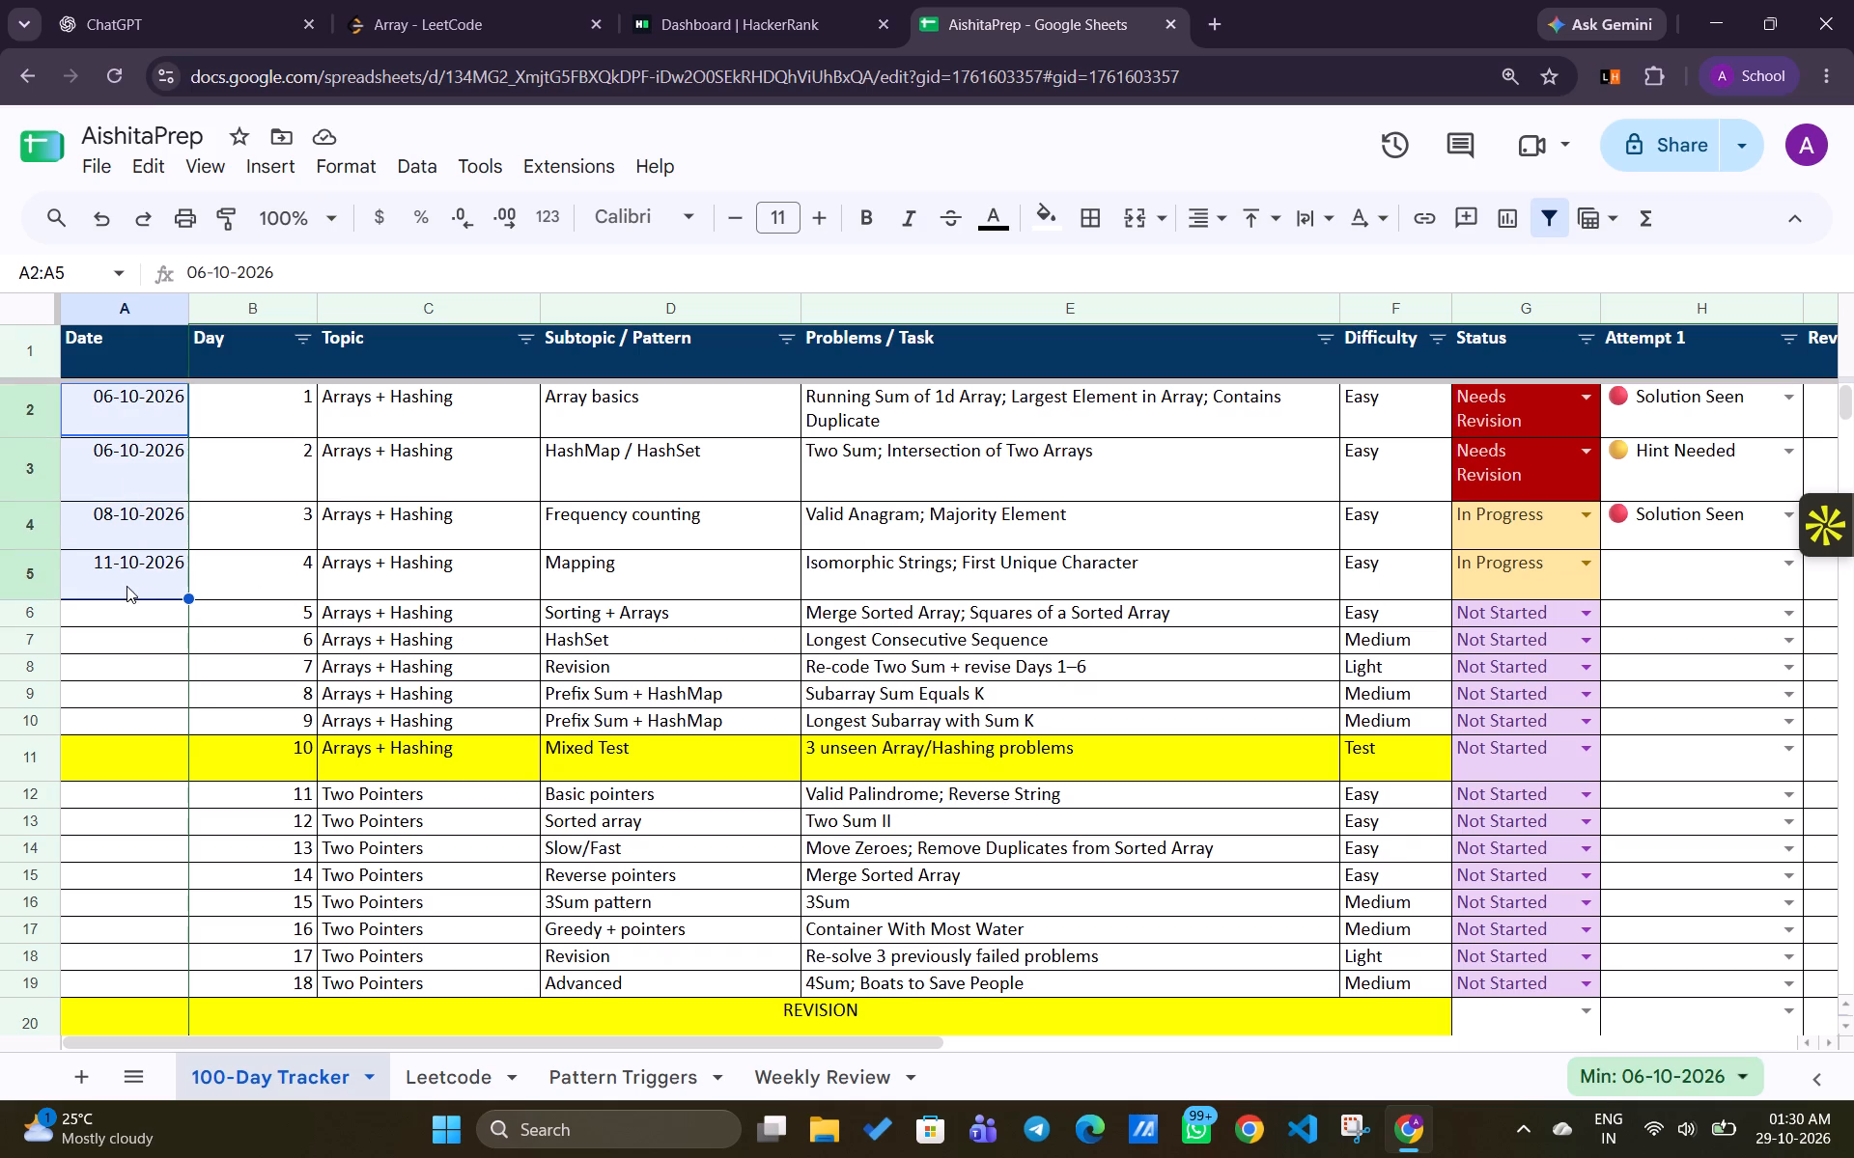
key("BackSpace")
Set the Status of Days 1 to 4 to Not Started.
left_click(1591, 393)
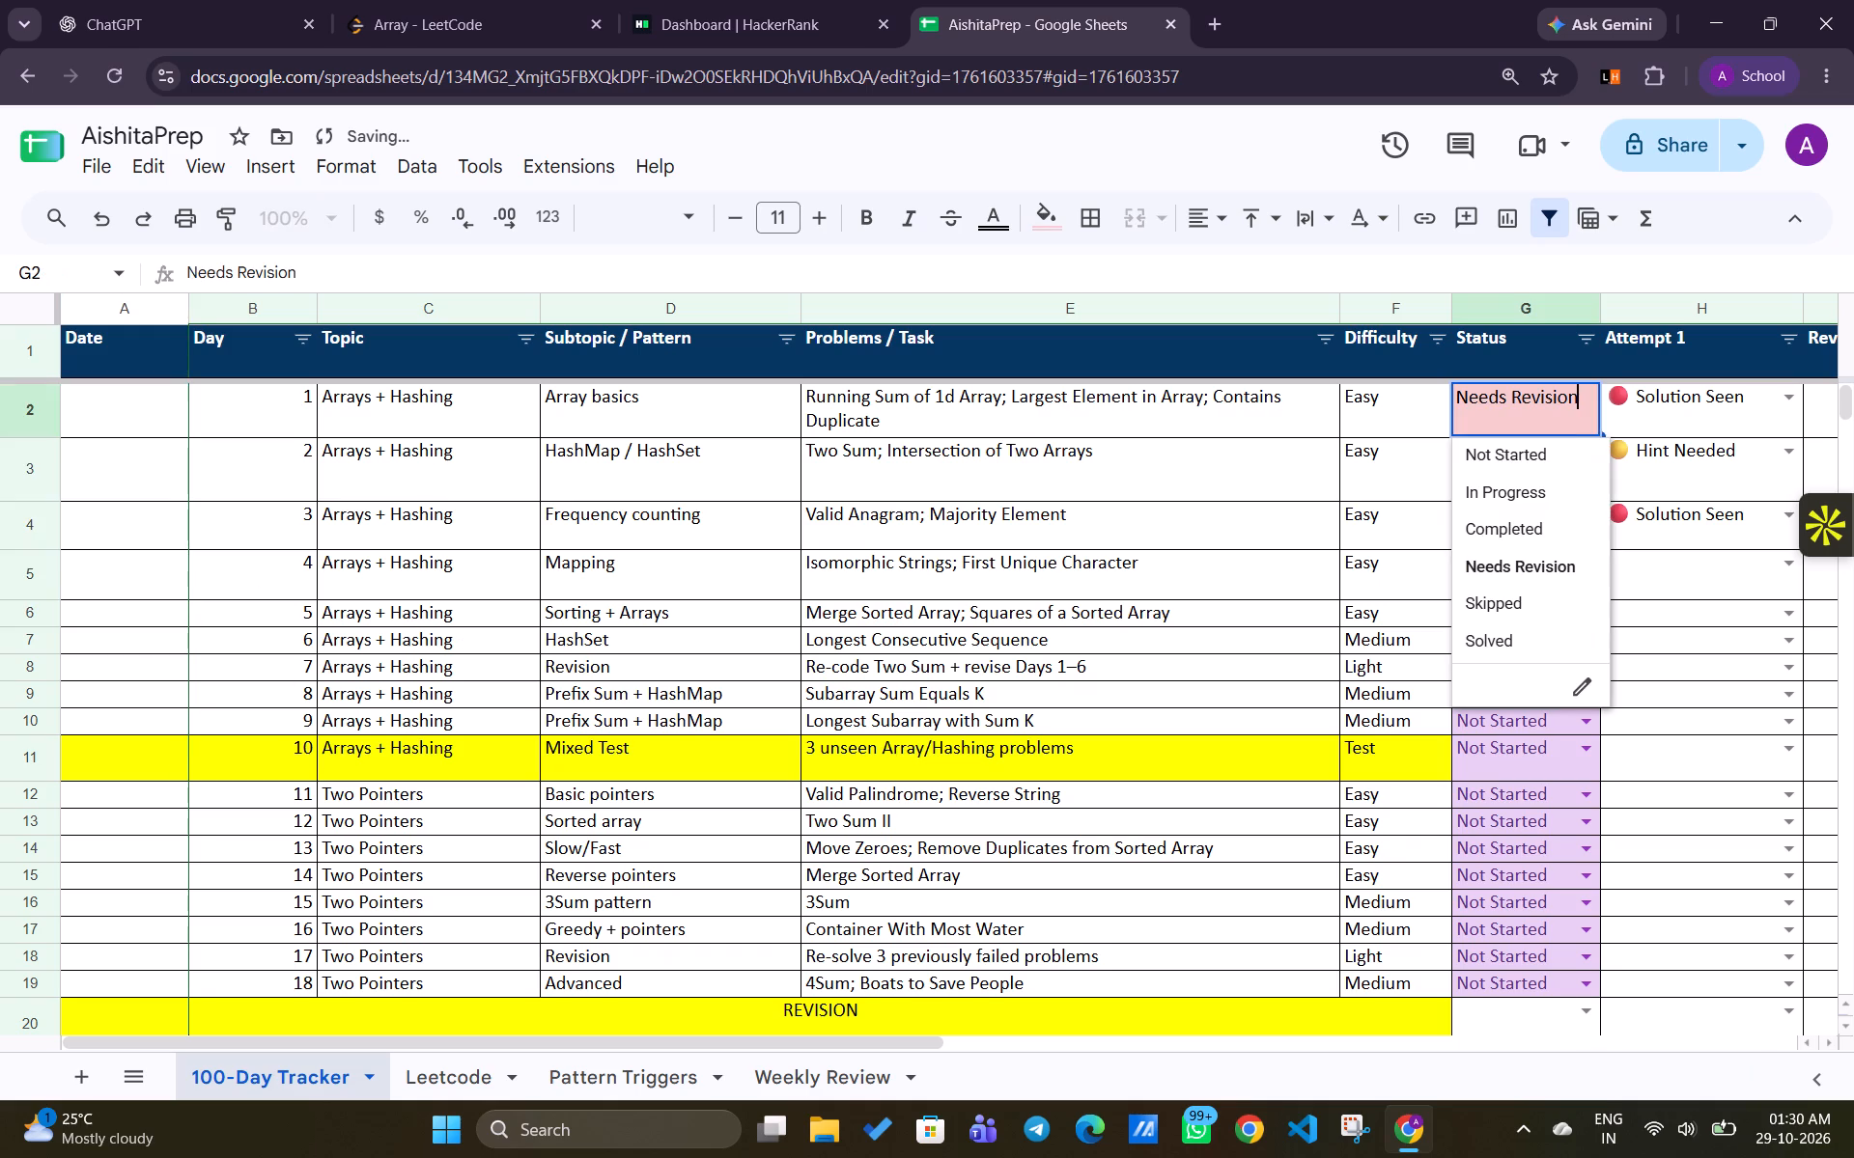
left_click(1539, 460)
left_click(1588, 455)
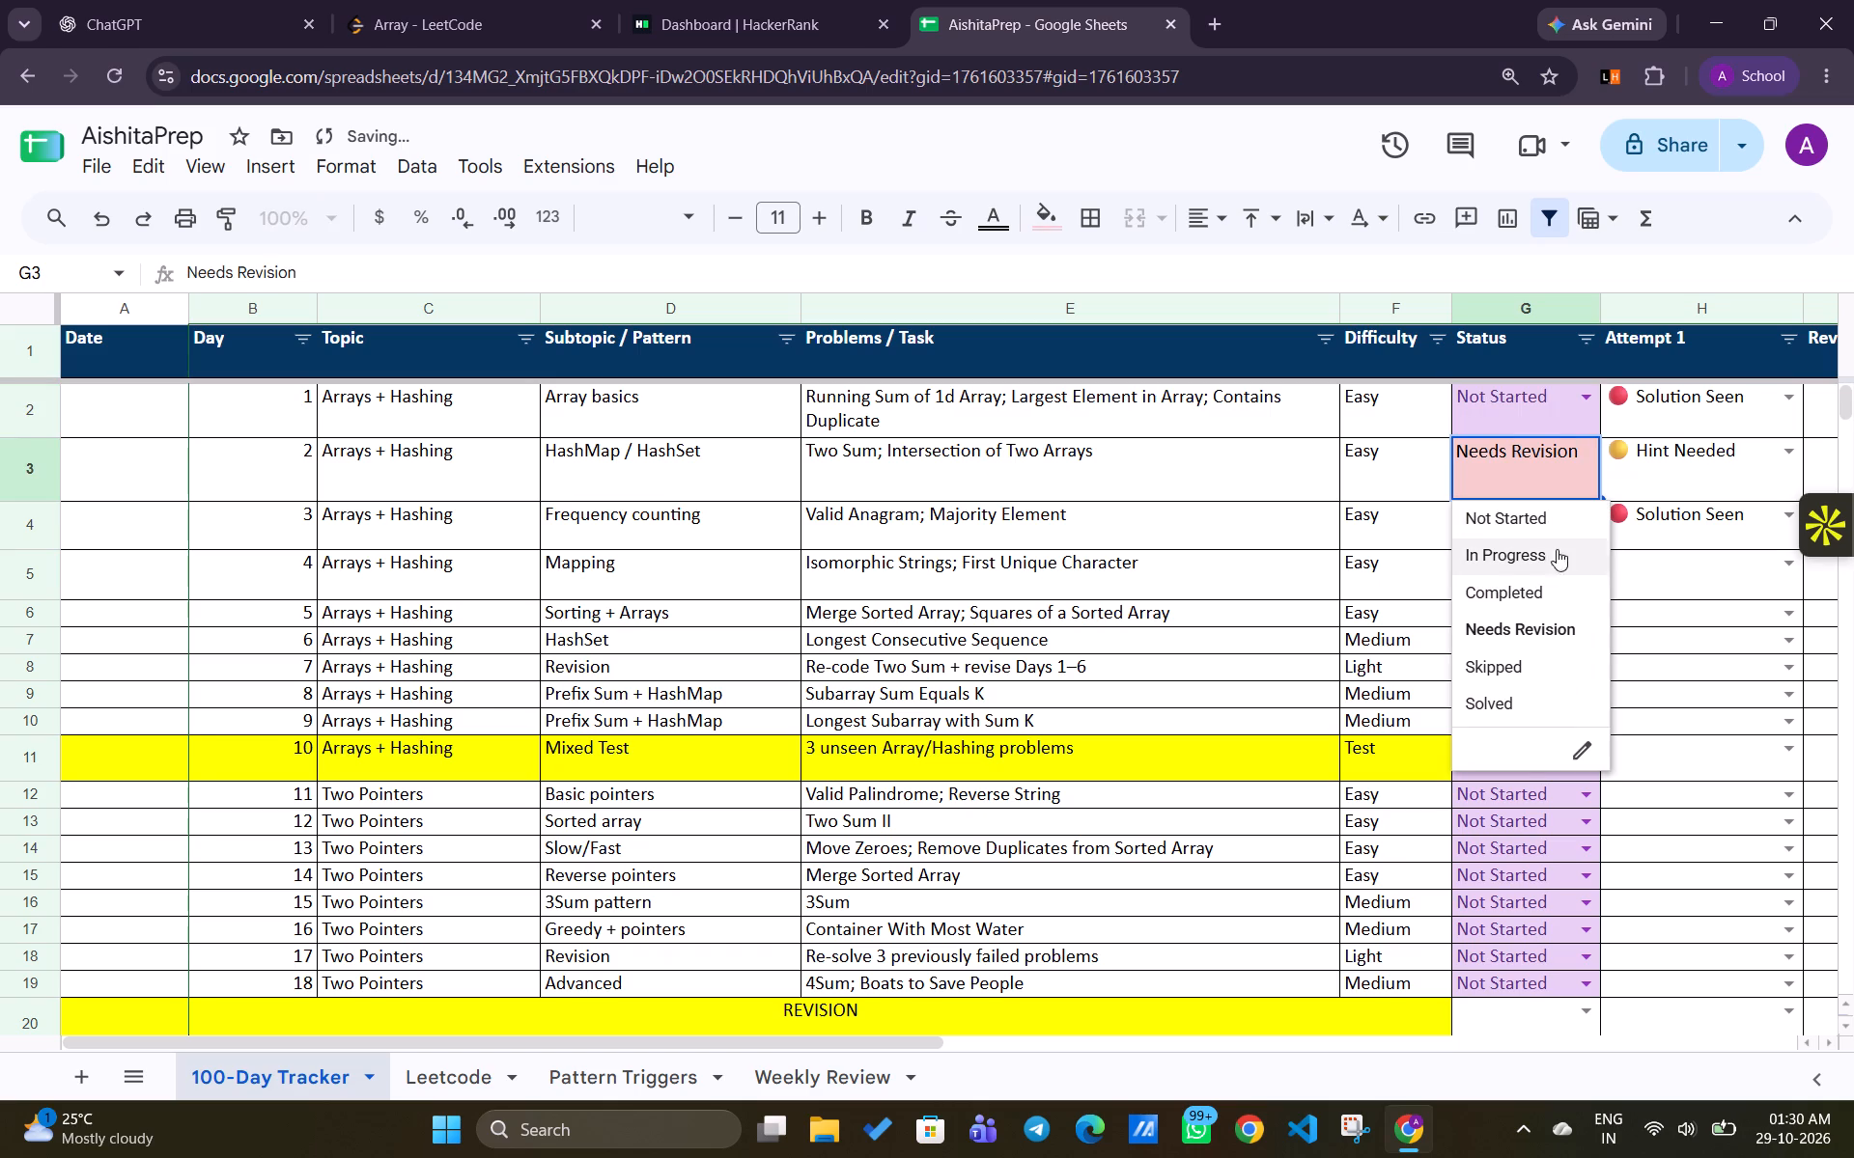
left_click(1541, 516)
left_click(1589, 516)
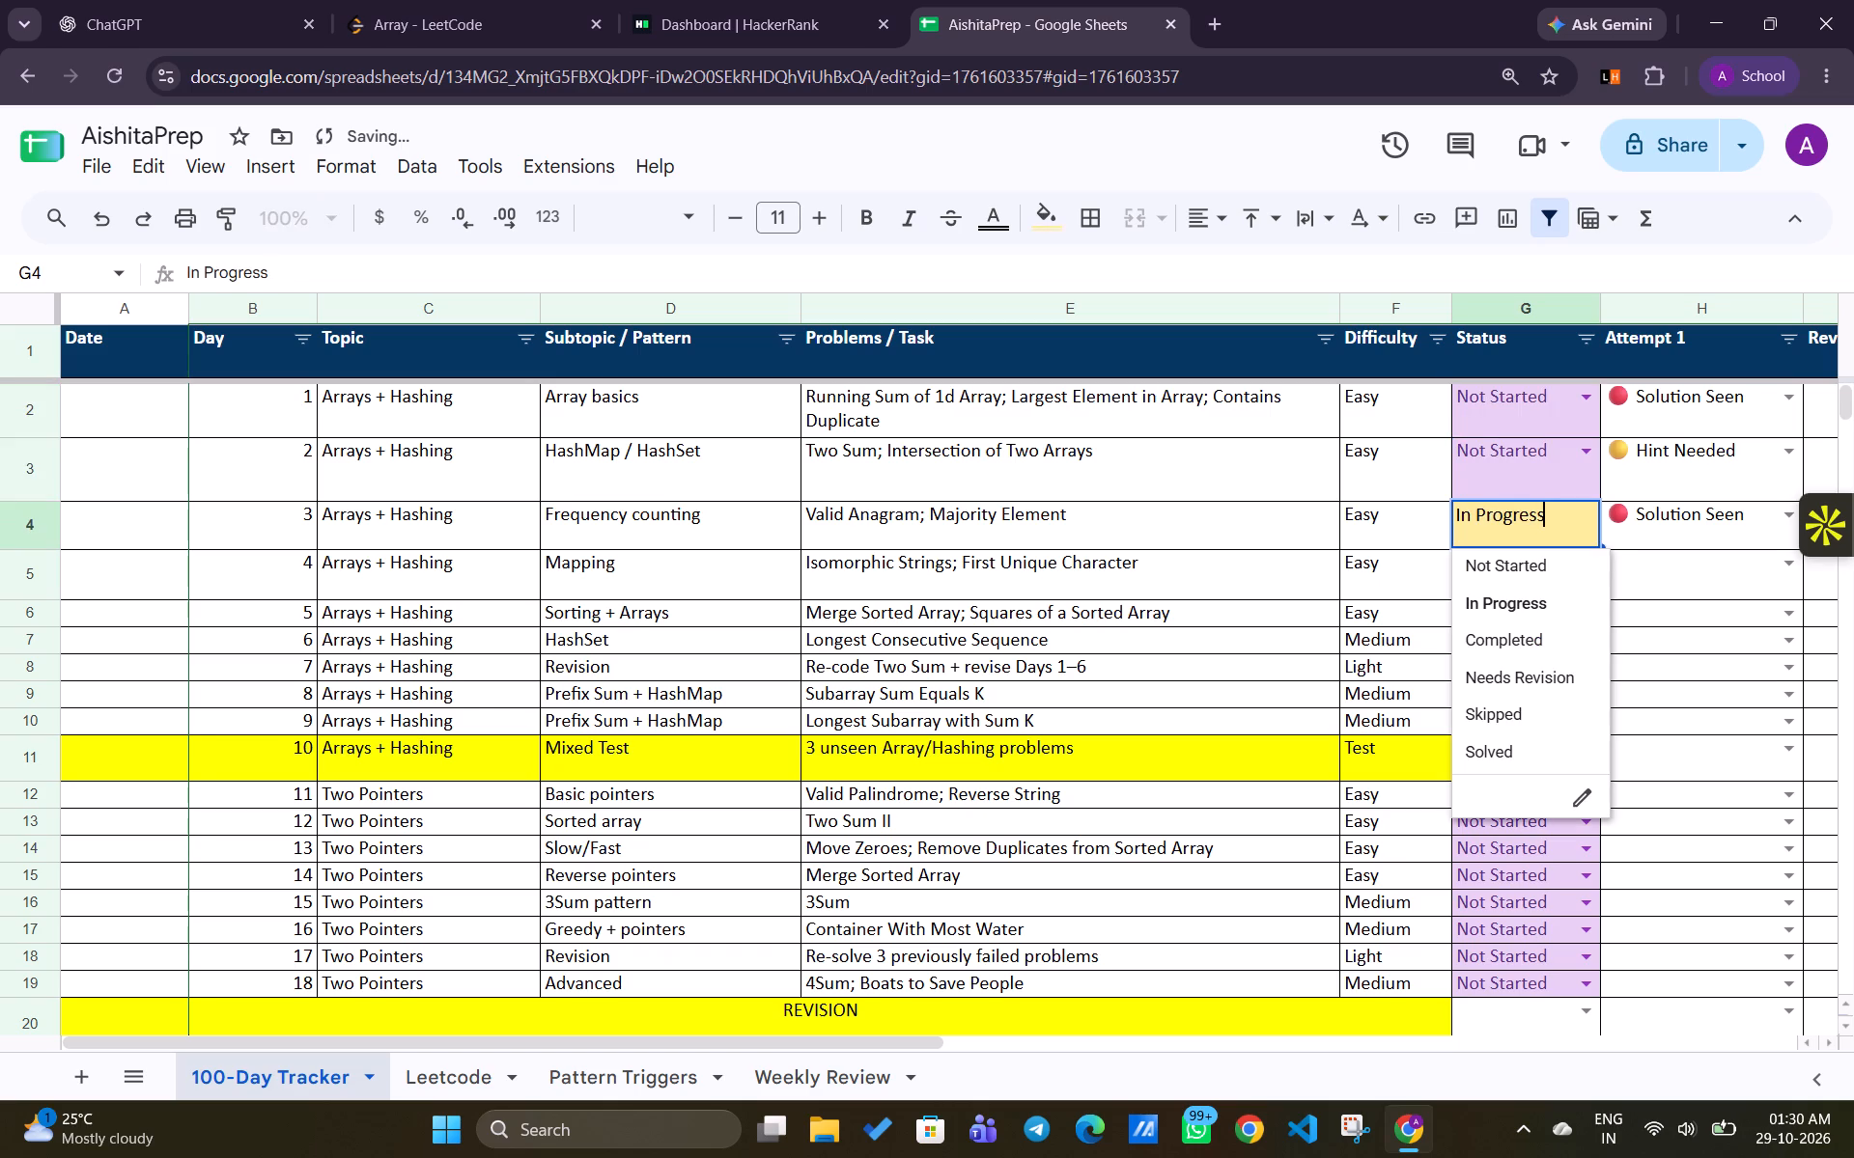
left_click(1566, 565)
left_click(1586, 567)
left_click(1574, 620)
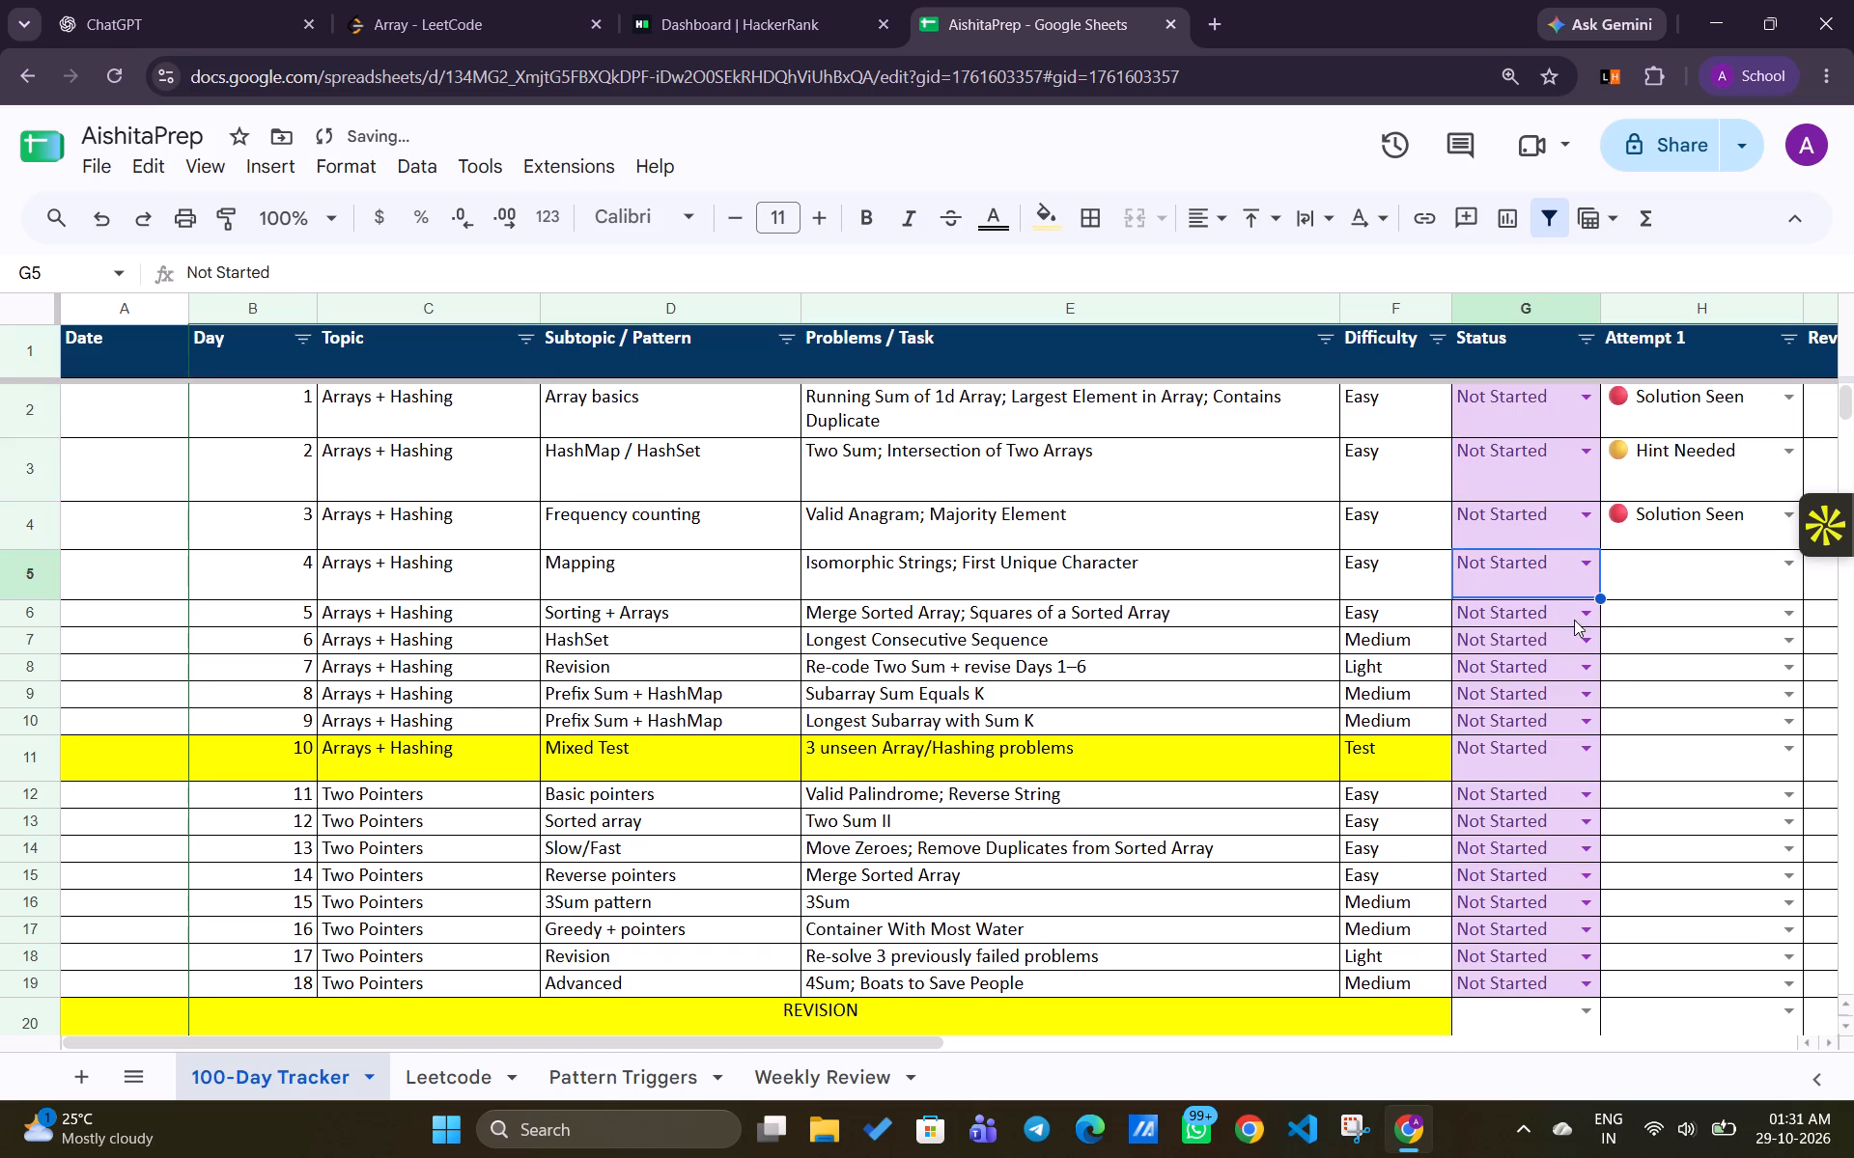
Set Attempt 1 of Days 1 to 3 to N/A.
left_click(1793, 404)
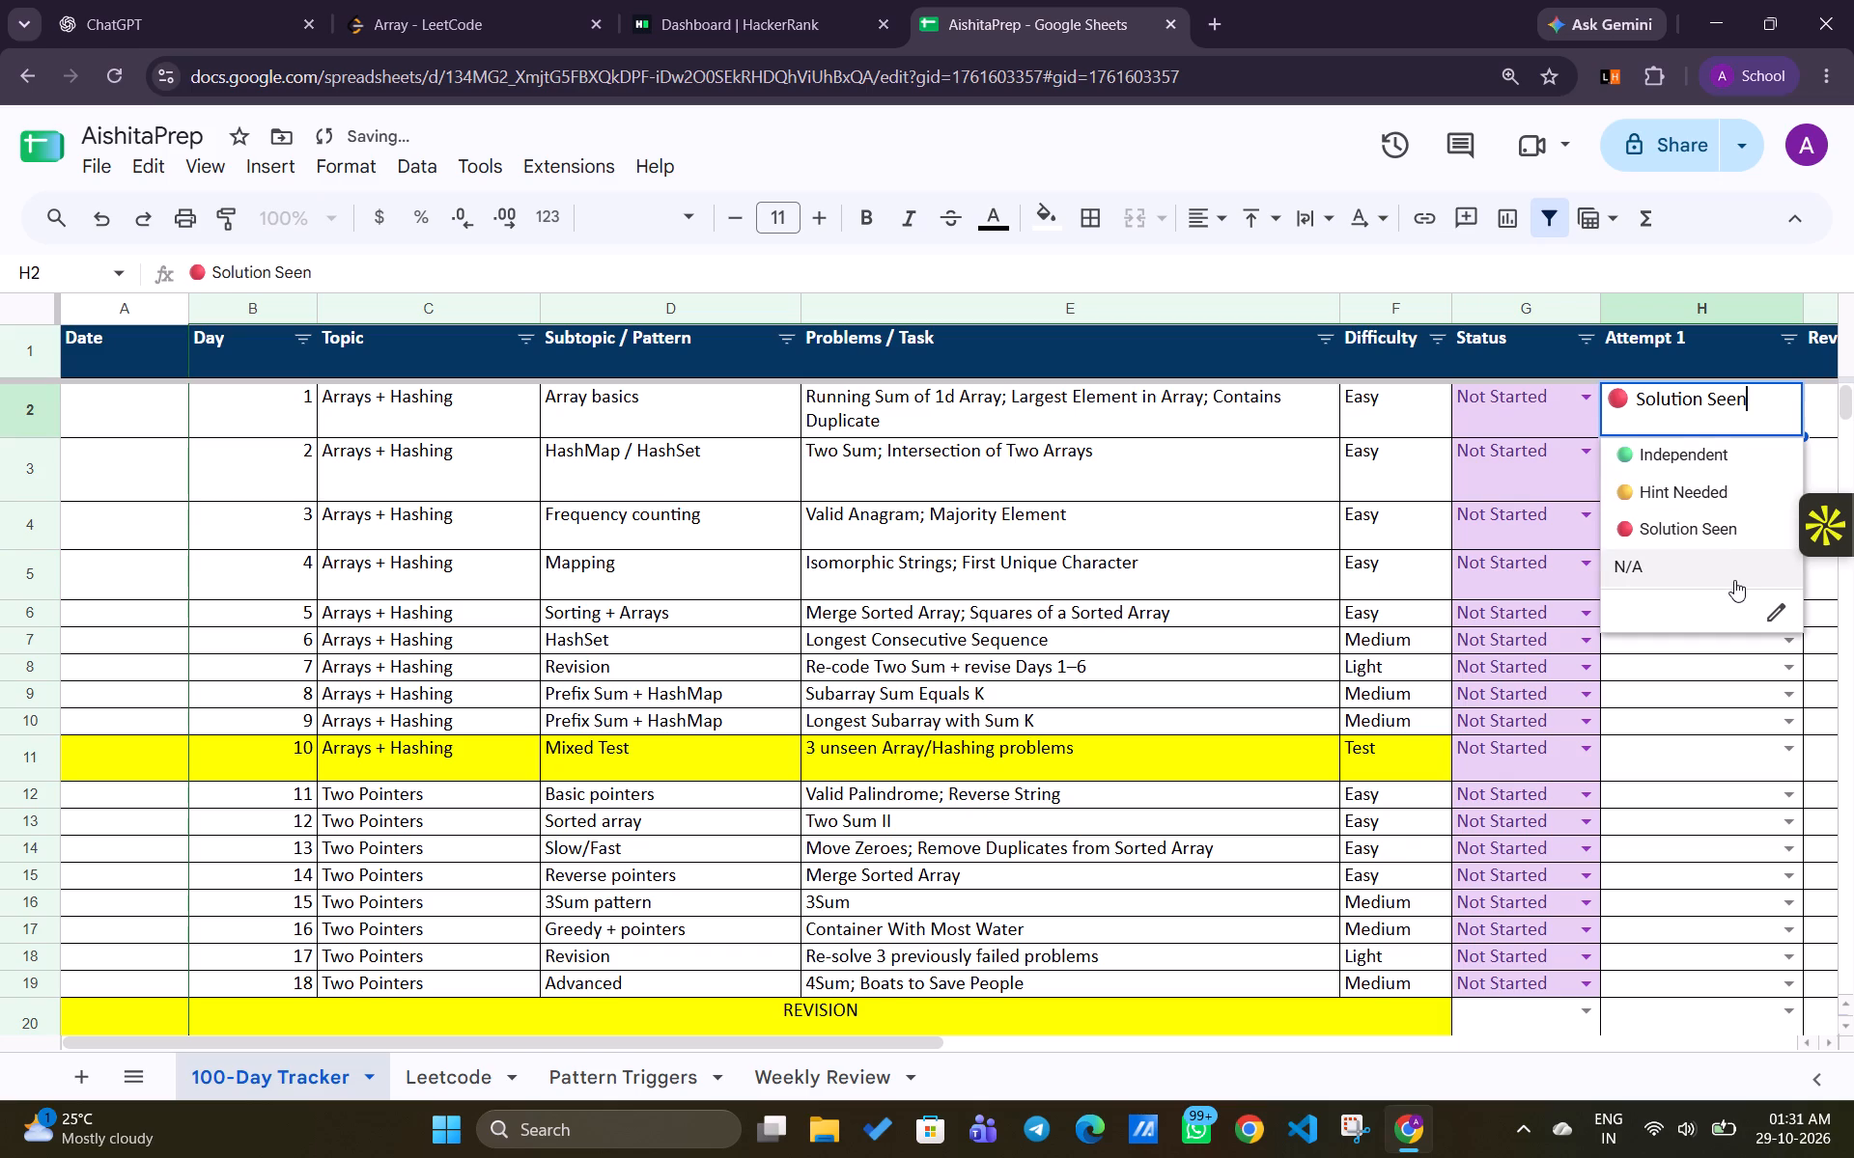
left_click(1734, 580)
left_click(1736, 416)
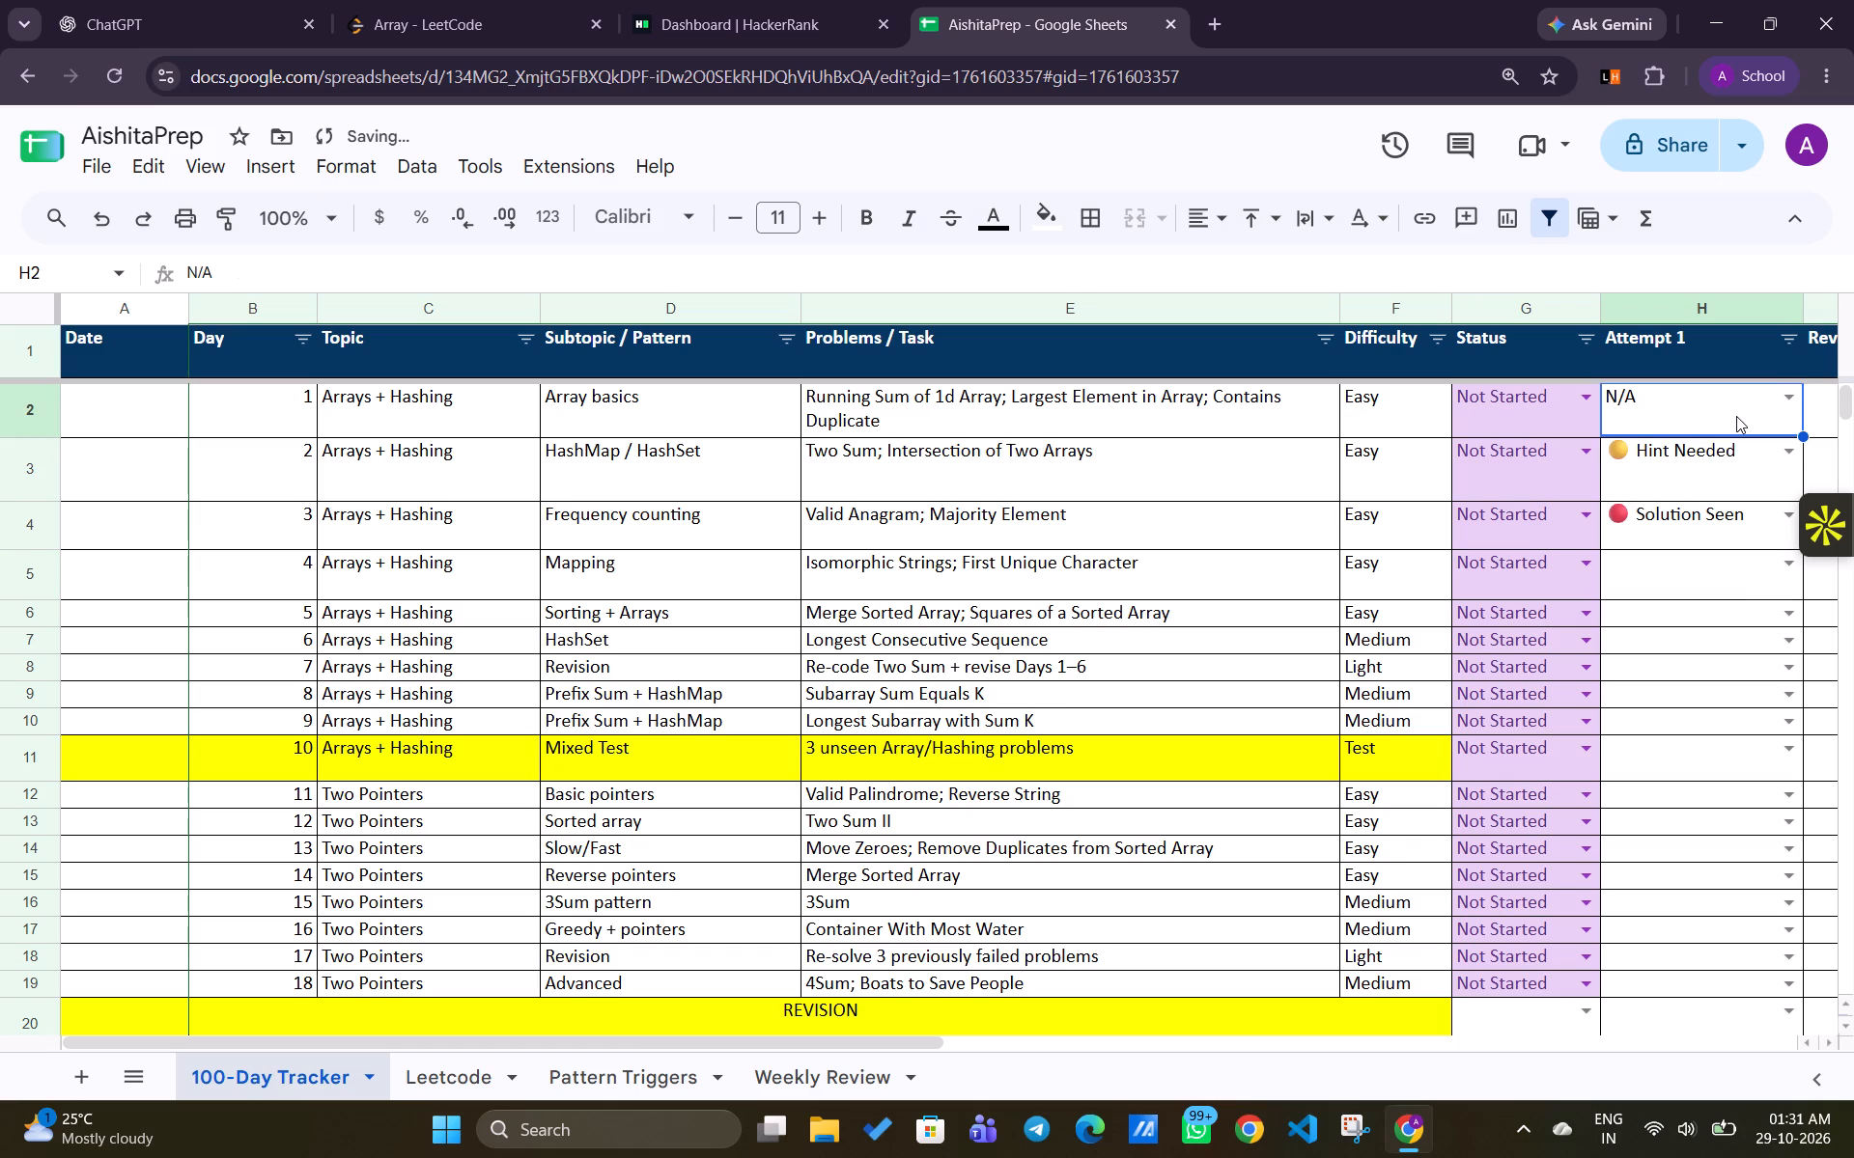
left_click(1784, 397)
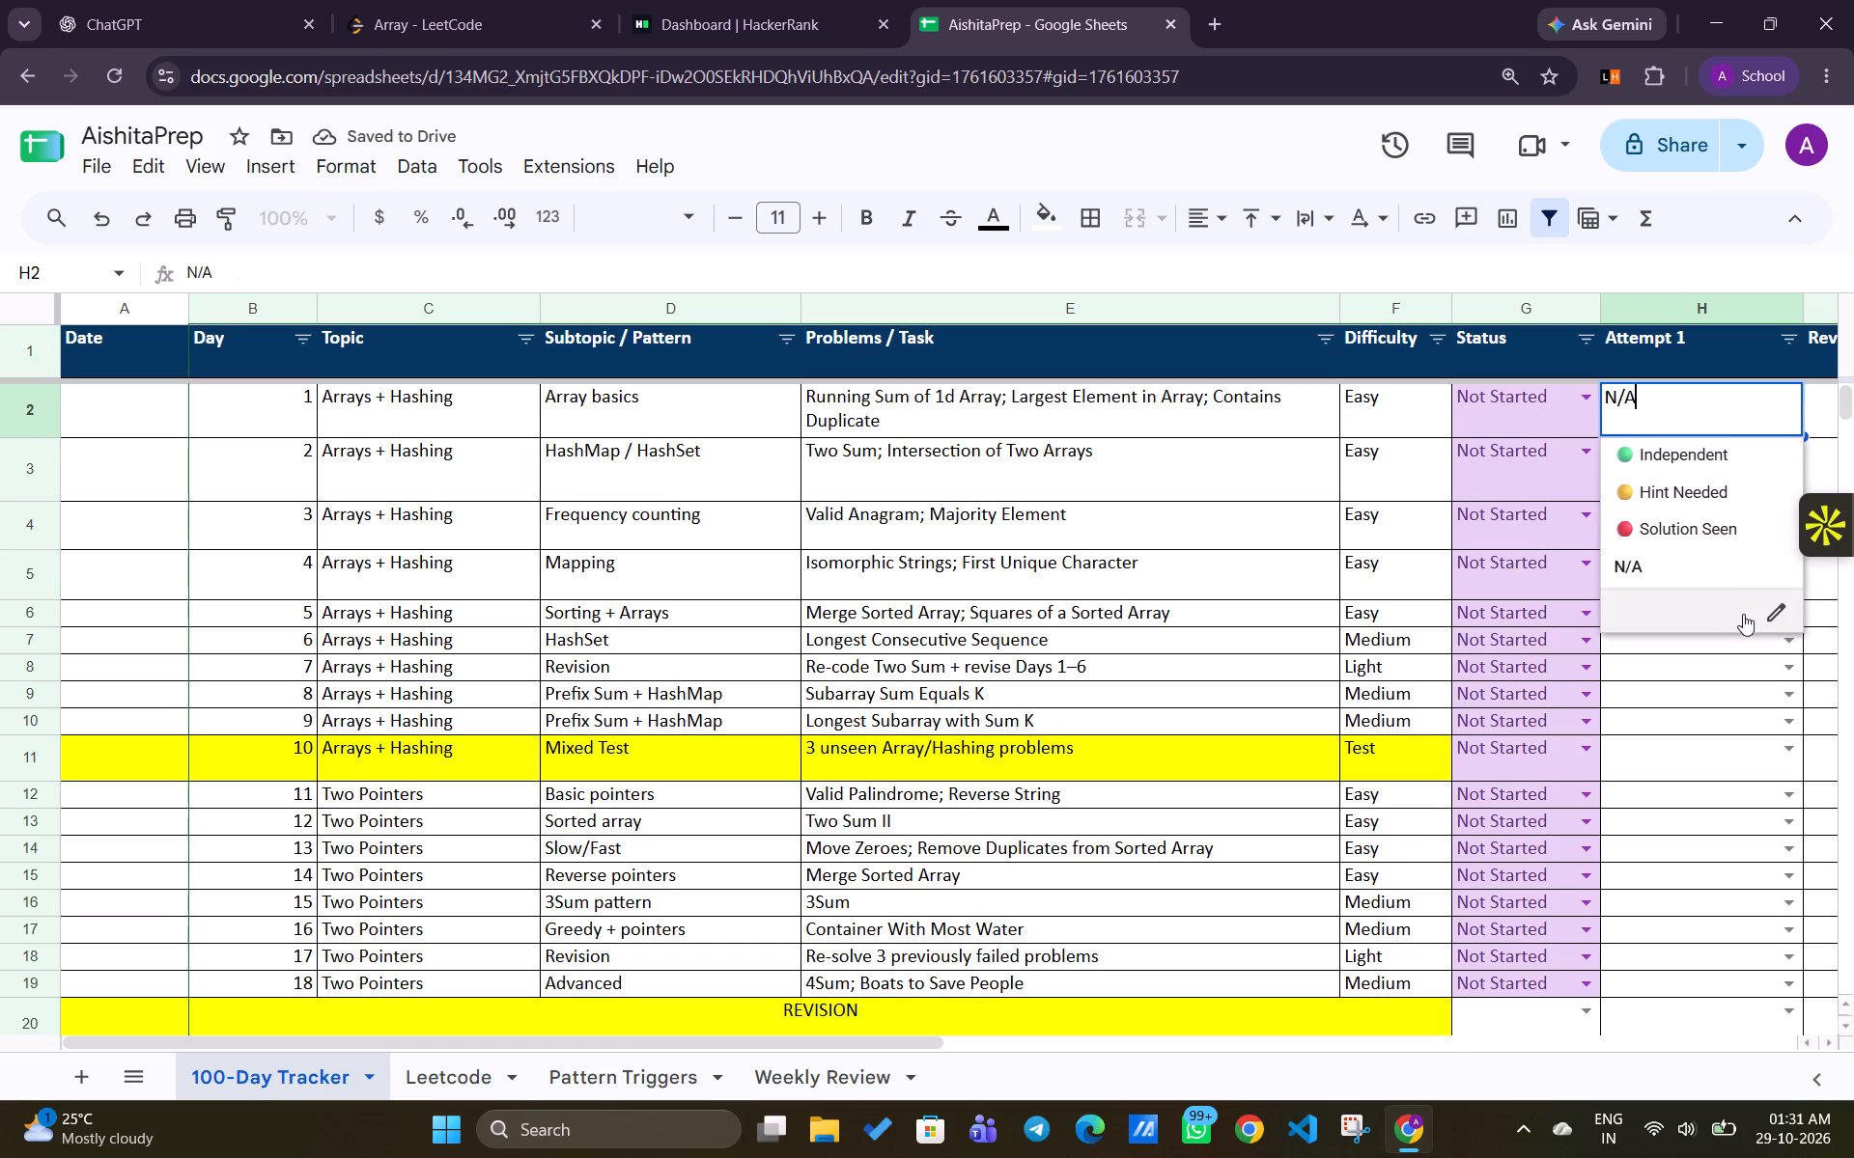
left_click(1612, 784)
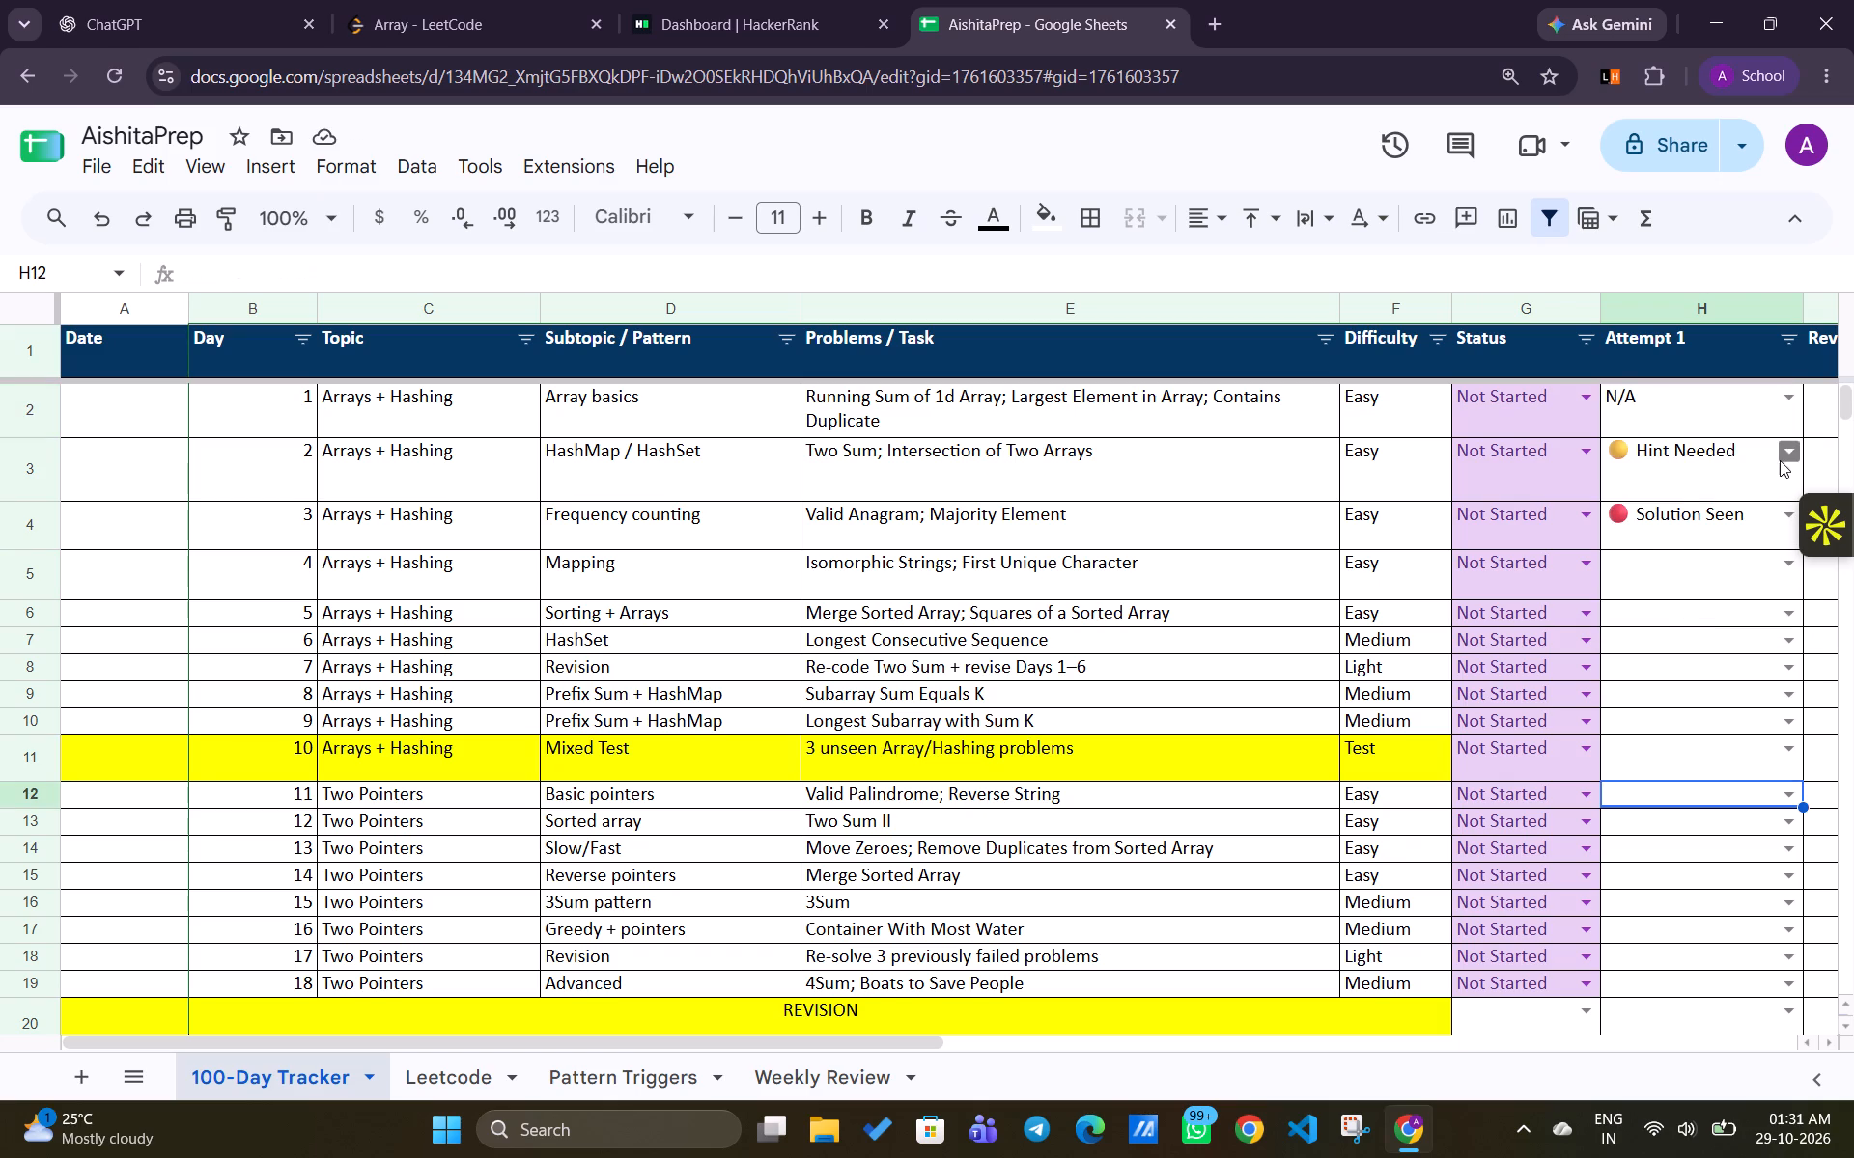
left_click(1778, 460)
left_click(1712, 629)
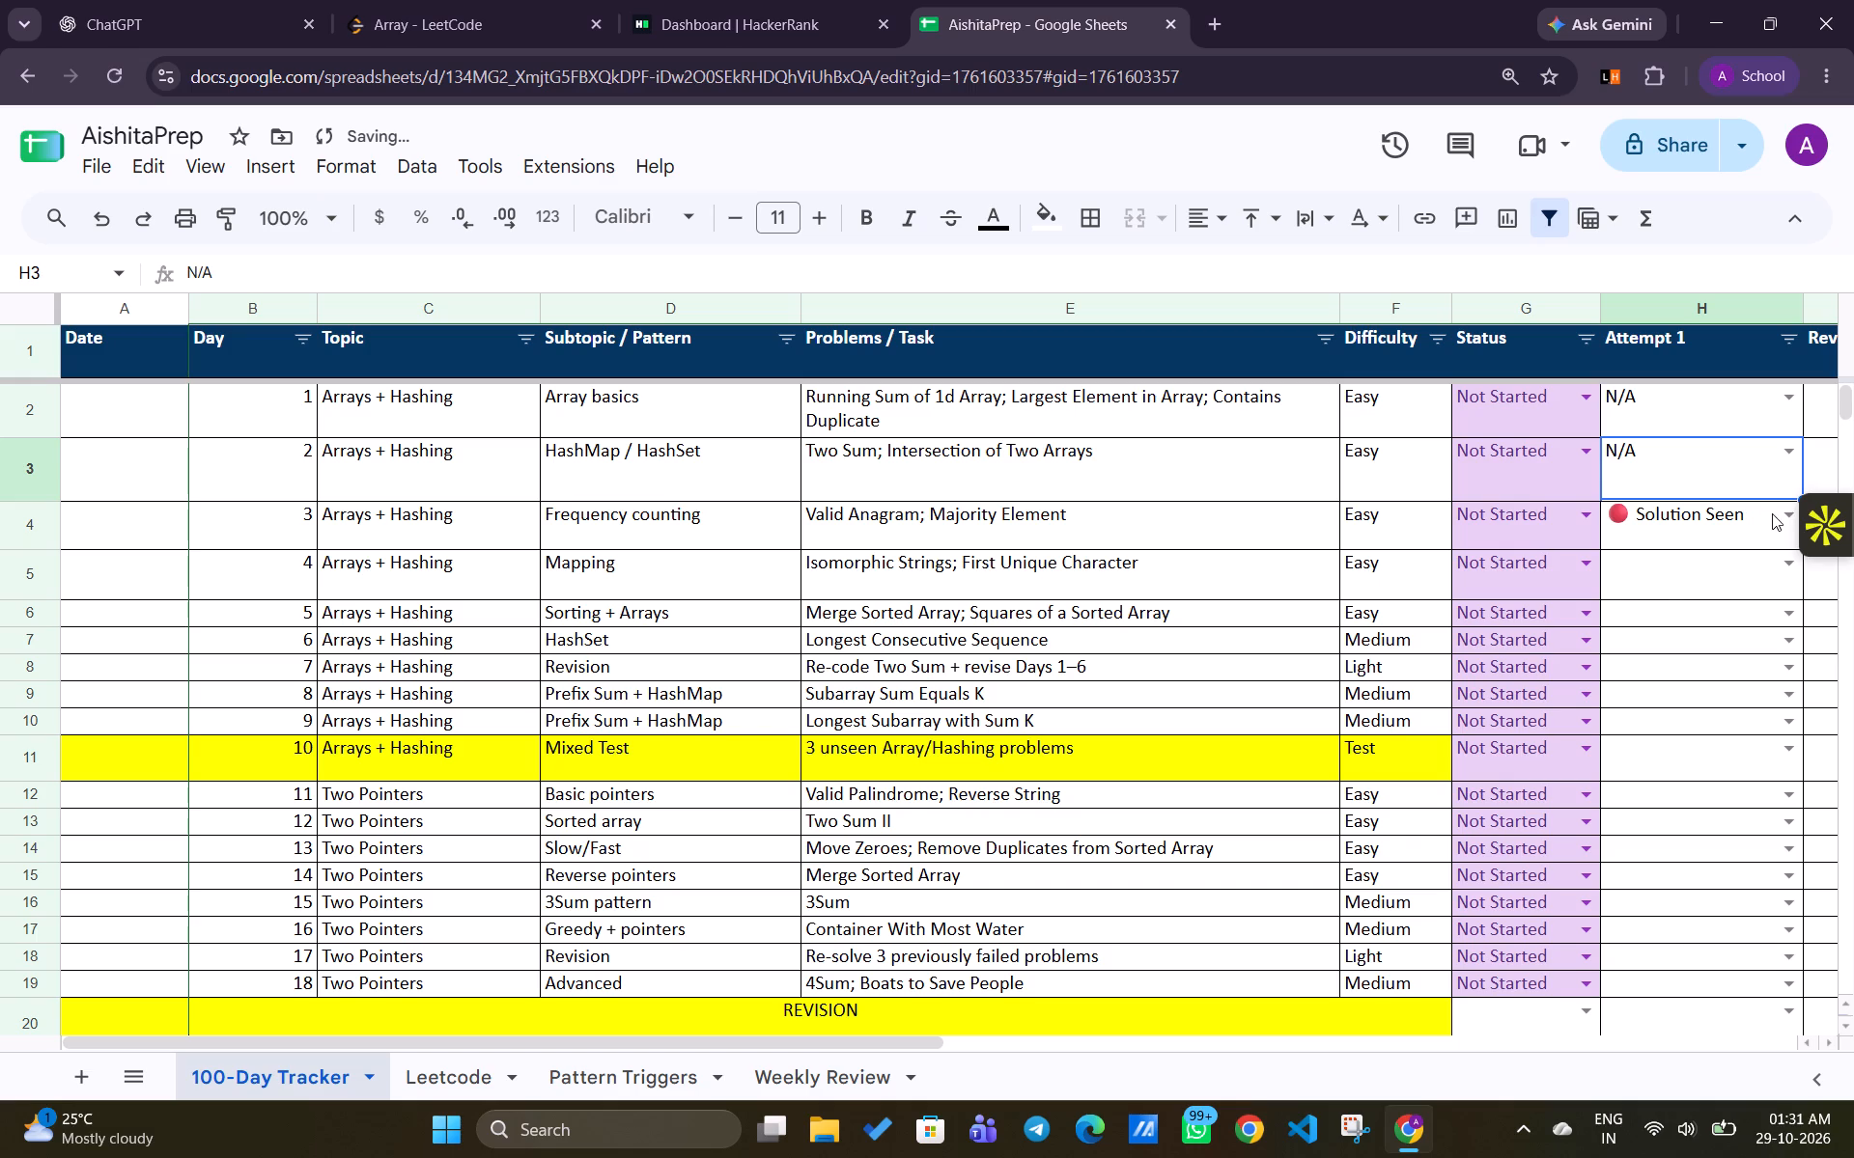
left_click(1783, 513)
left_click(1710, 670)
Clear the date of the REVISION row between Day 94 and Day 95.
scroll(1709, 670, "left", 4)
scroll(1709, 670, "right", 3)
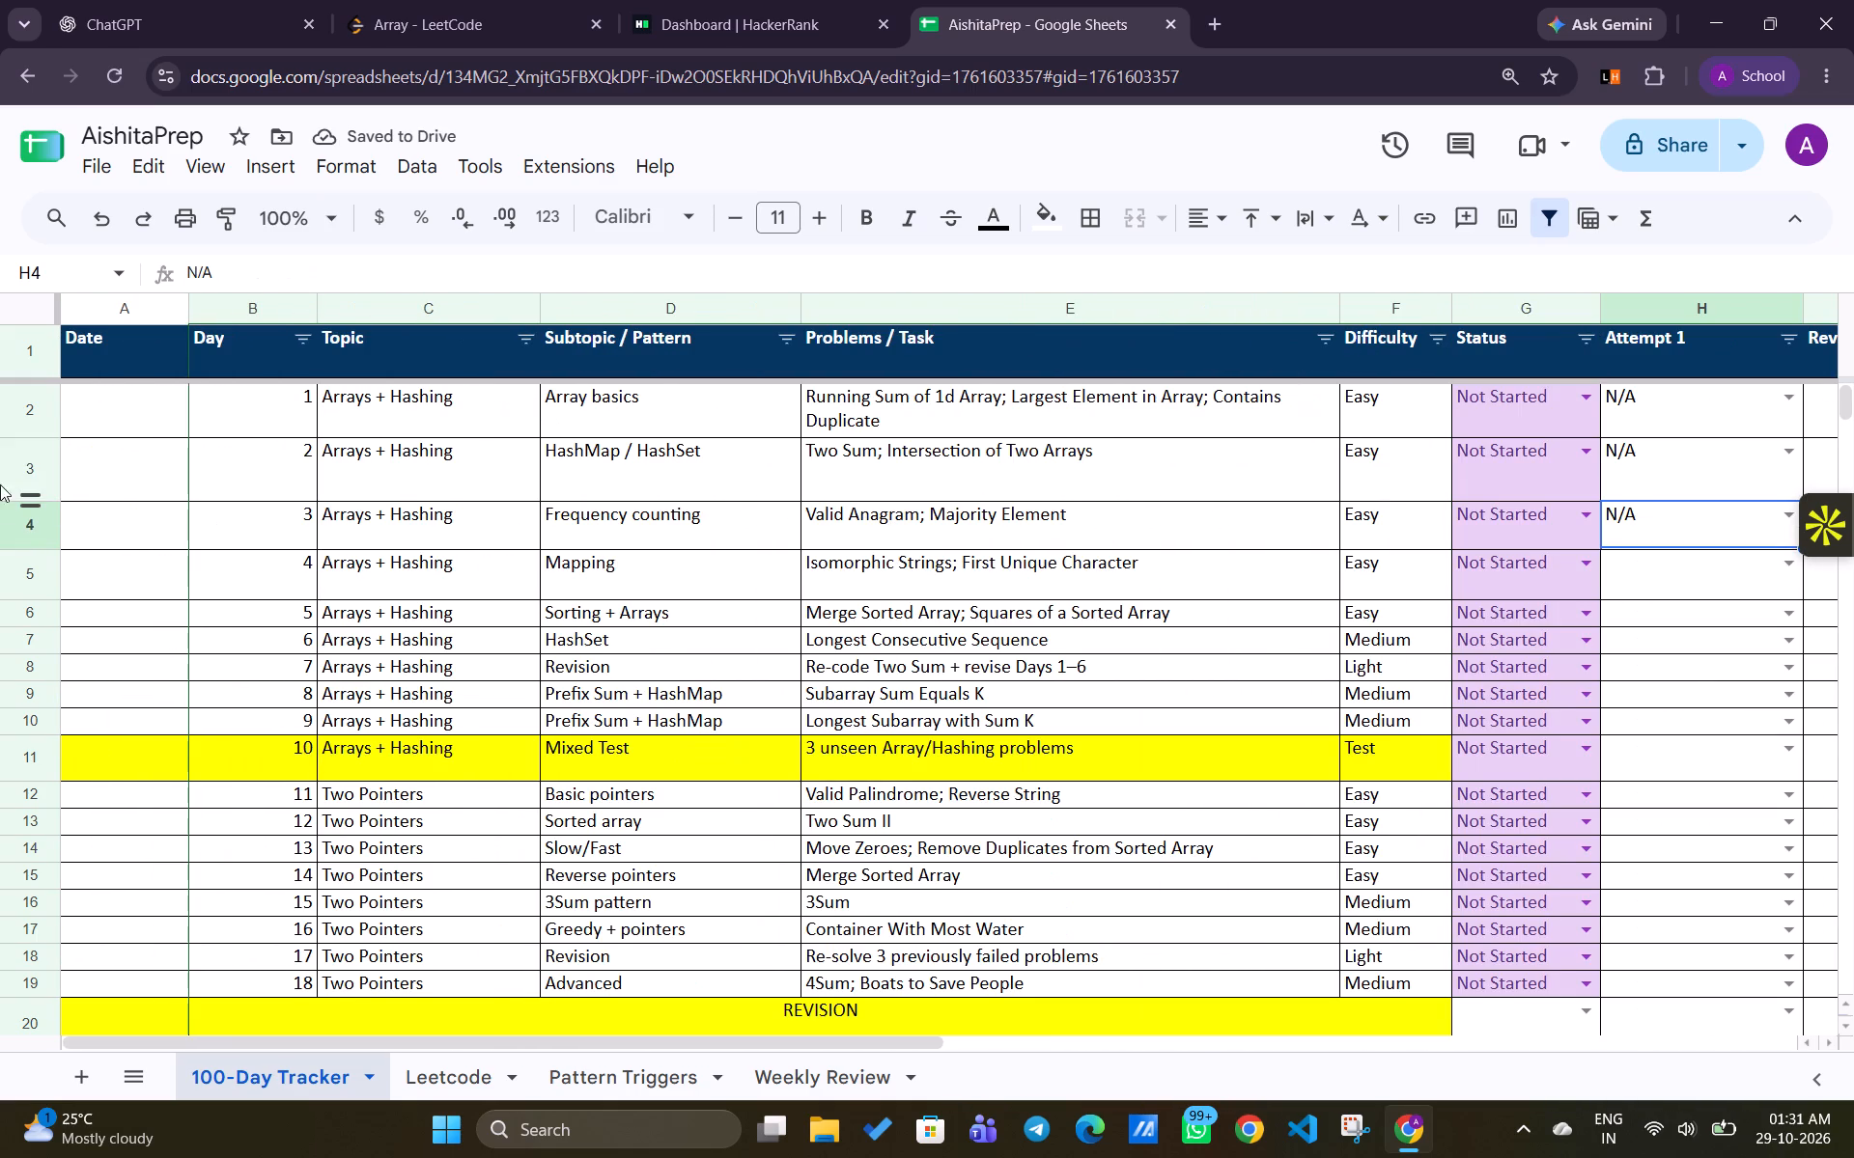
scroll(721, 601, "down", 4)
scroll(721, 601, "up", 6)
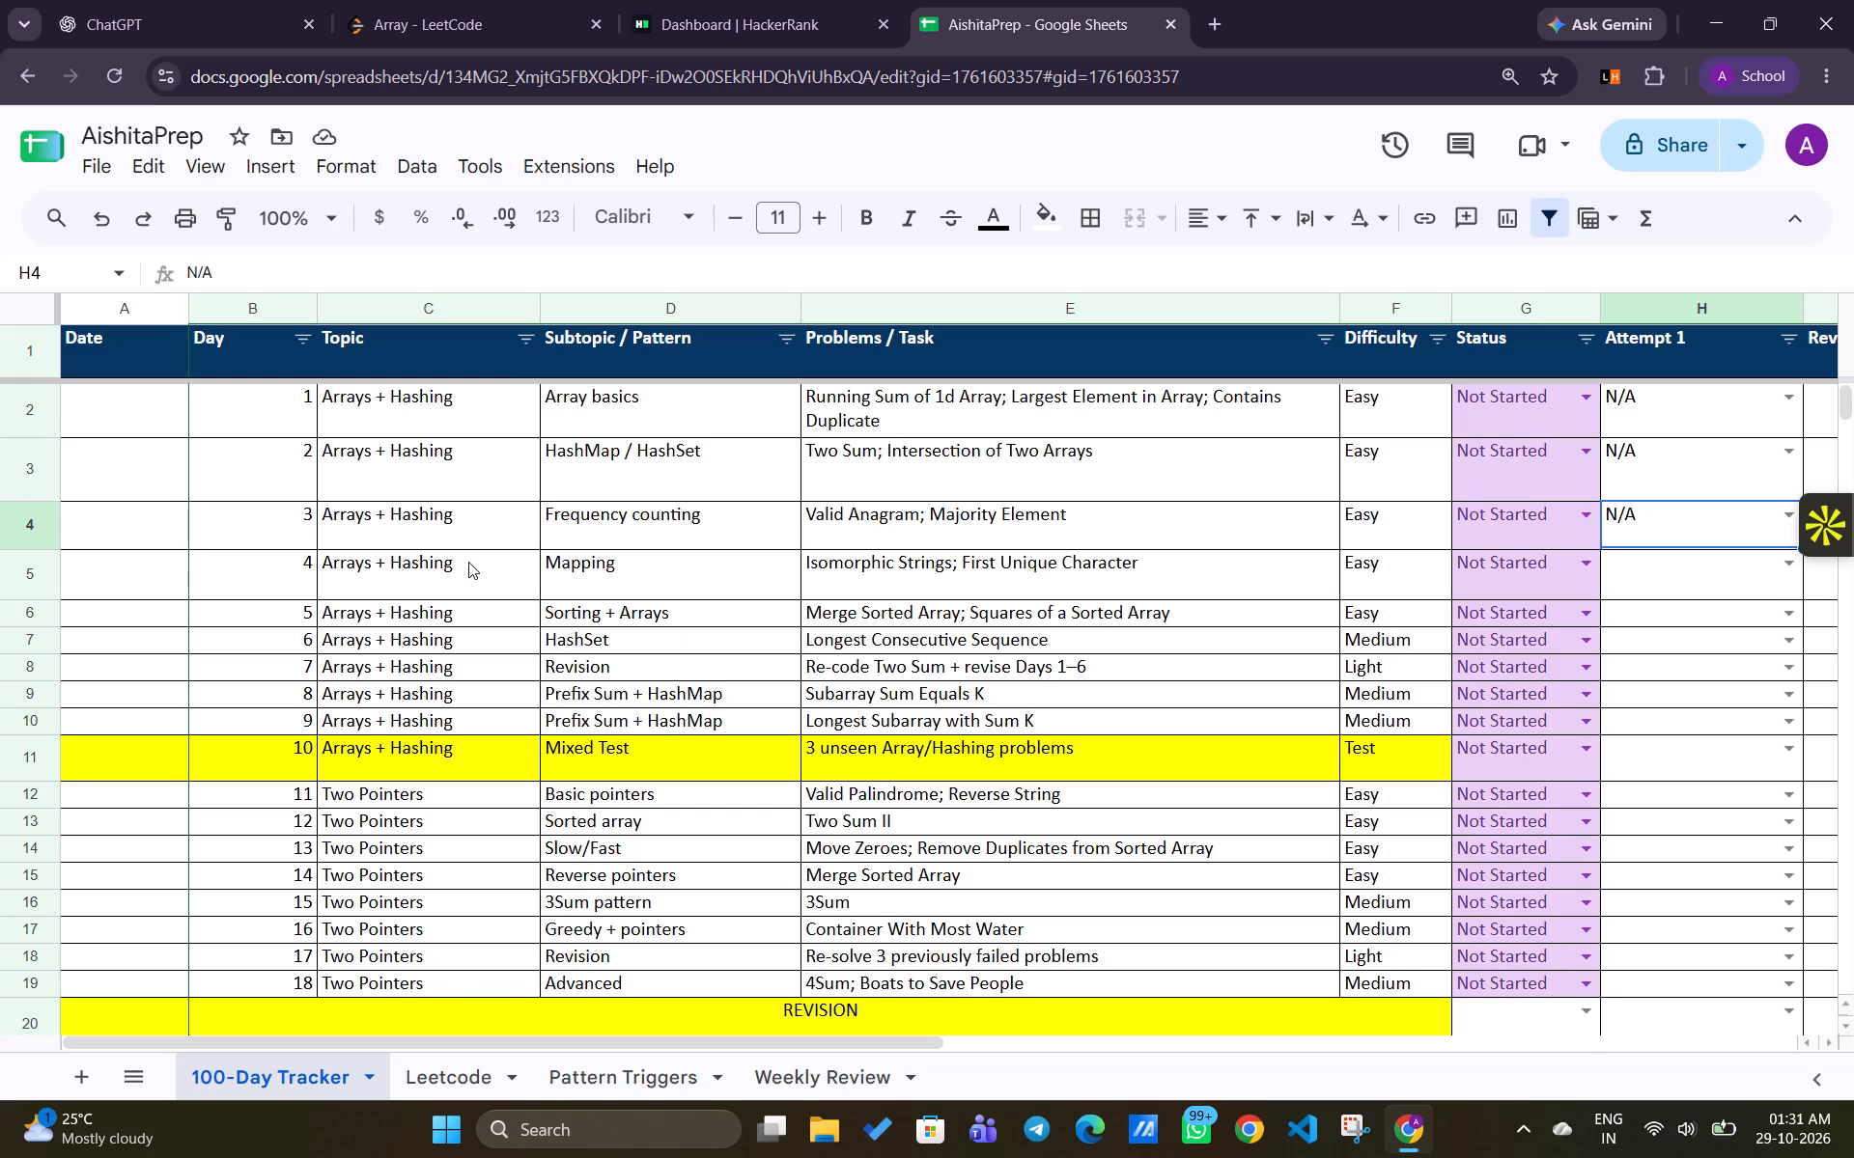
left_click(227, 444)
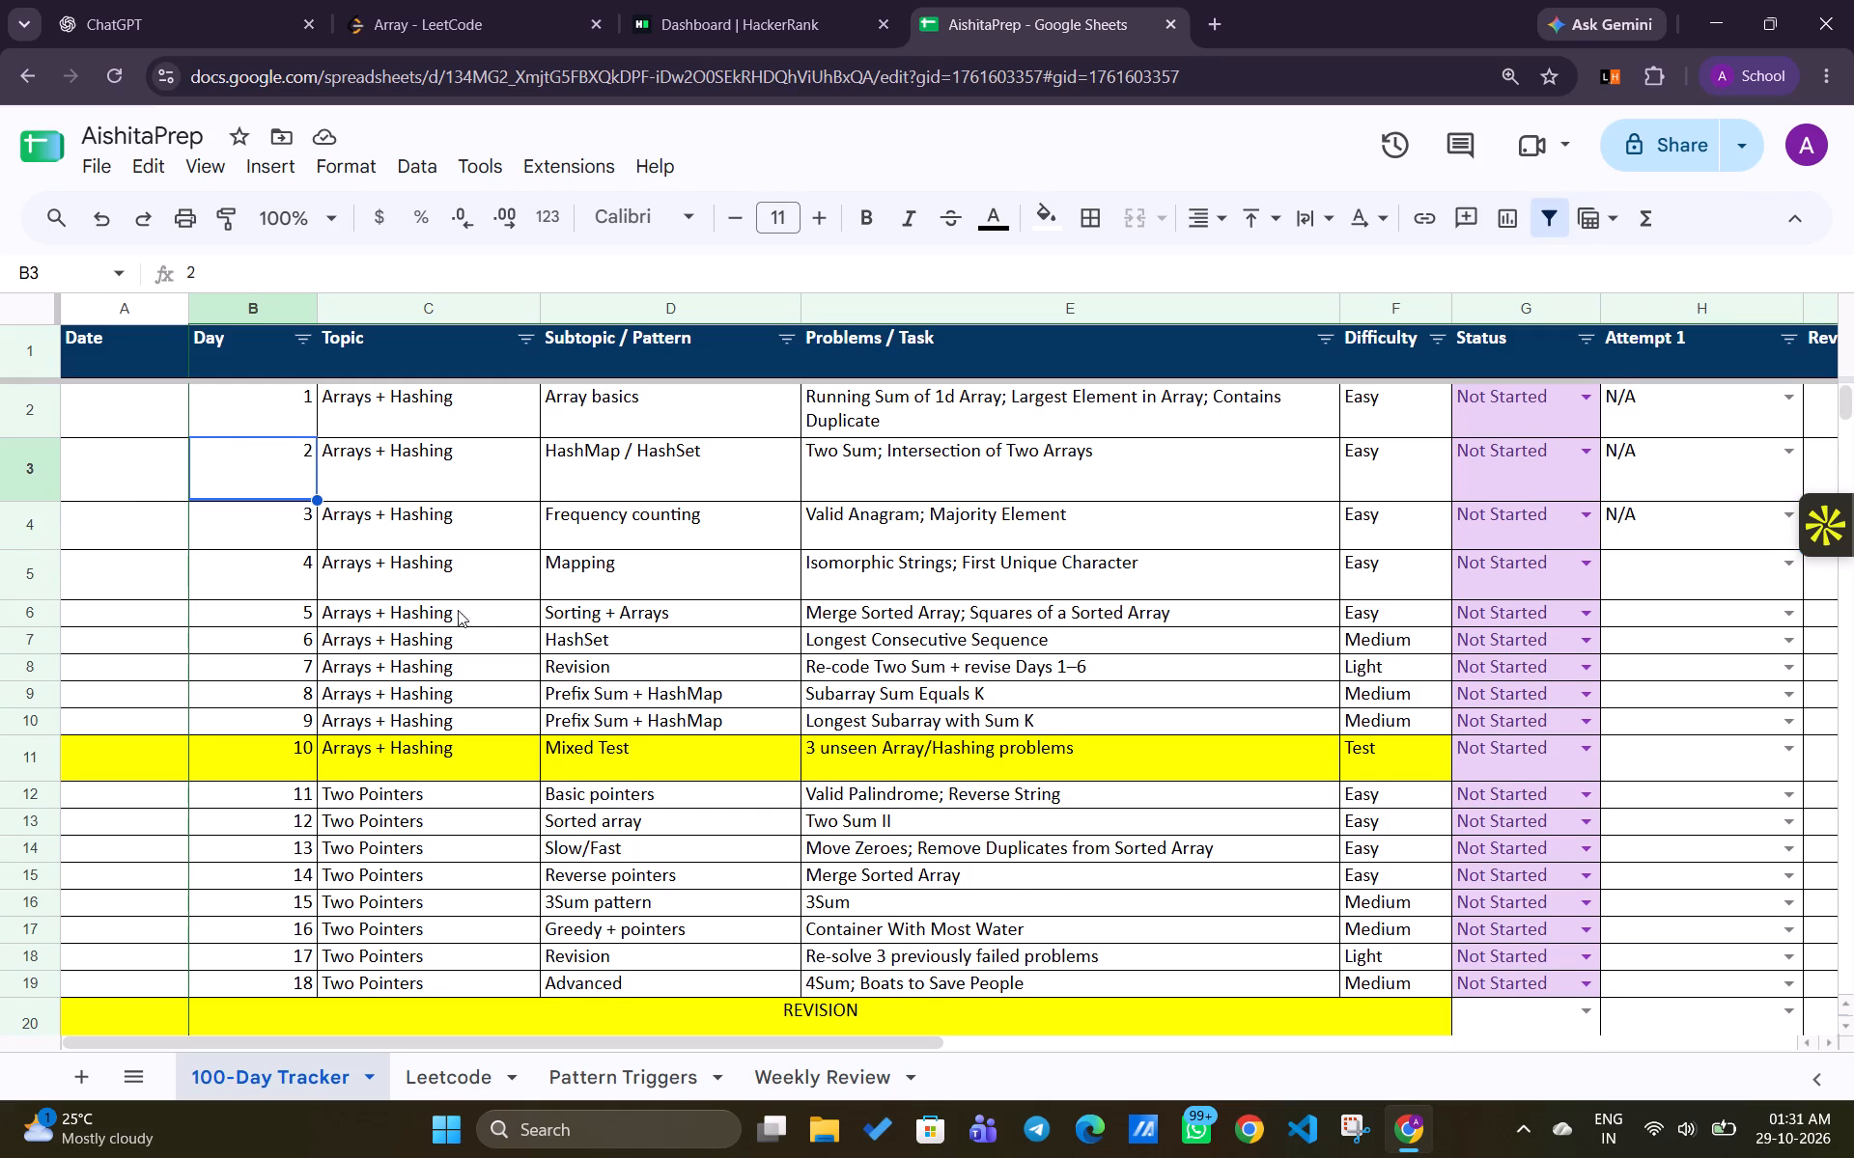
left_click(295, 222)
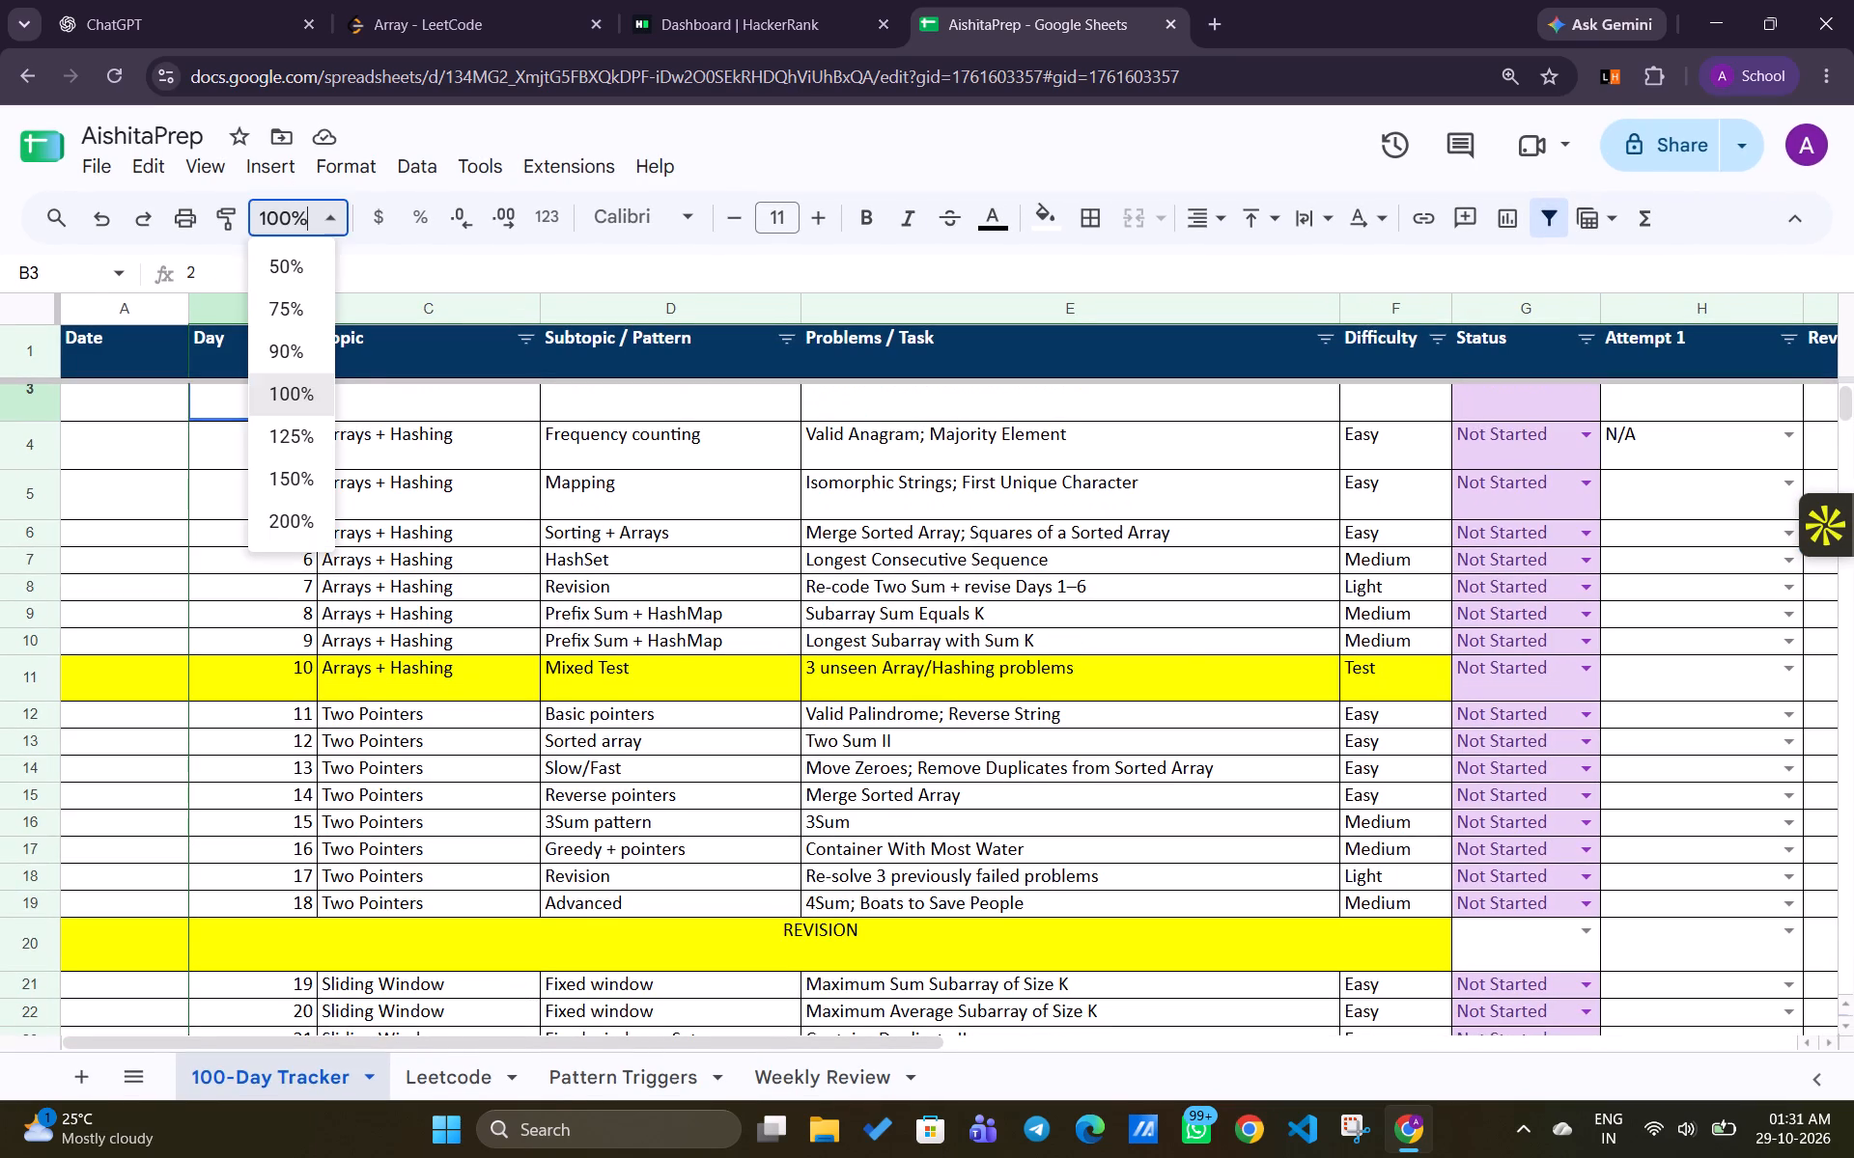
left_click(305, 309)
scroll(586, 693, "down", 4)
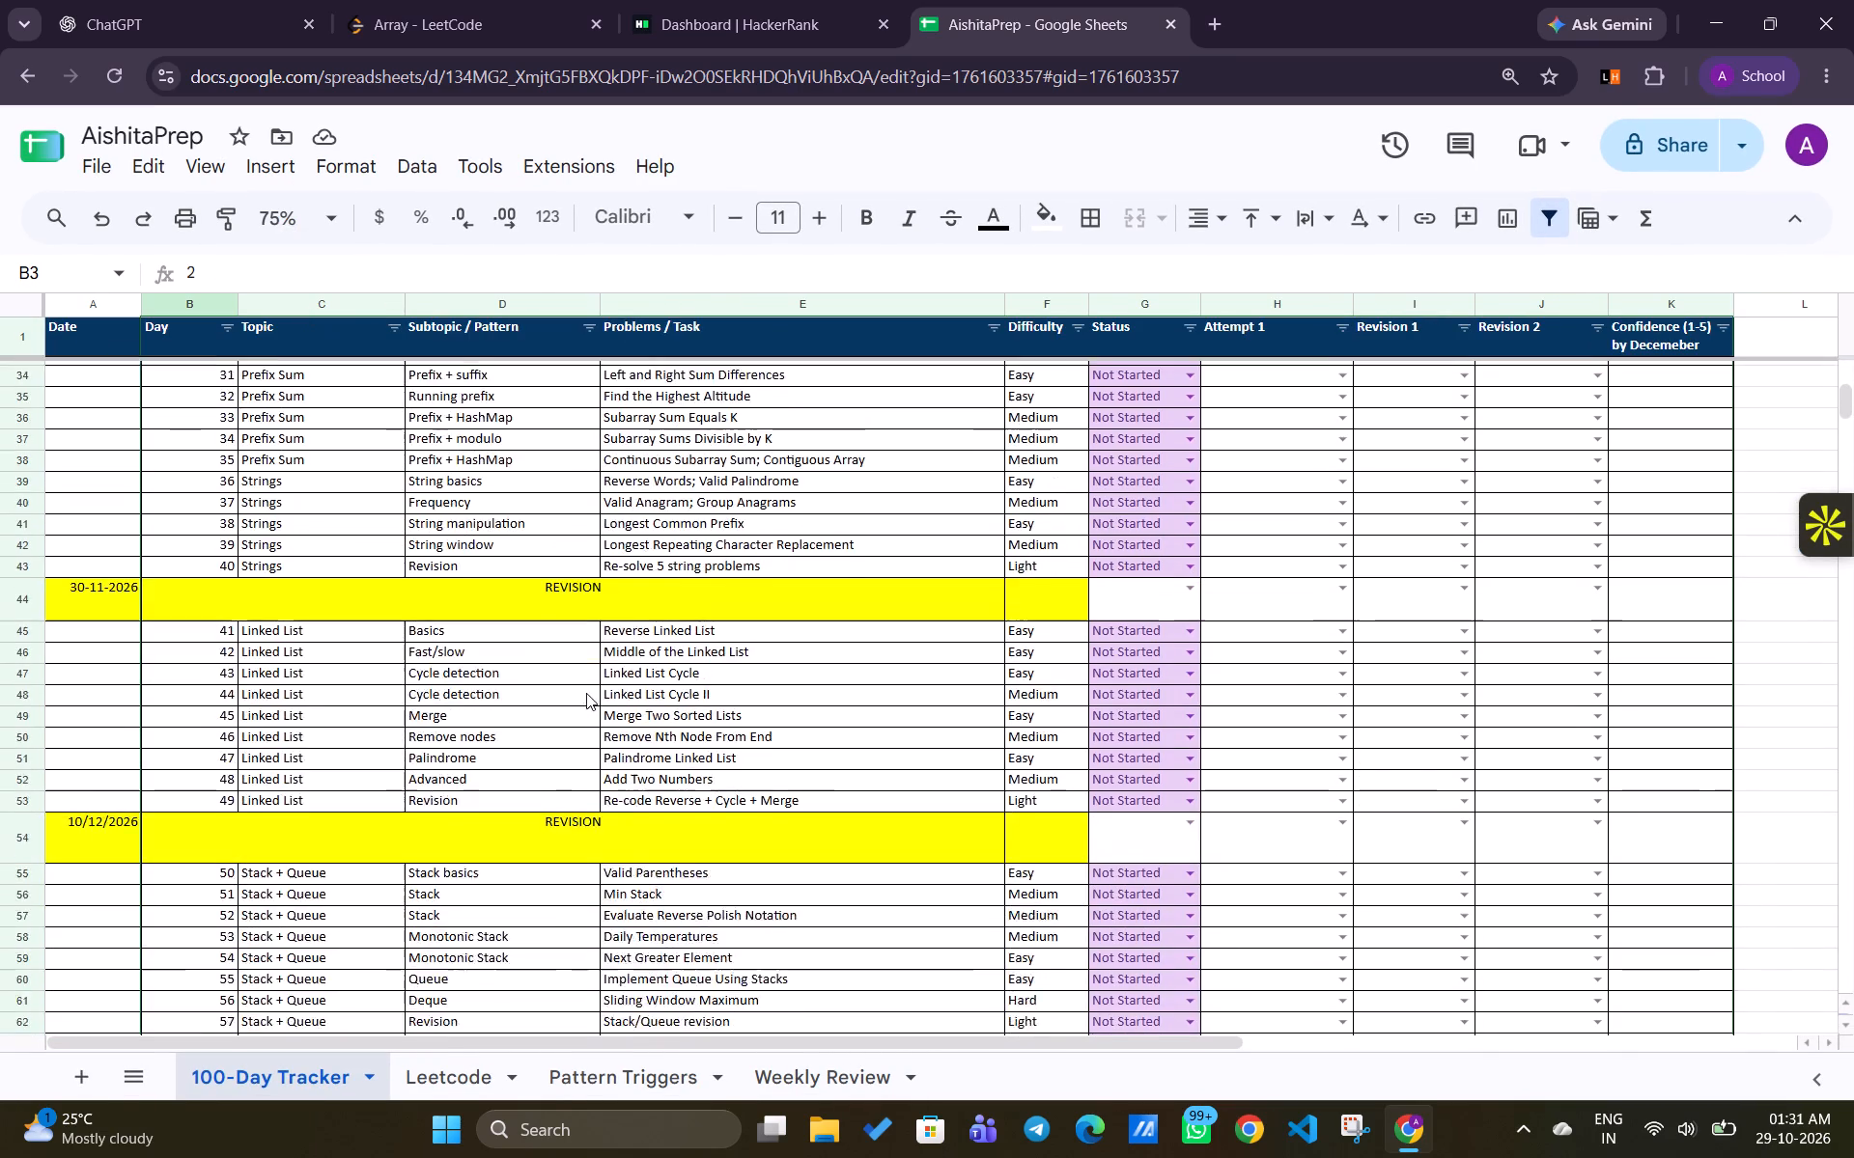
scroll(586, 693, "down", 4)
scroll(586, 693, "up", 2)
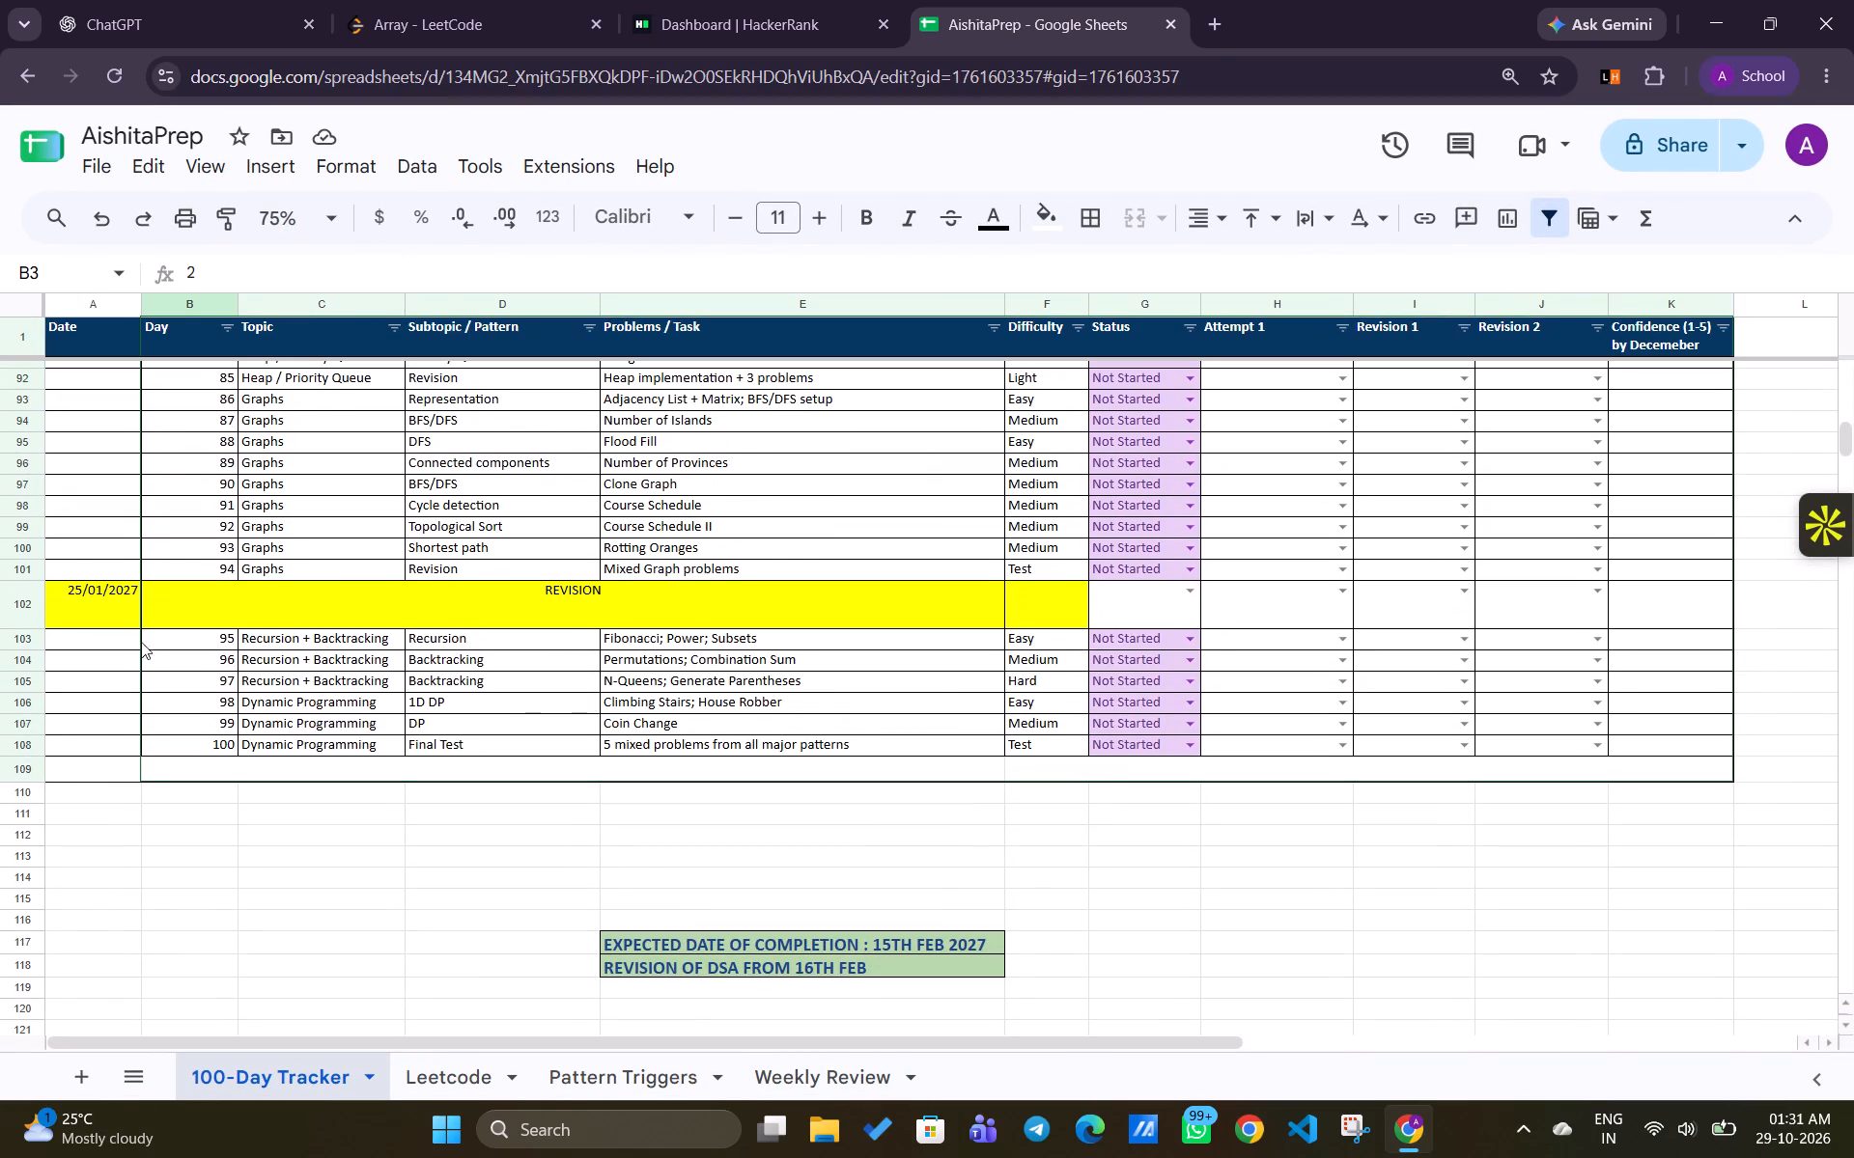
left_click(117, 606)
key("BackSpace")
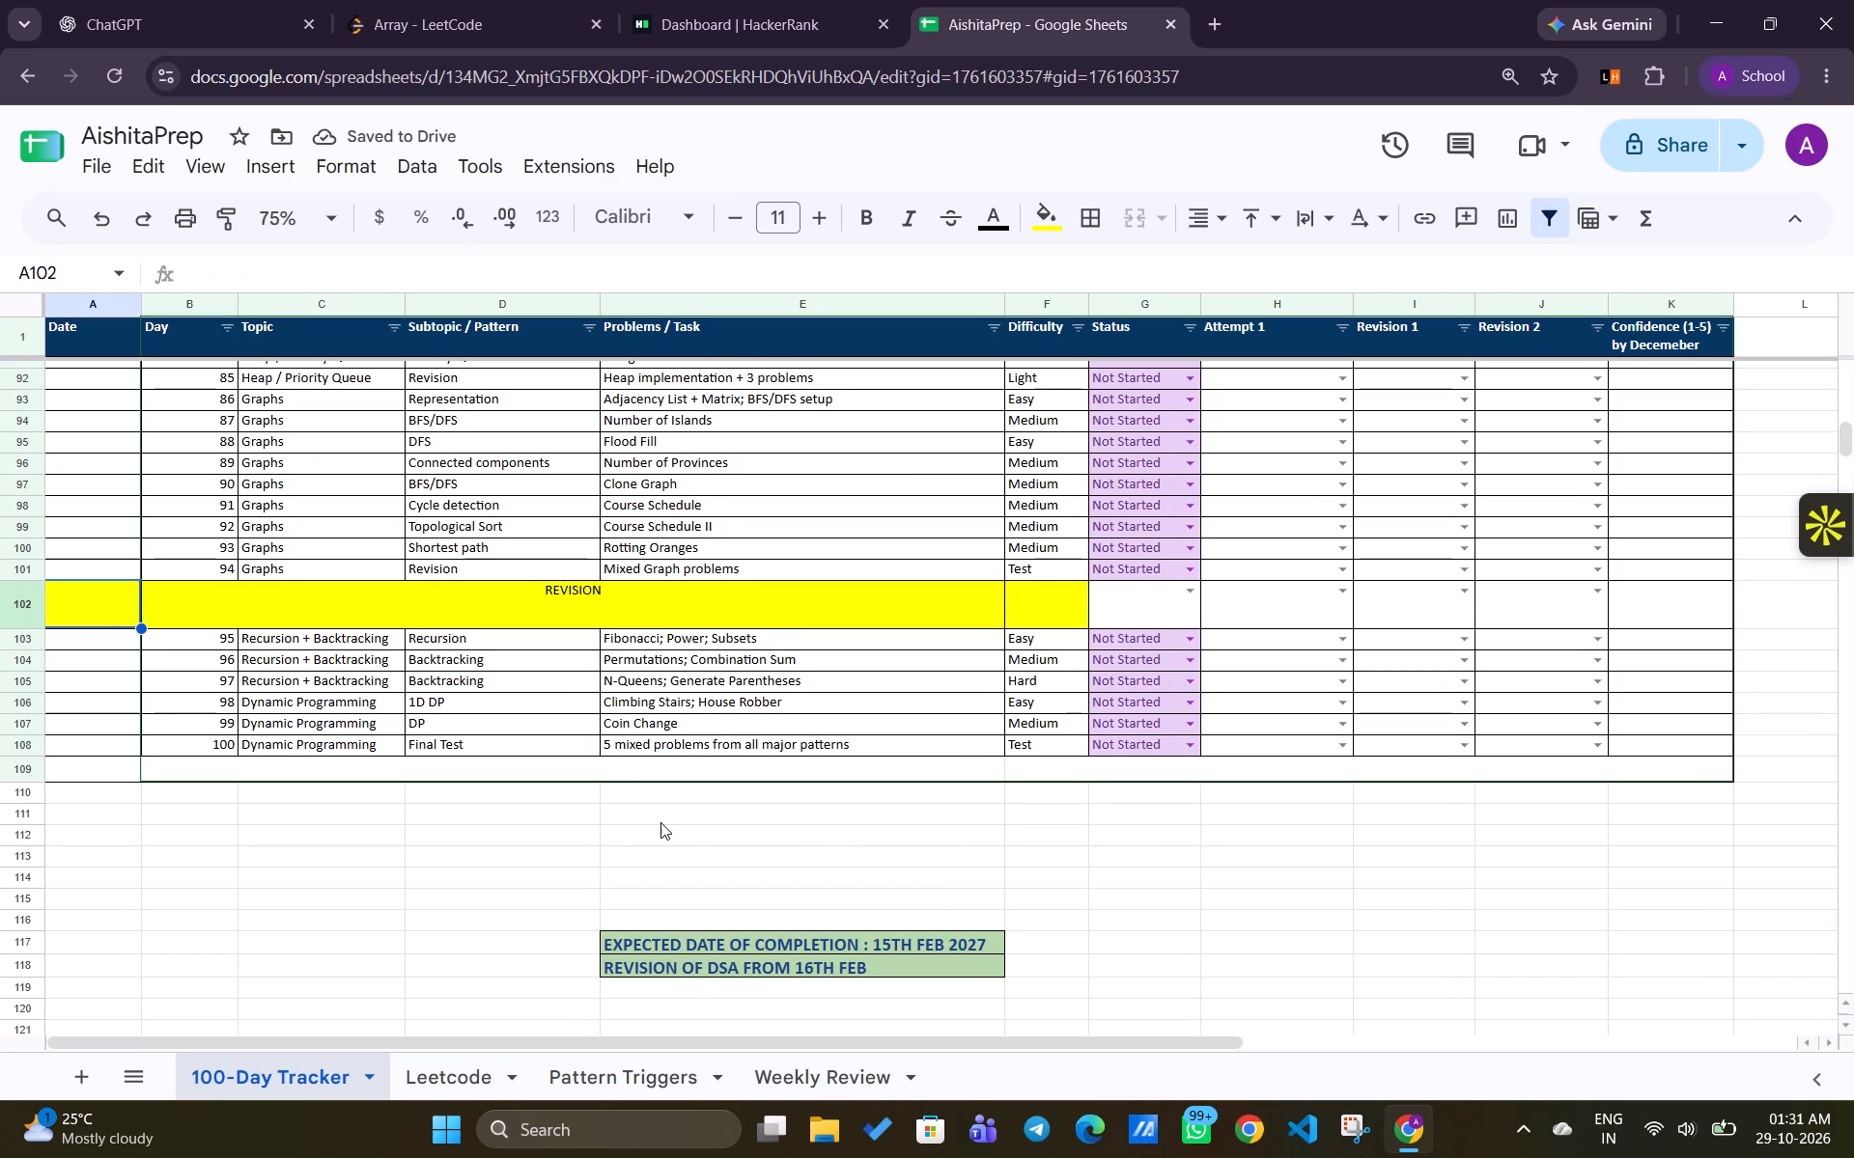
Clear the dates of the REVISION rows that follow Day 67 and Day 79.
left_click_drag(632, 941, 737, 970)
left_click(721, 869)
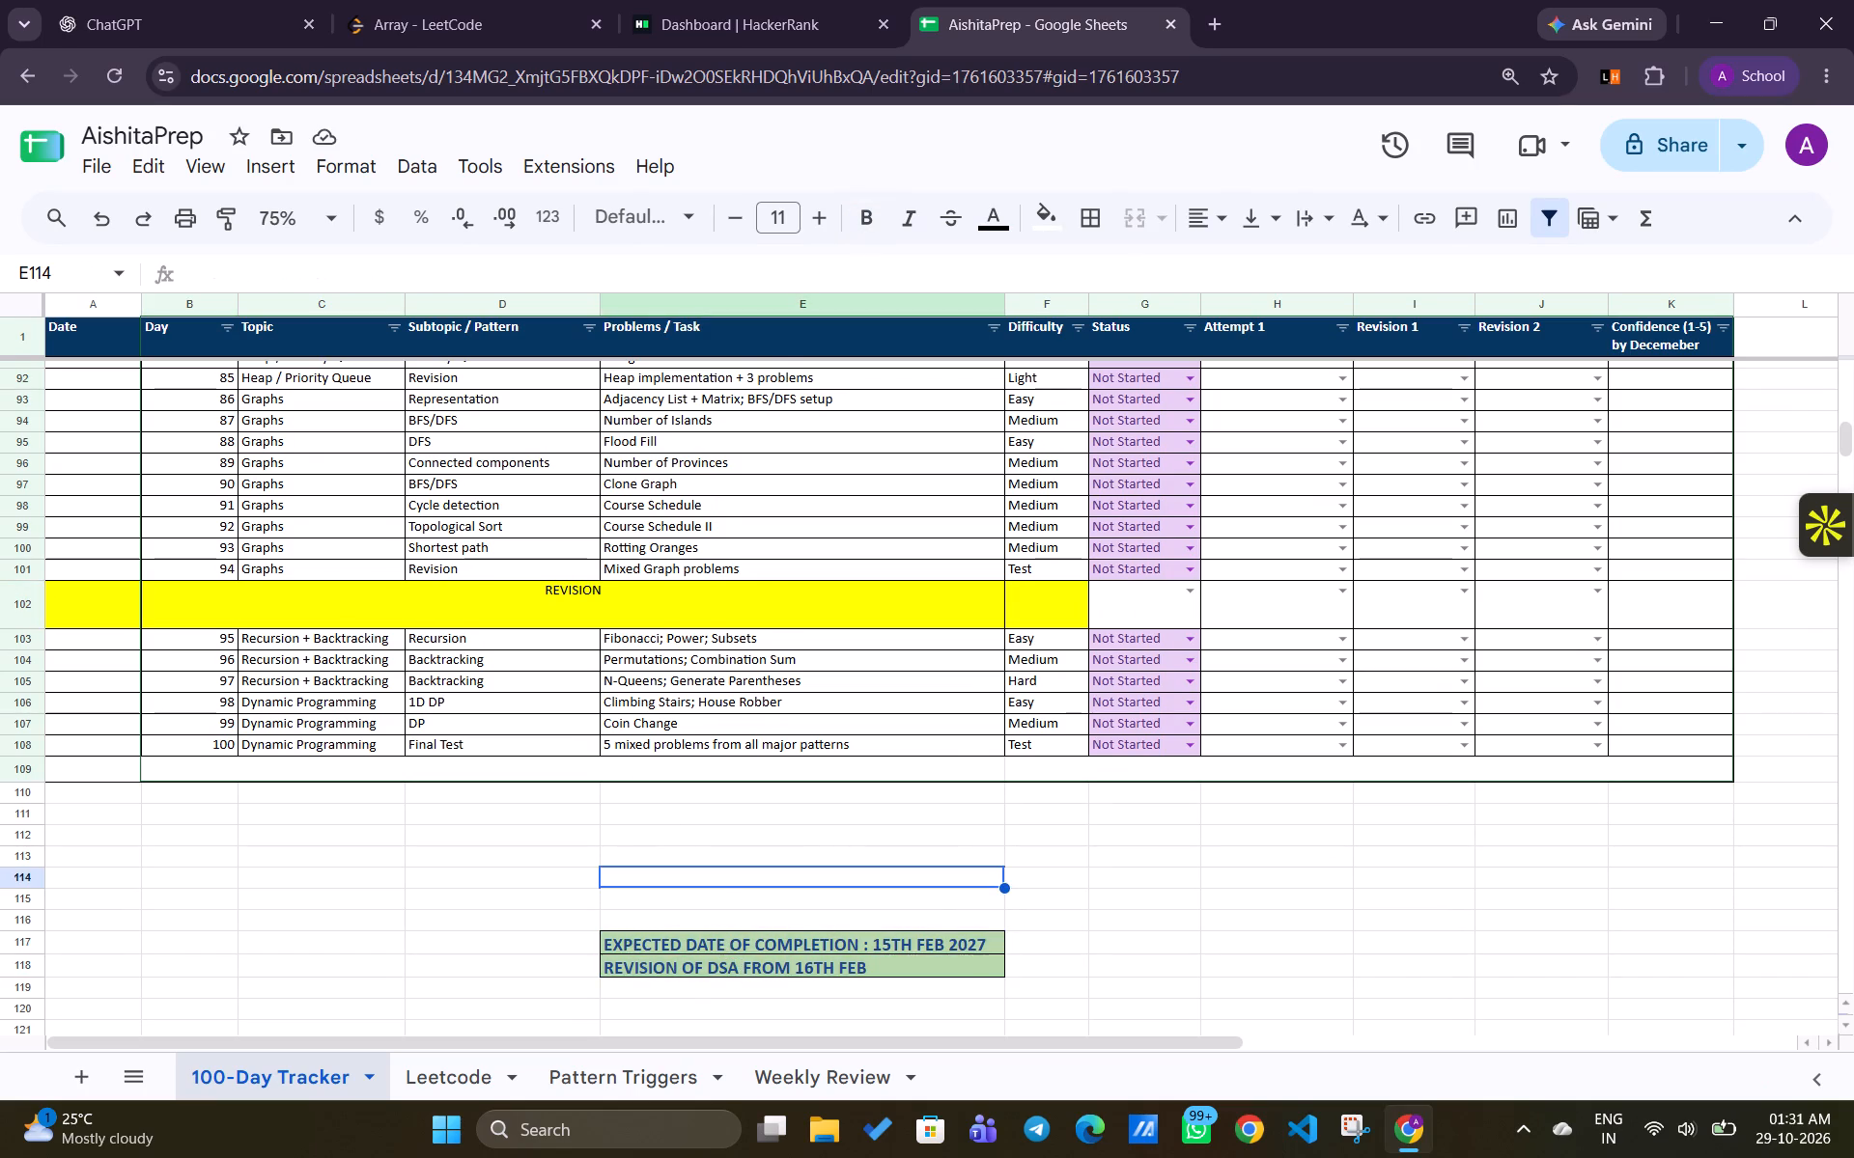
scroll(721, 869, "right", 1)
scroll(721, 869, "up", 2)
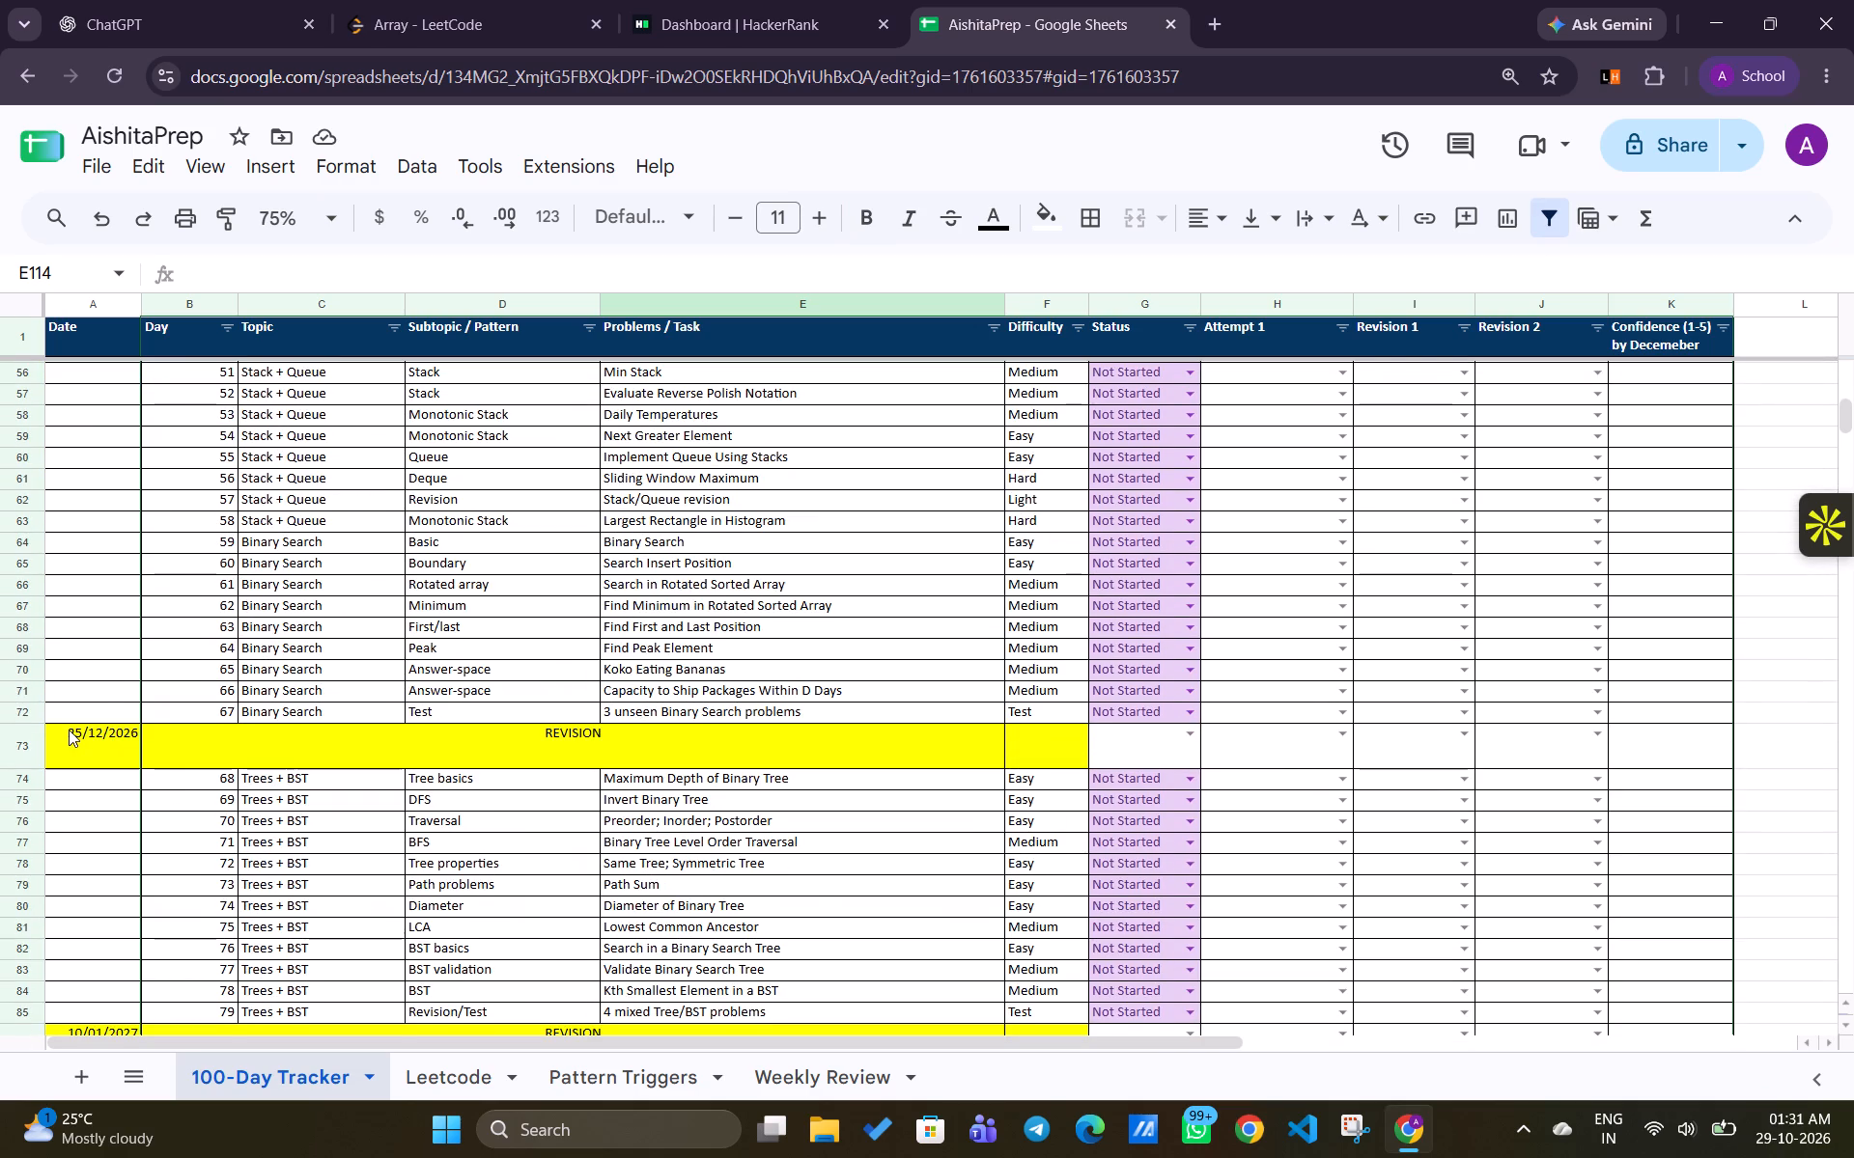
left_click(69, 730)
key("BackSpace")
scroll(69, 730, "down", 2)
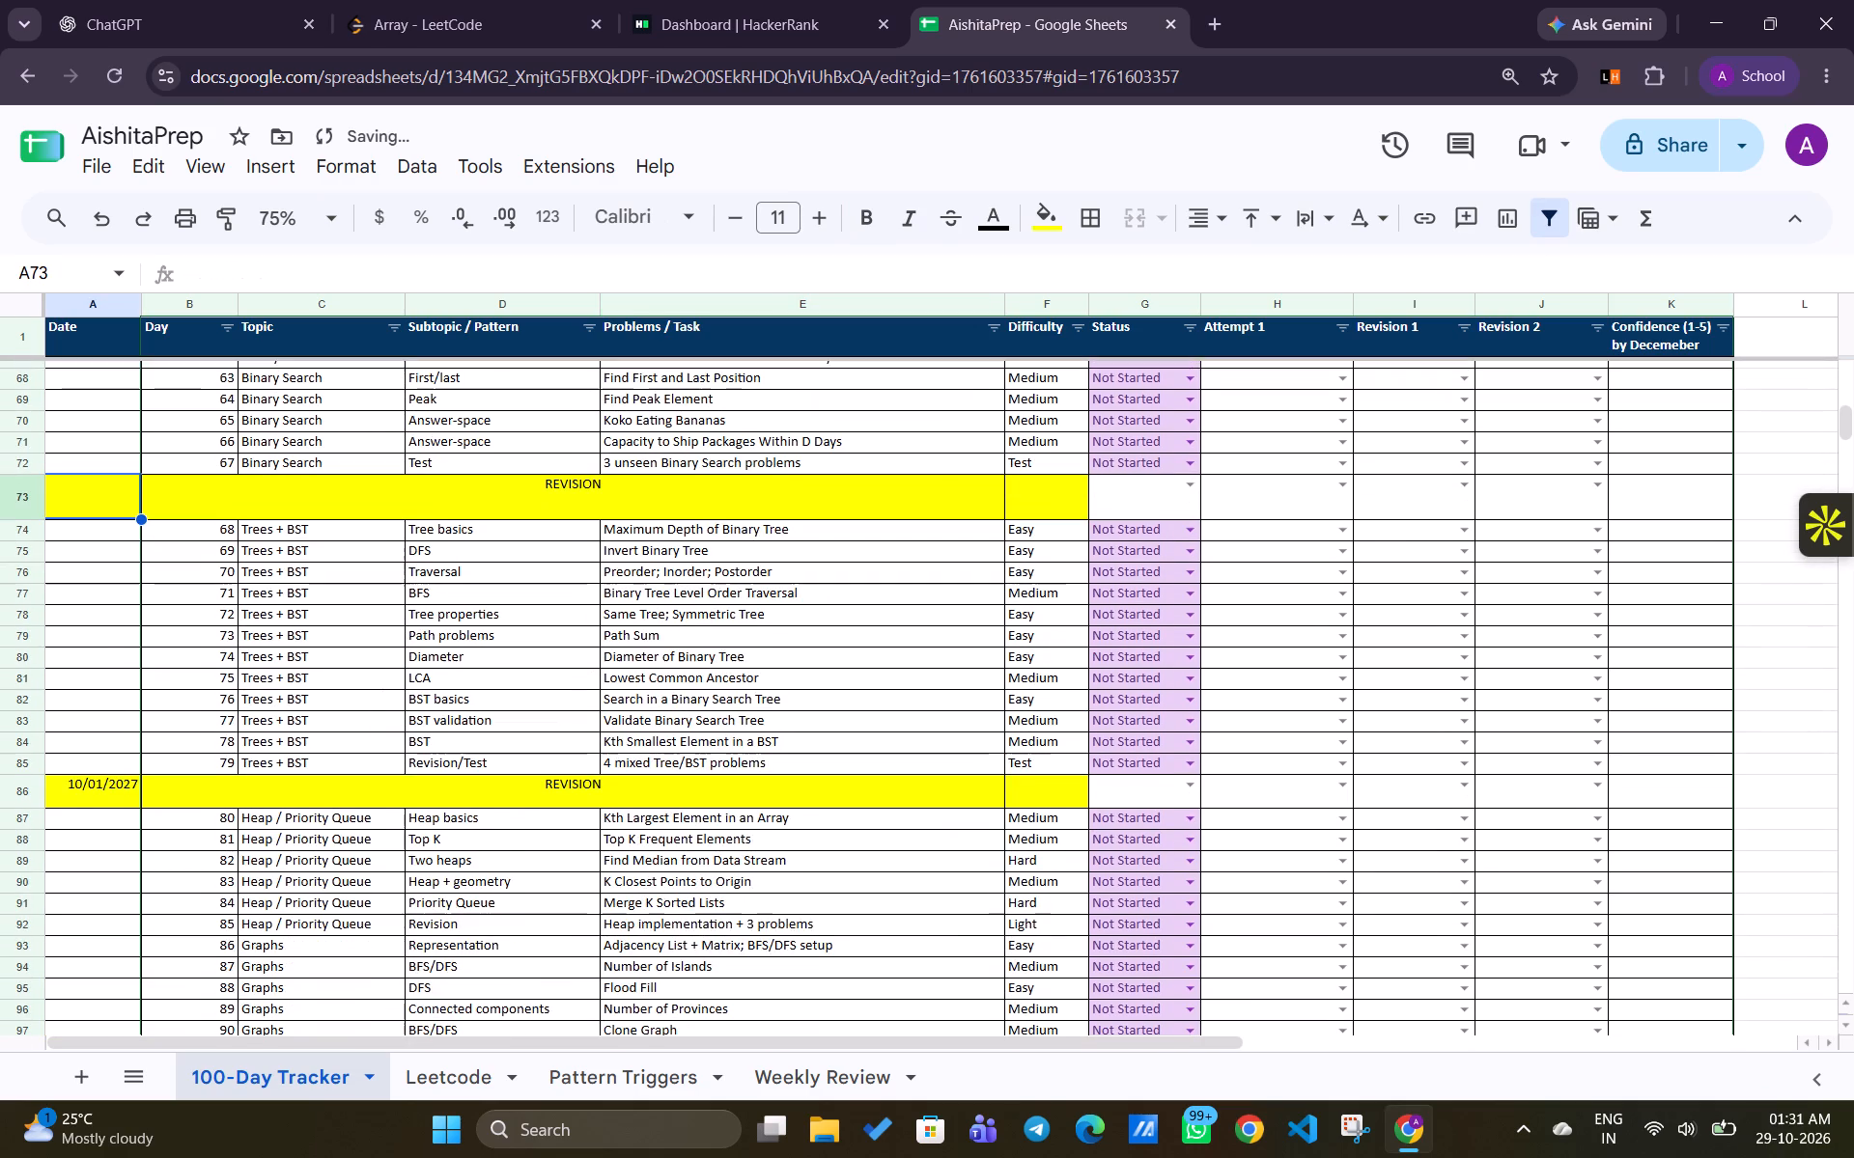
left_click(76, 783)
key("BackSpace")
Clear the dates of the REVISION rows that follow Day 49, Day 40 and Day 27.
scroll(76, 783, "up", 1)
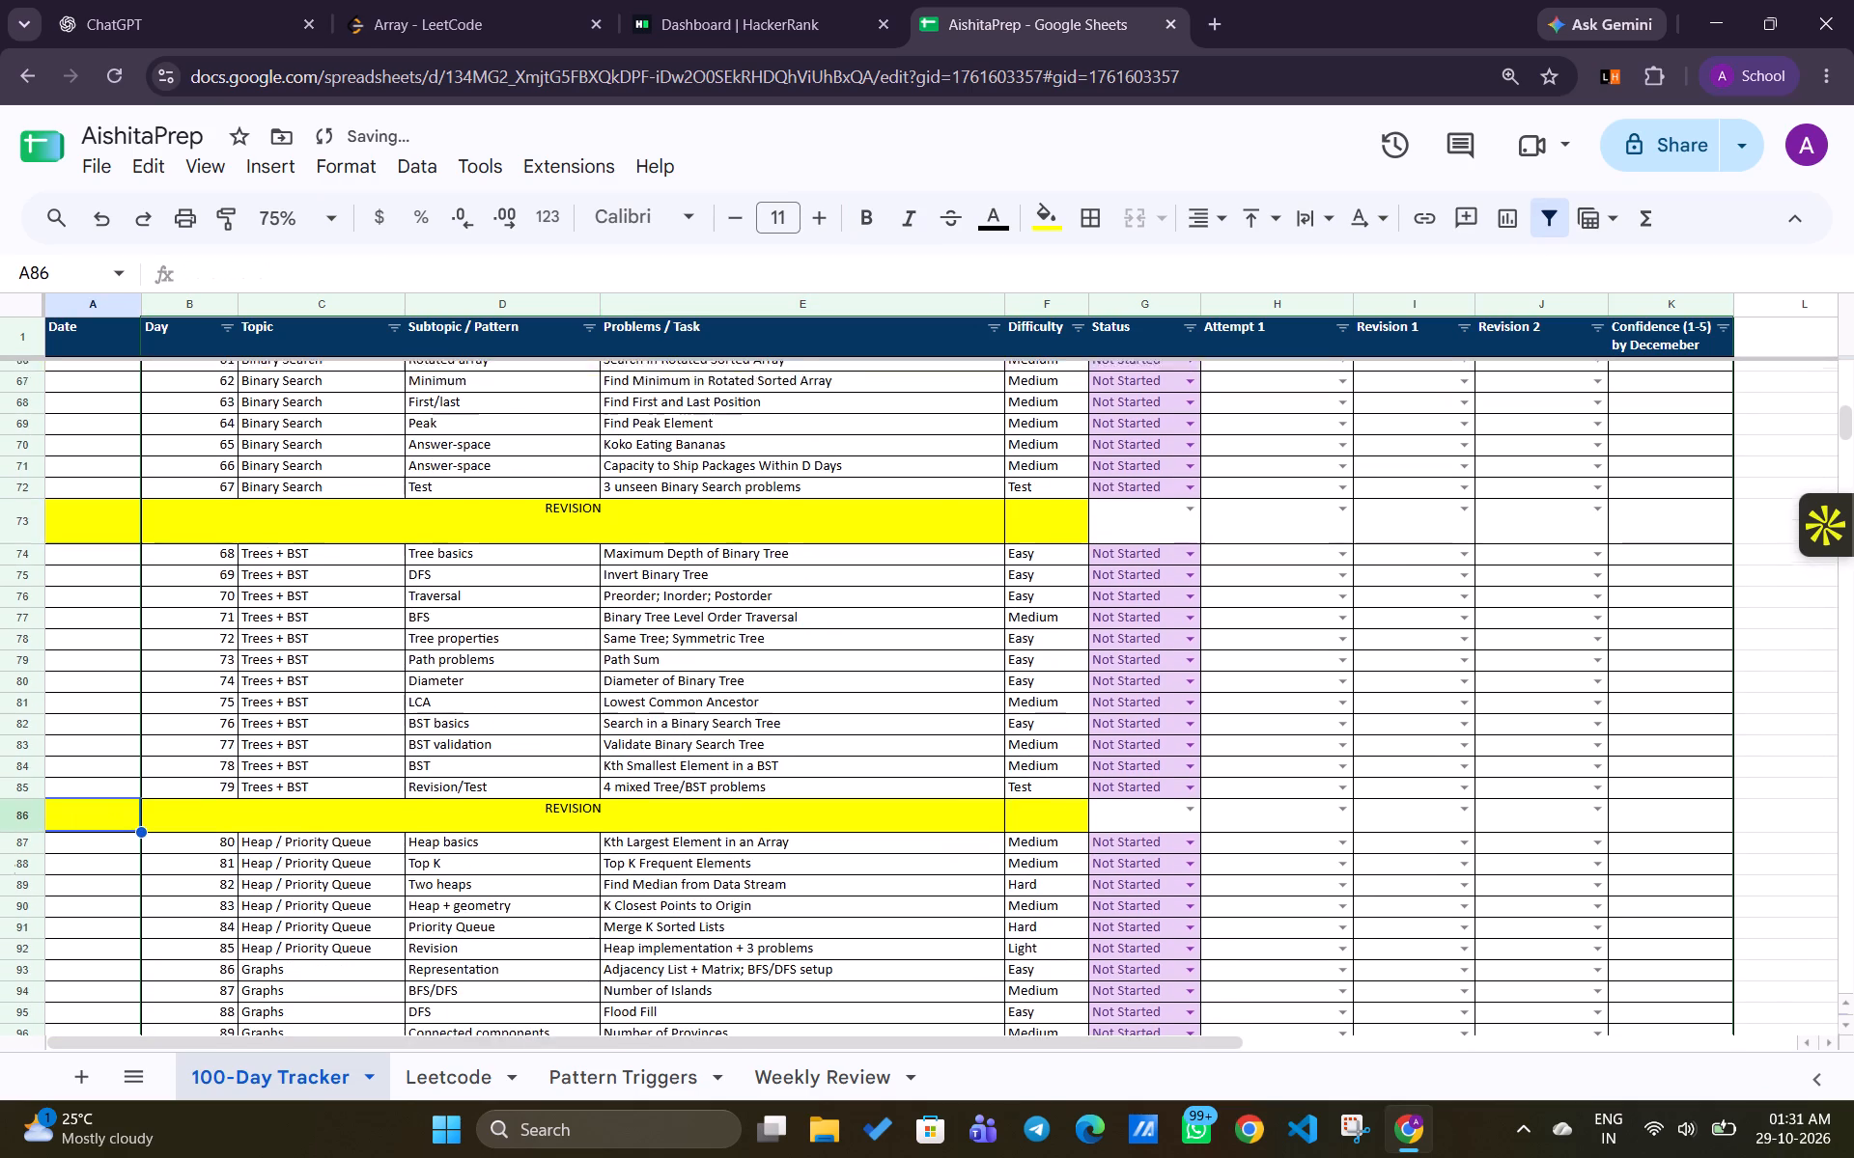
scroll(76, 783, "up", 2)
left_click(60, 511)
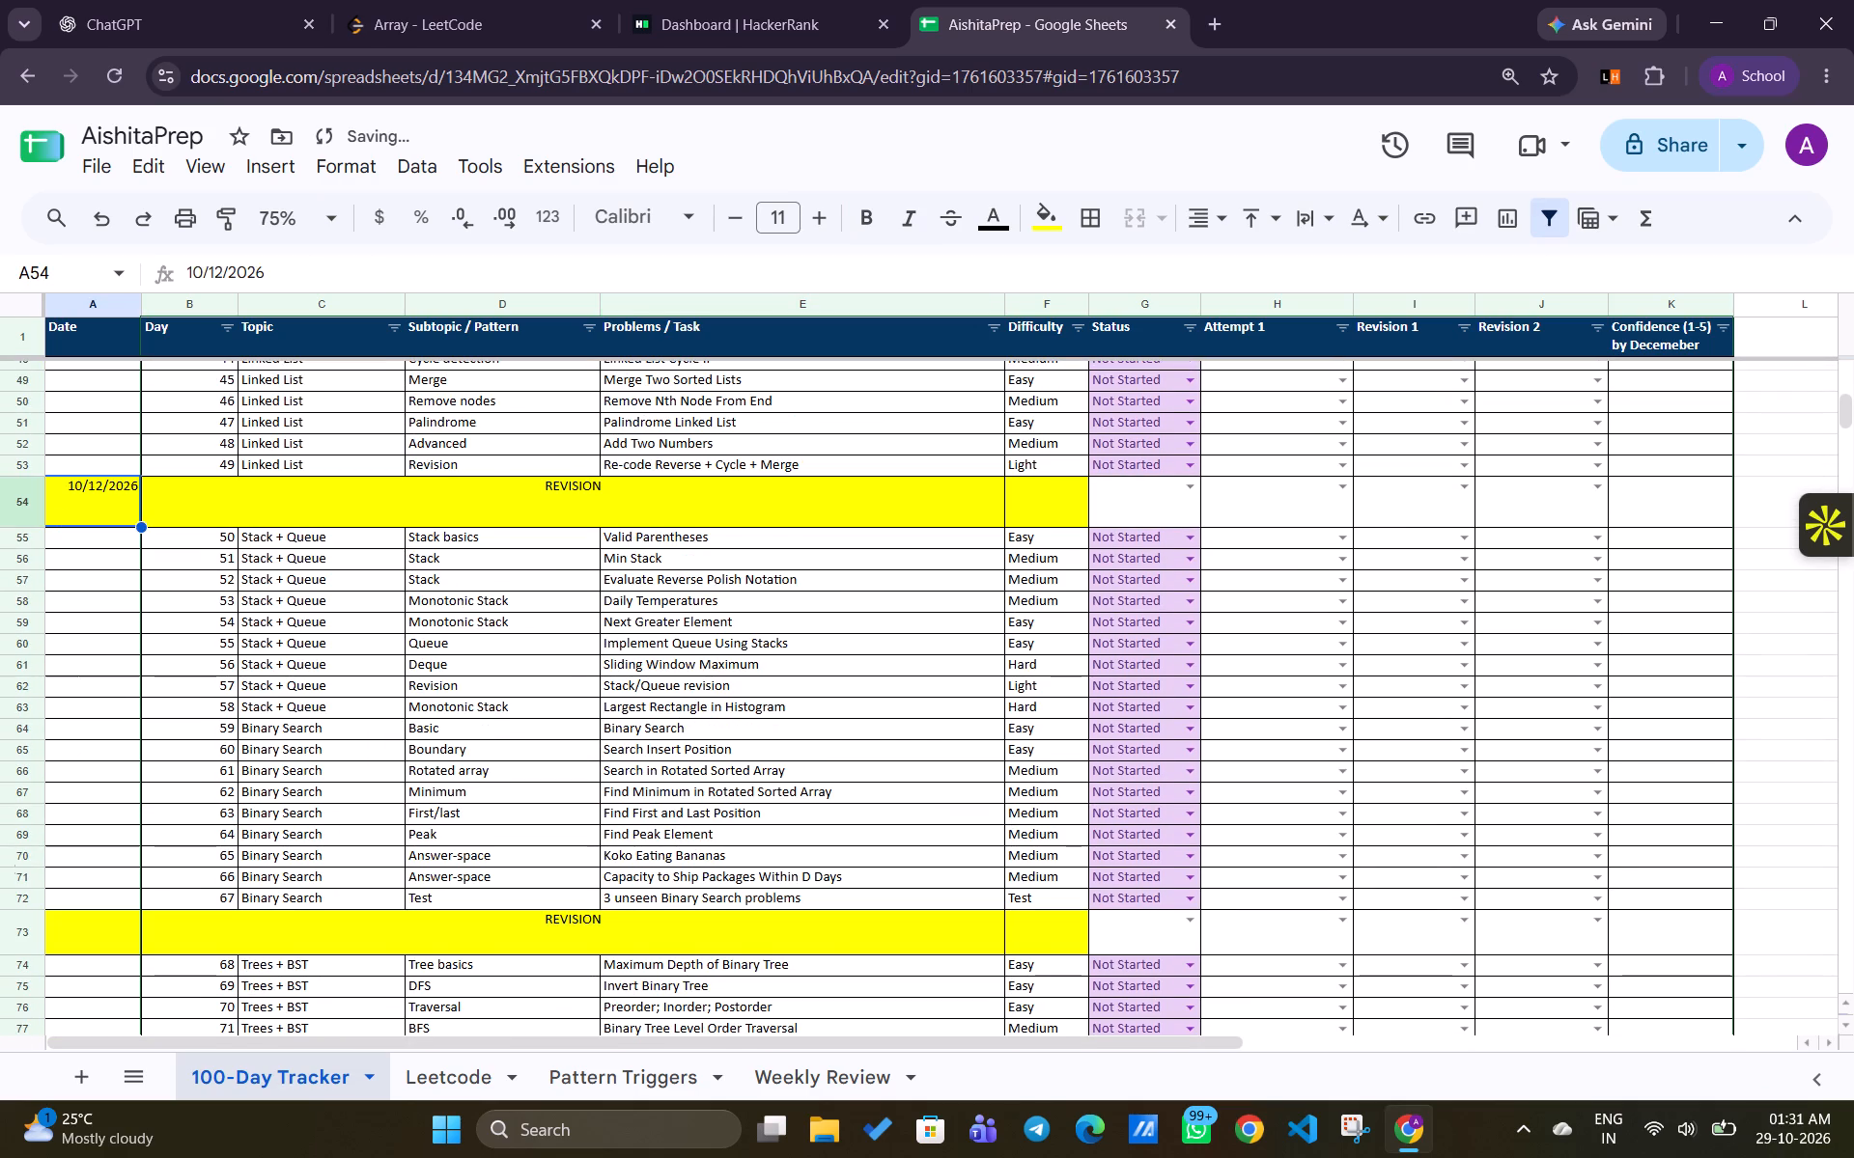
key("BackSpace")
scroll(60, 511, "up", 5)
left_click(96, 748)
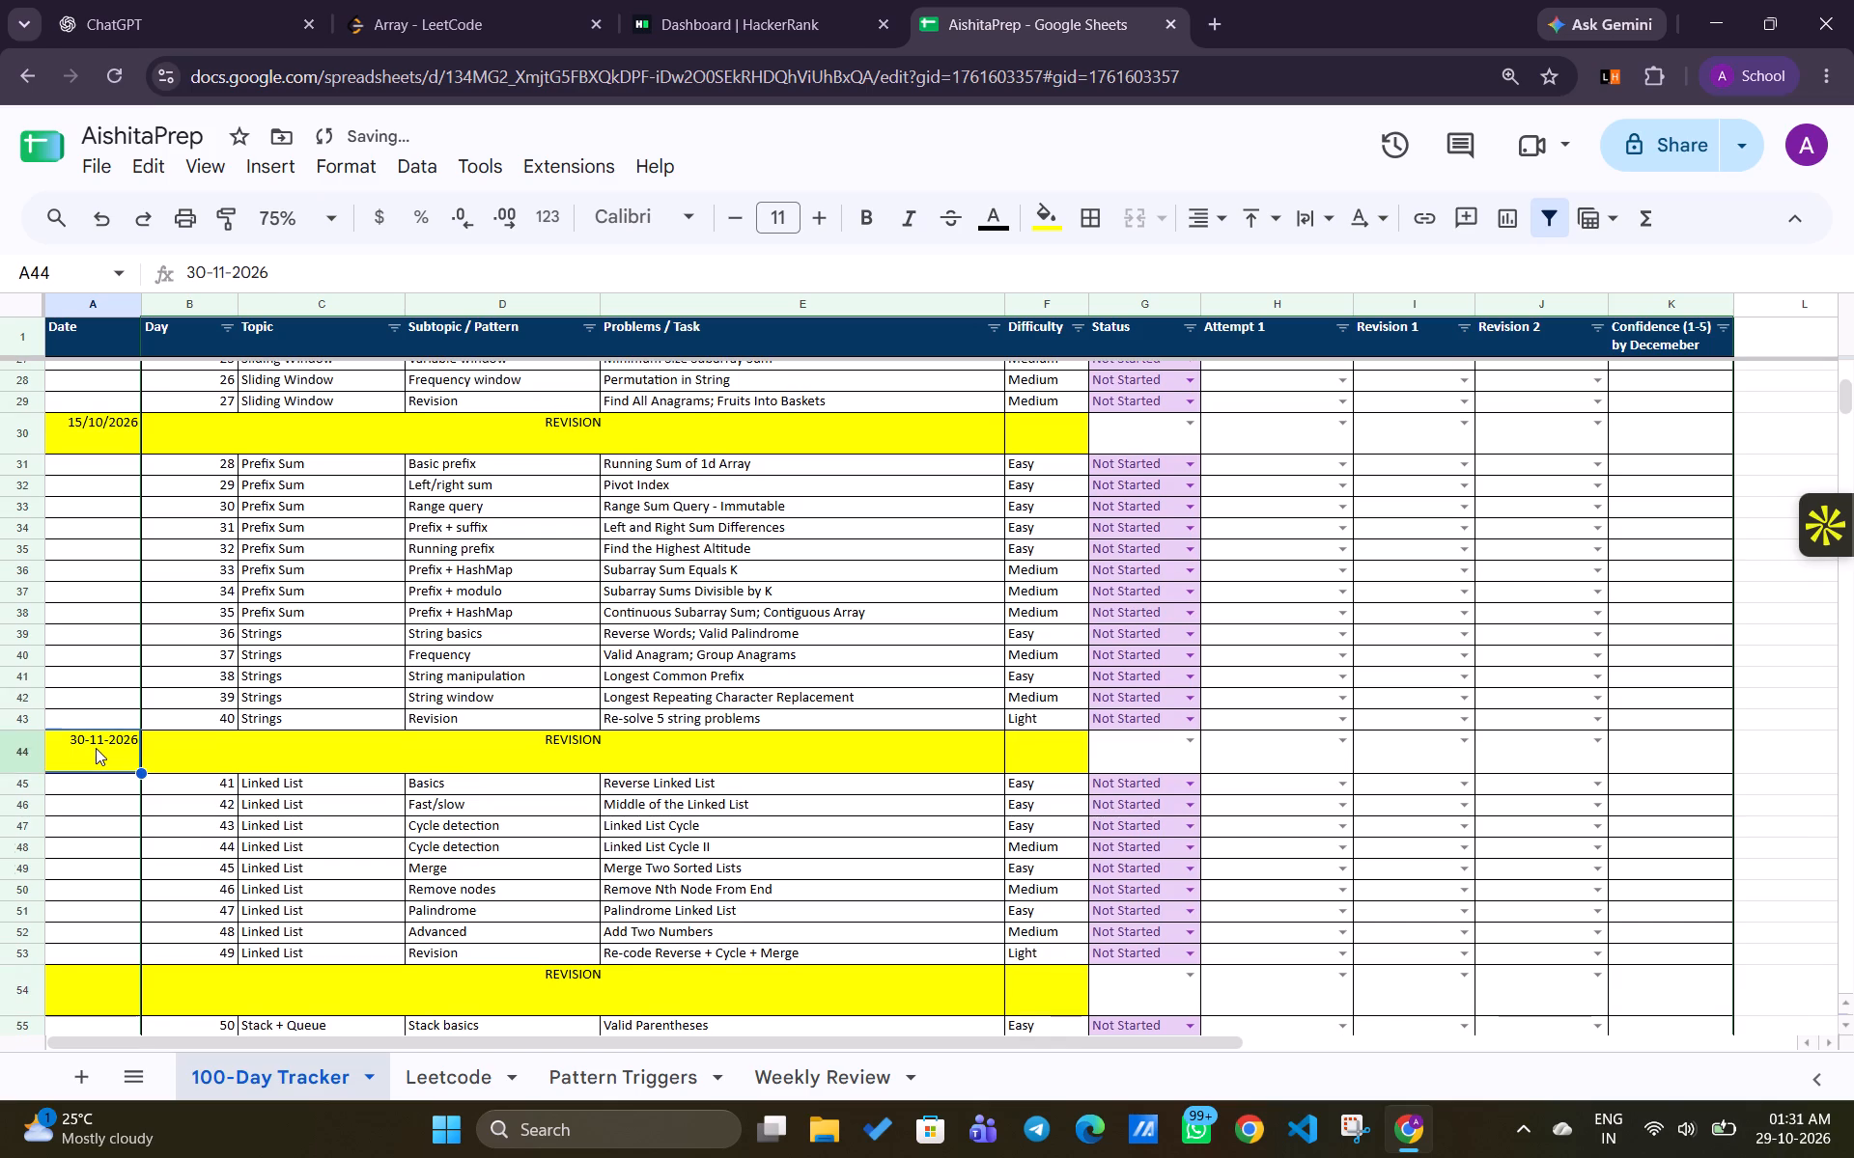
key("BackSpace")
scroll(96, 748, "up", 2)
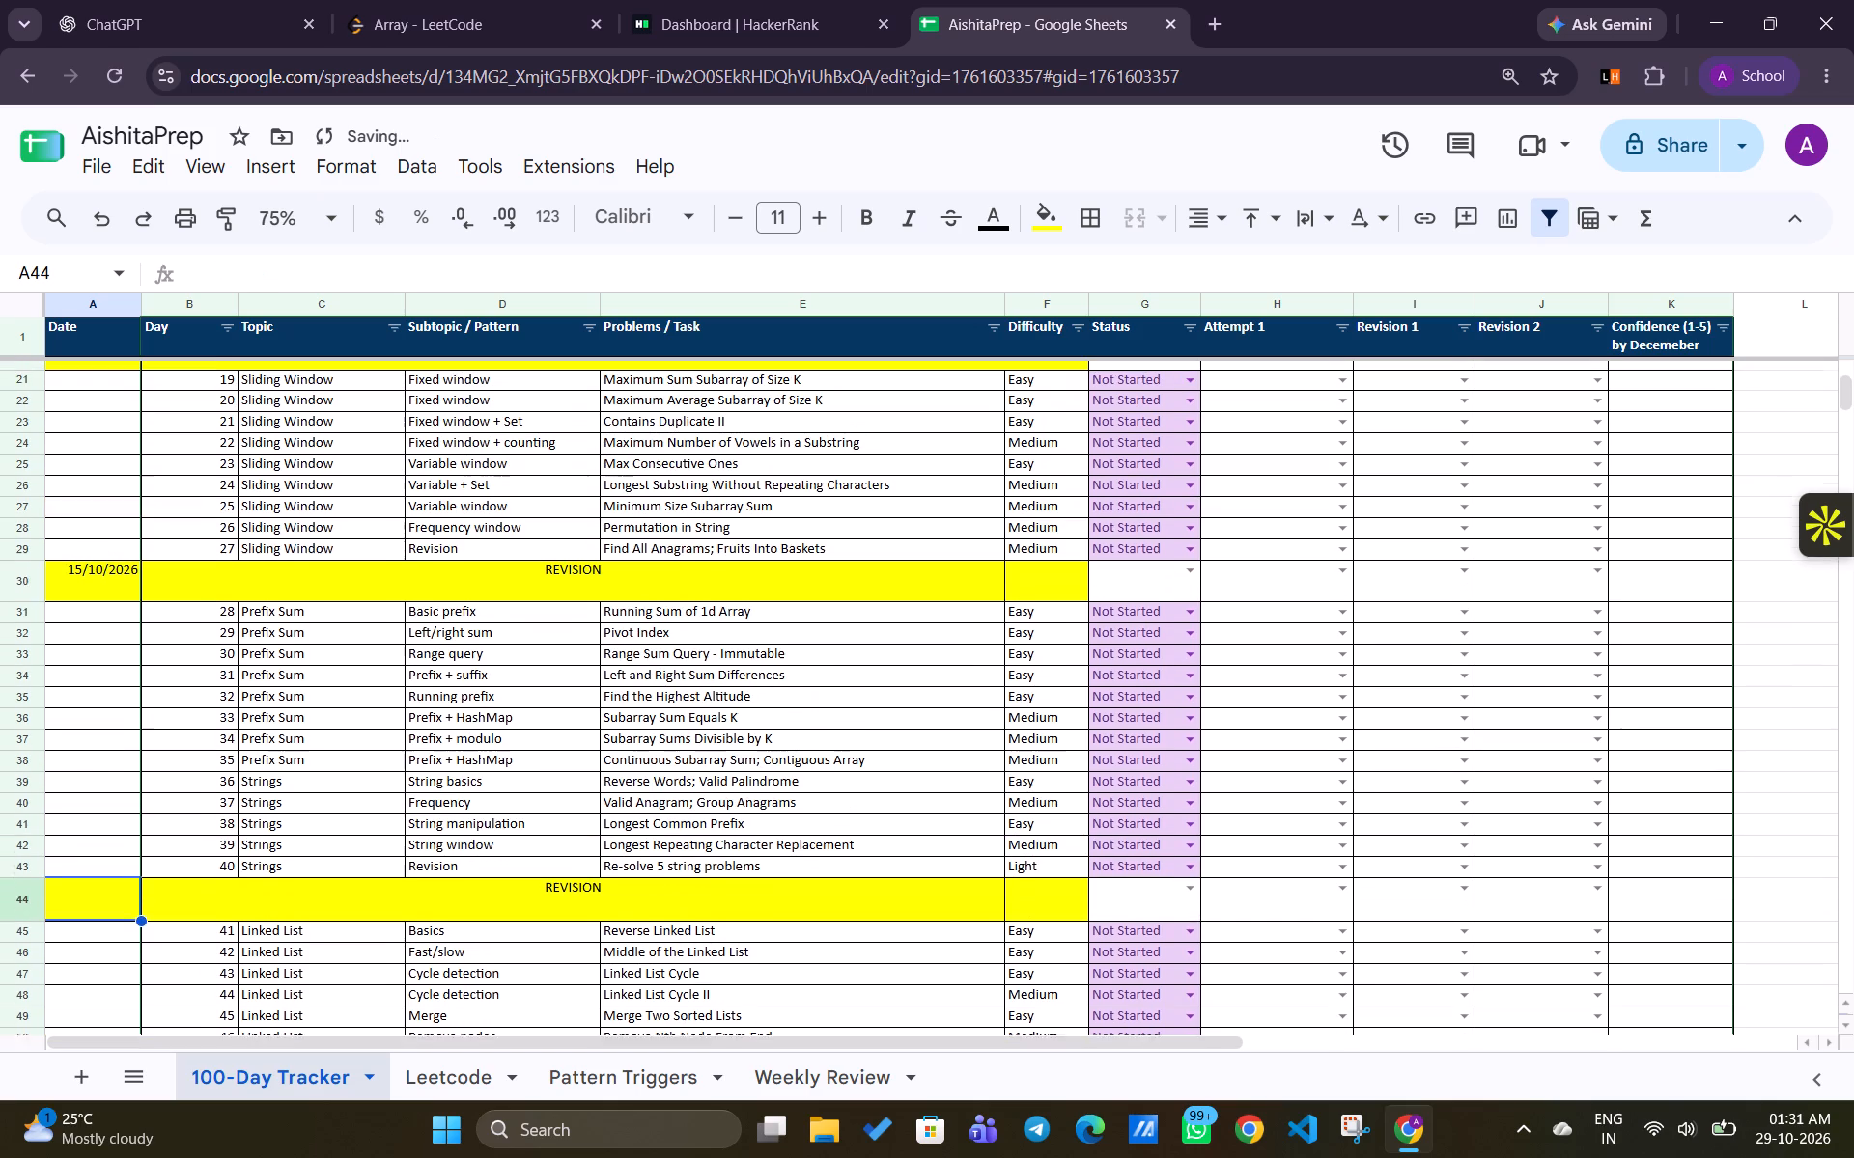
scroll(96, 748, "up", 1)
left_click(79, 603)
key("BackSpace")
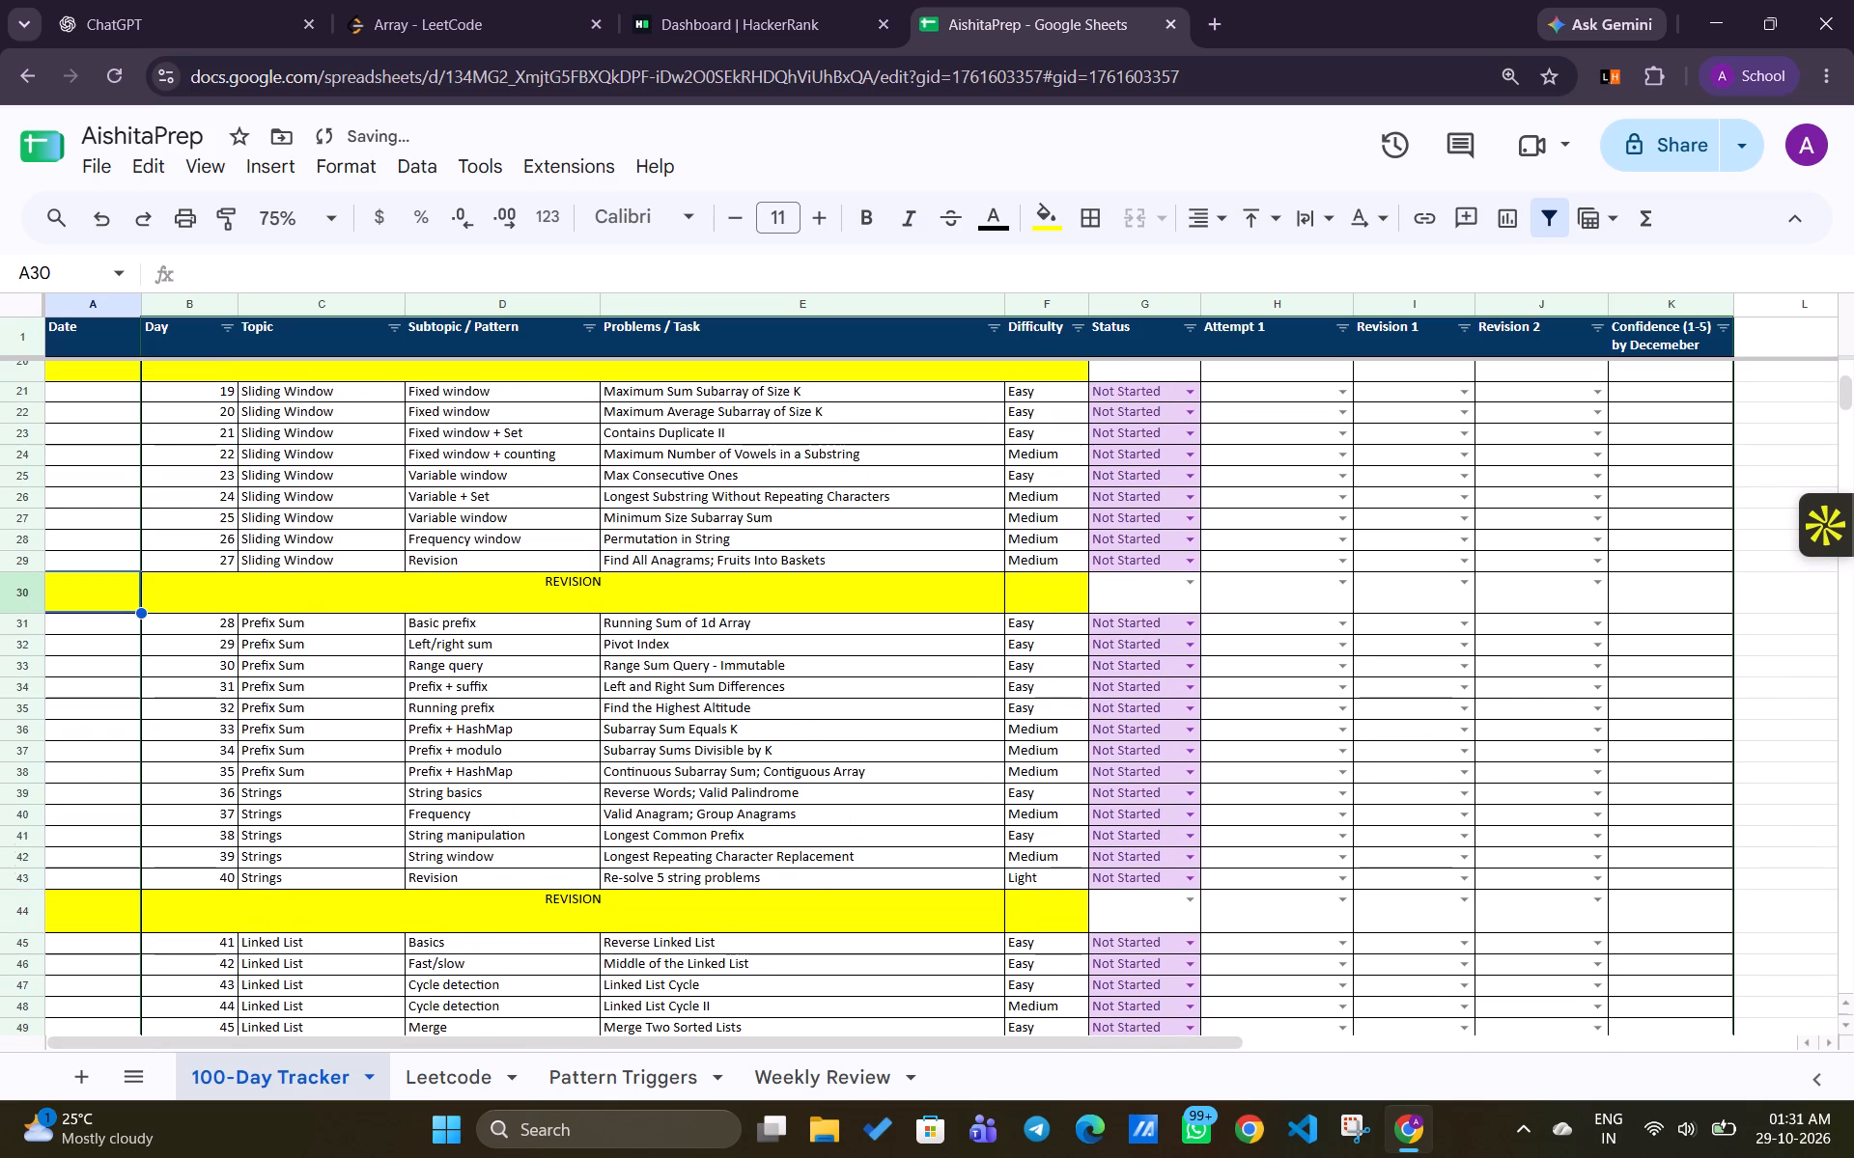
Delete the Leetcode sheet from the spreadsheet.
scroll(79, 603, "up", 10)
scroll(79, 603, "down", 2)
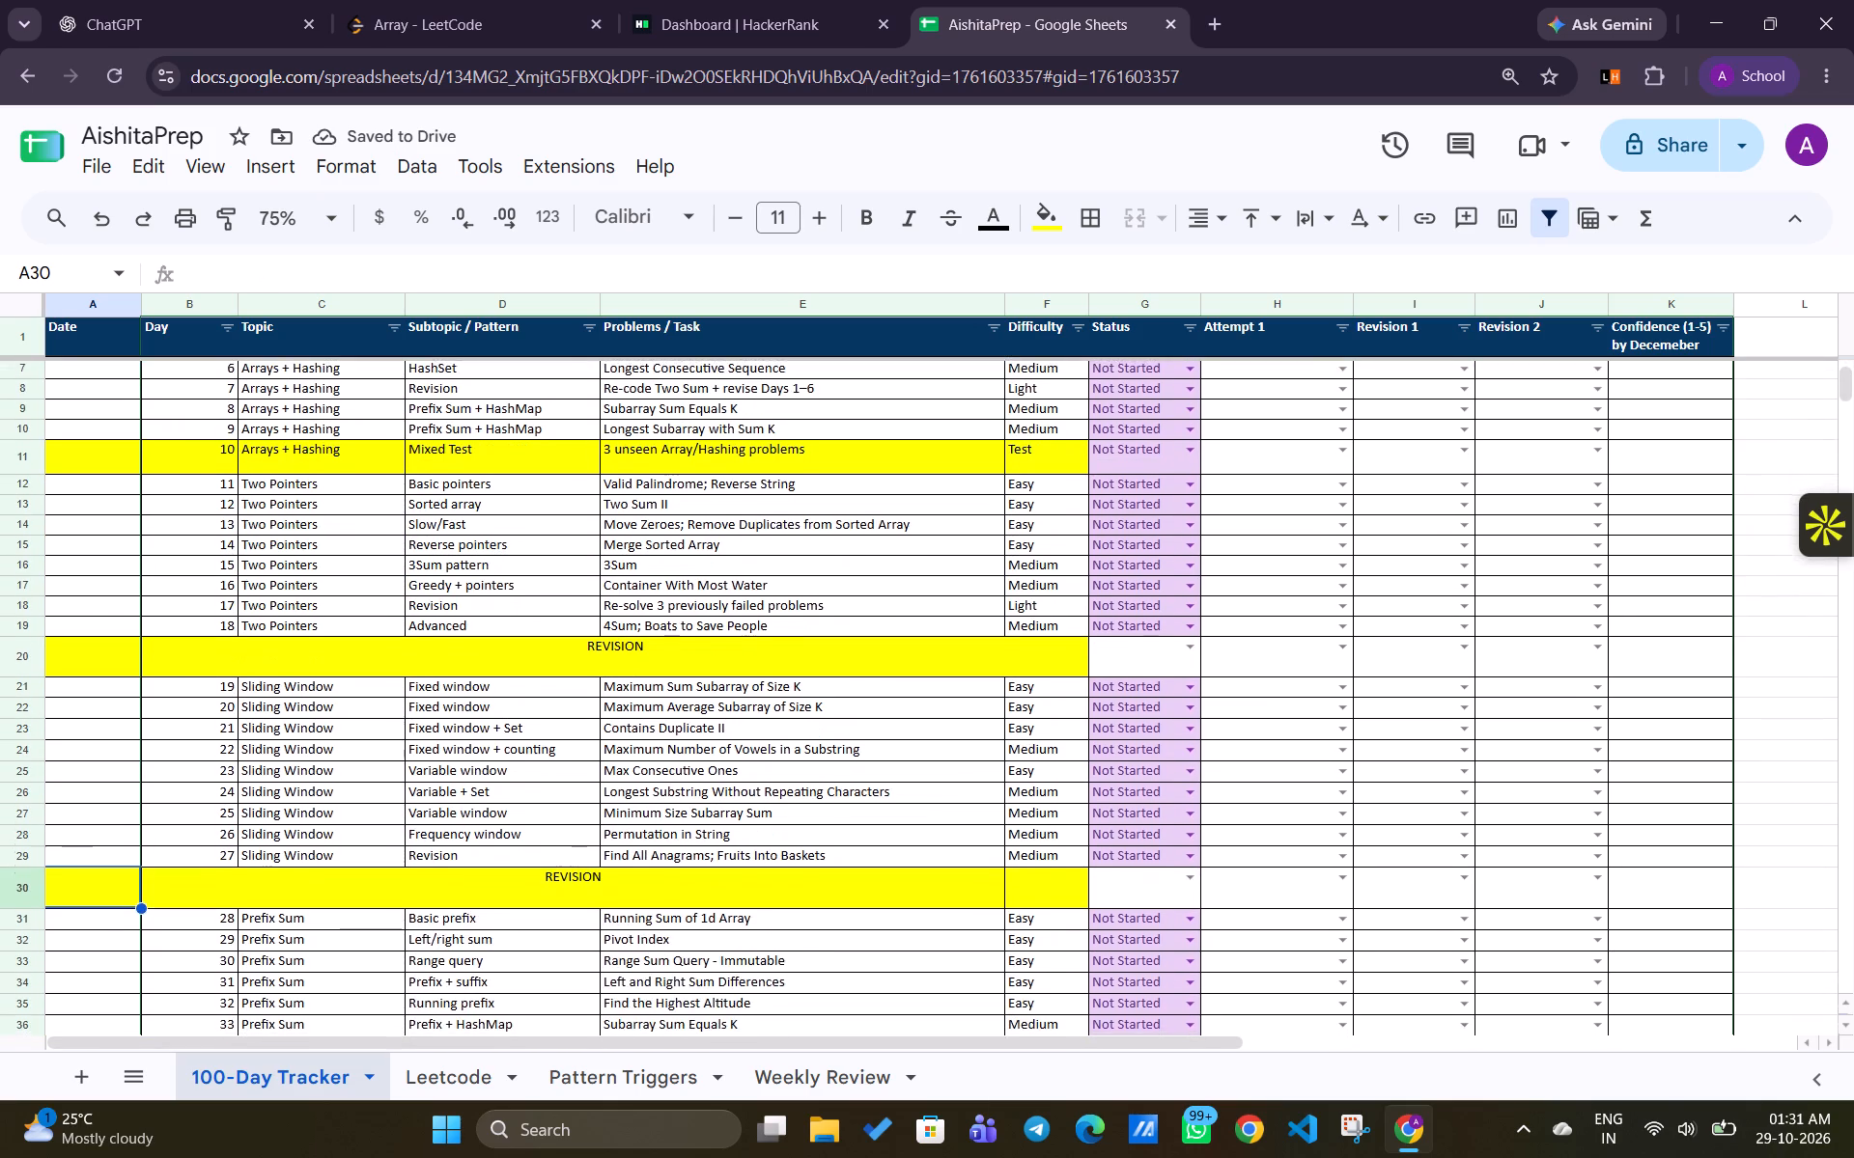
scroll(79, 603, "down", 4)
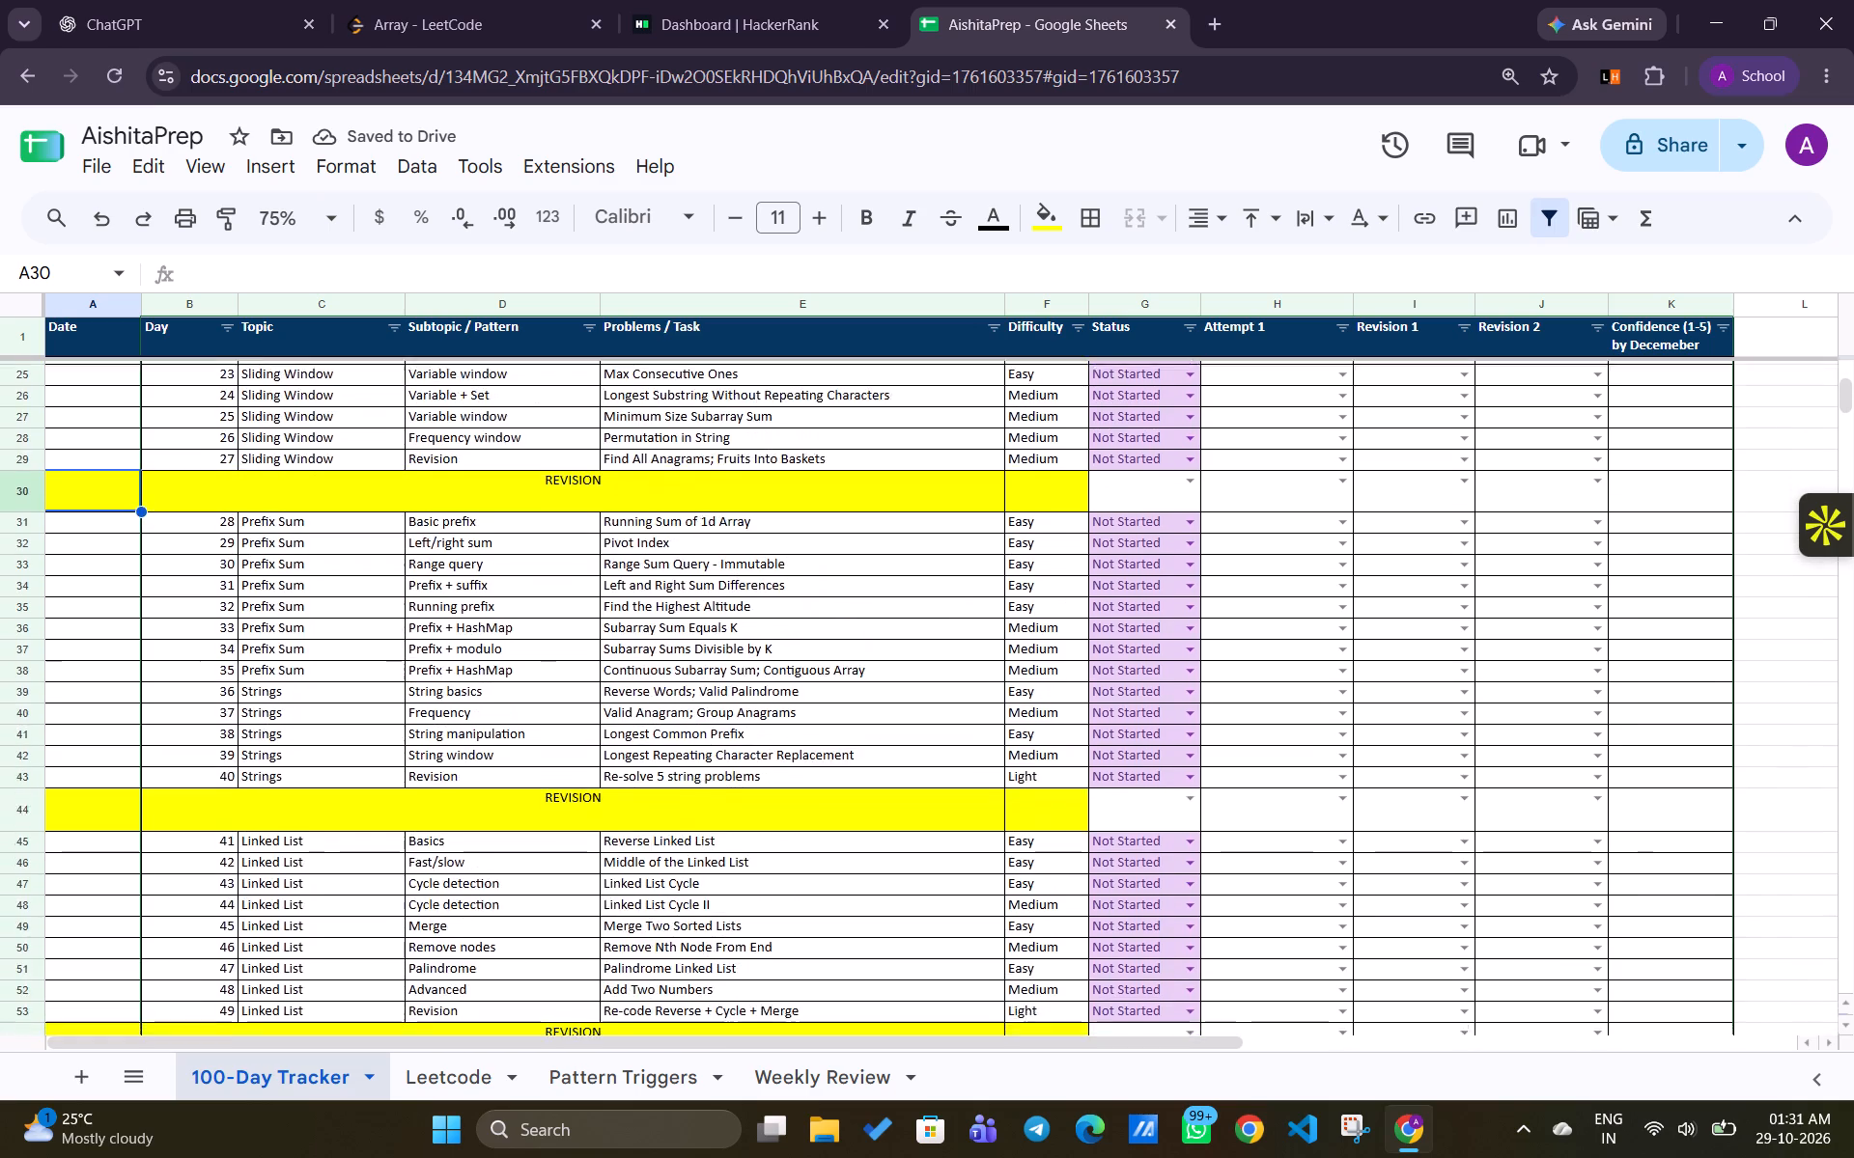
scroll(79, 603, "down", 4)
left_click(469, 1061)
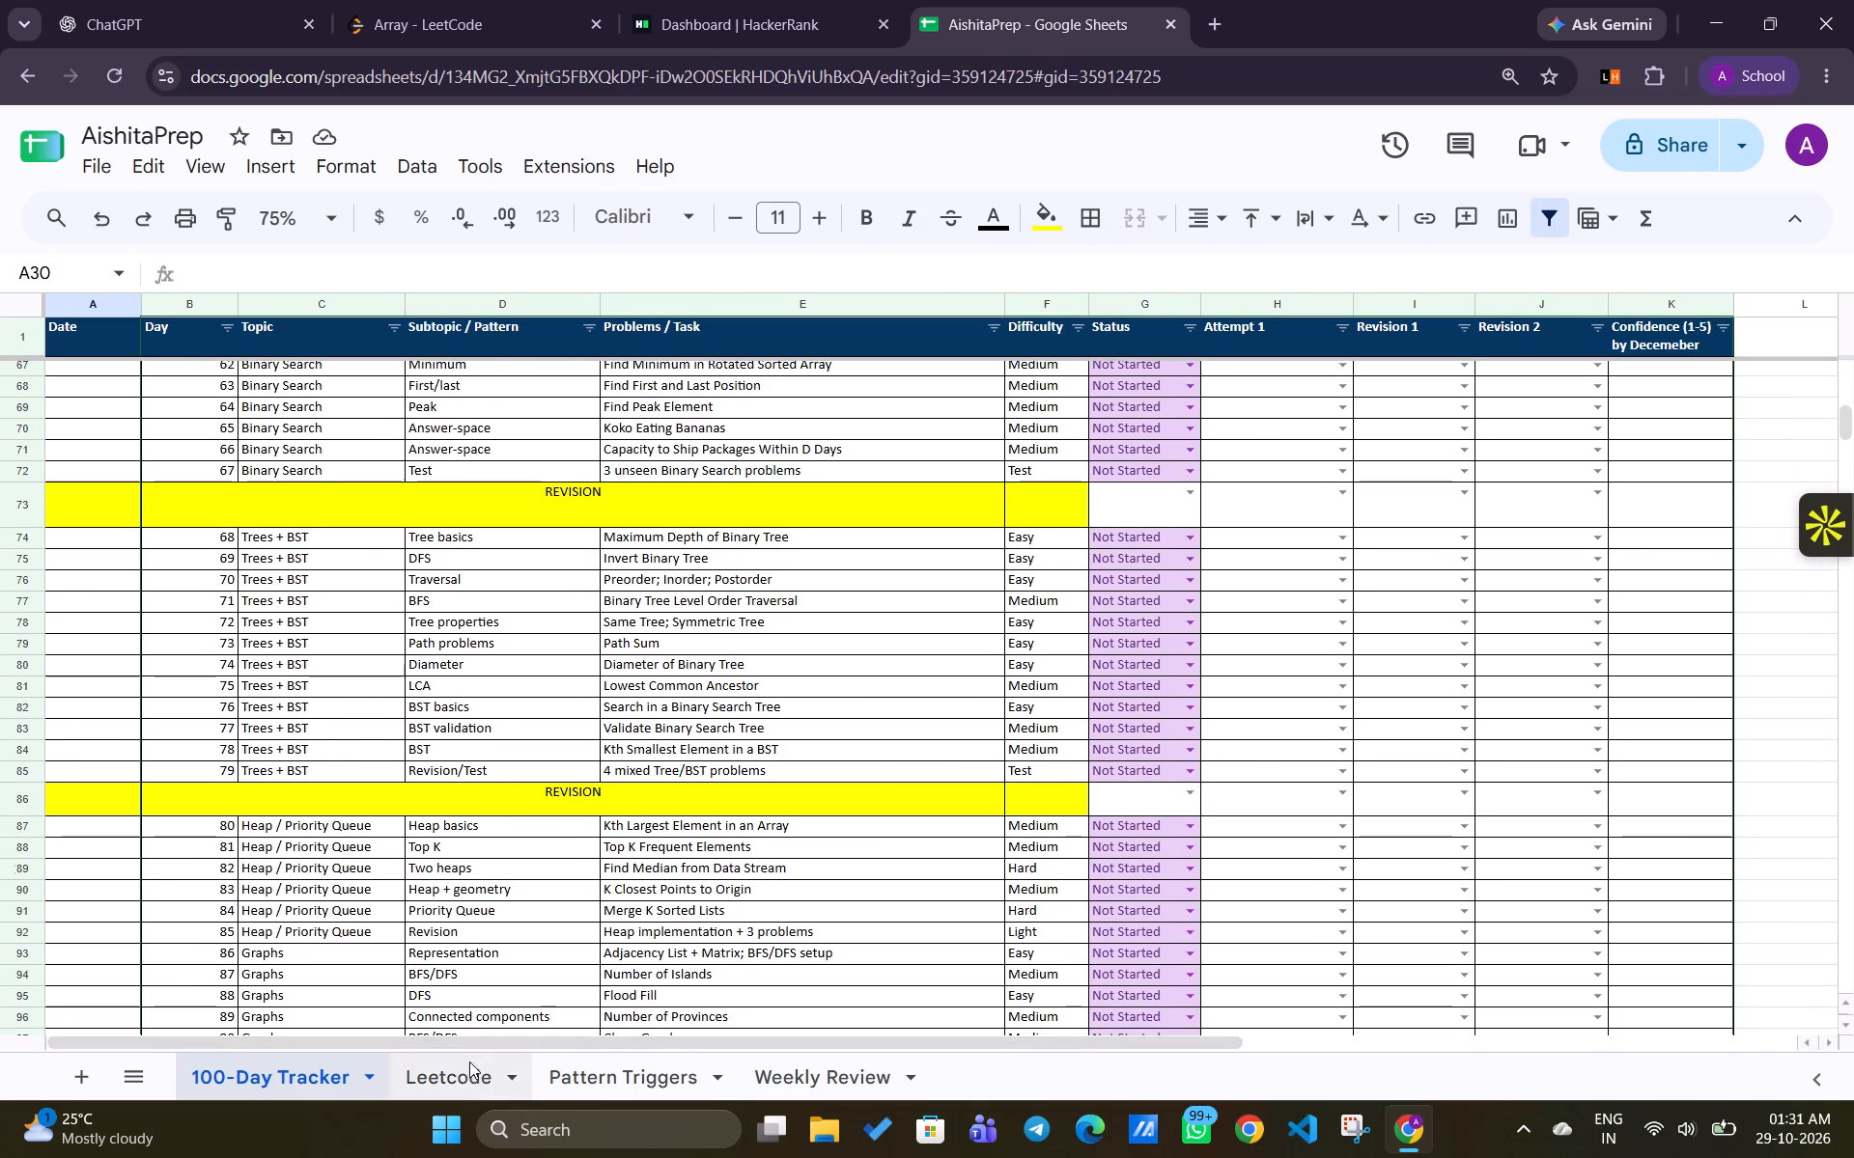
scroll(433, 508, "up", 2)
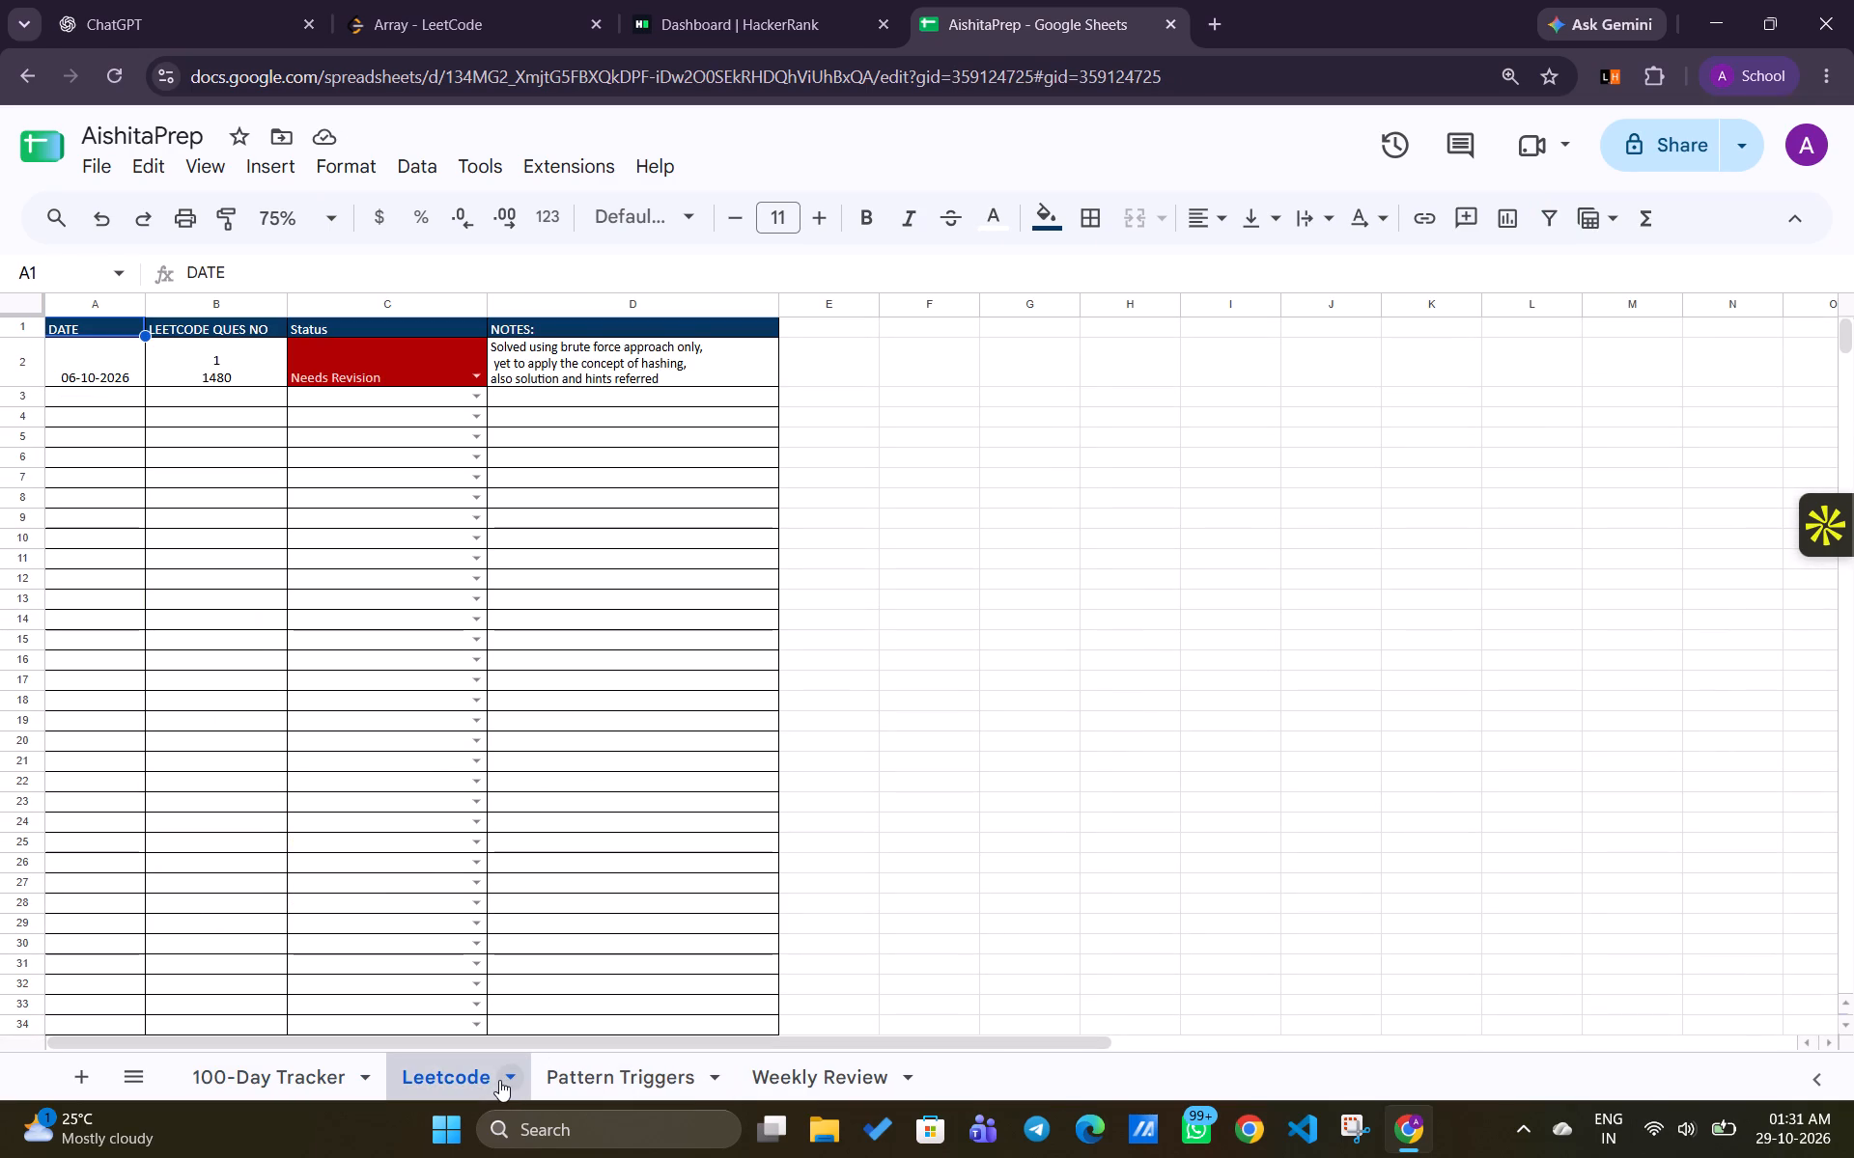
right_click(499, 1080)
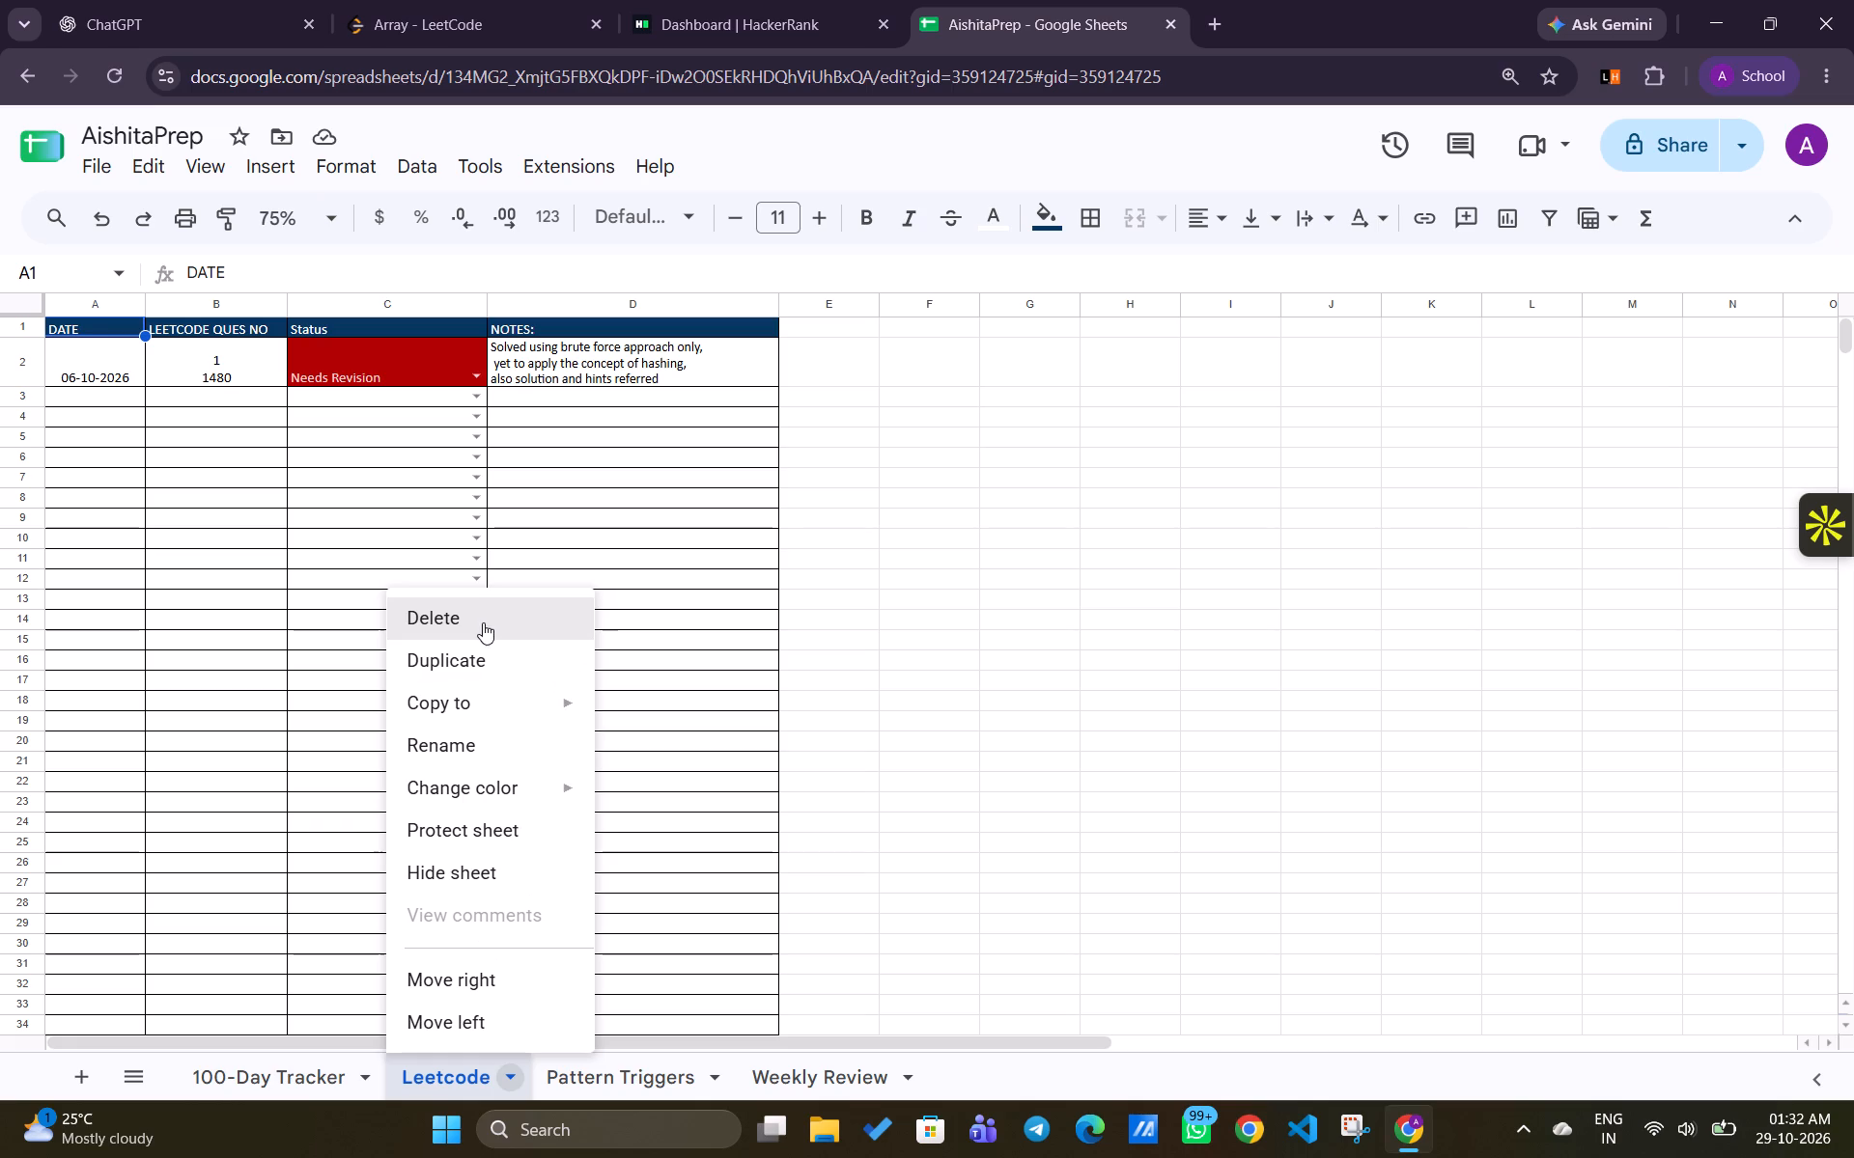
left_click(483, 622)
left_click(1261, 668)
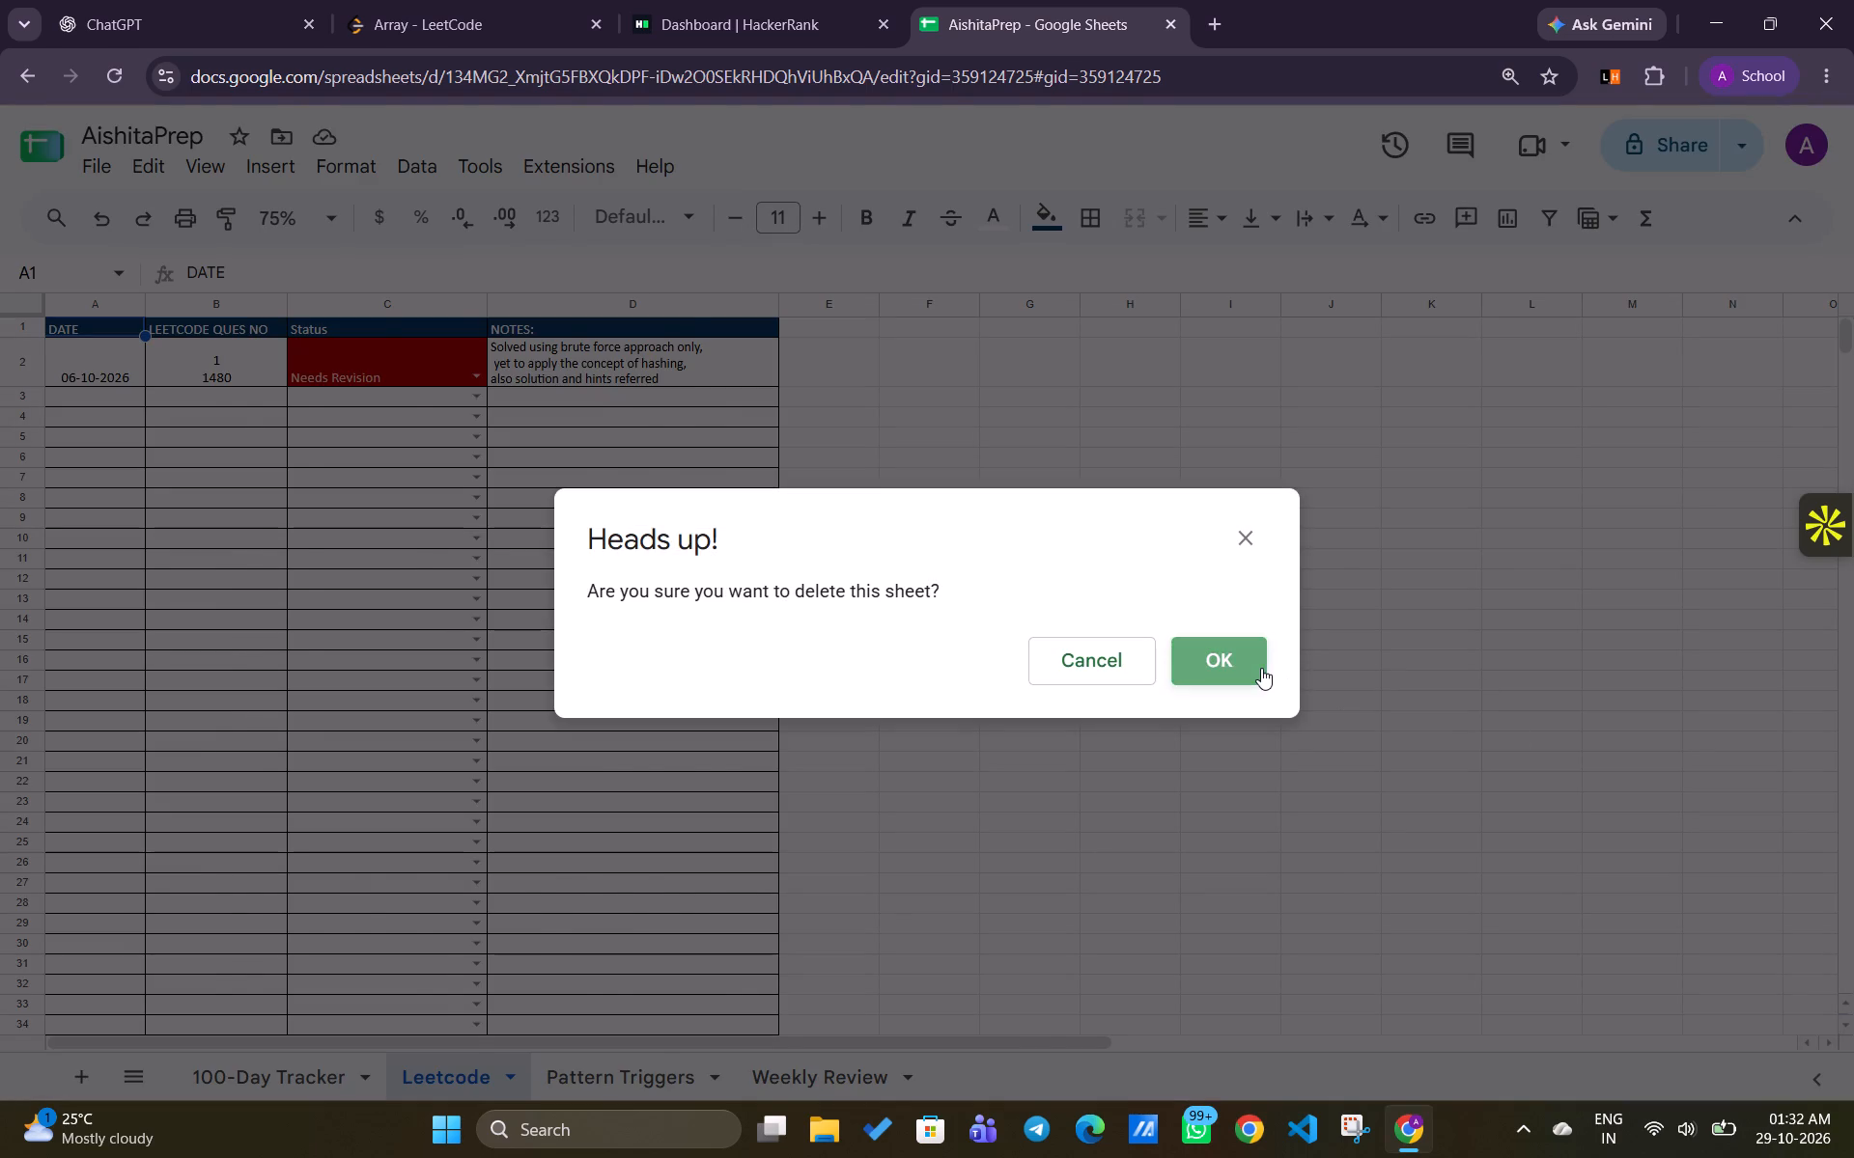
Copy the whole Pattern Triggers table, header included, into the 100-Day Tracker sheet at cell A121, below the completion date notes.
left_click(510, 1075)
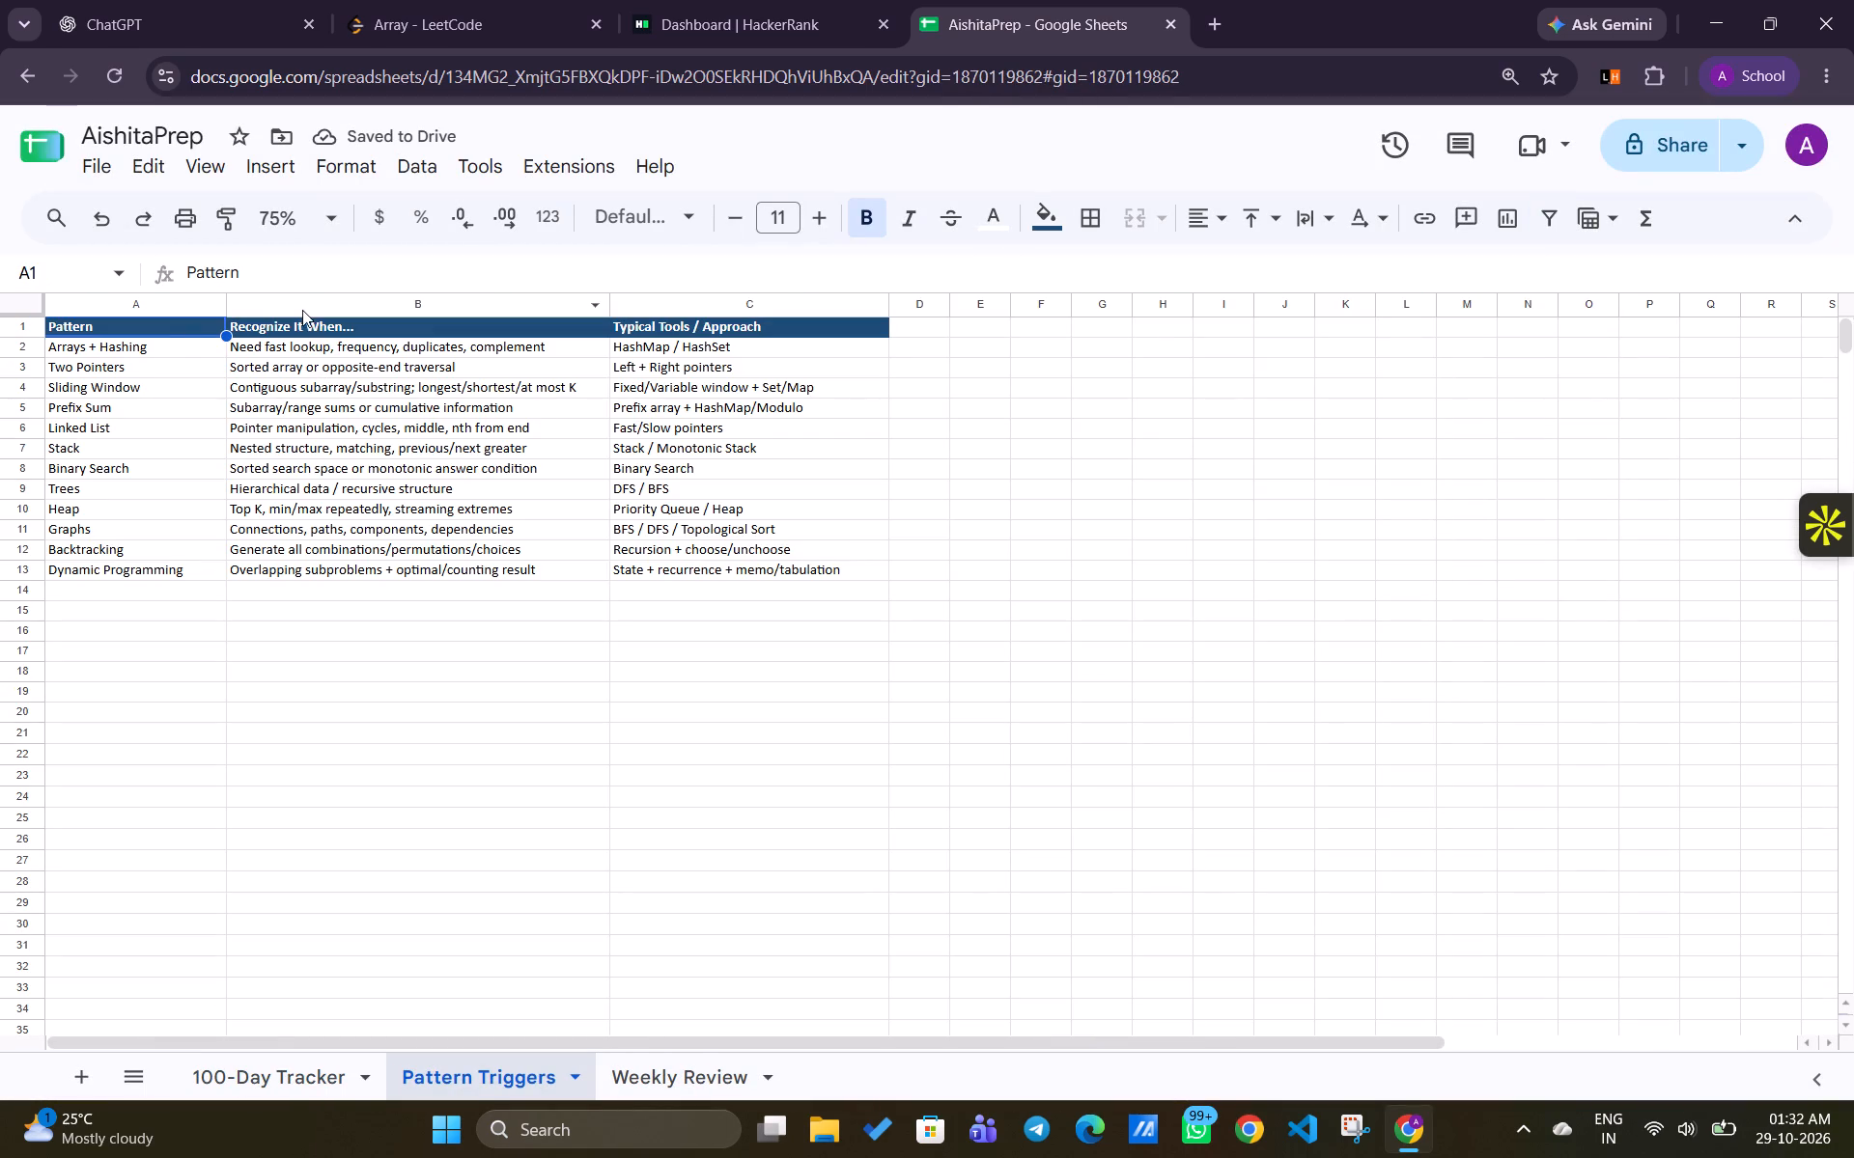
left_click(558, 423)
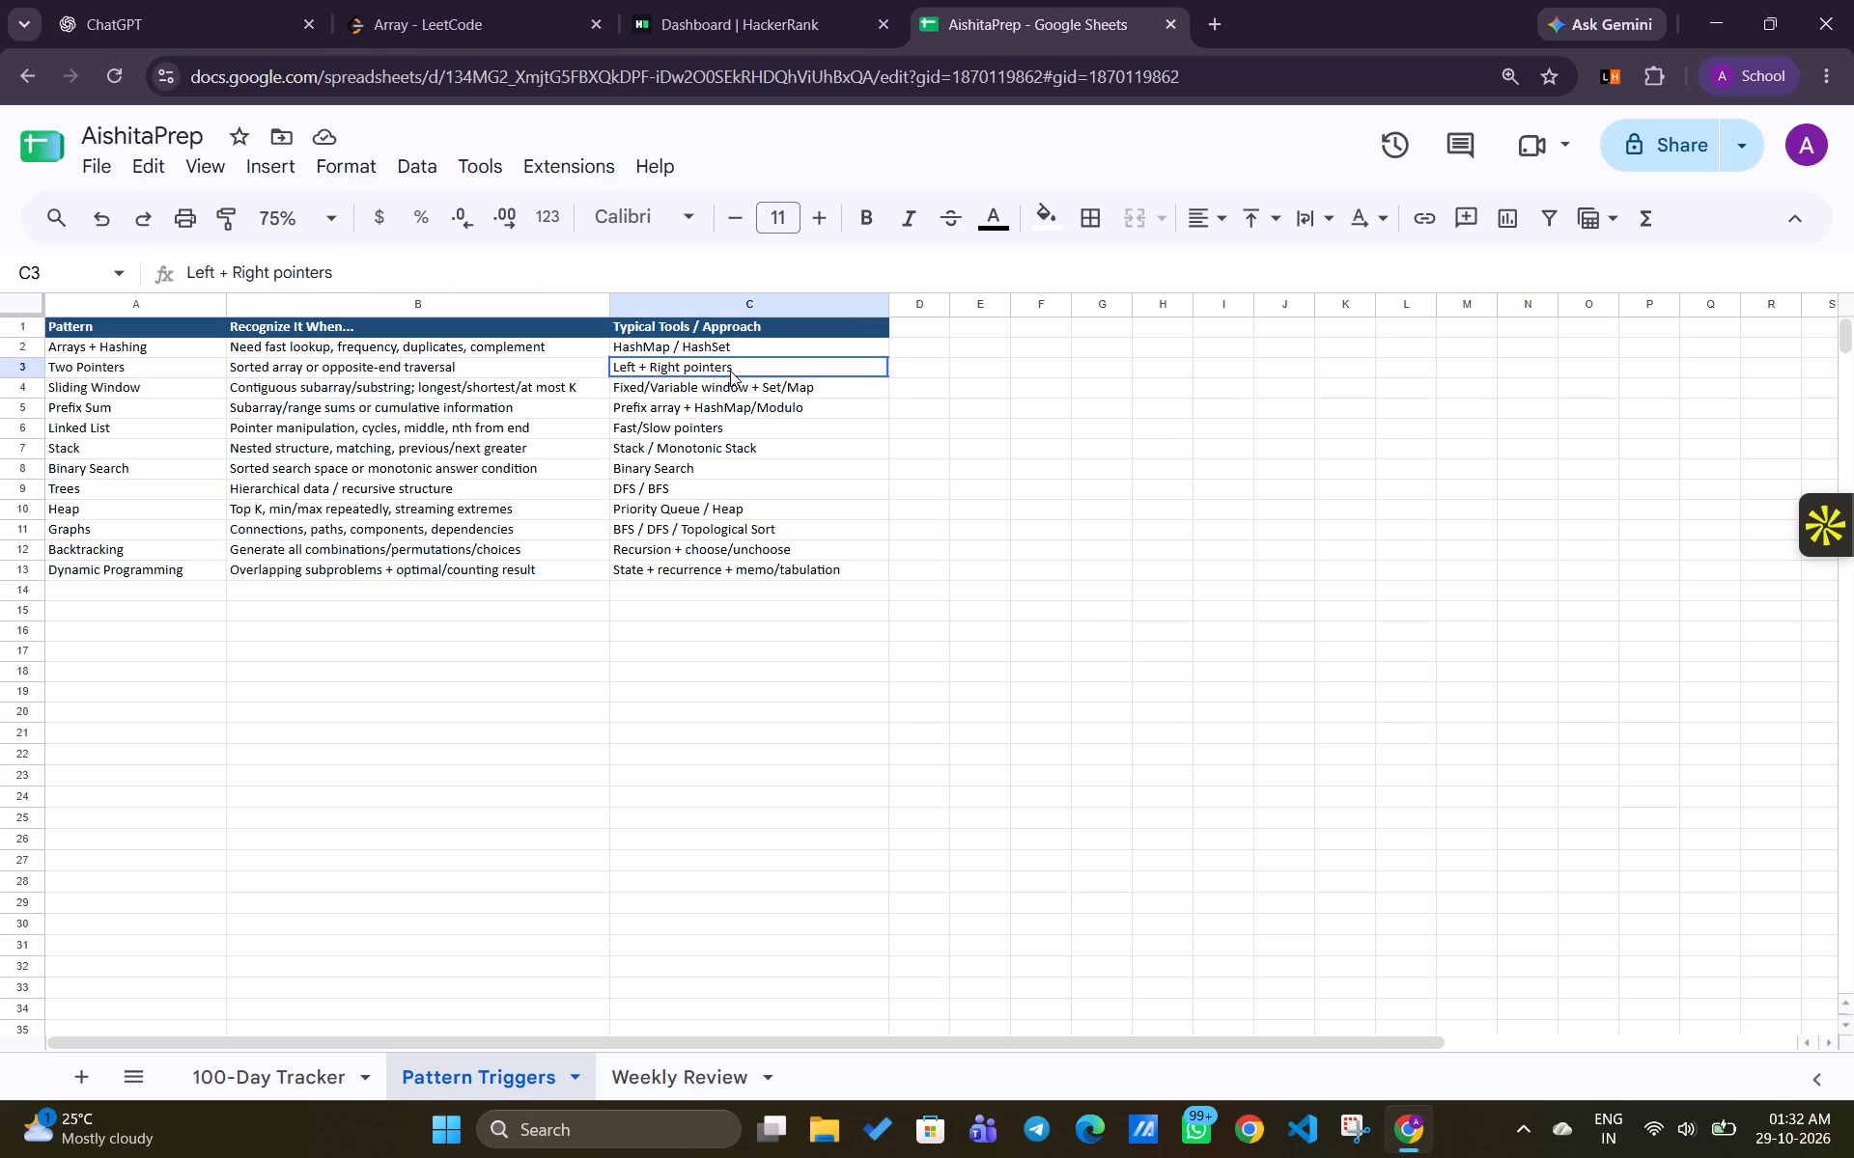
left_click(730, 371)
left_click(815, 671)
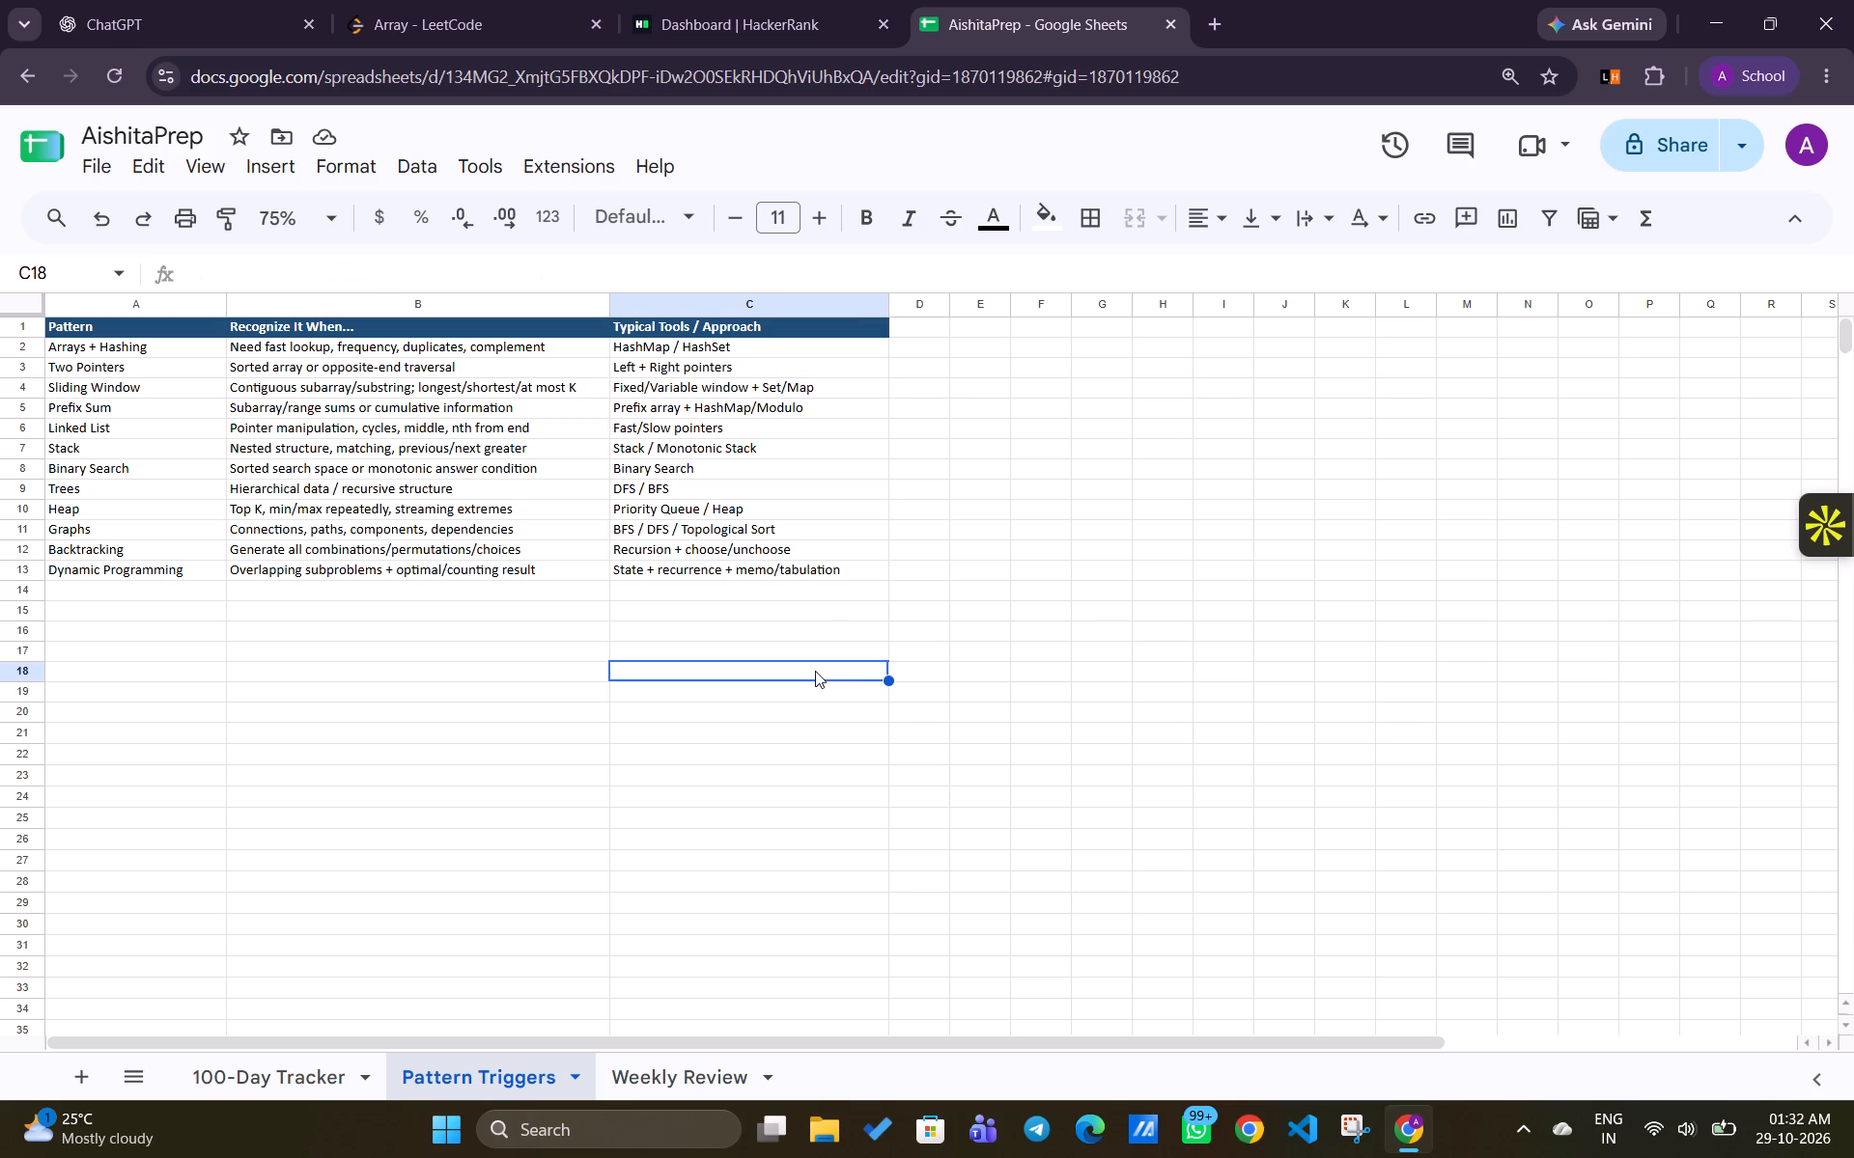
left_click_drag(97, 325, 643, 484)
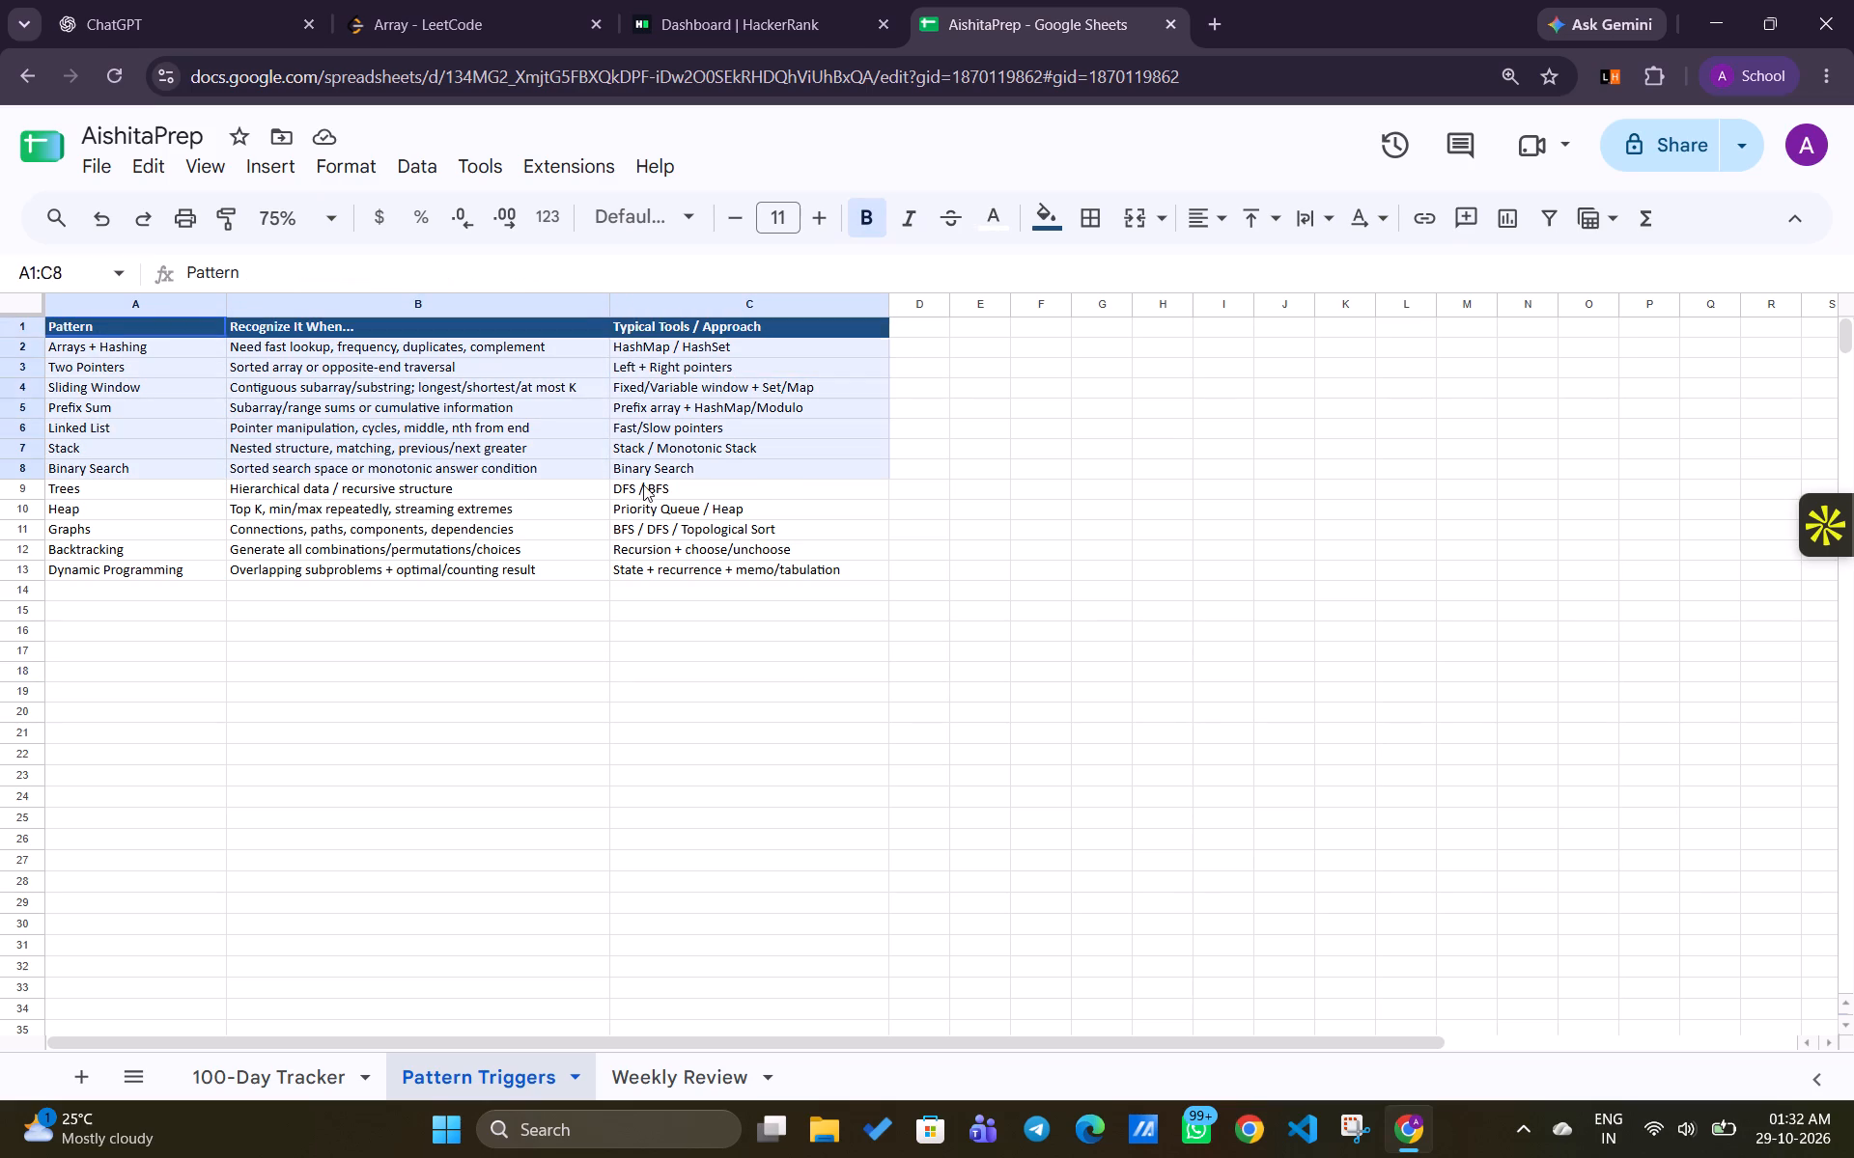
left_click_drag(643, 484, 741, 566)
key("ctrl+c")
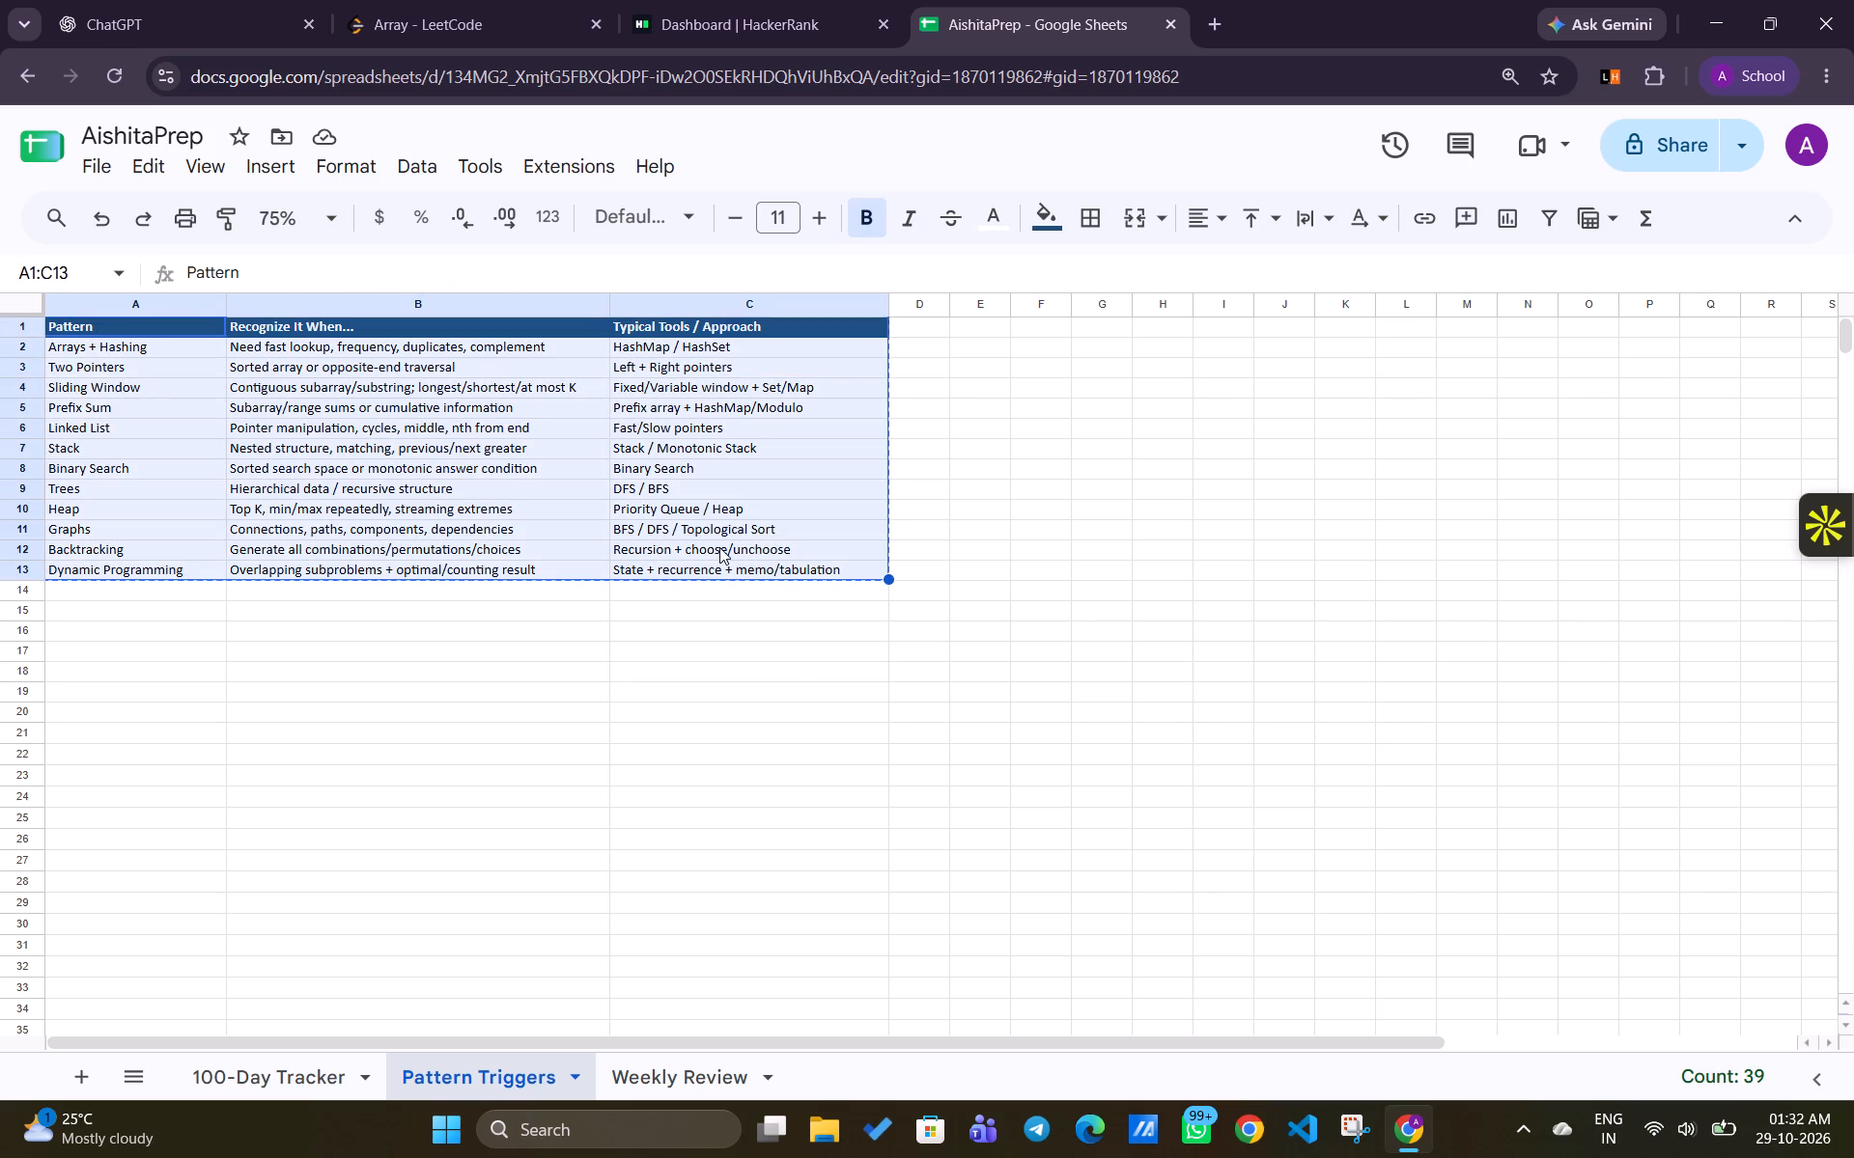
left_click(311, 1090)
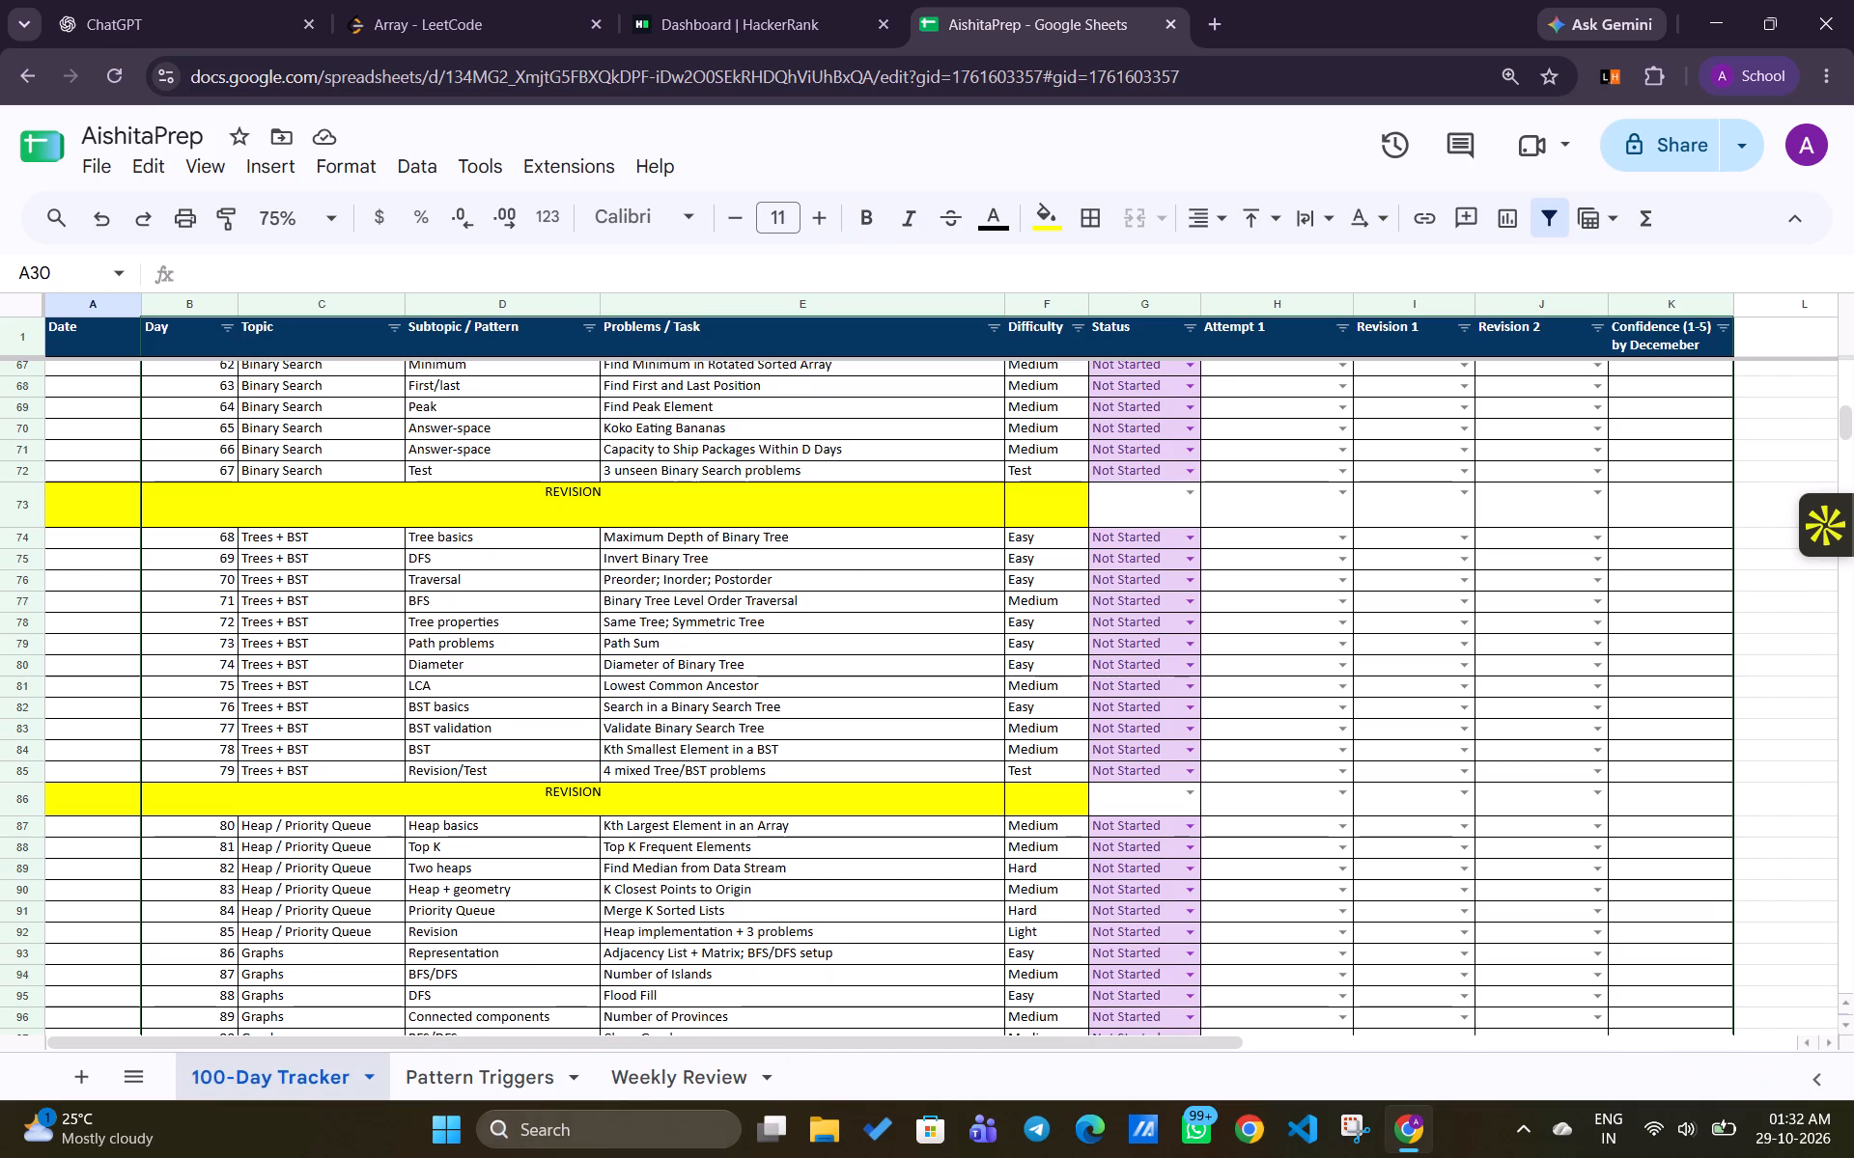
left_click(300, 1008)
scroll(300, 1008, "down", 7)
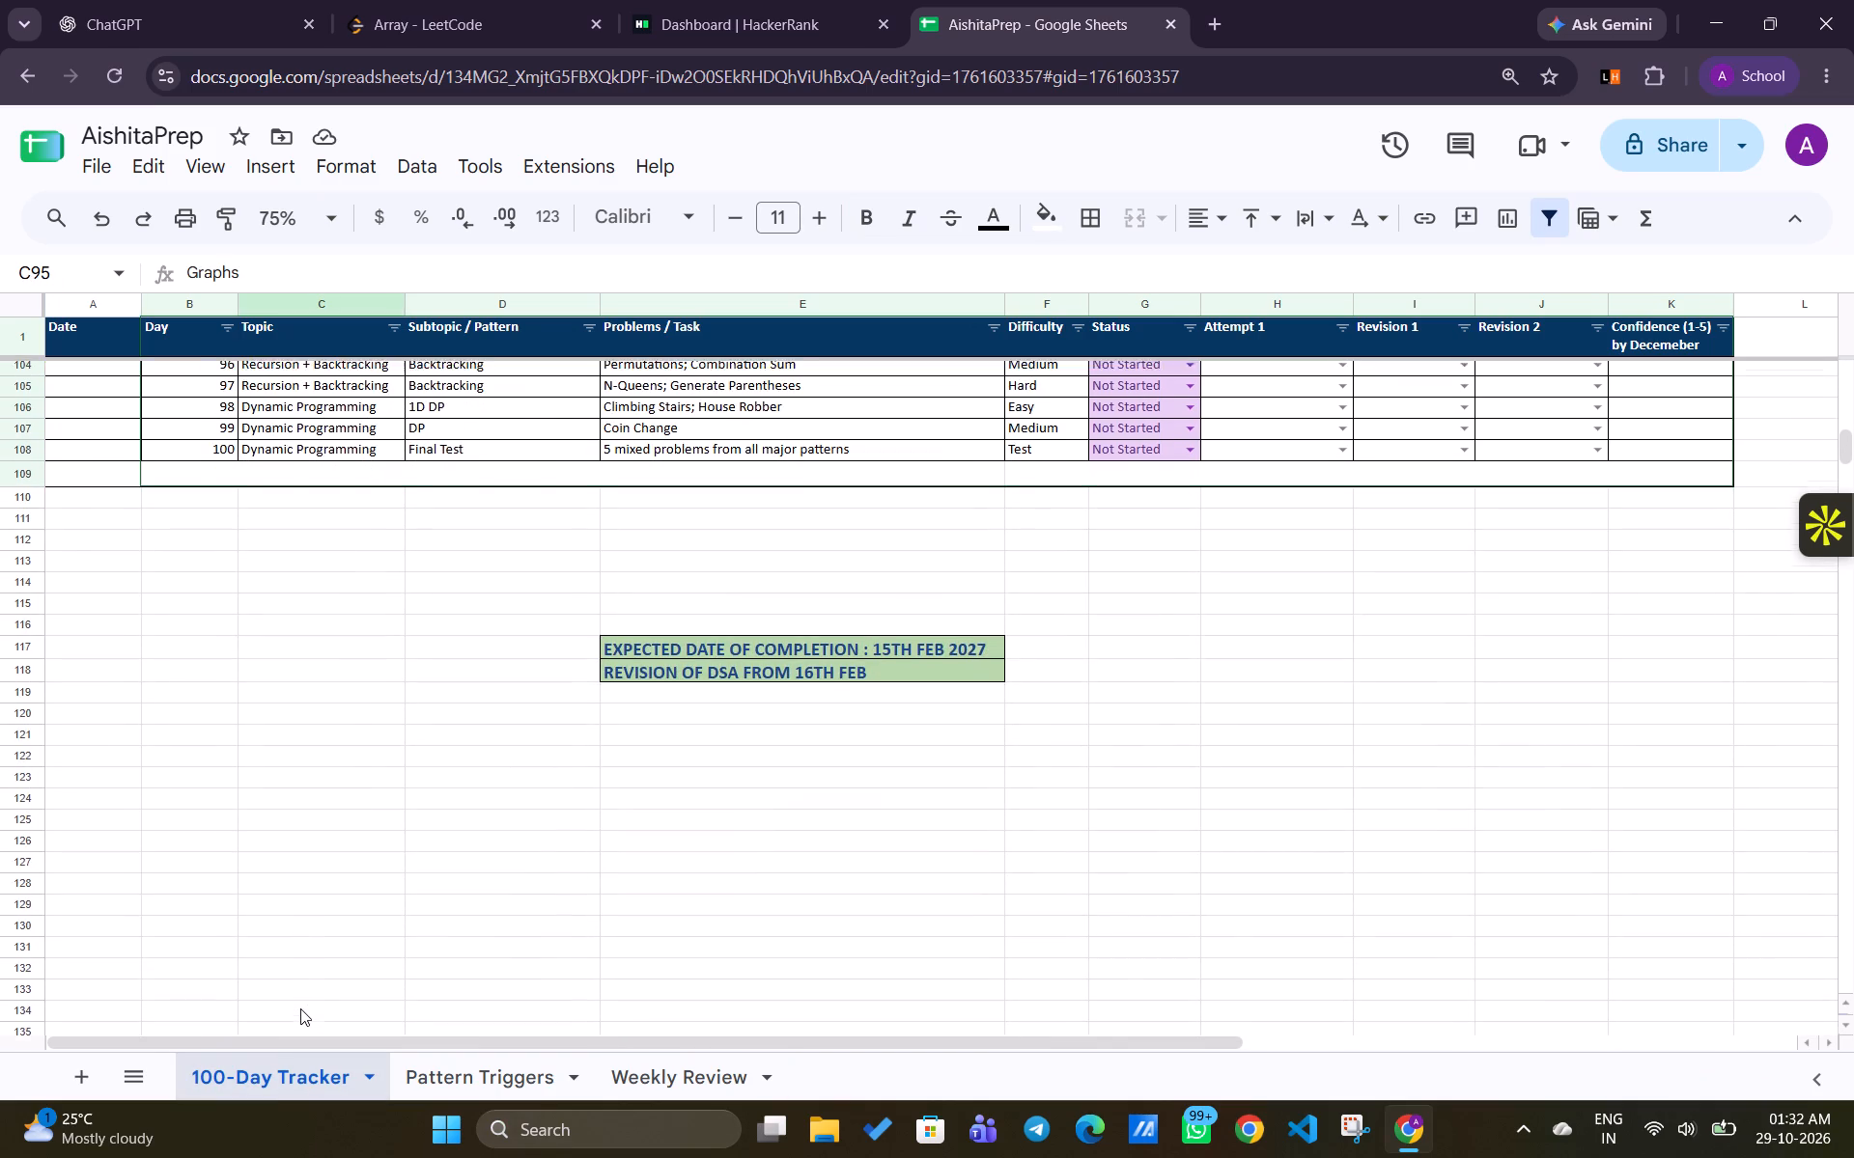
scroll(300, 1008, "down", 1)
left_click(86, 723)
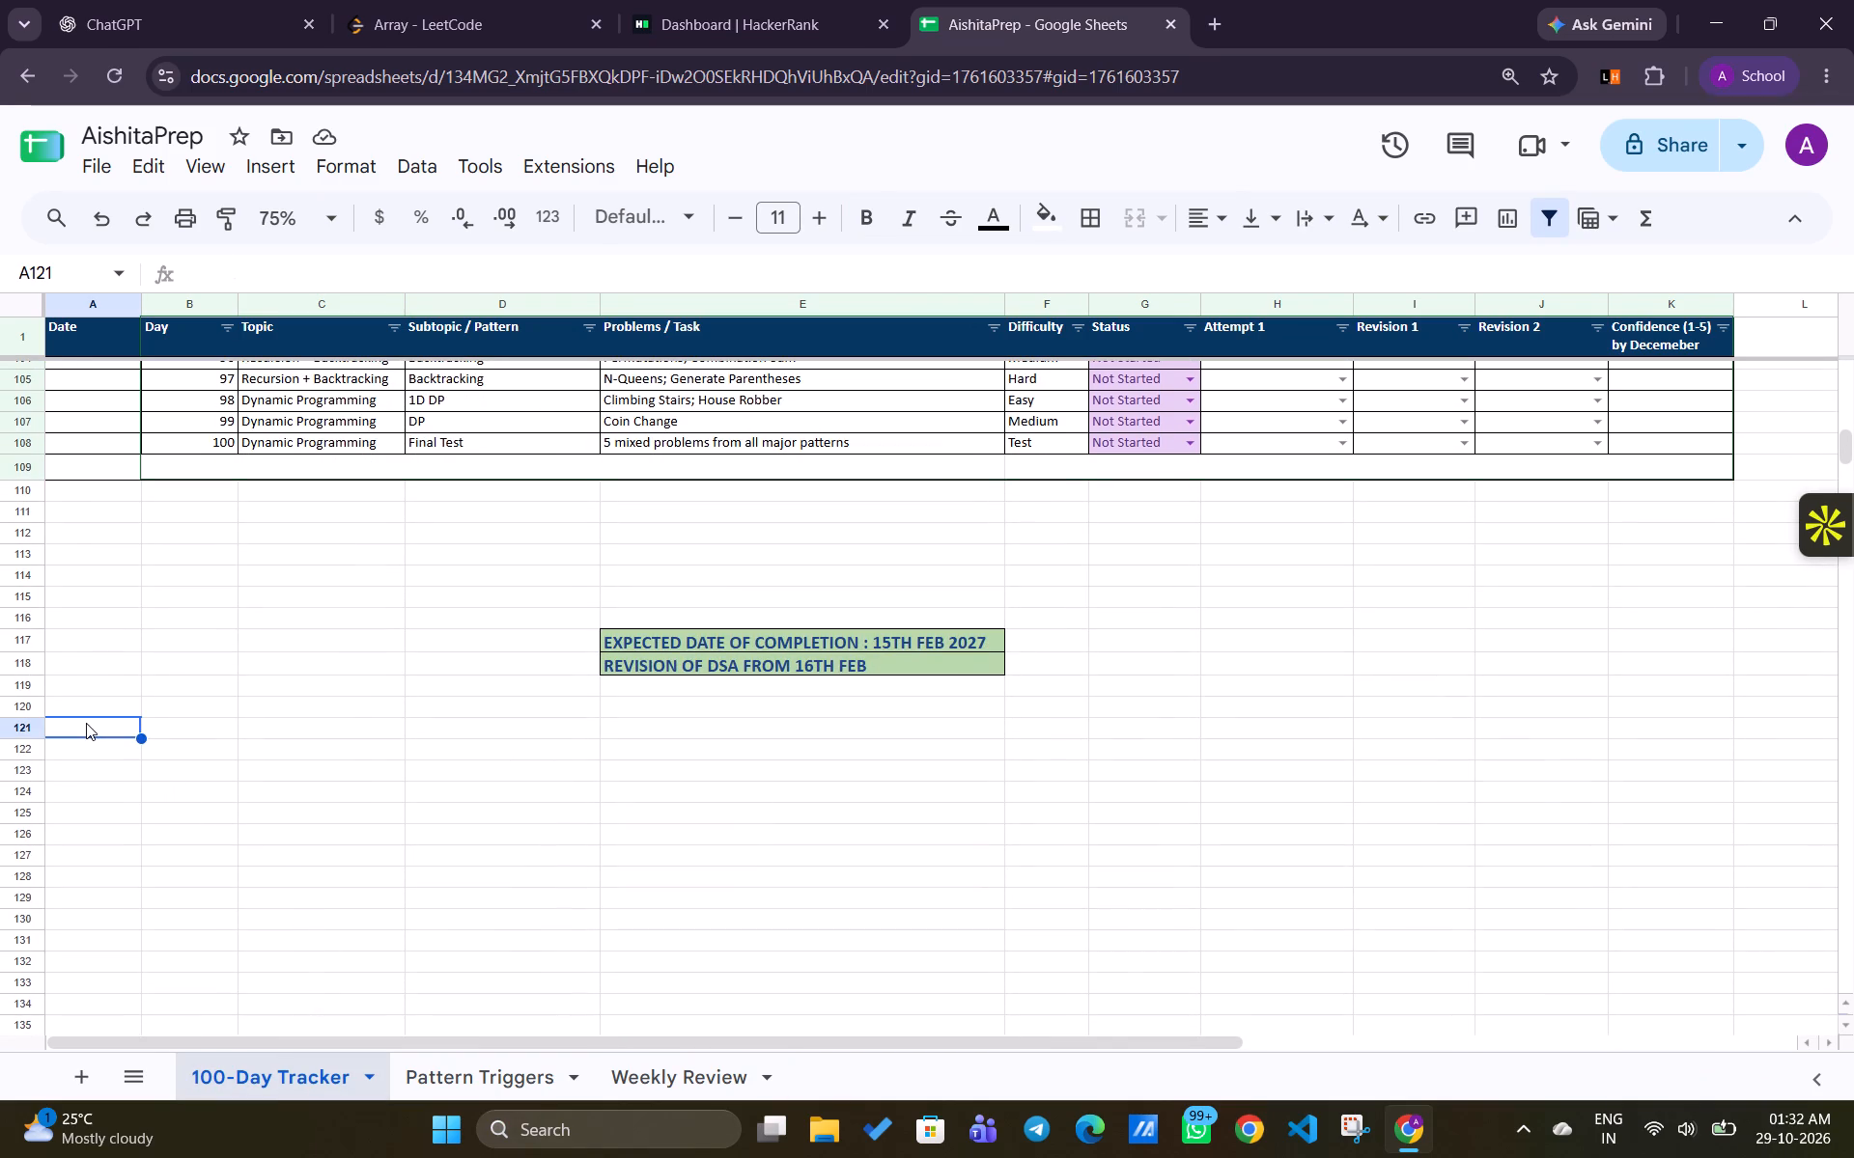
key("ctrl+v")
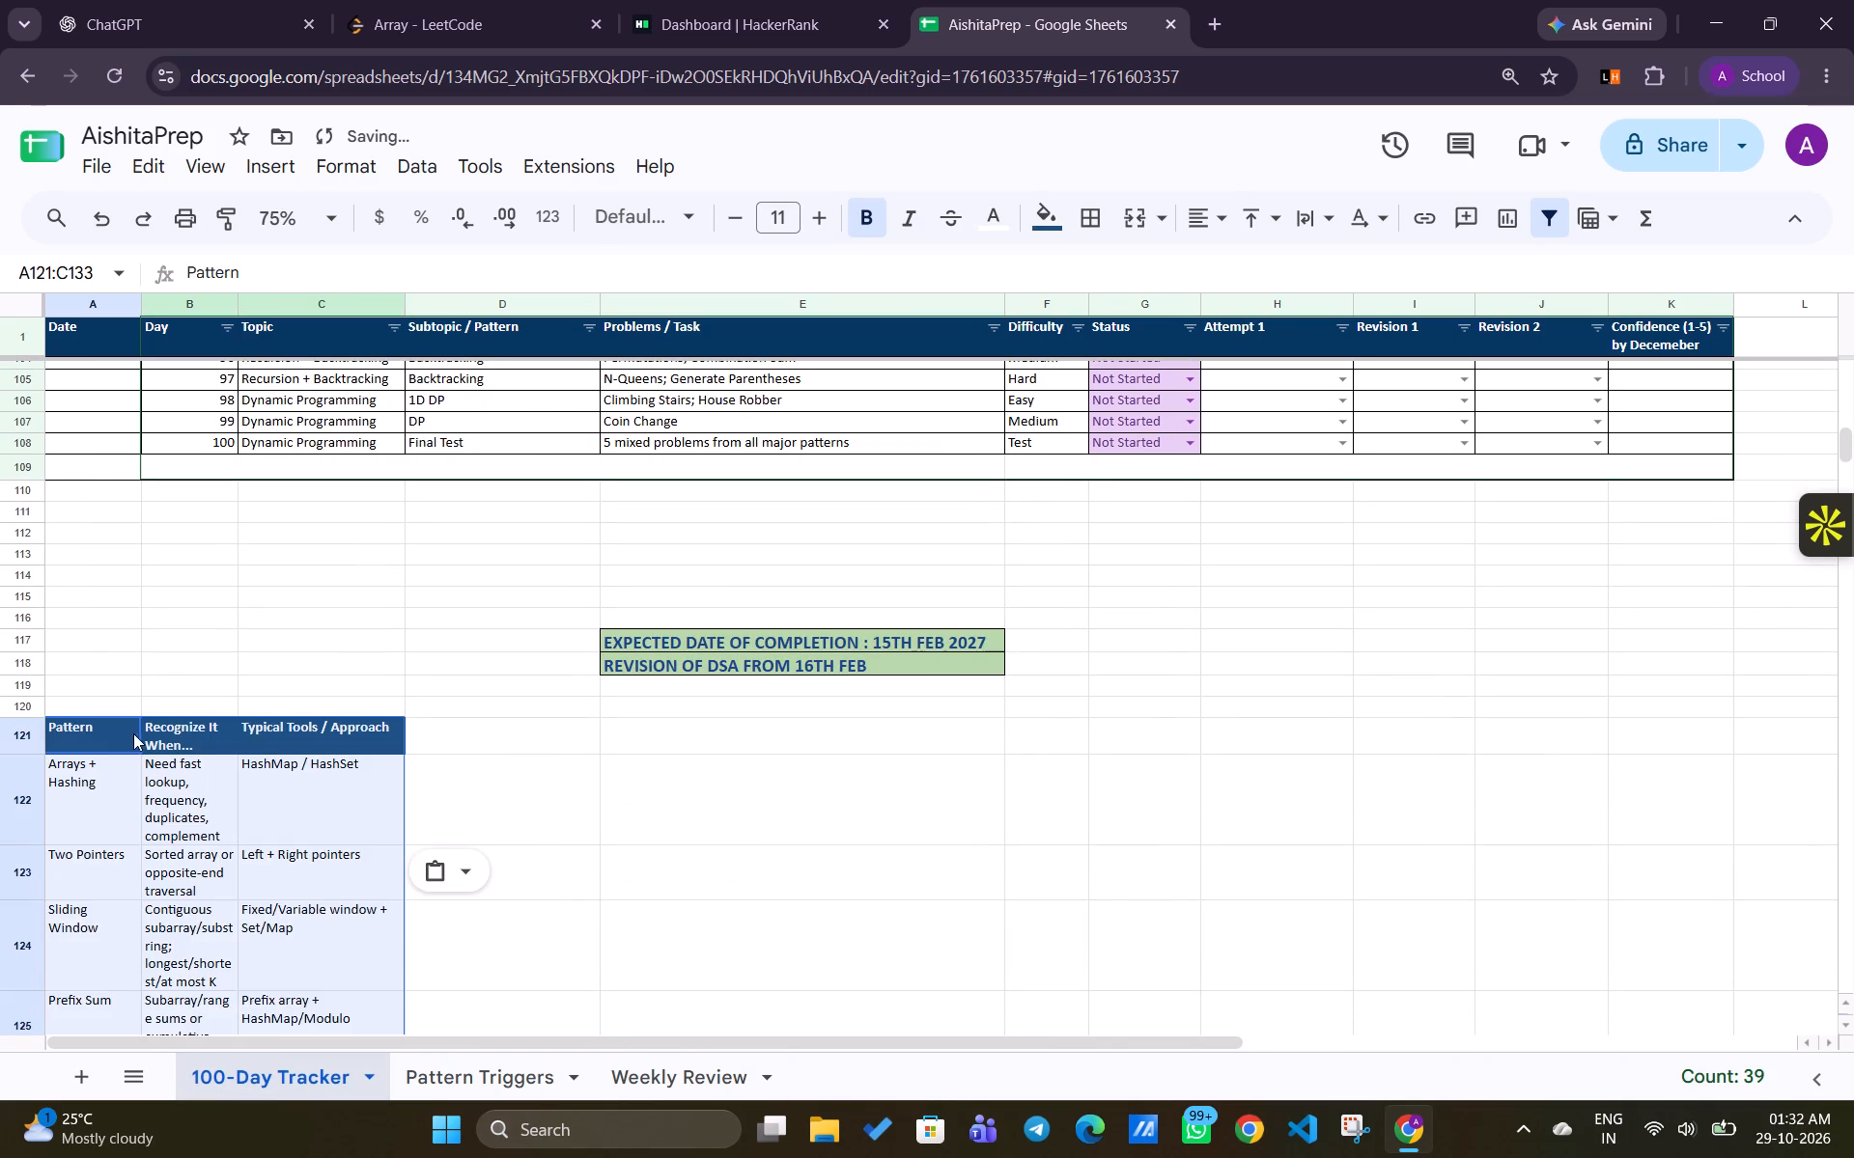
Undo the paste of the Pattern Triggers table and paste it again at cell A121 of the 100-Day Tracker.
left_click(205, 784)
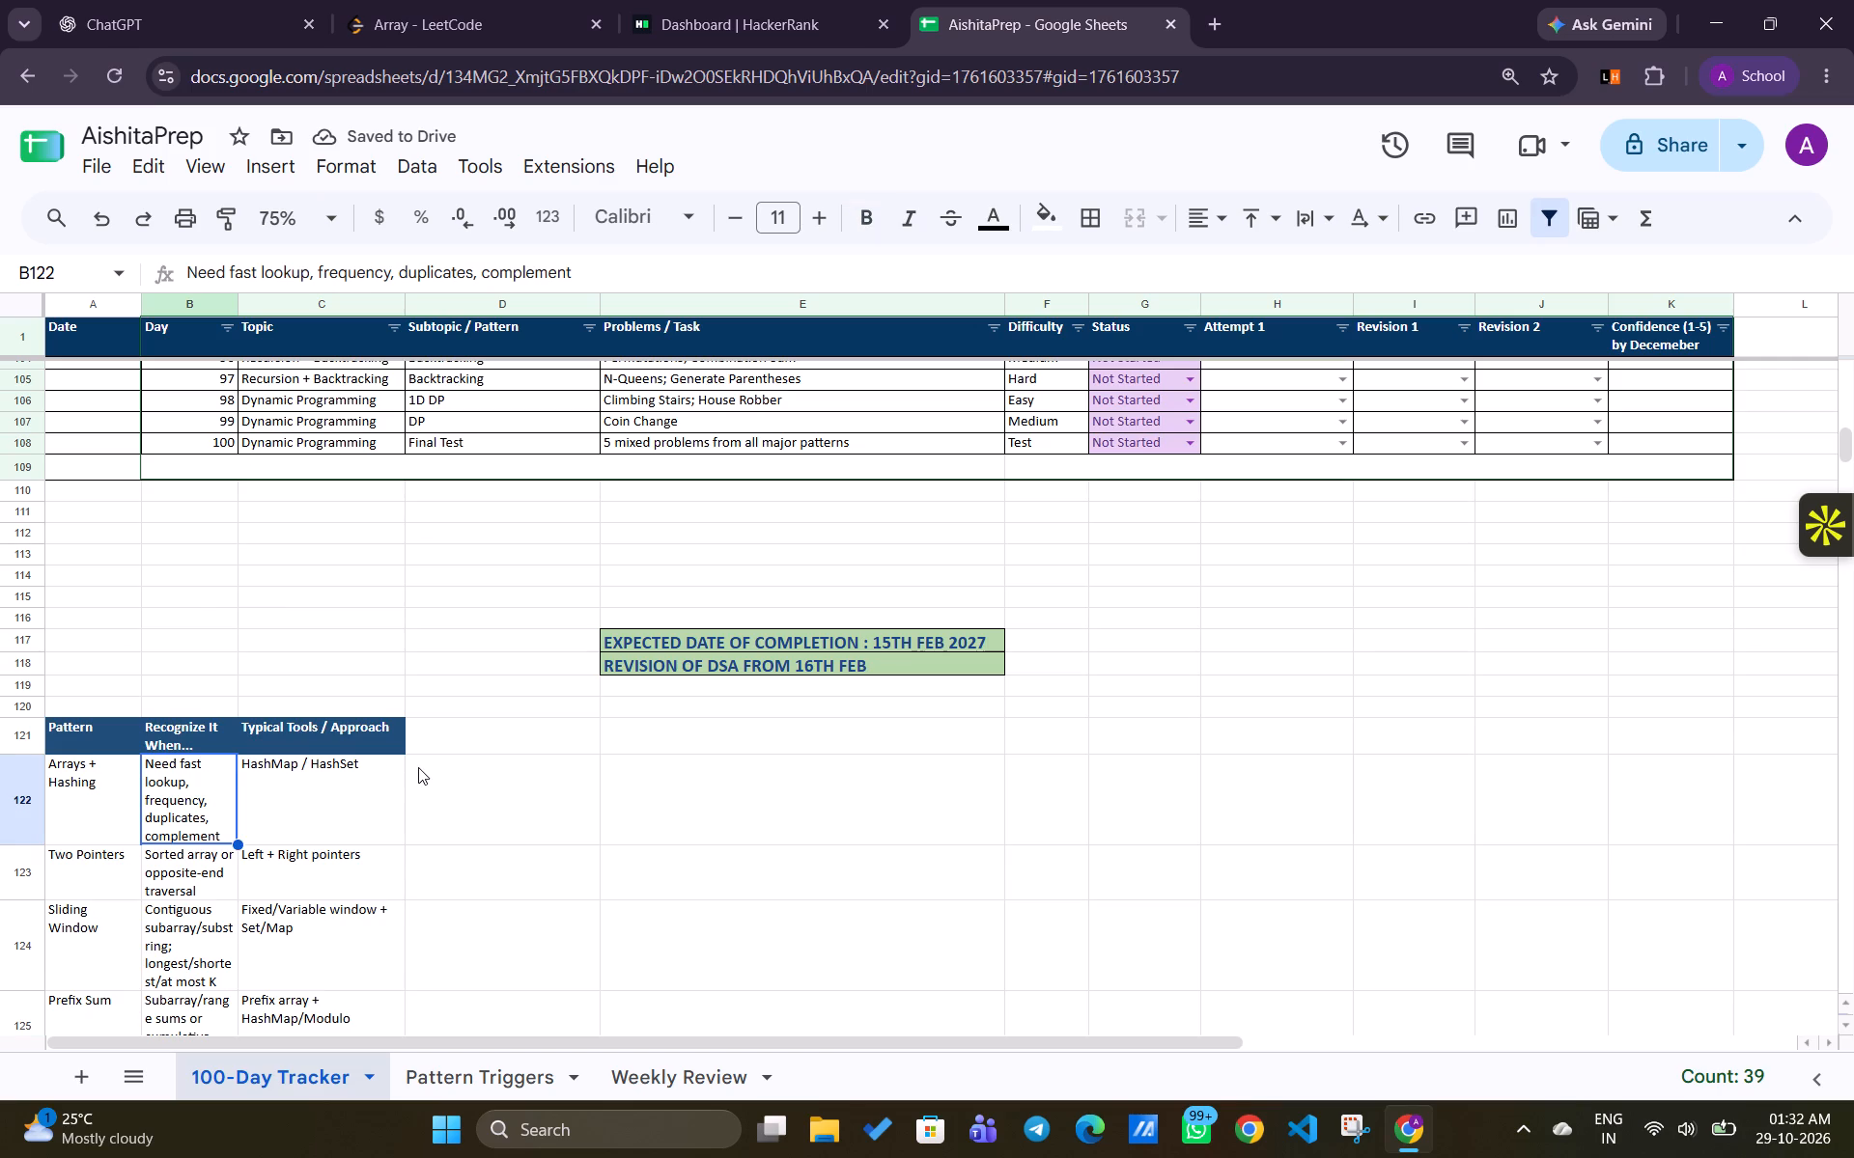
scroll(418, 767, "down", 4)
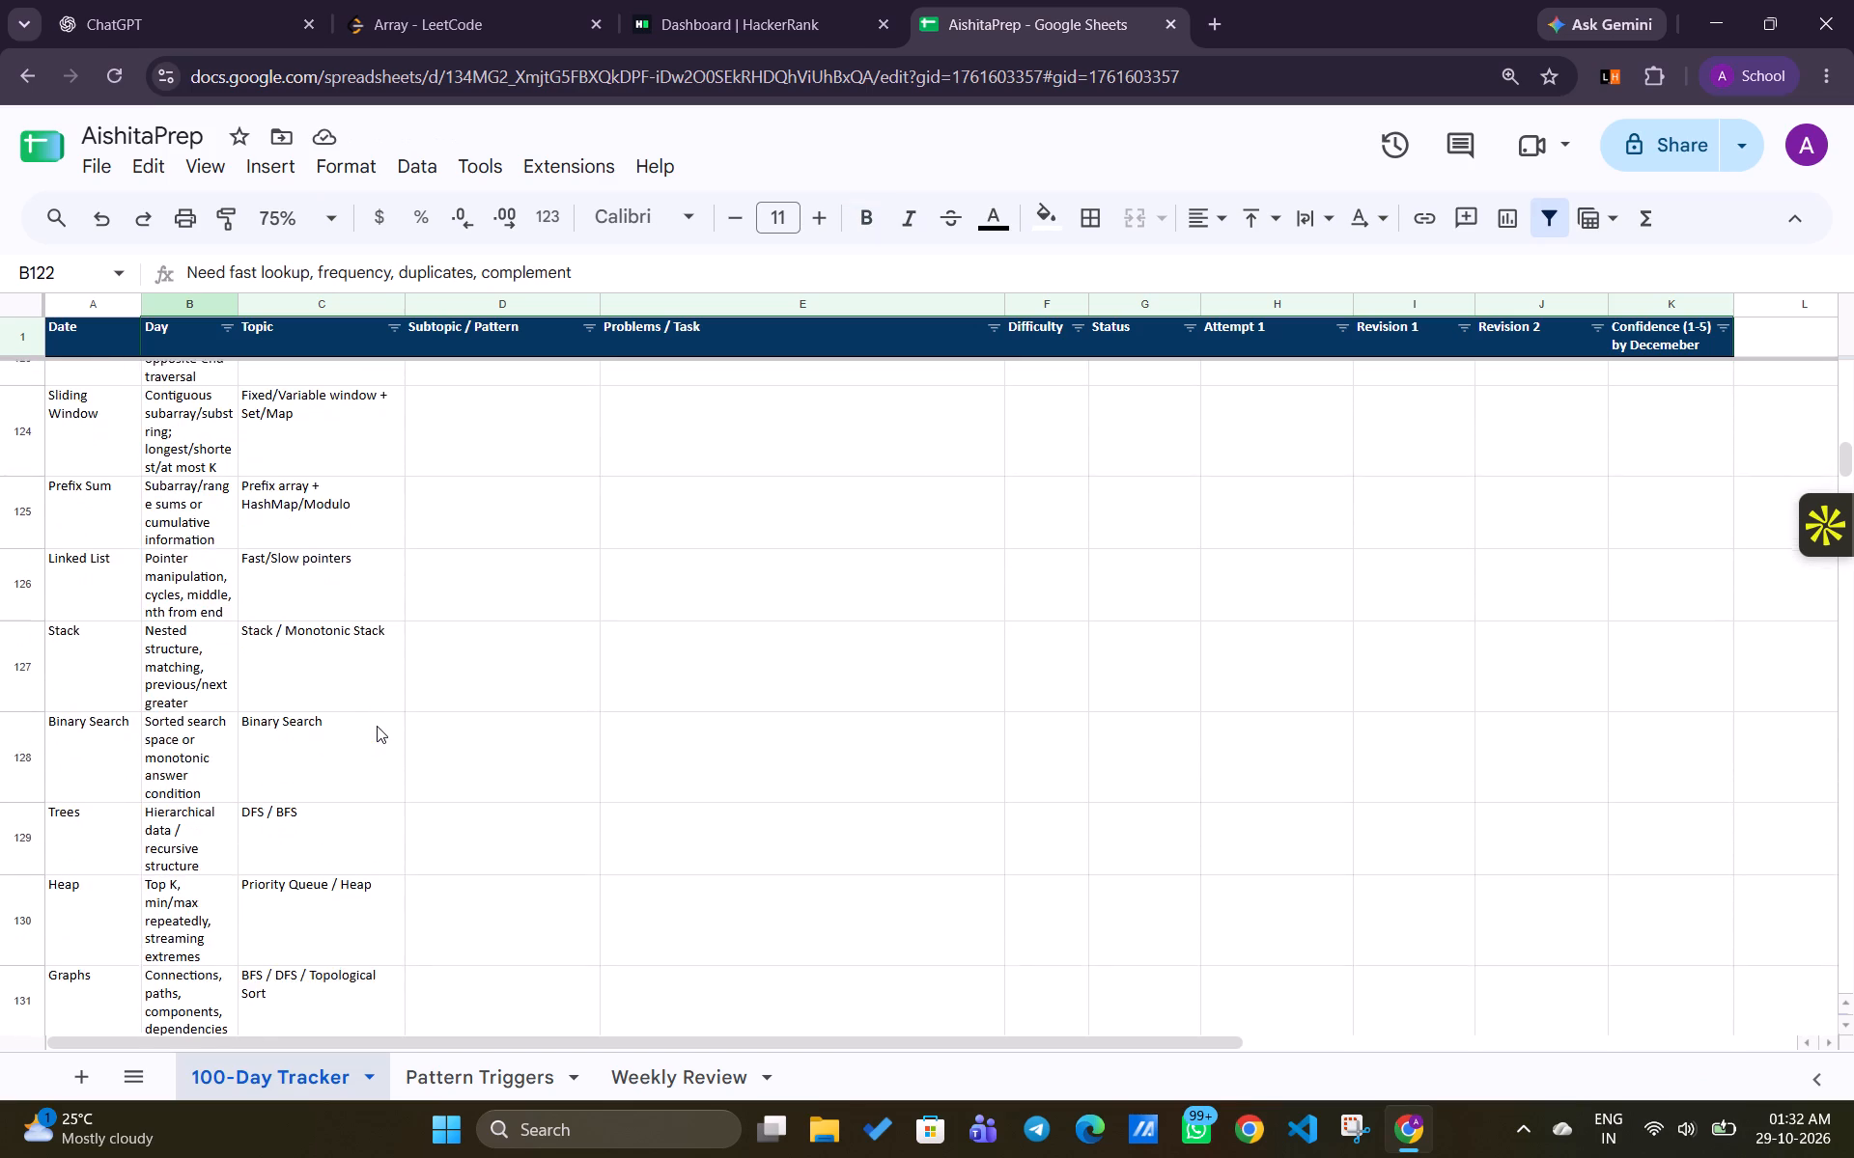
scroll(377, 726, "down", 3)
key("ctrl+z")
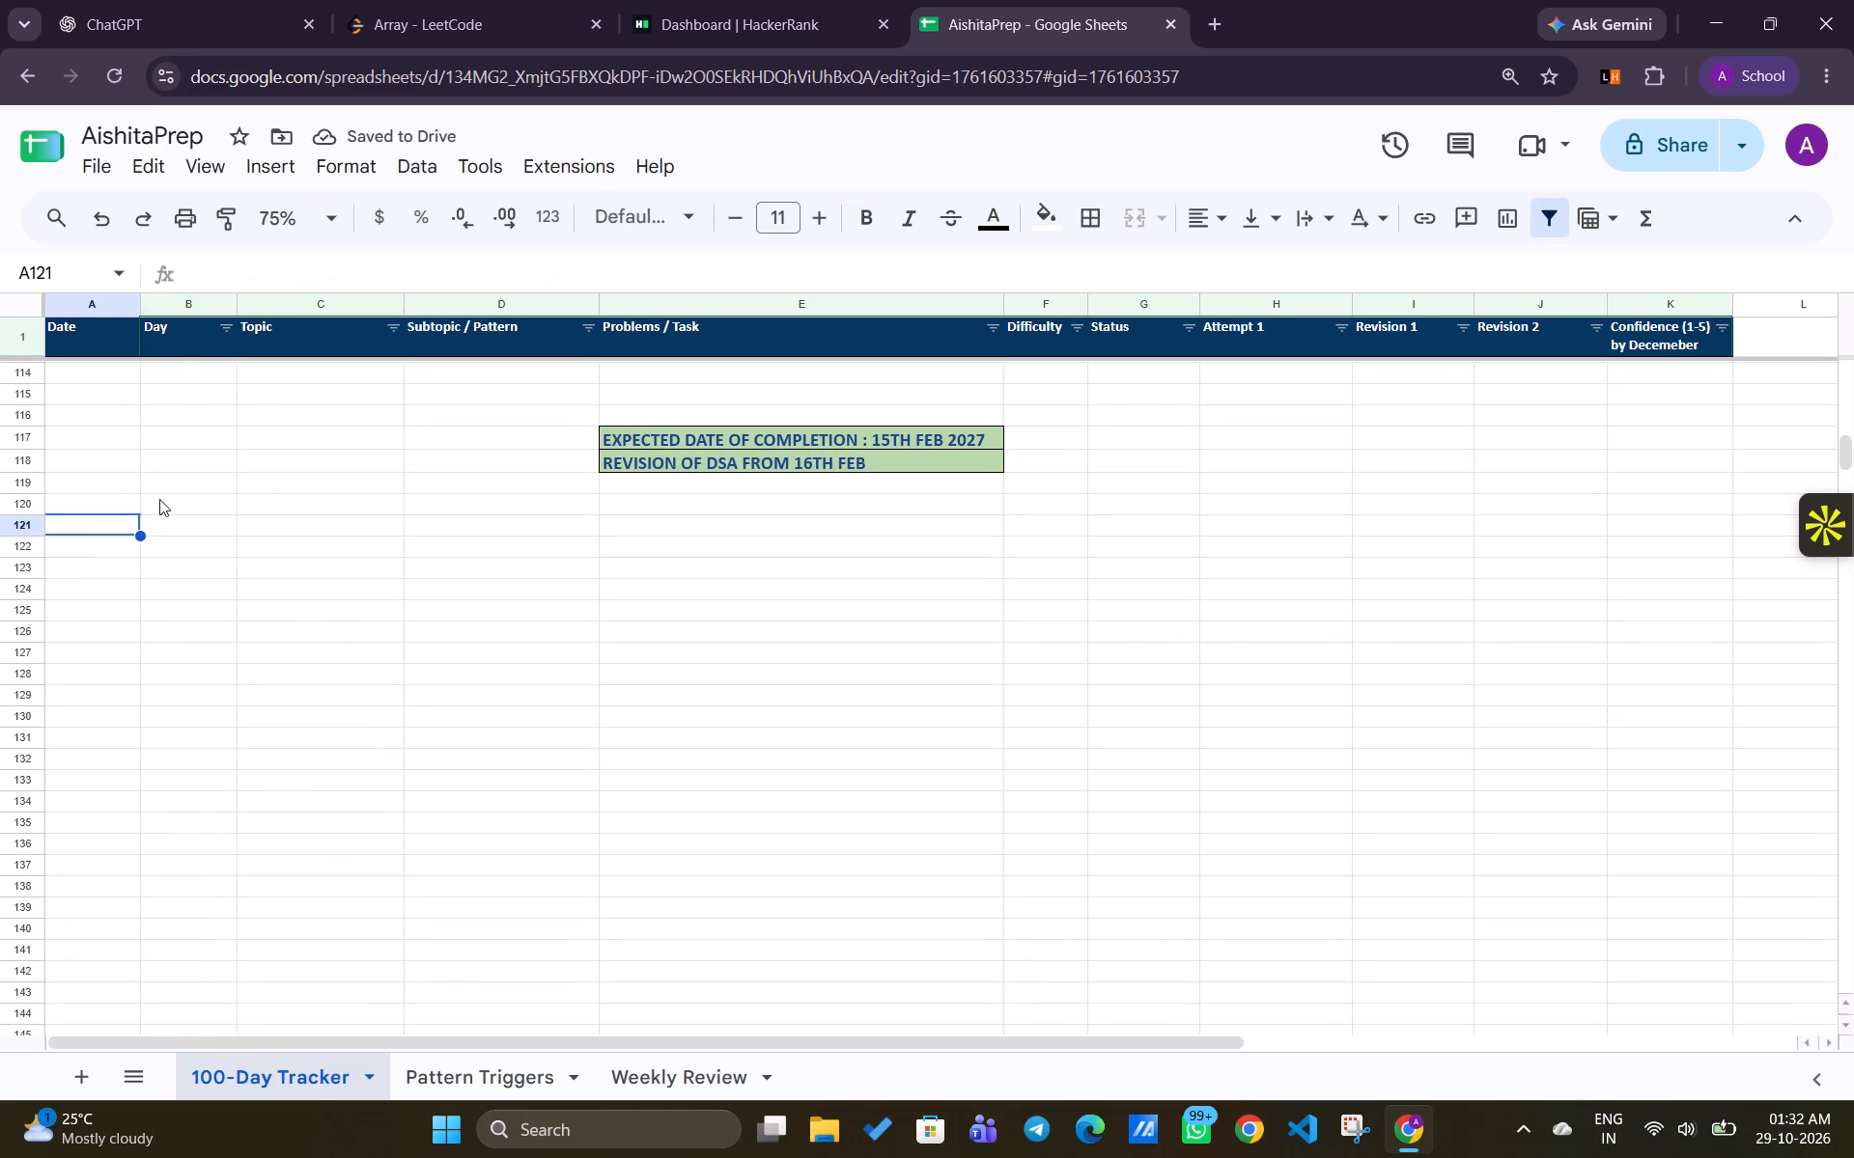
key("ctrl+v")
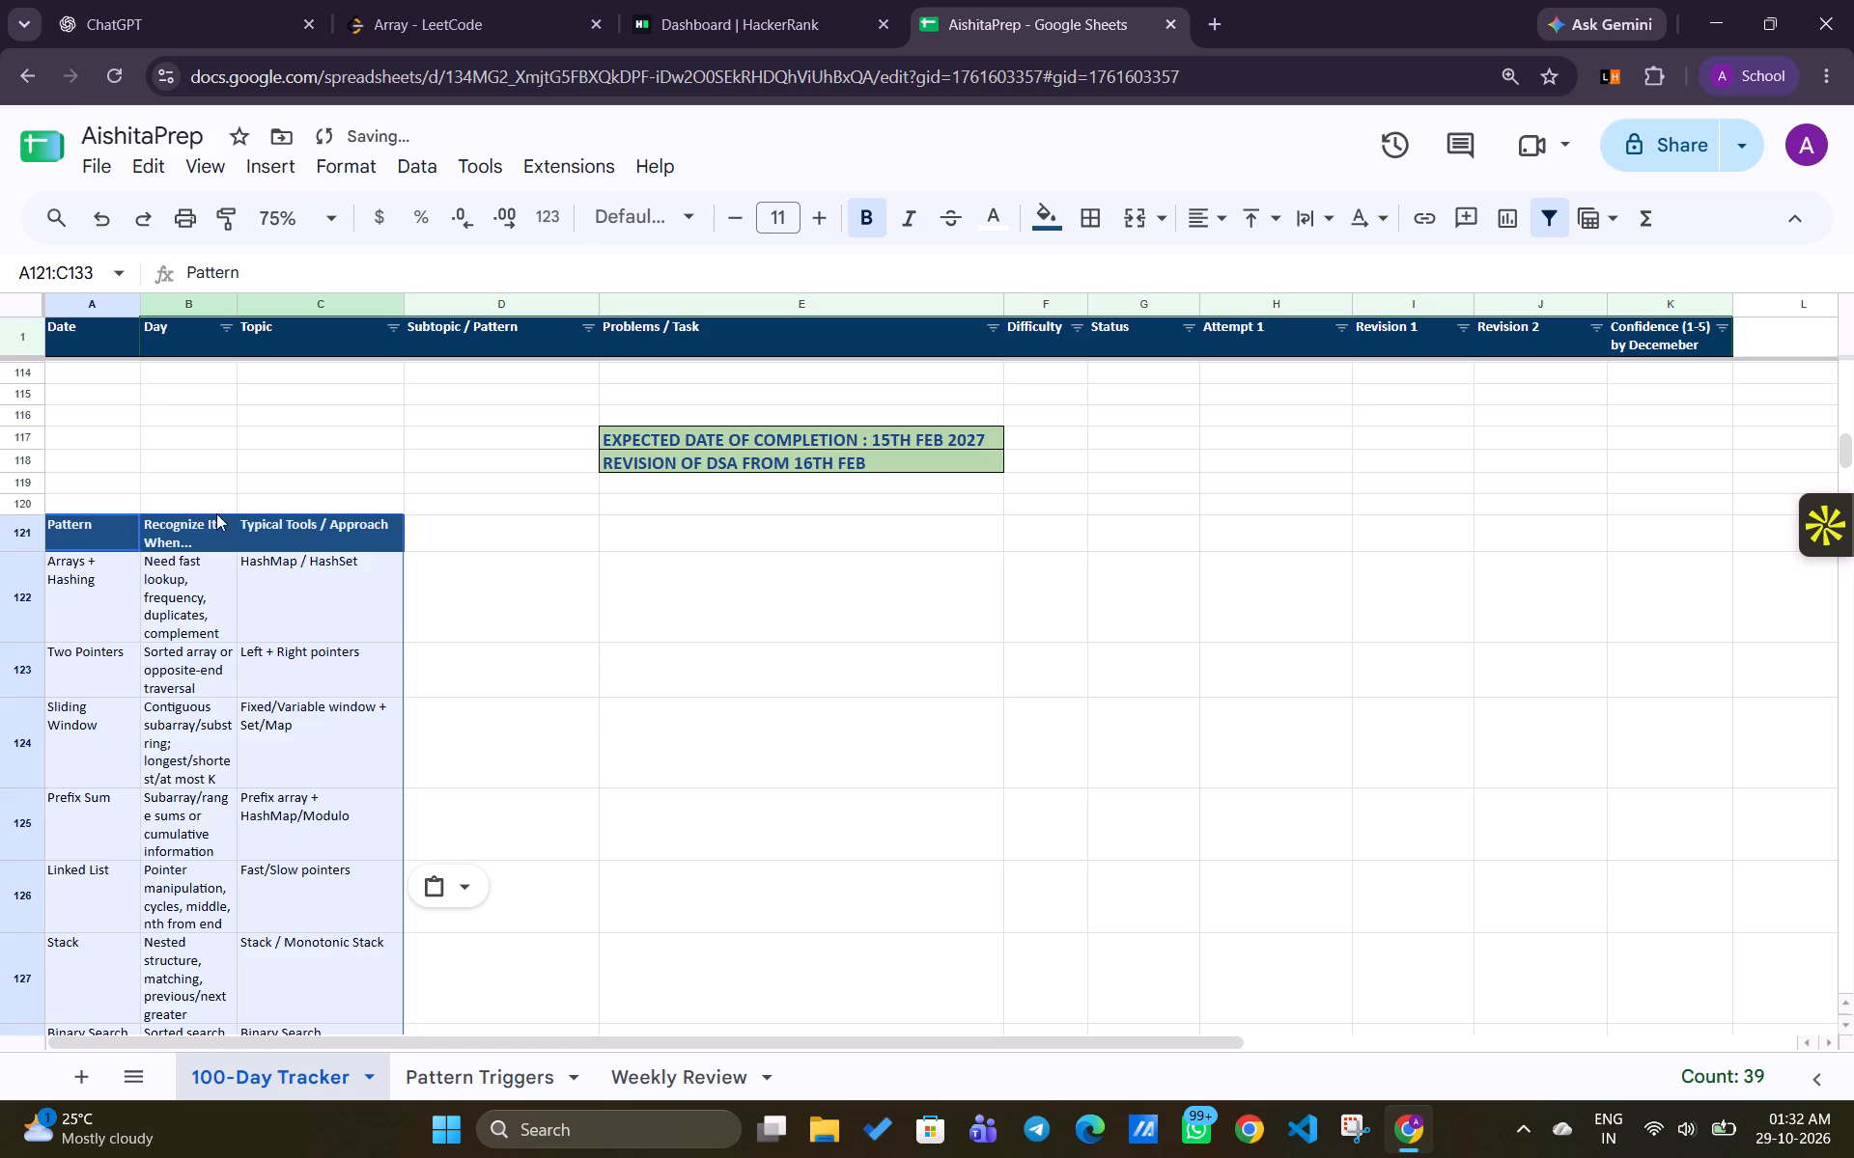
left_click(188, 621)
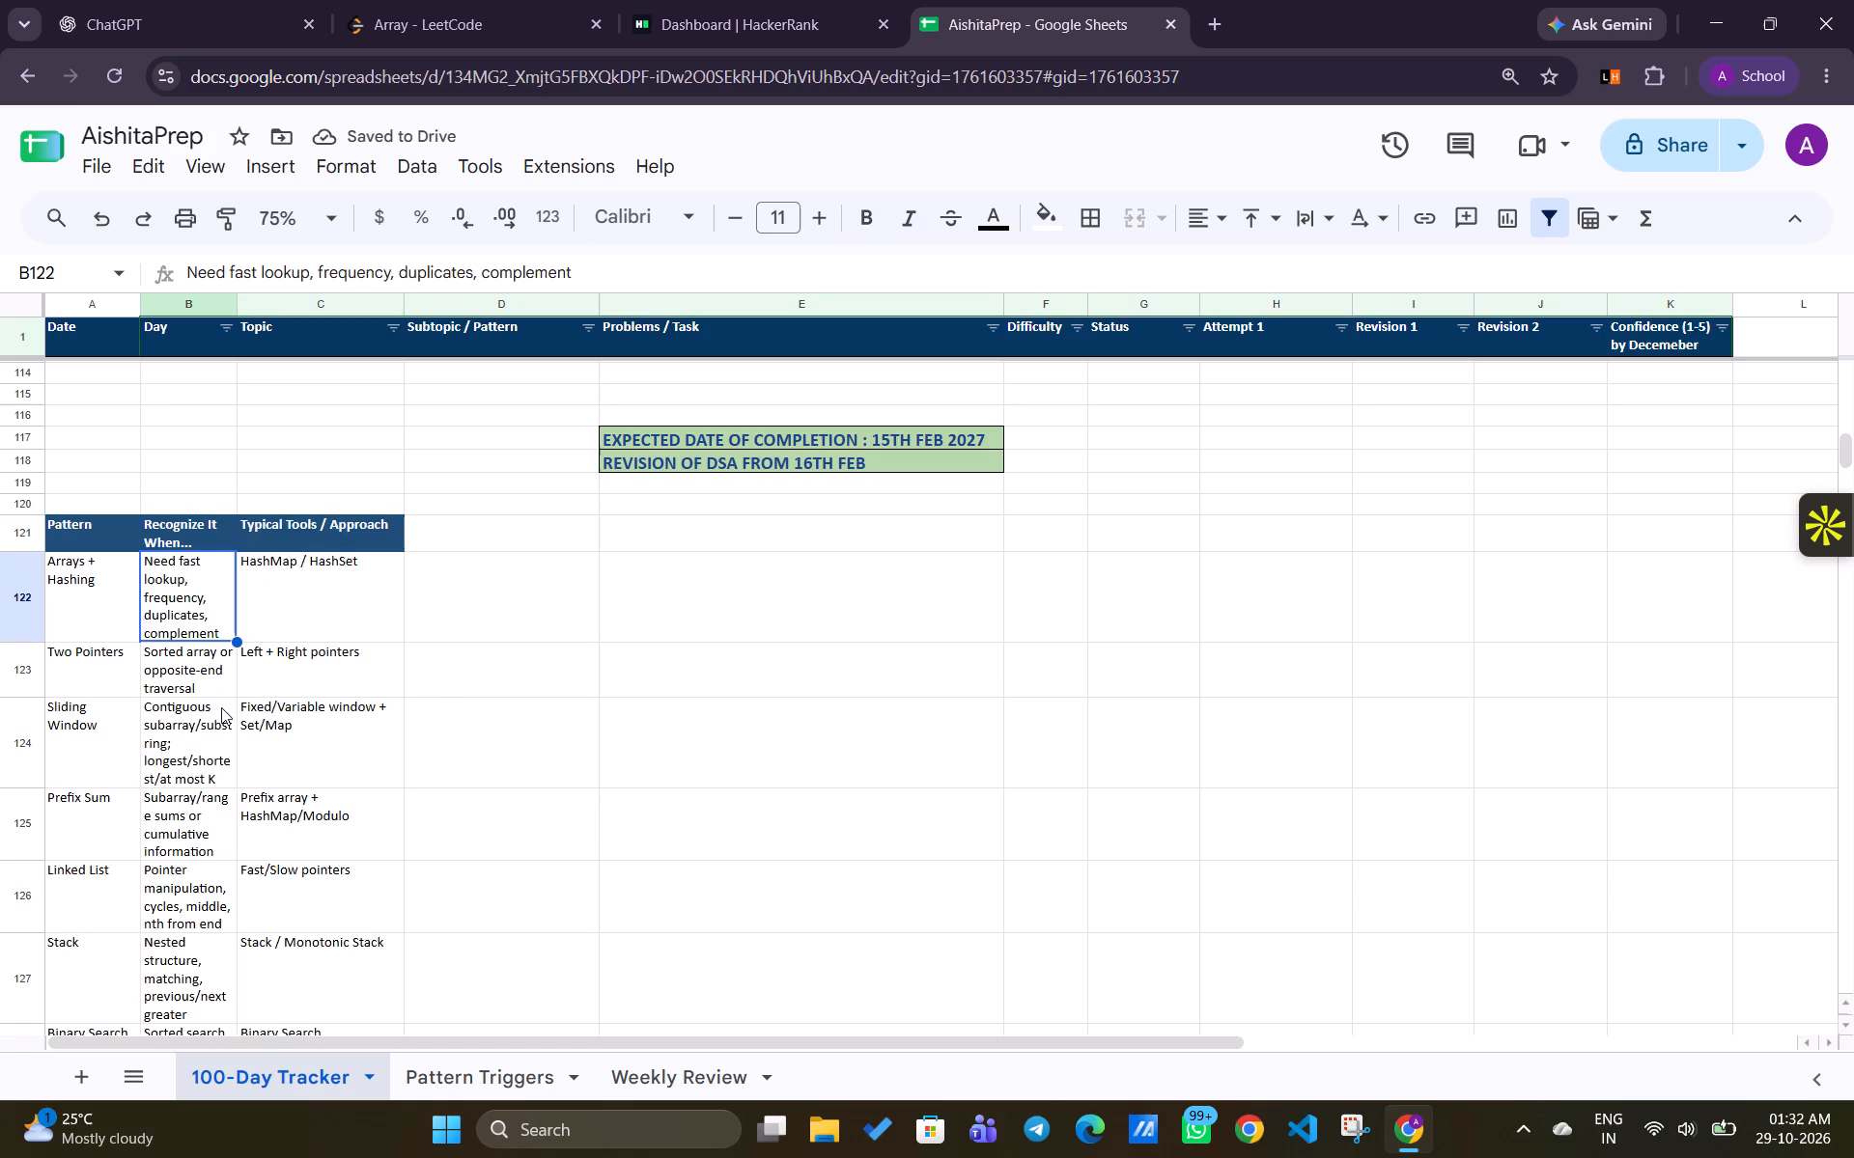
Apply all borders to the whole pasted pattern table, A121:C133.
left_click(86, 543)
key("ctrl+a")
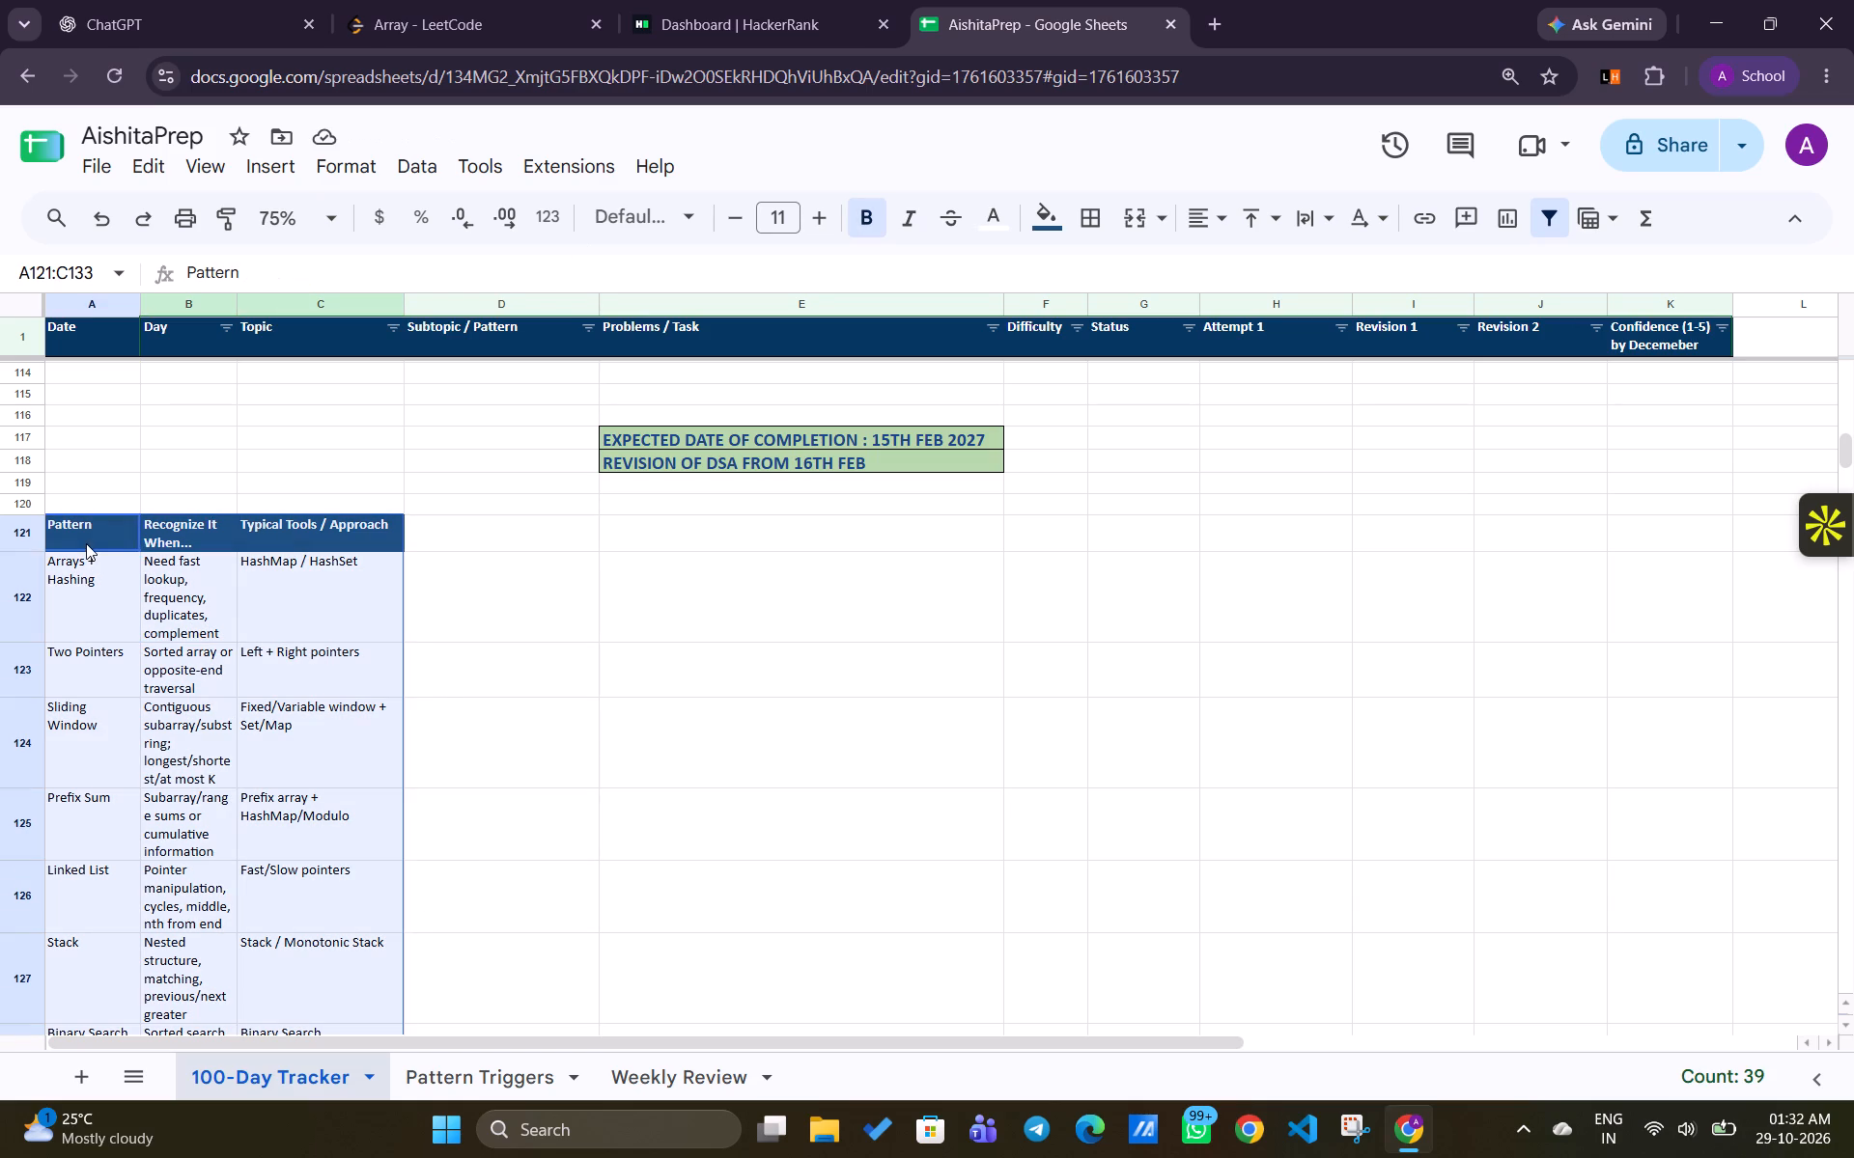
left_click(1096, 222)
left_click(1101, 277)
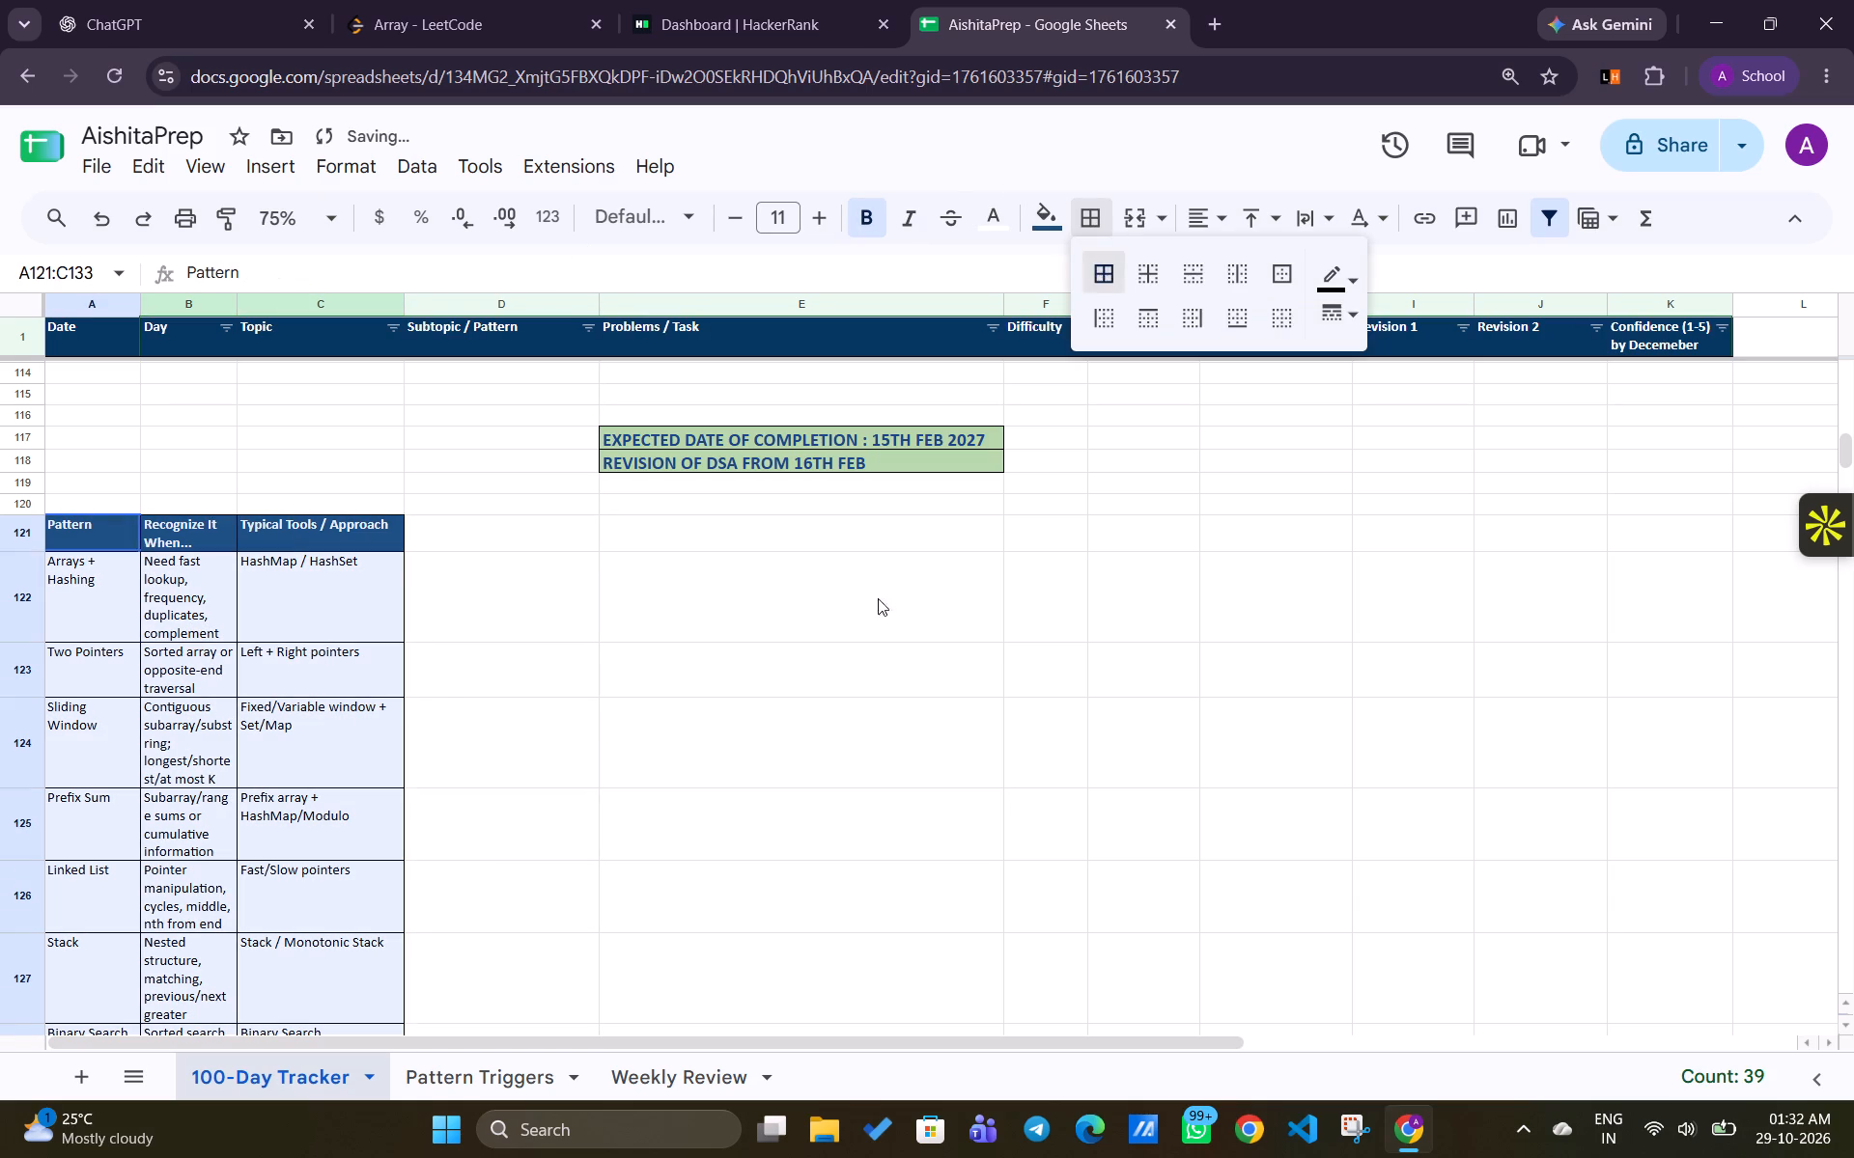
left_click(868, 635)
scroll(868, 635, "down", 4)
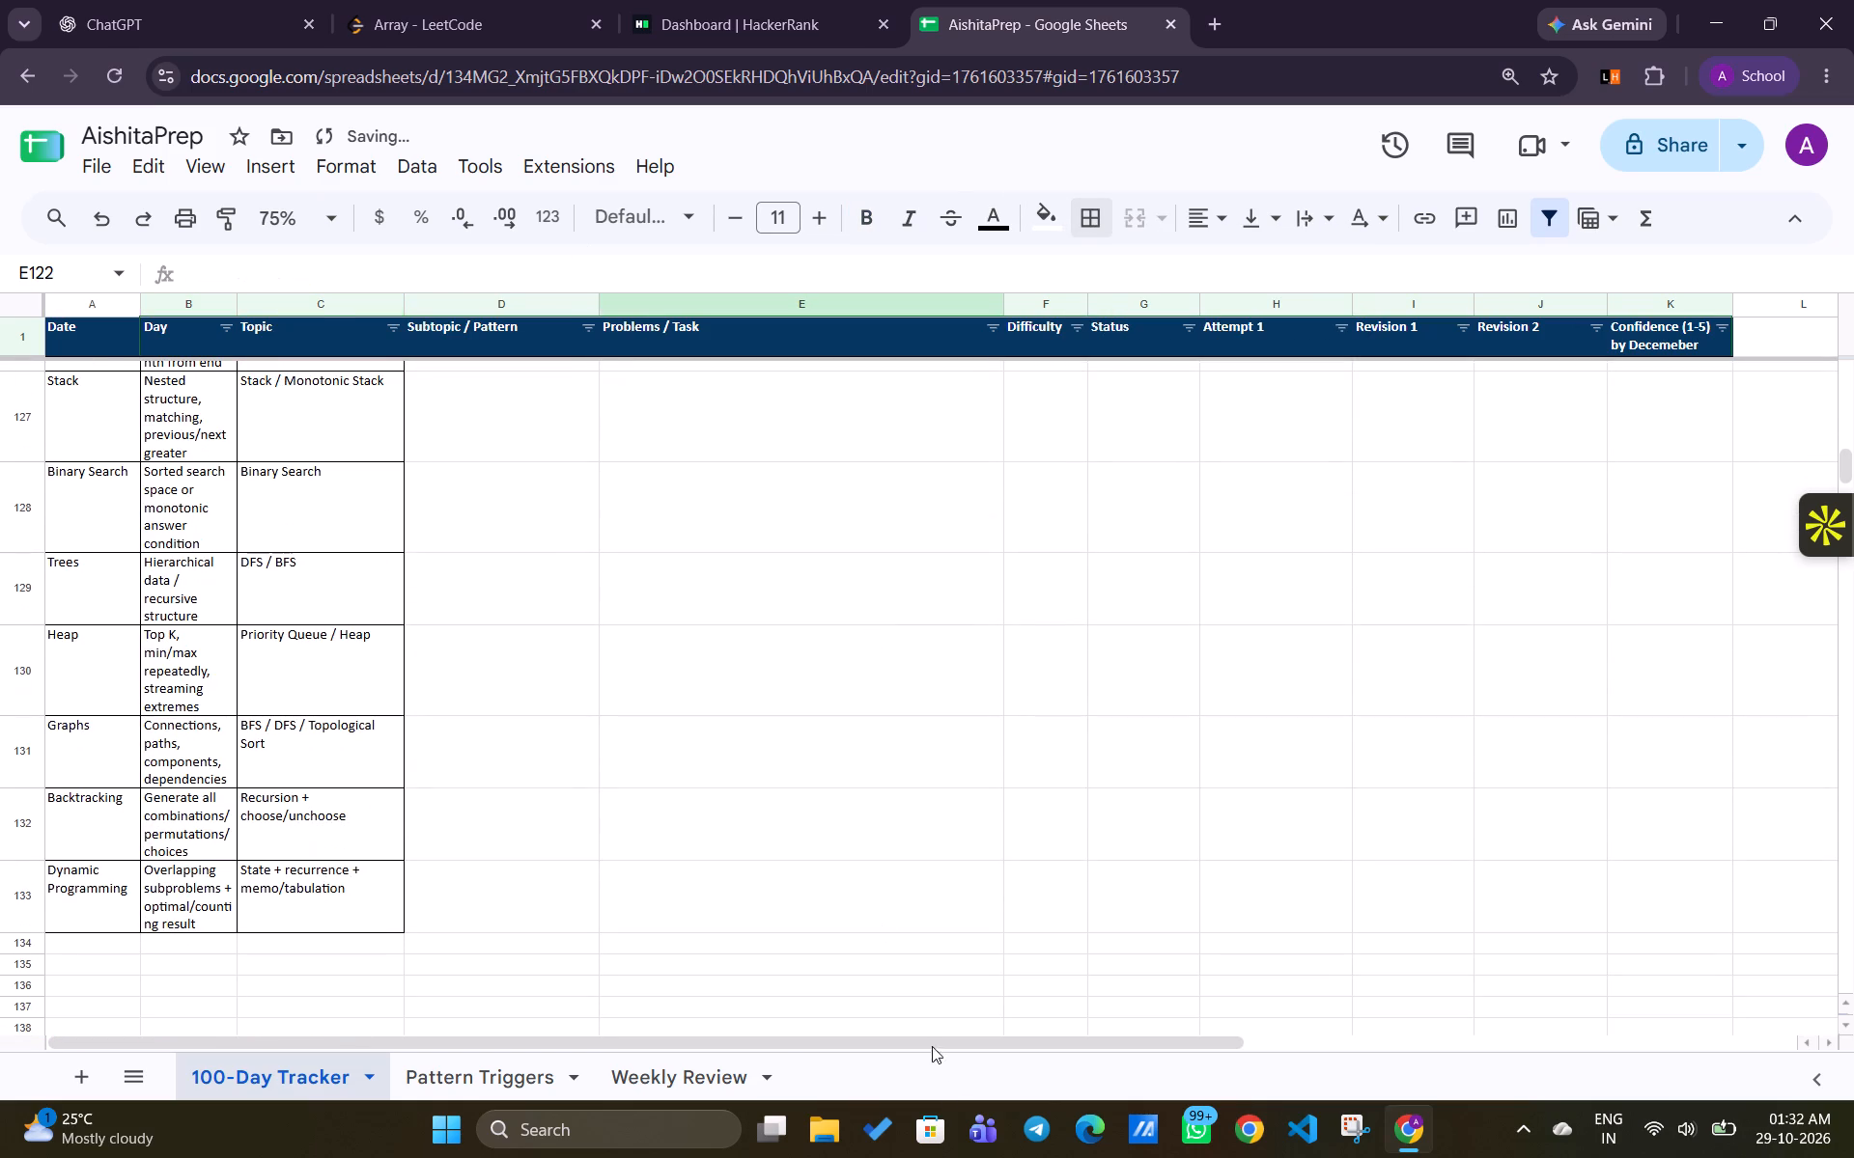
Delete the Pattern Triggers sheet from the spreadsheet.
right_click(545, 1067)
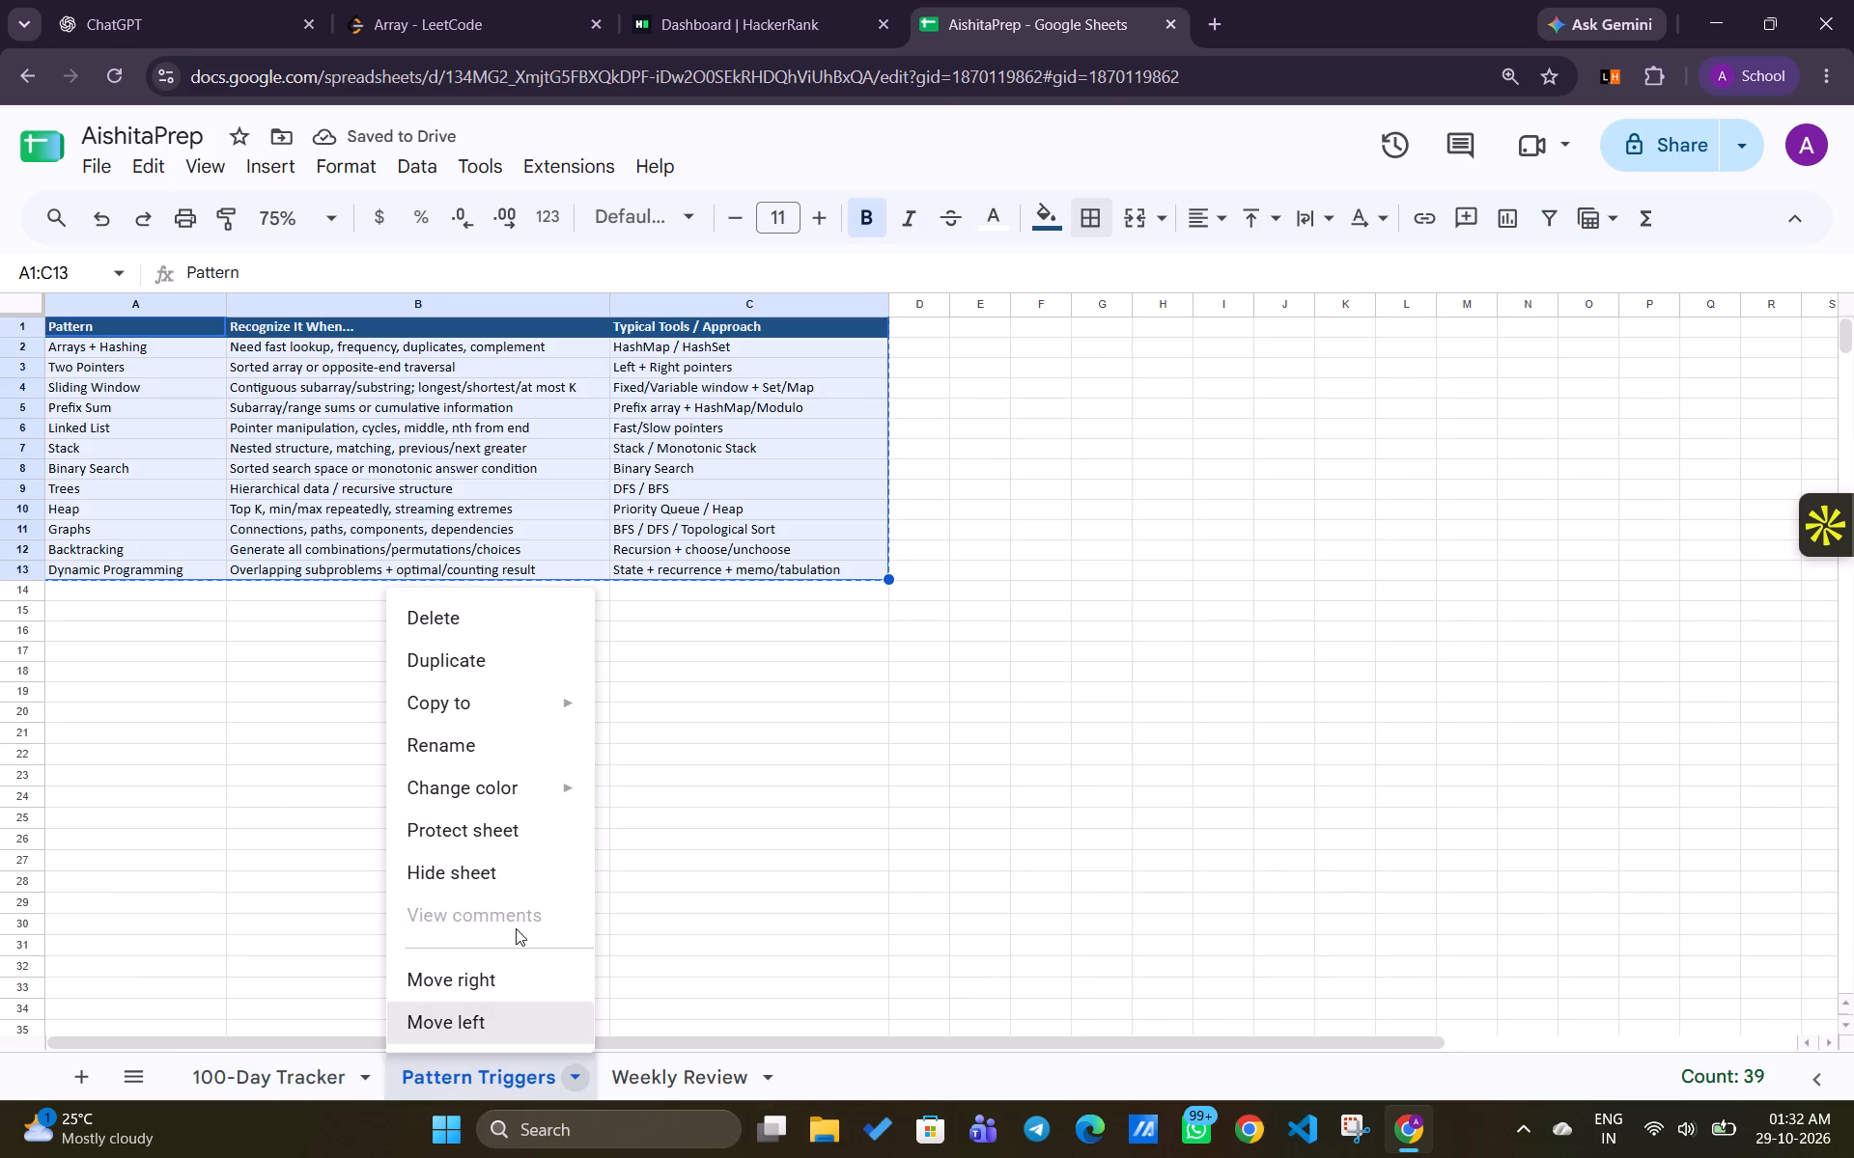
left_click(460, 611)
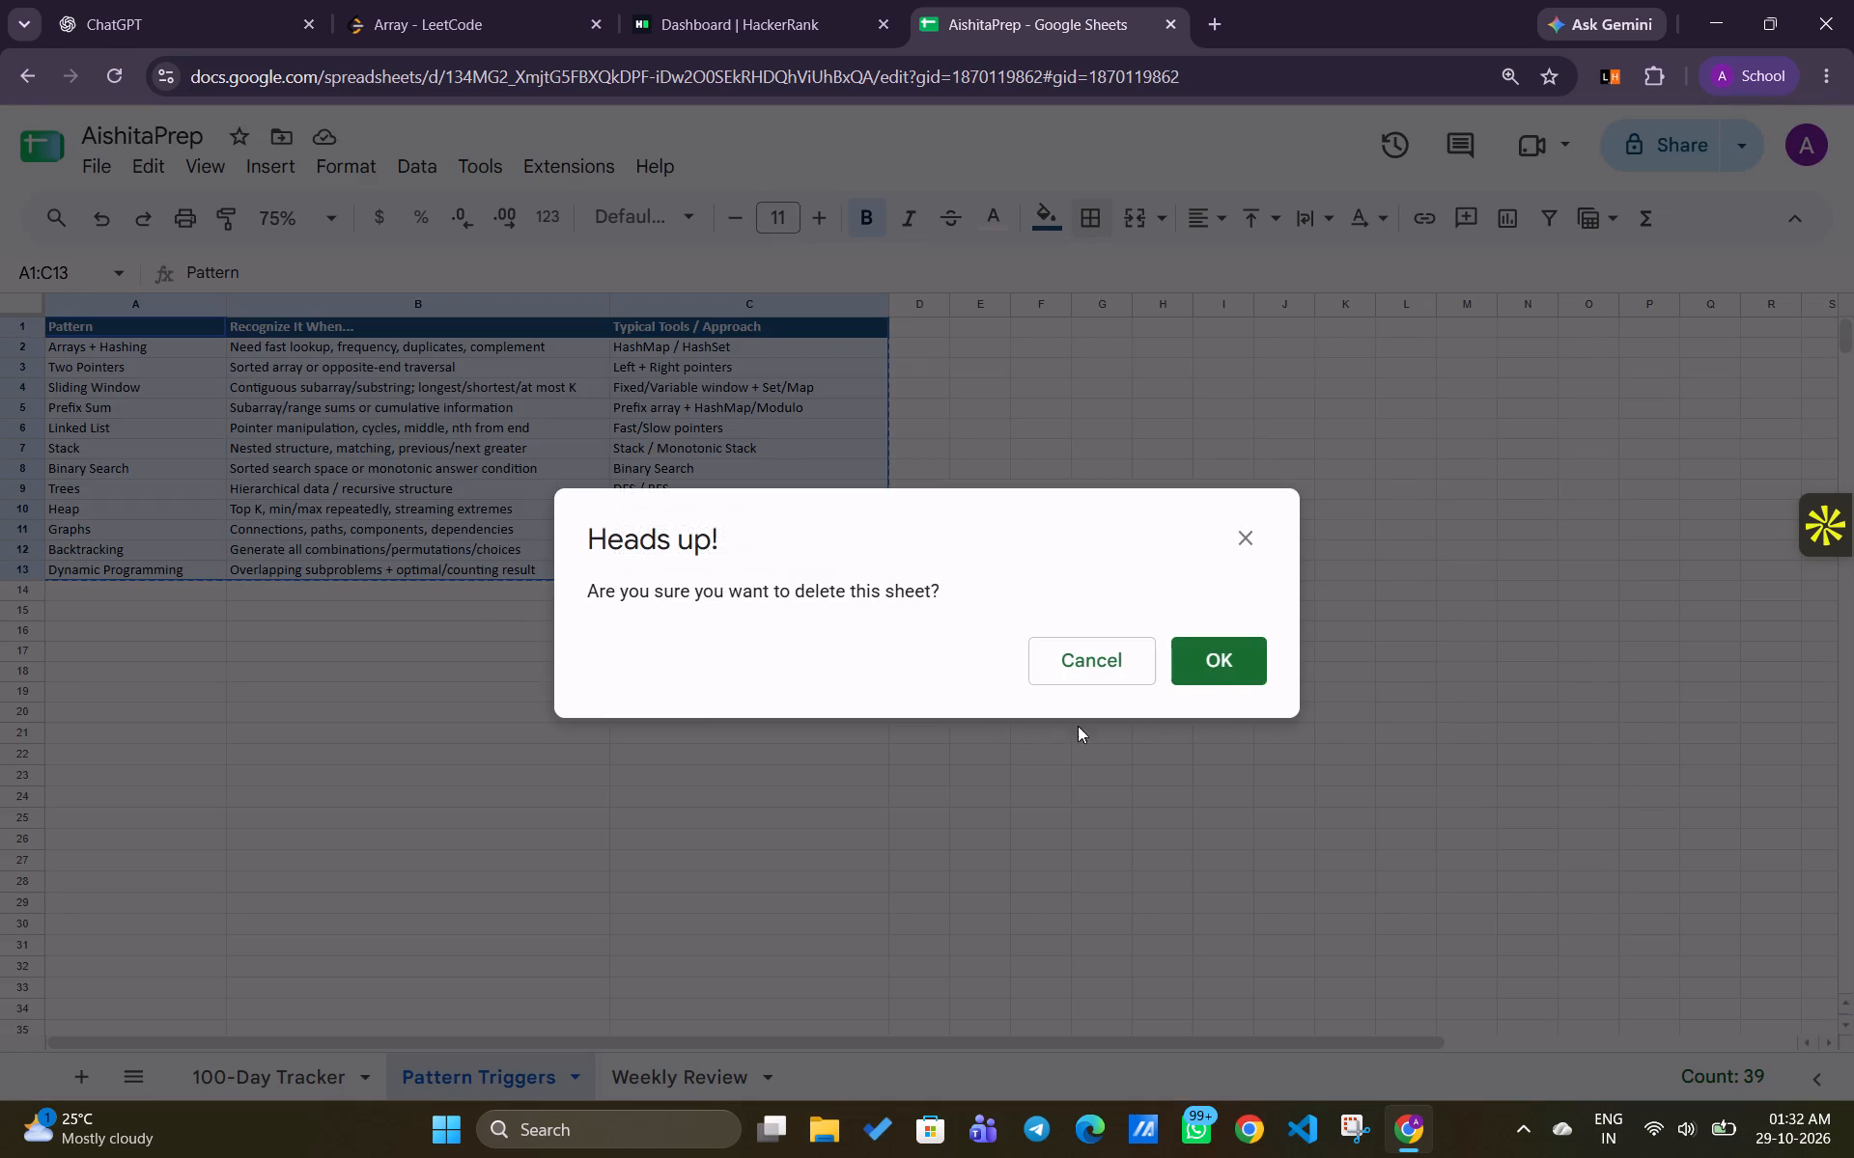
left_click(1216, 662)
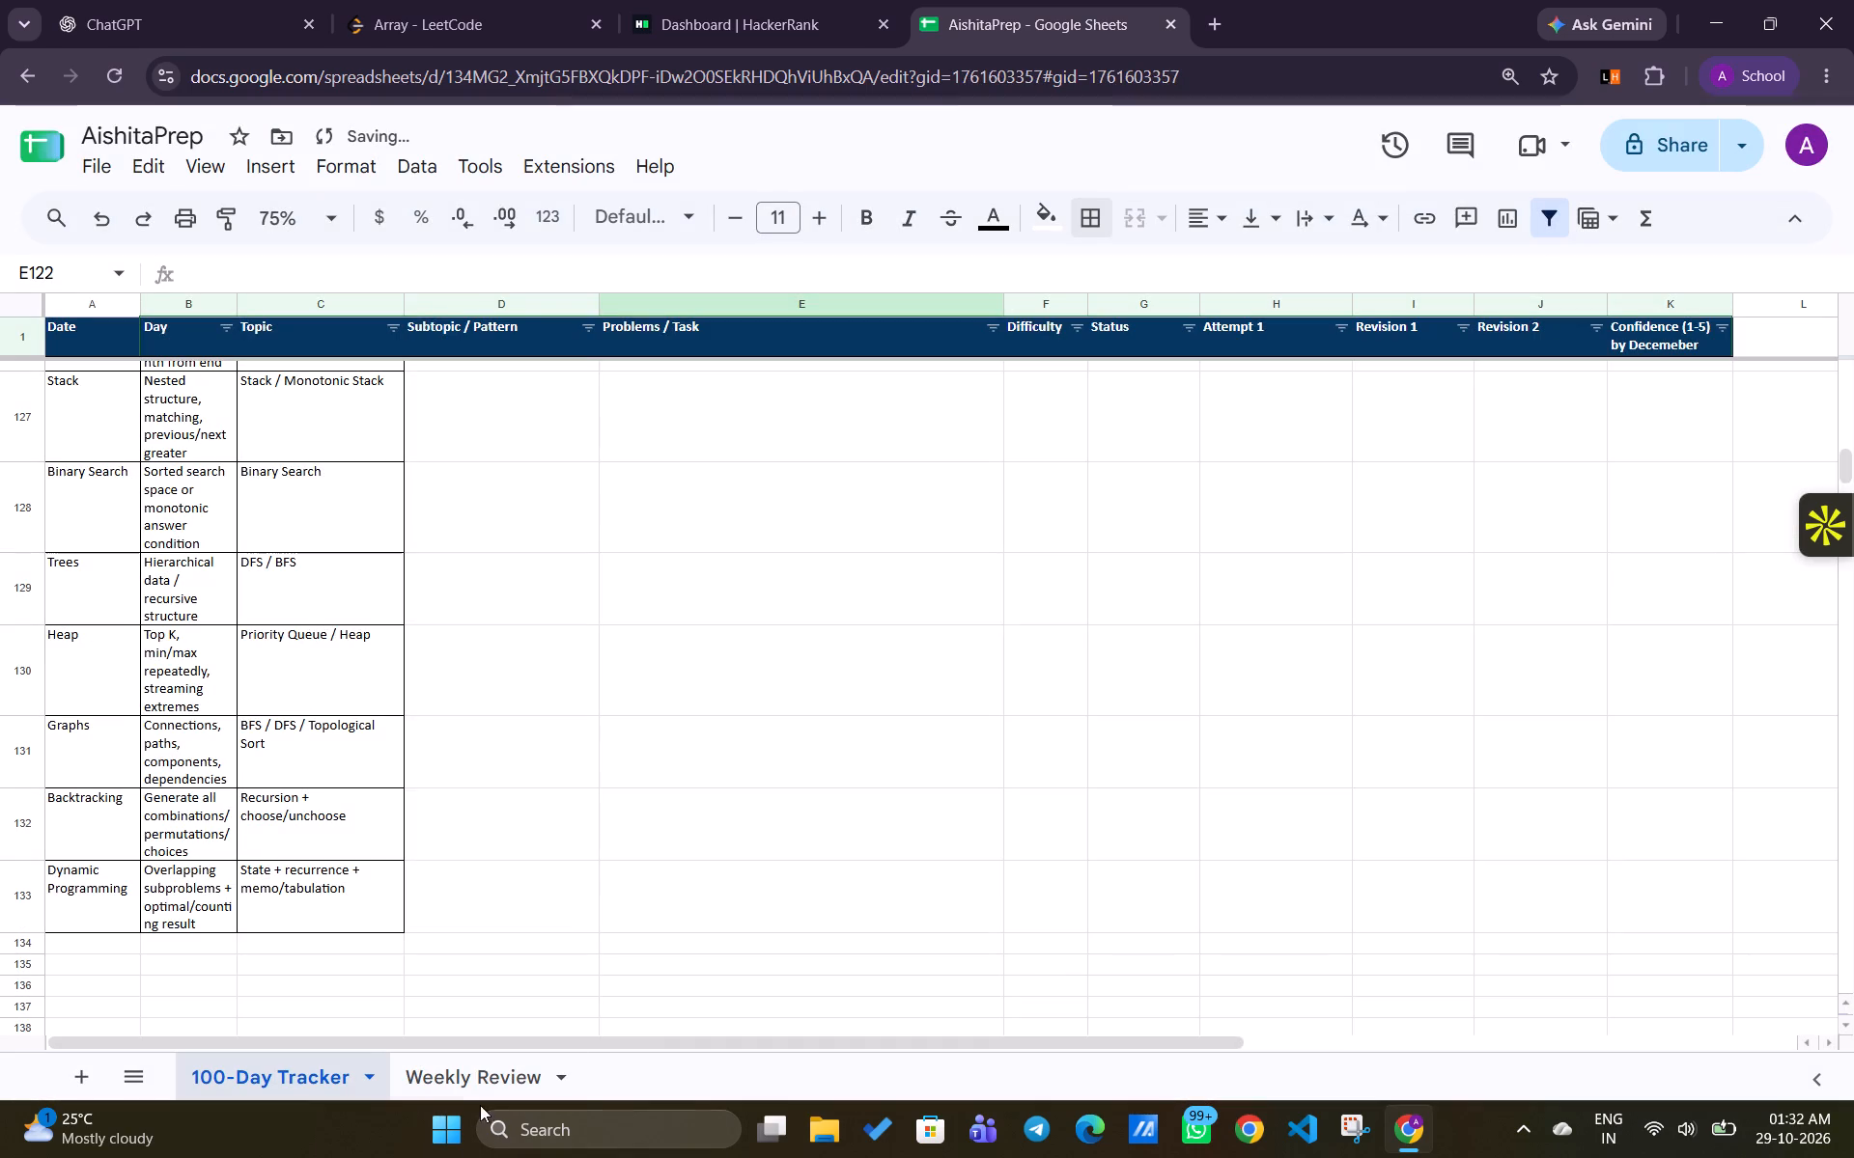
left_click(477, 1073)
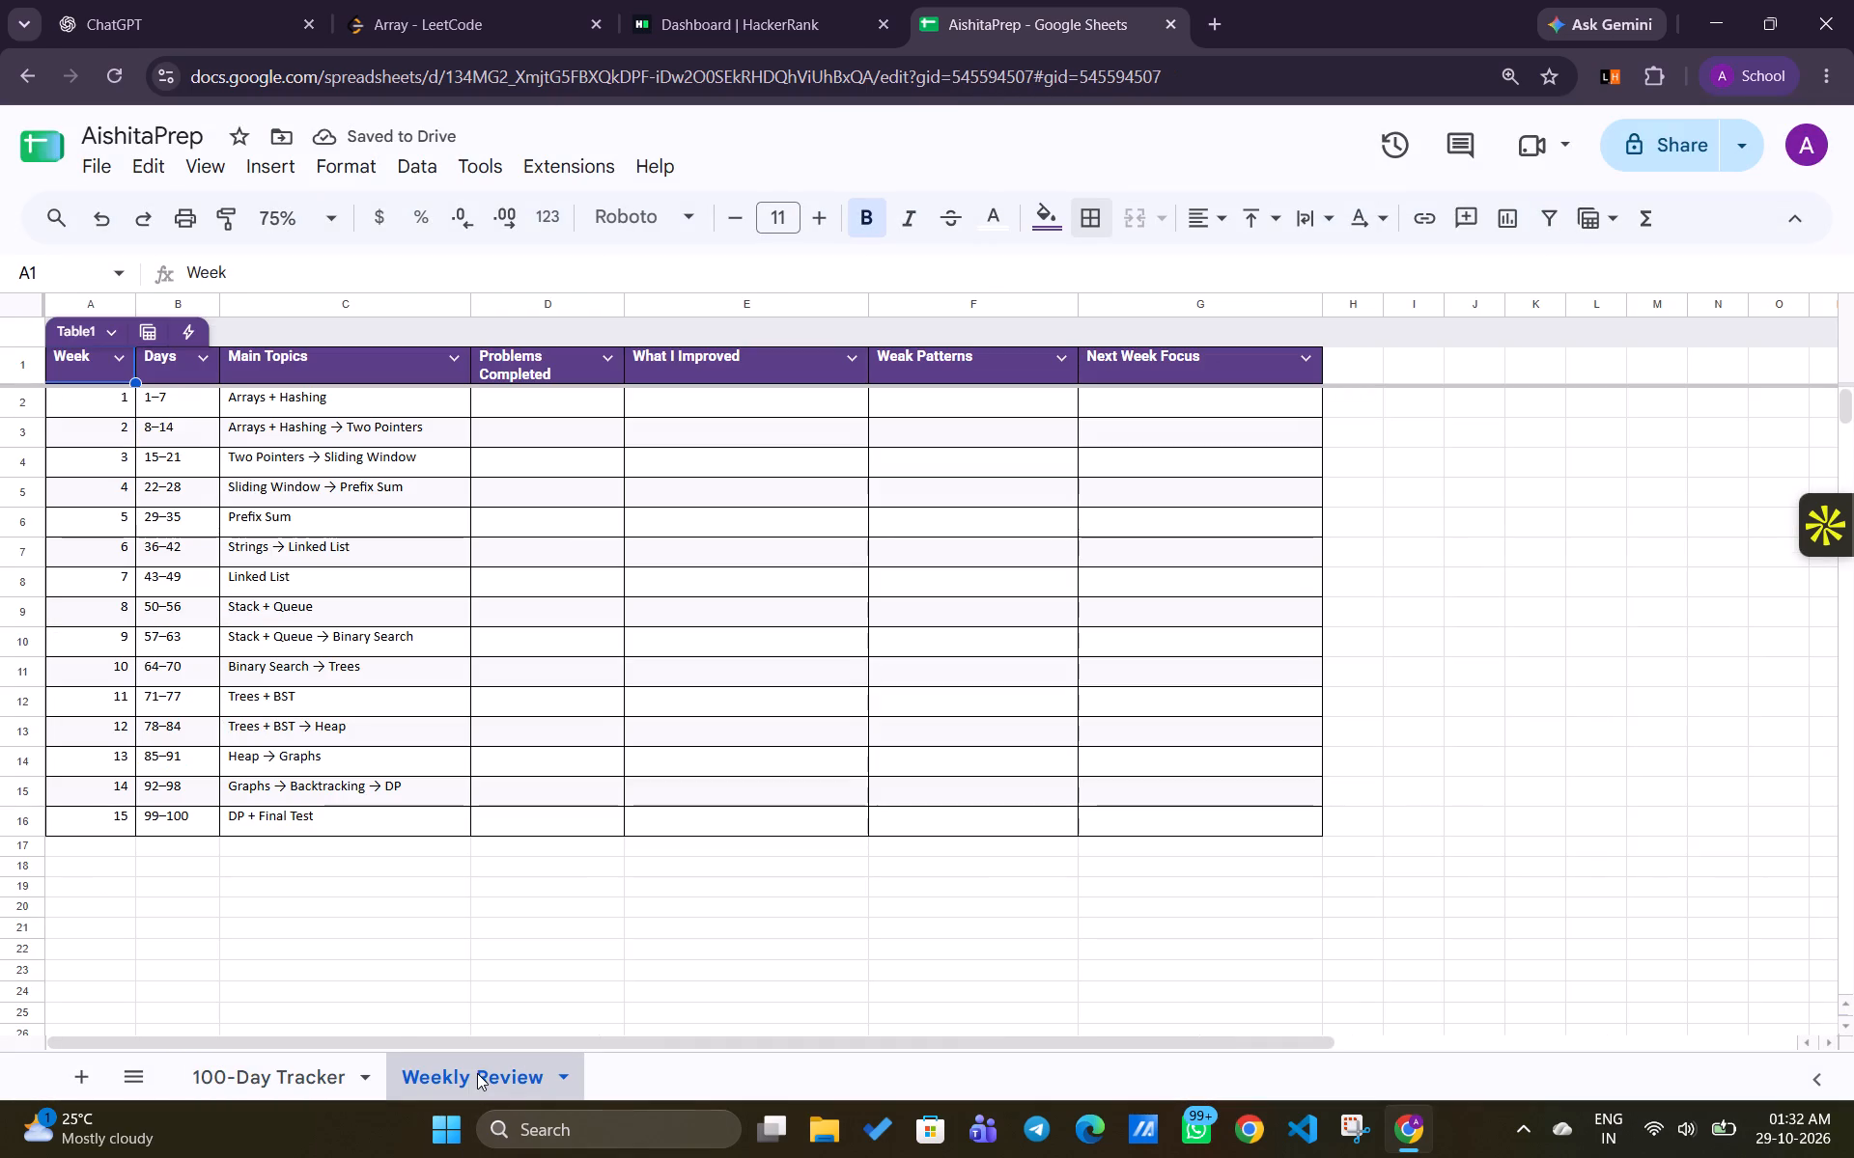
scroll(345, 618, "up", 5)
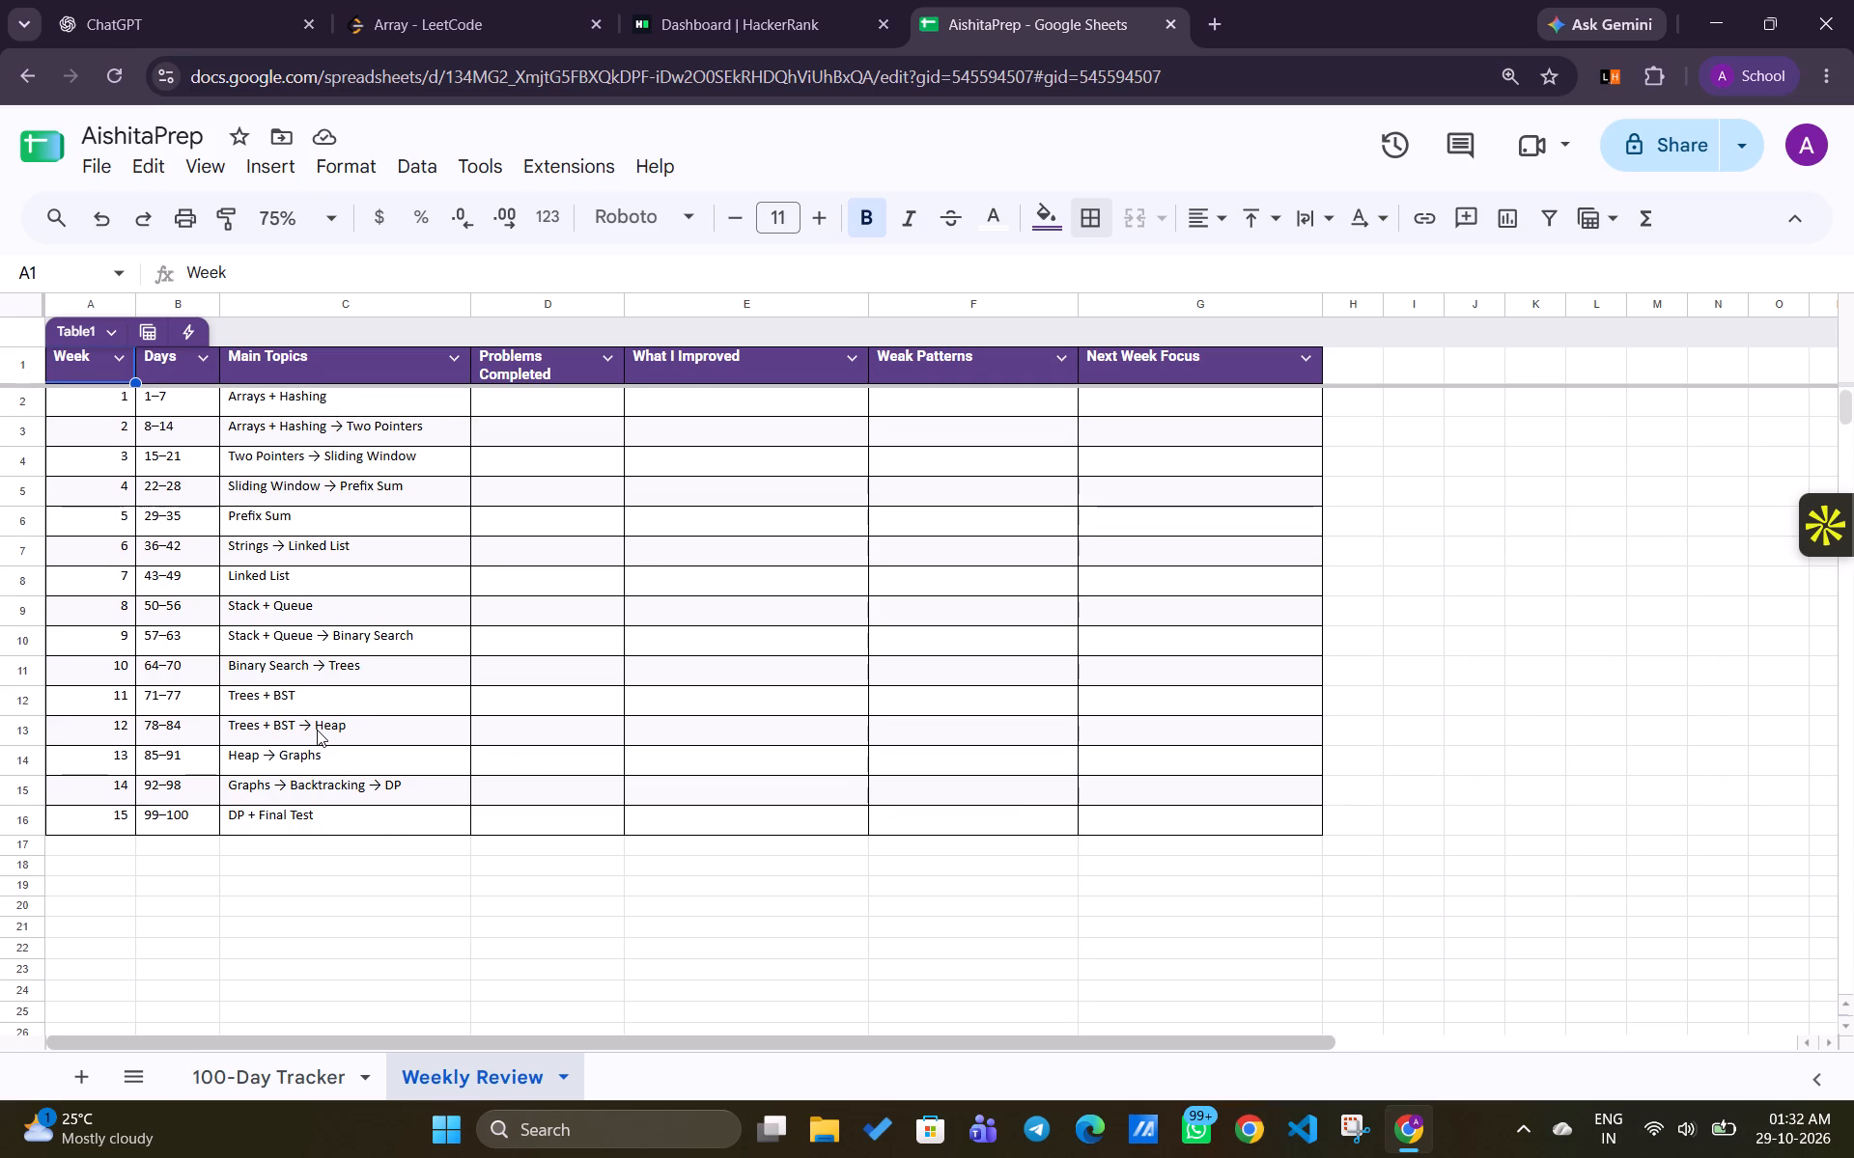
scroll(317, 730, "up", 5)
Enter the date 1/11/26 for Day 1 in cell A2 of the 100-Day Tracker.
left_click(230, 1089)
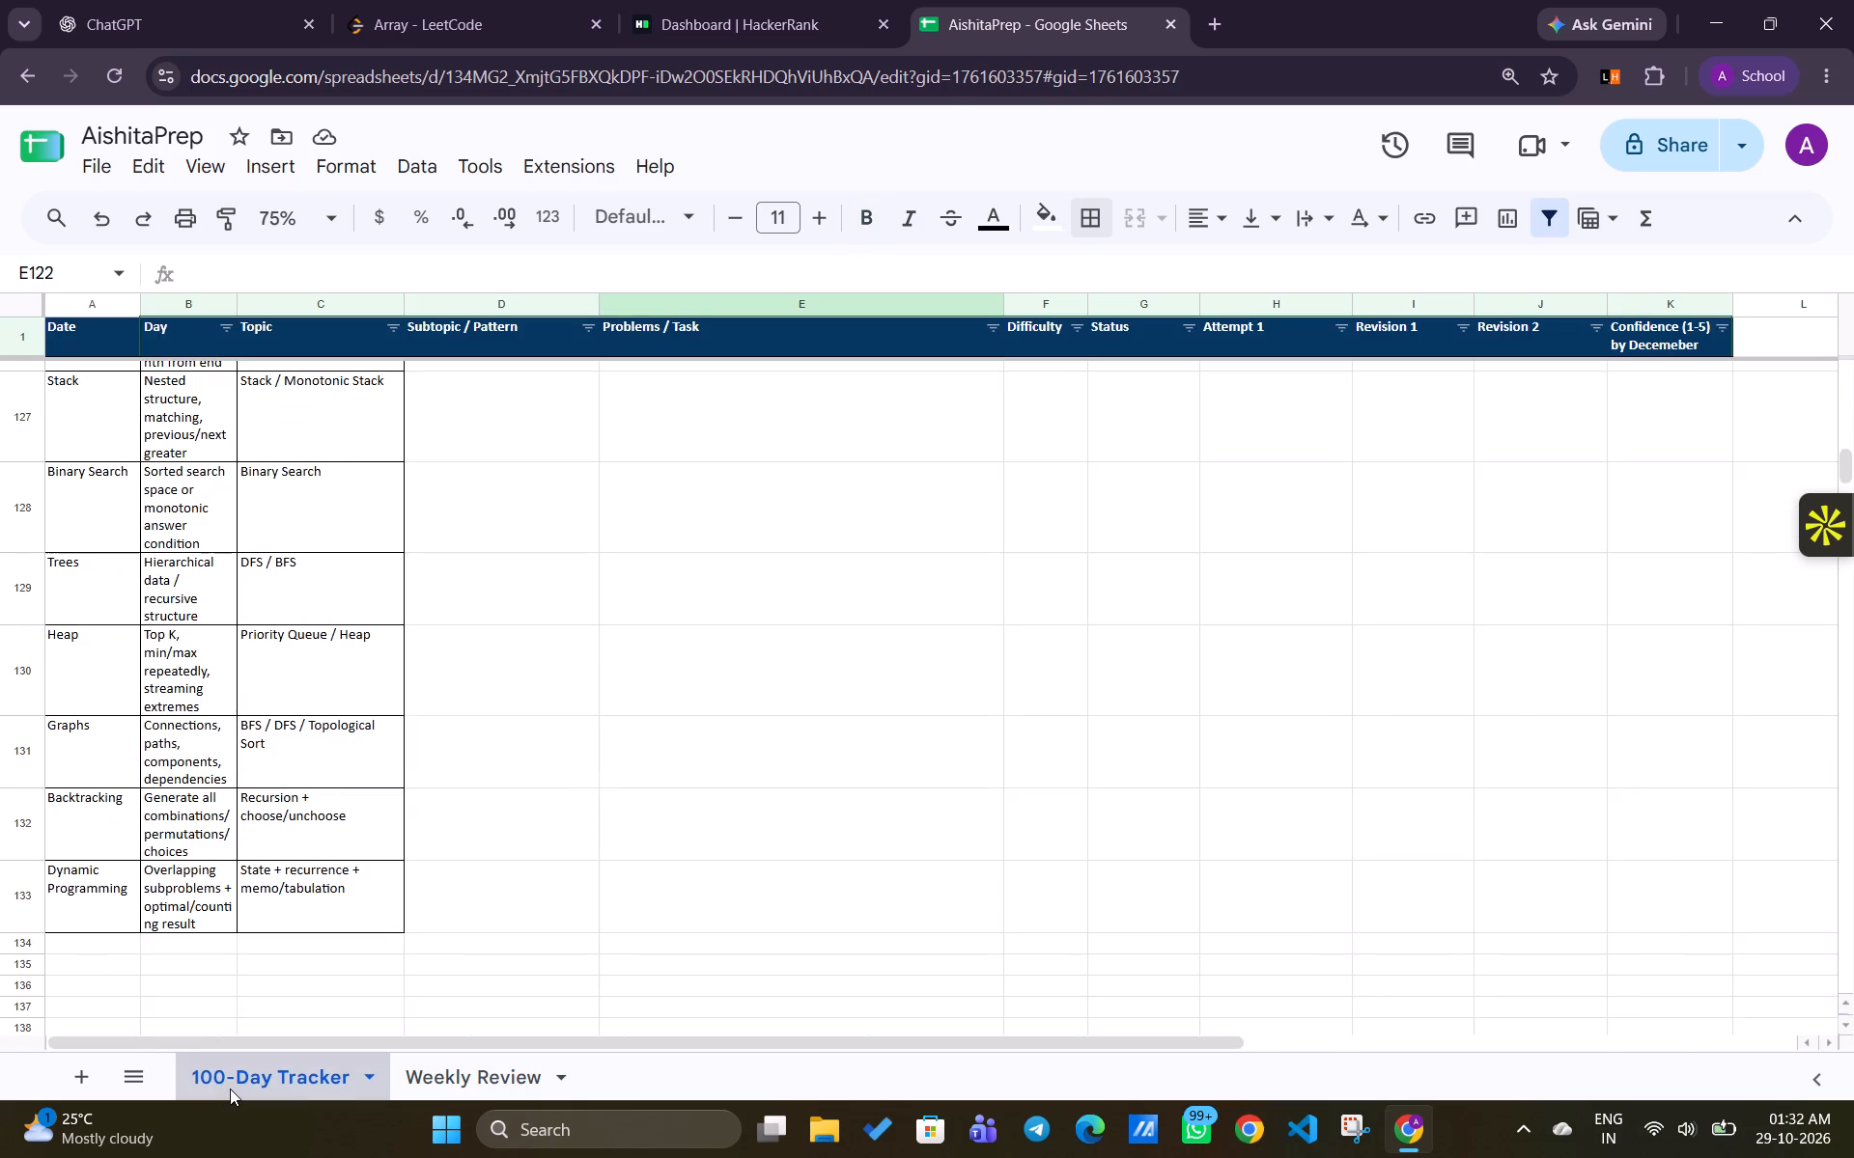
scroll(259, 573, "up", 17)
scroll(259, 573, "up", 7)
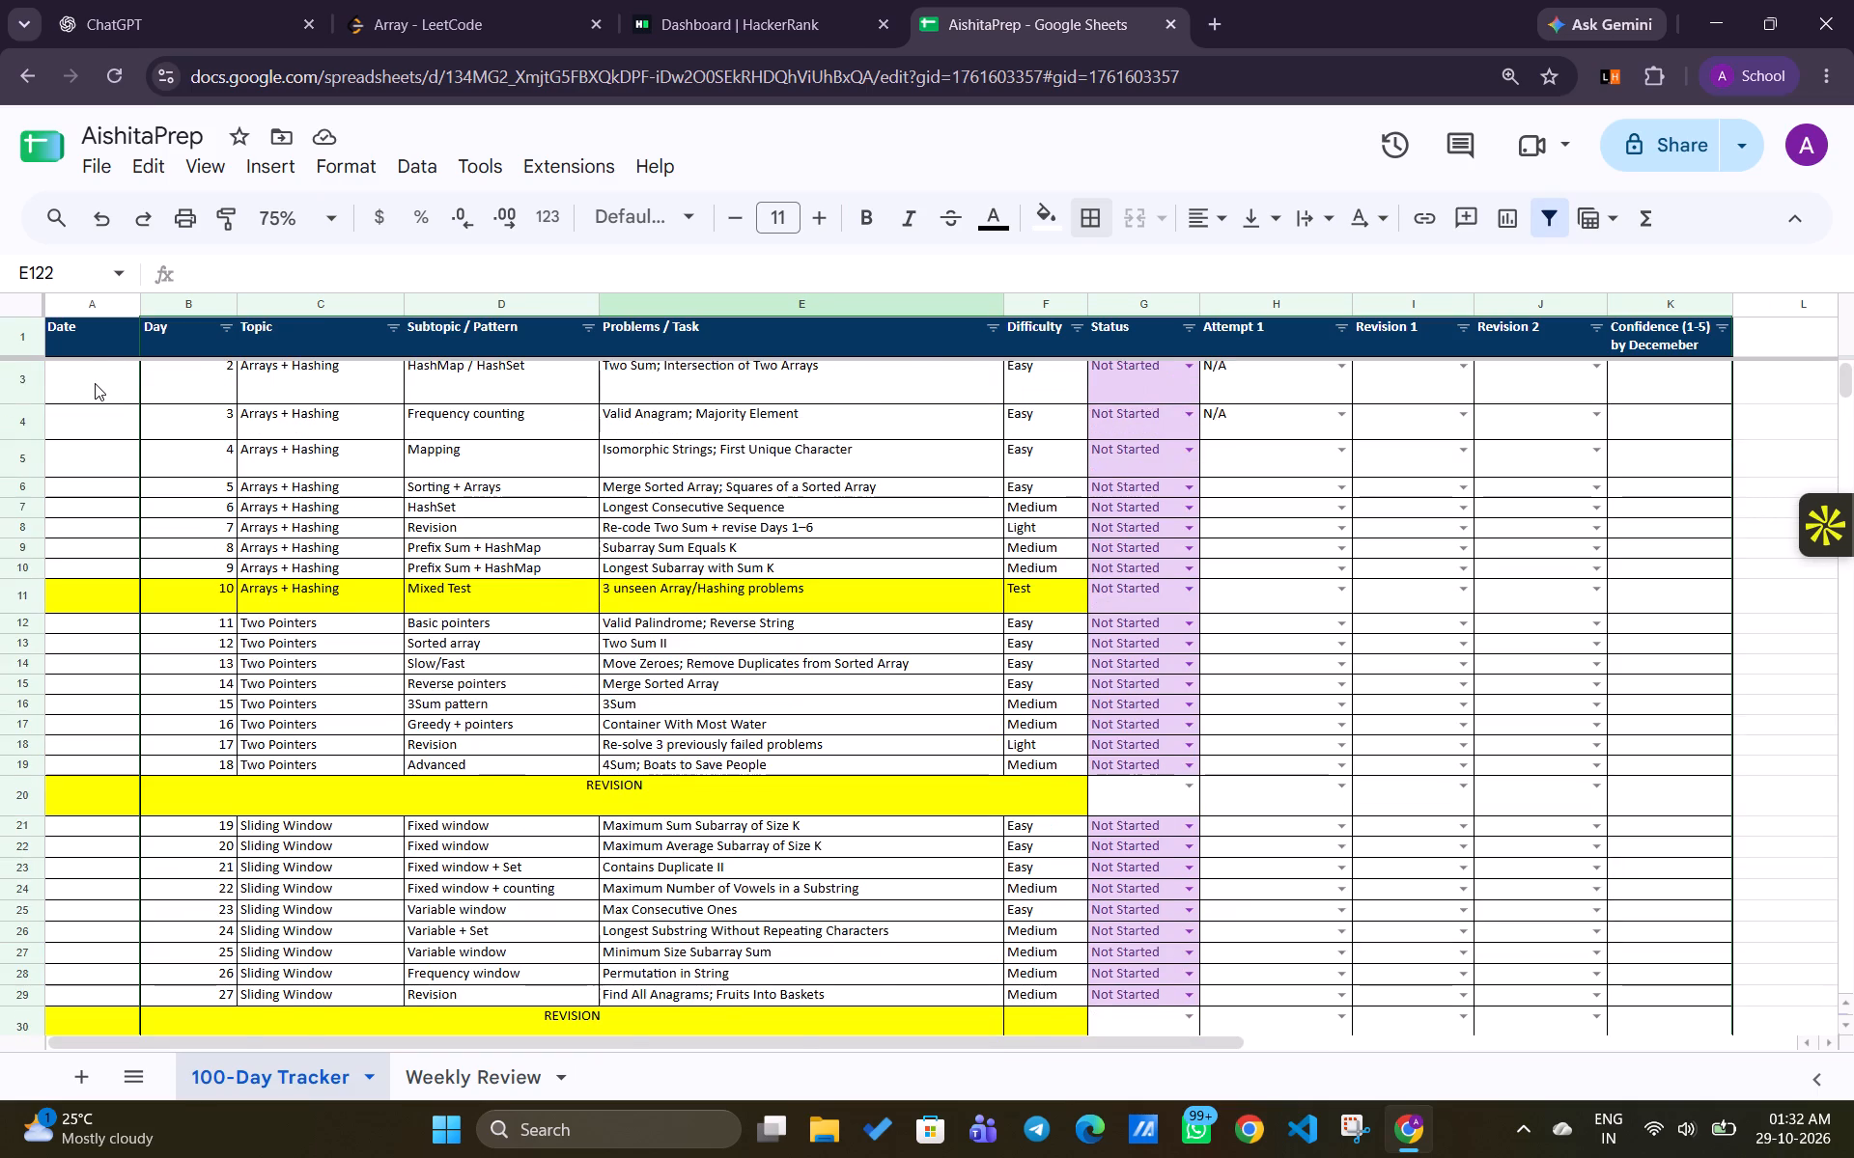
left_click(95, 383)
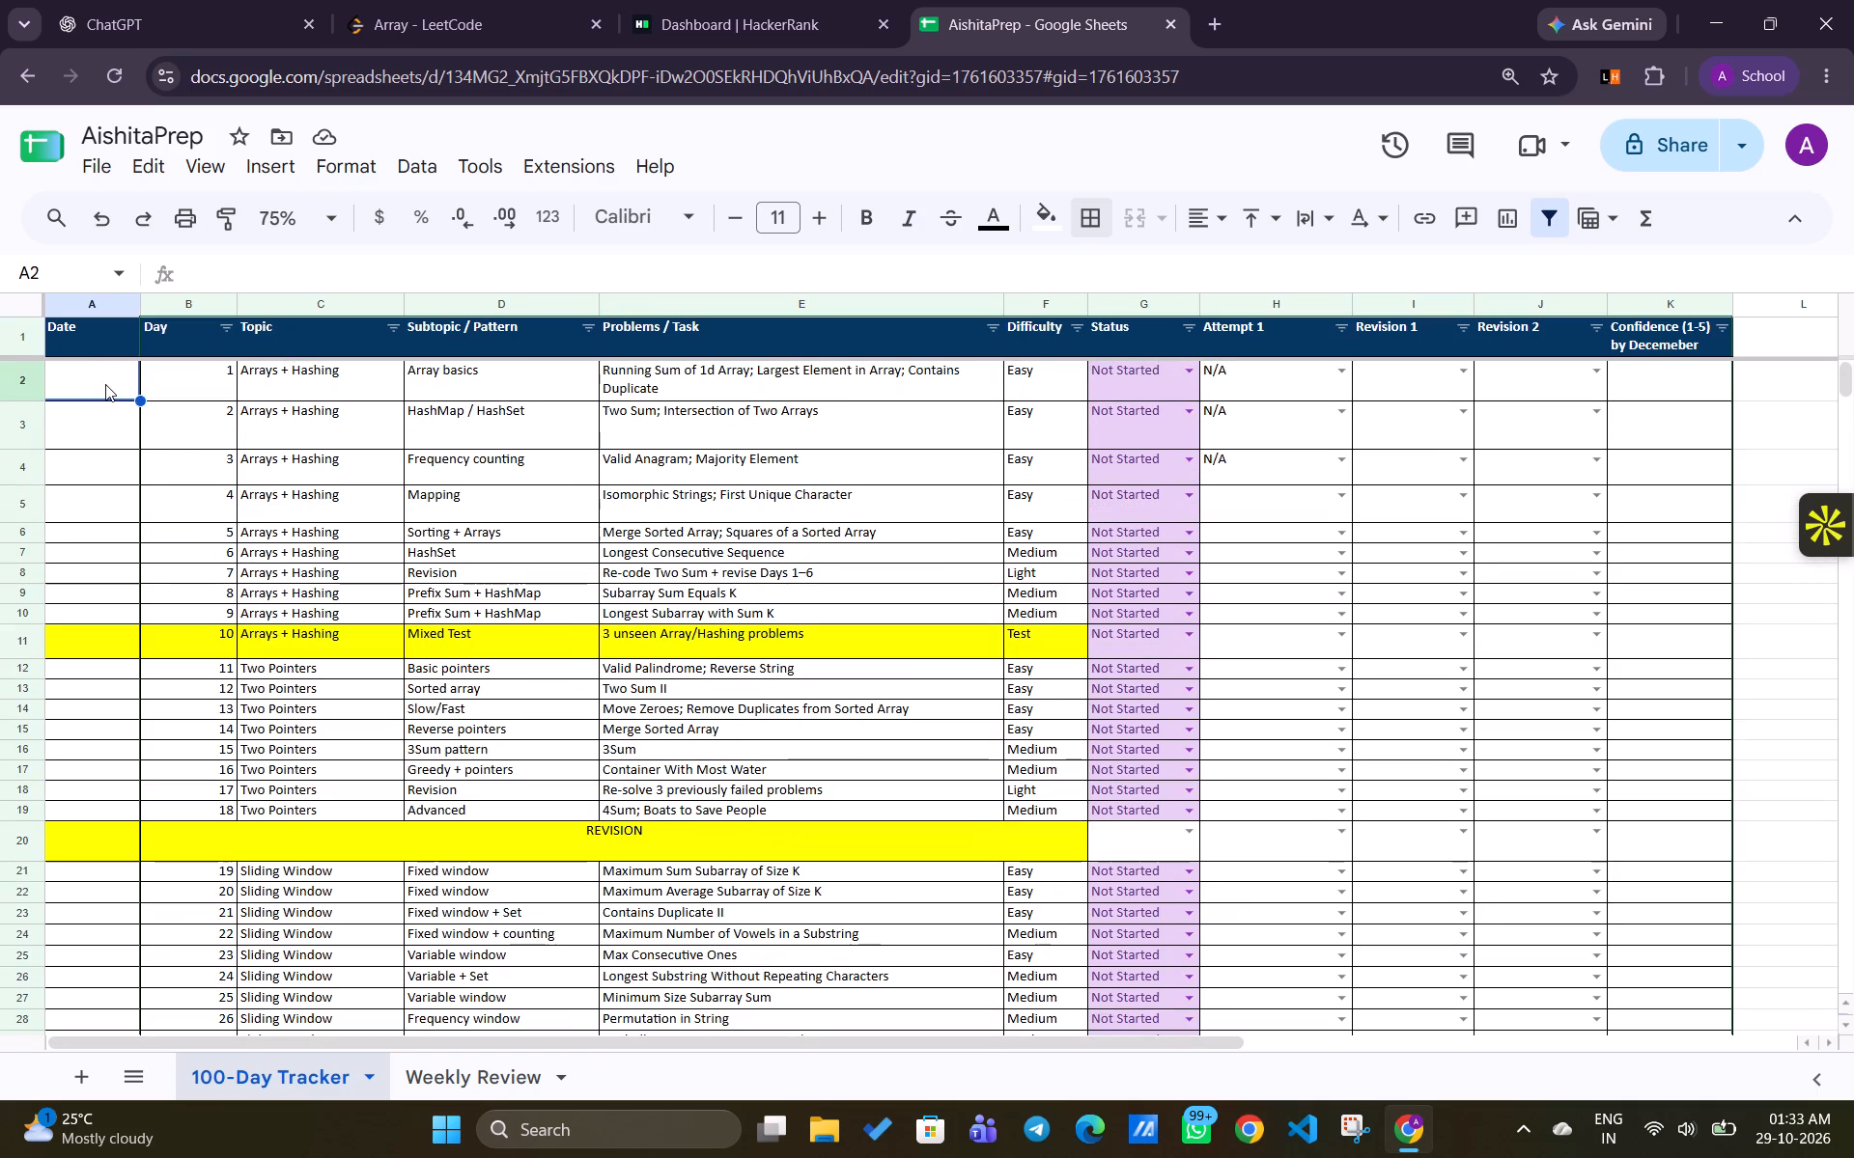
double_click(105, 384)
key("1")
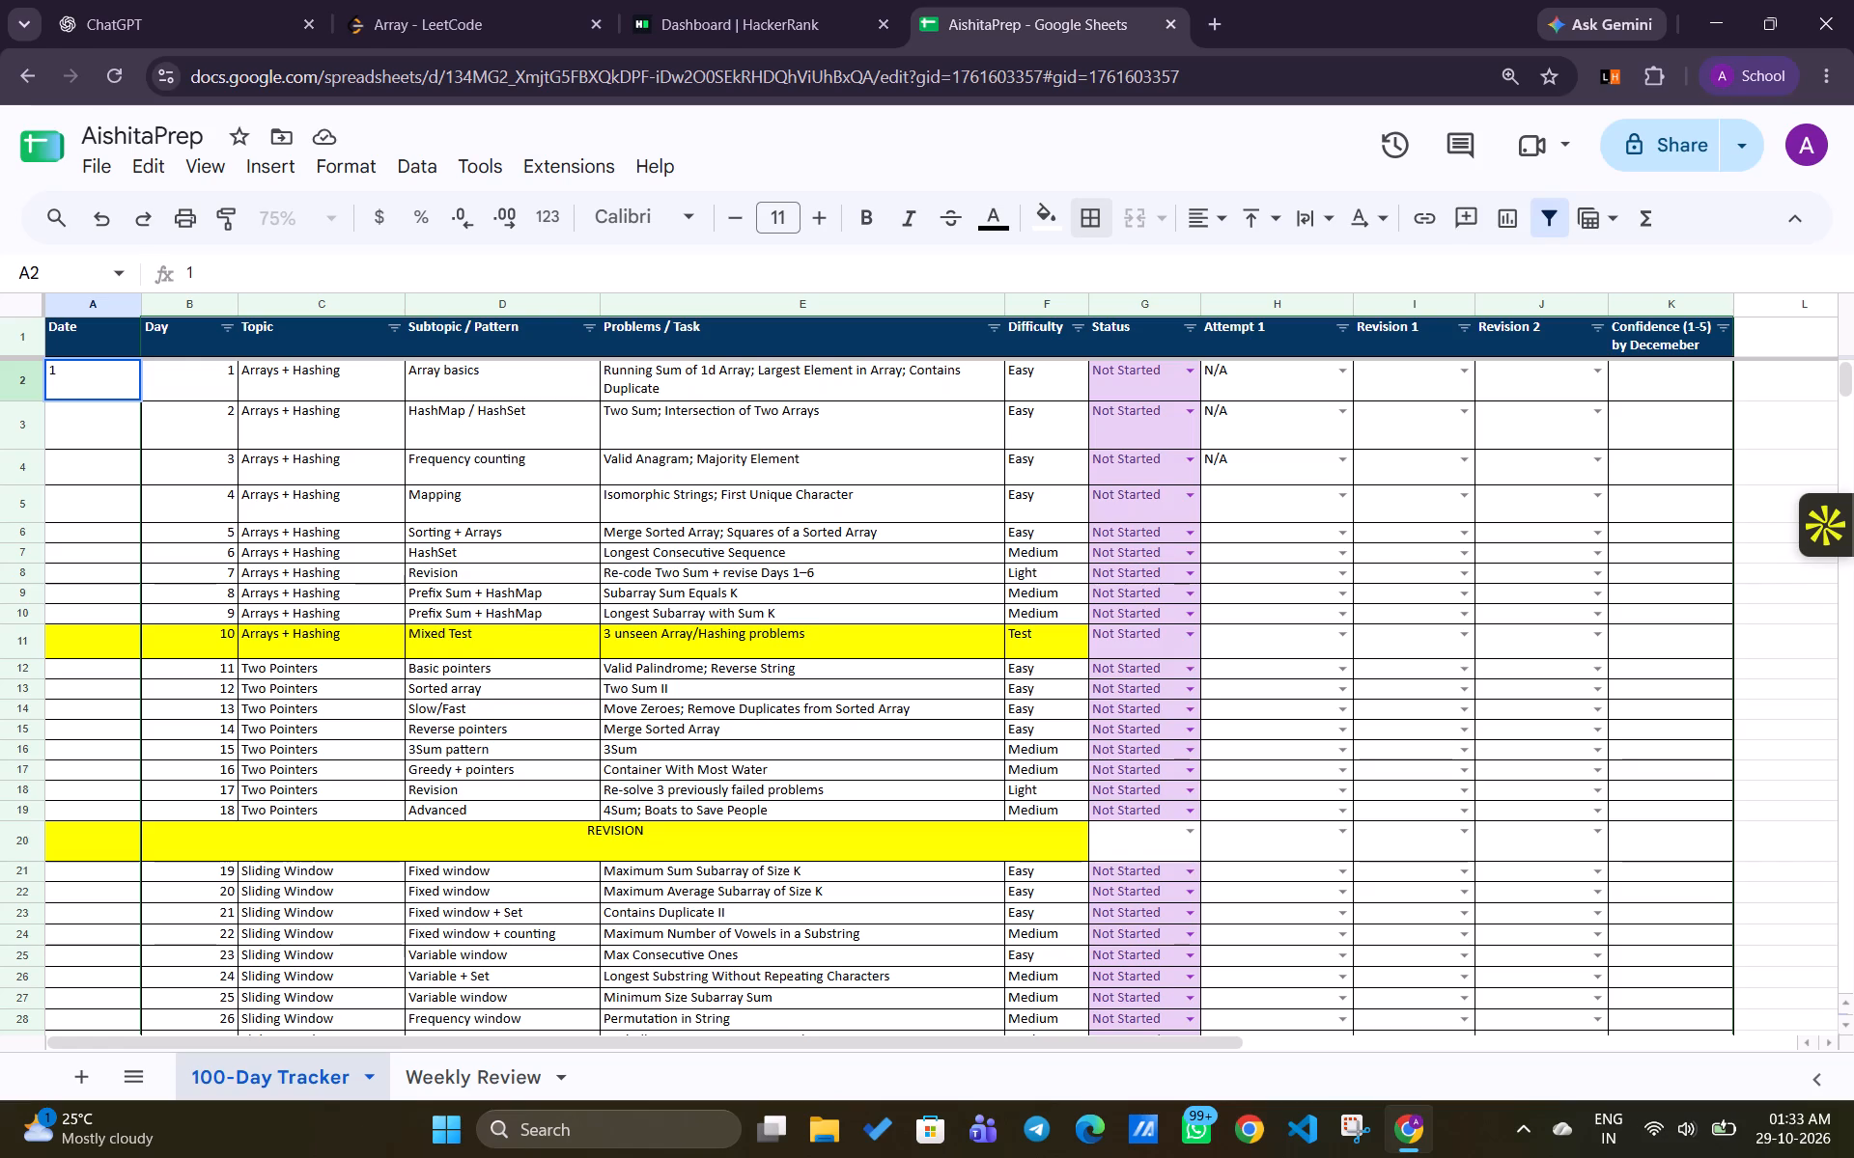
type("/11/26")
key("Return")
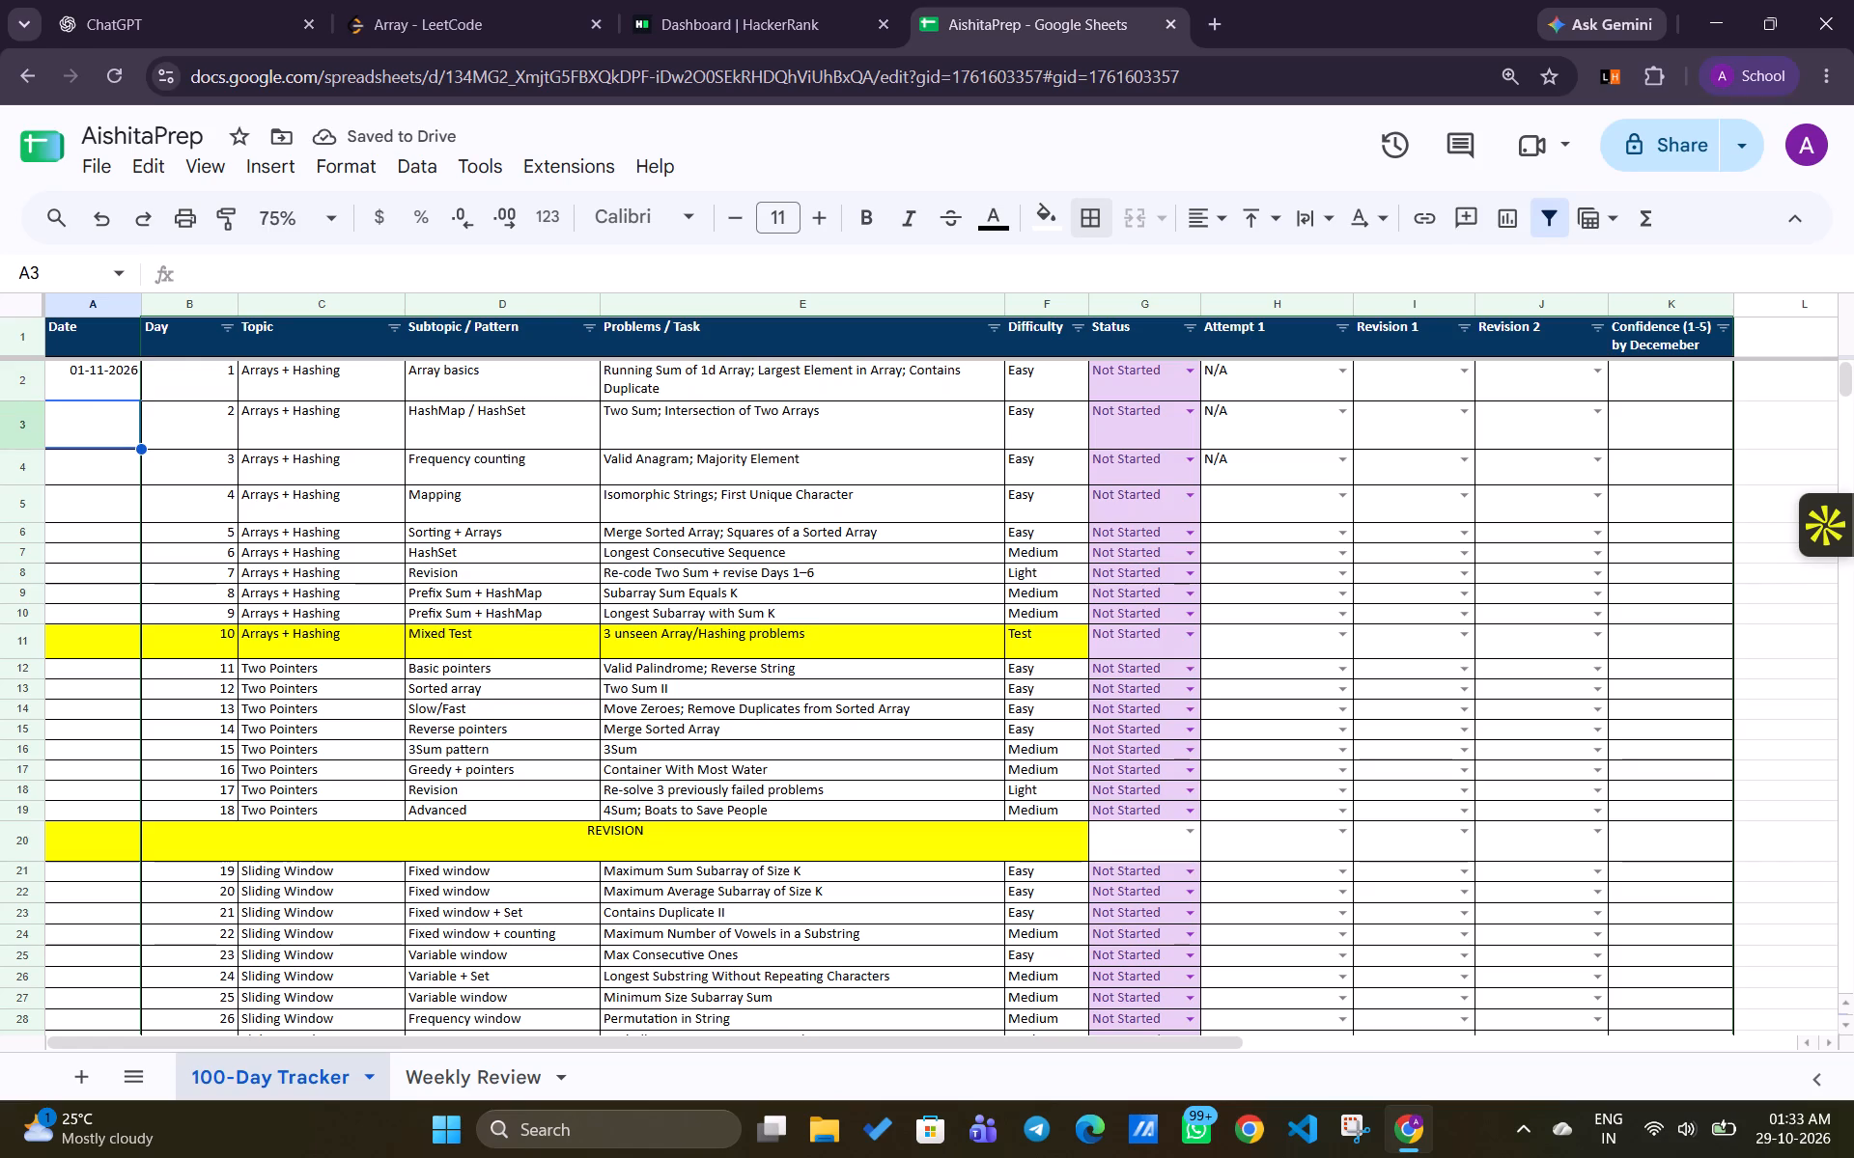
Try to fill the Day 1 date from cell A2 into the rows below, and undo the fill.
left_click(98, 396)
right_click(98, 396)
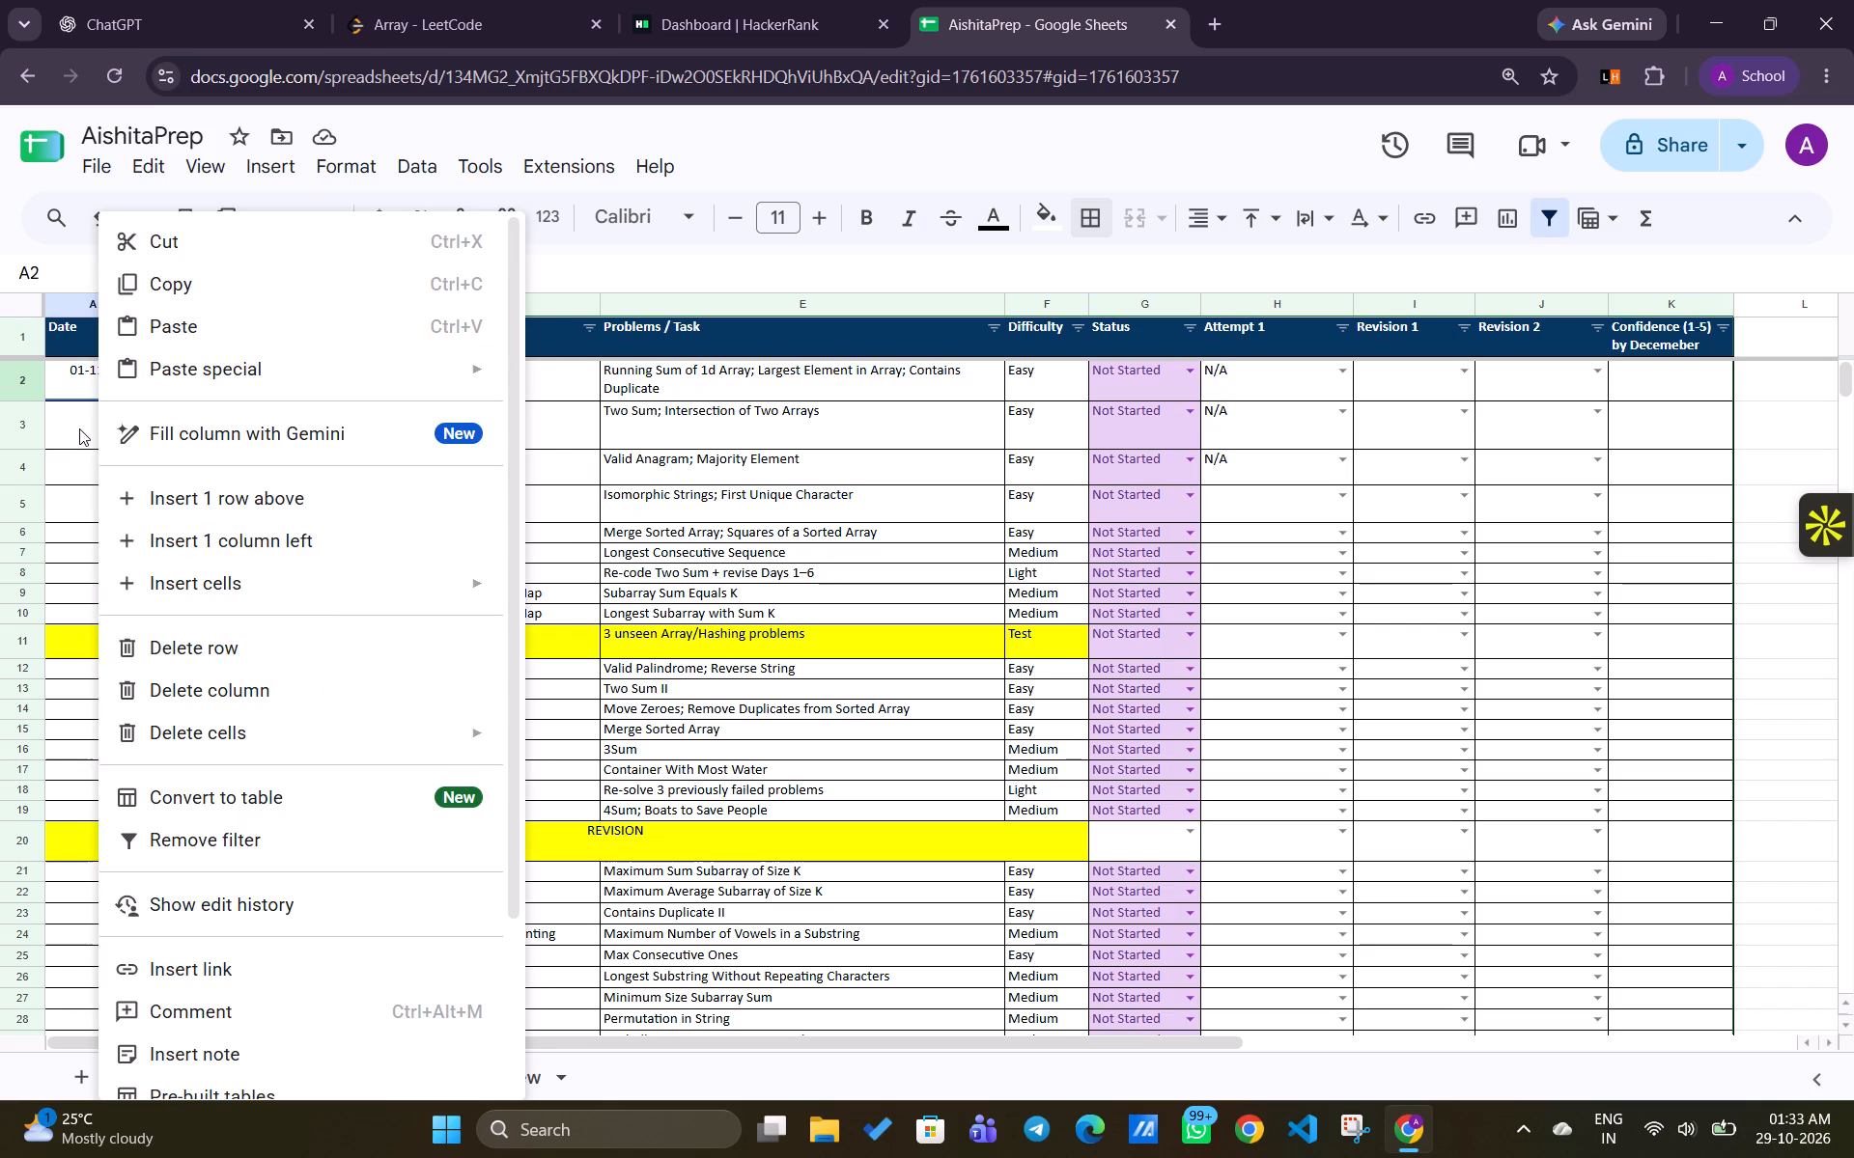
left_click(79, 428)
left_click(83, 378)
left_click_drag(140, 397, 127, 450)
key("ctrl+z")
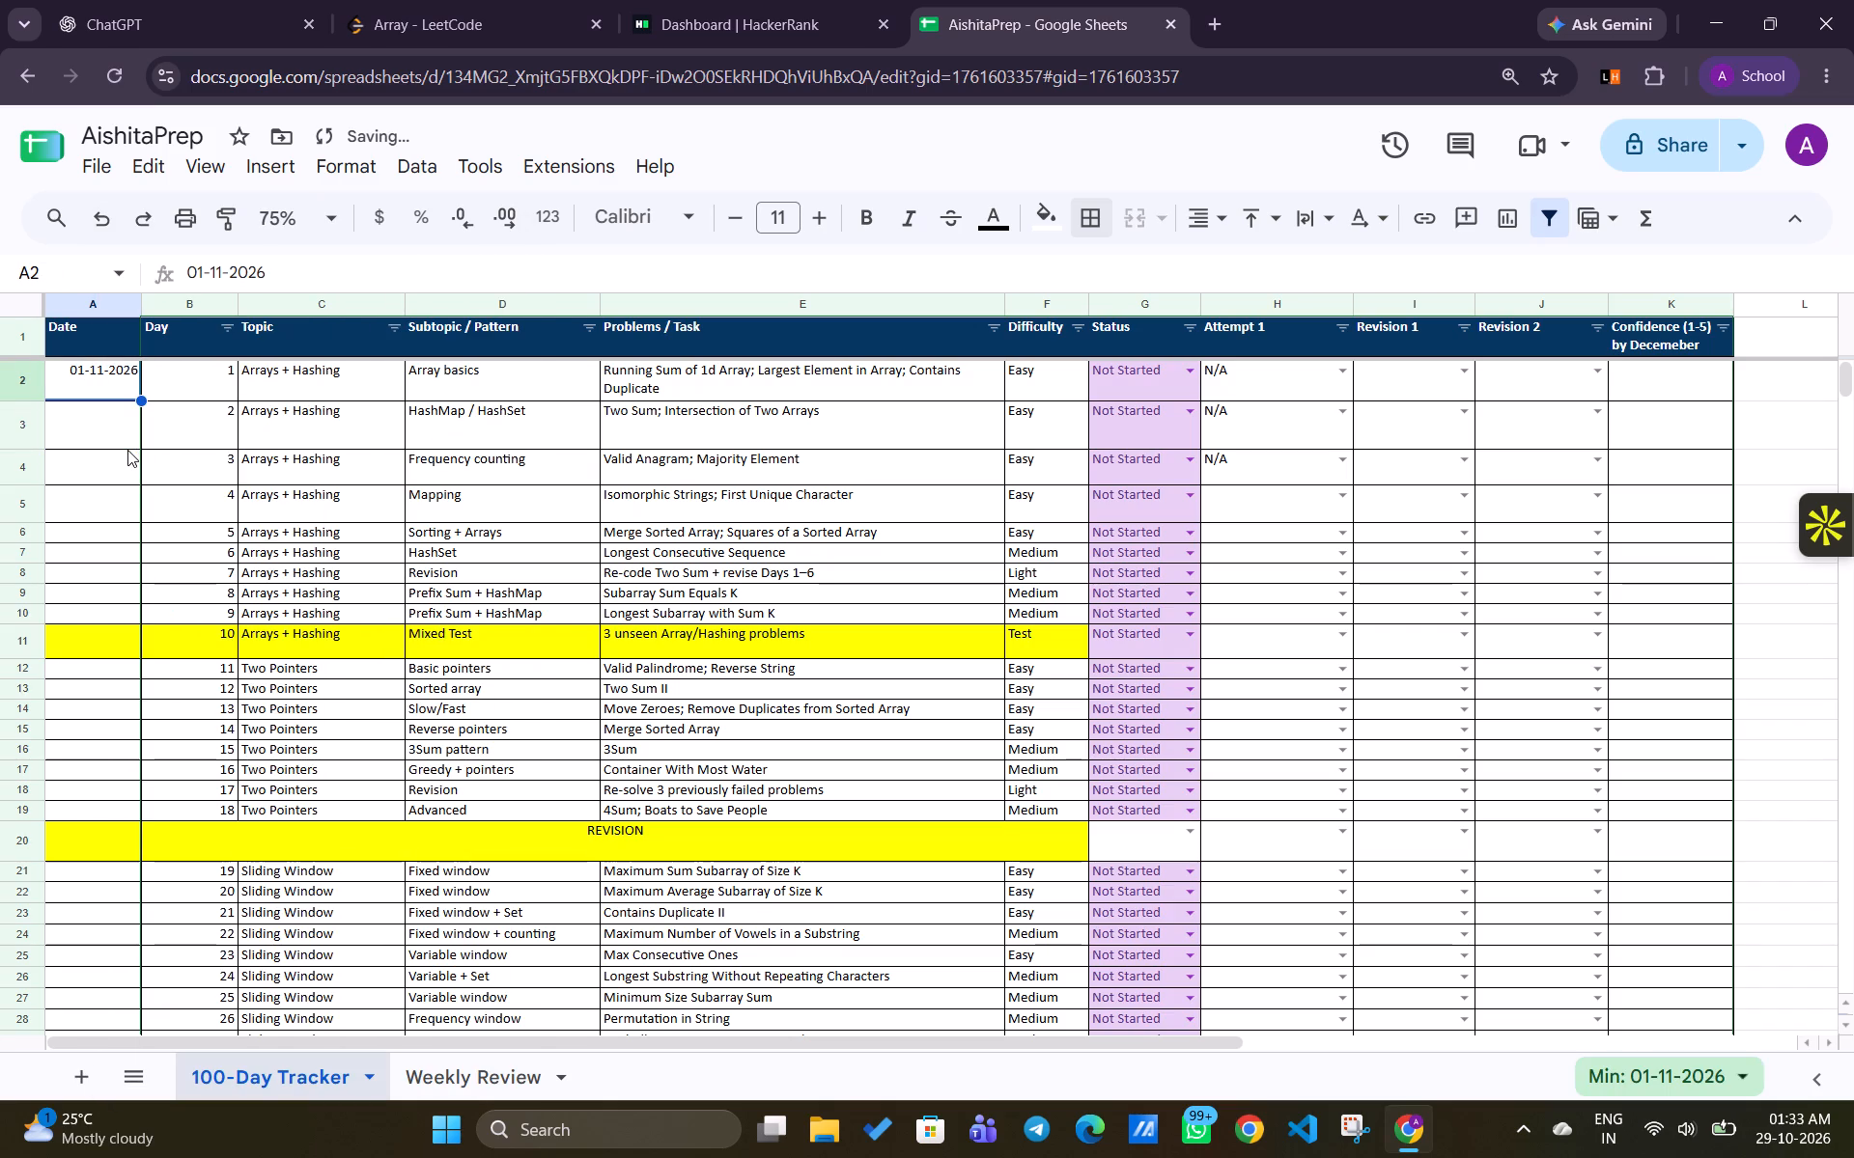
Copy the Day 1 date into cell A3 and change it to 02-11-2026 for Day 2.
left_click(111, 380)
left_click_drag(345, 275, 205, 273)
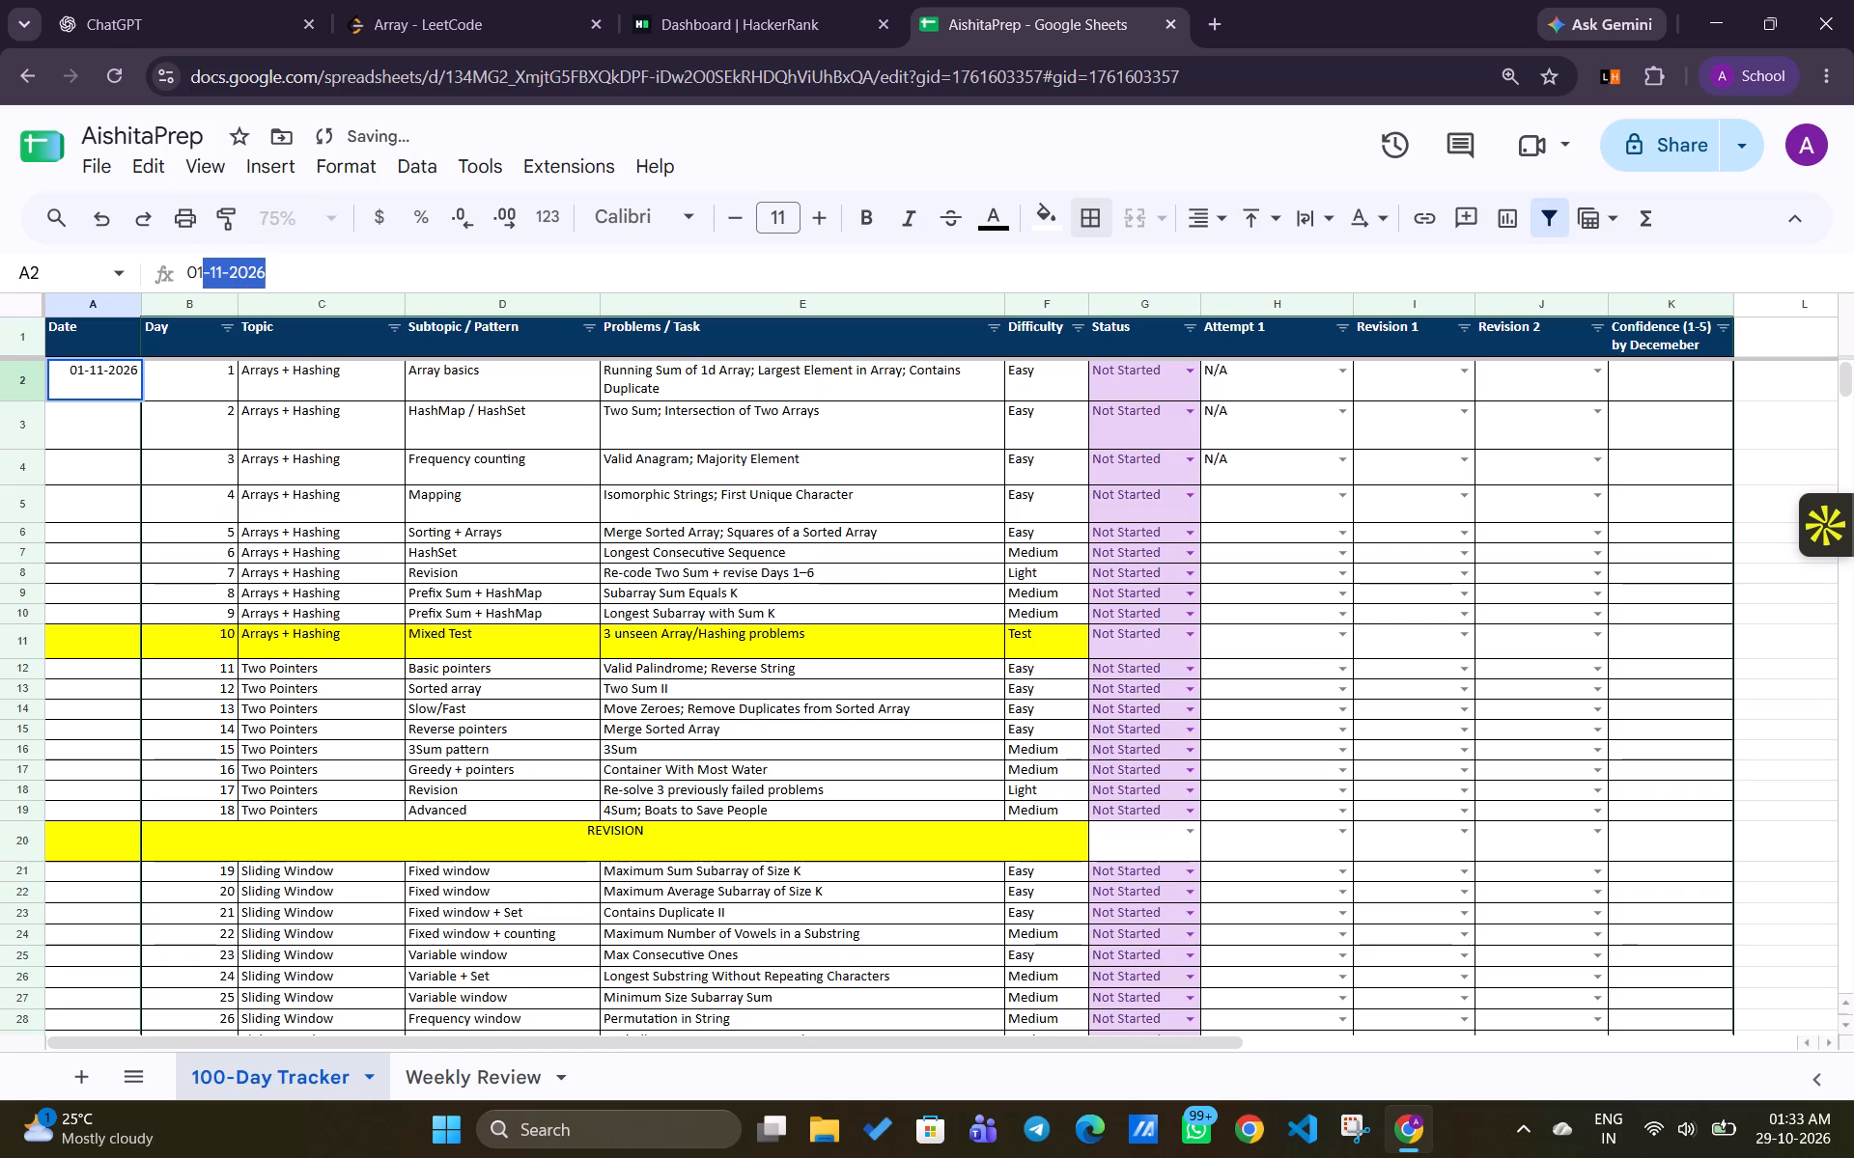
left_click_drag(205, 273, 184, 272)
key("ctrl+c")
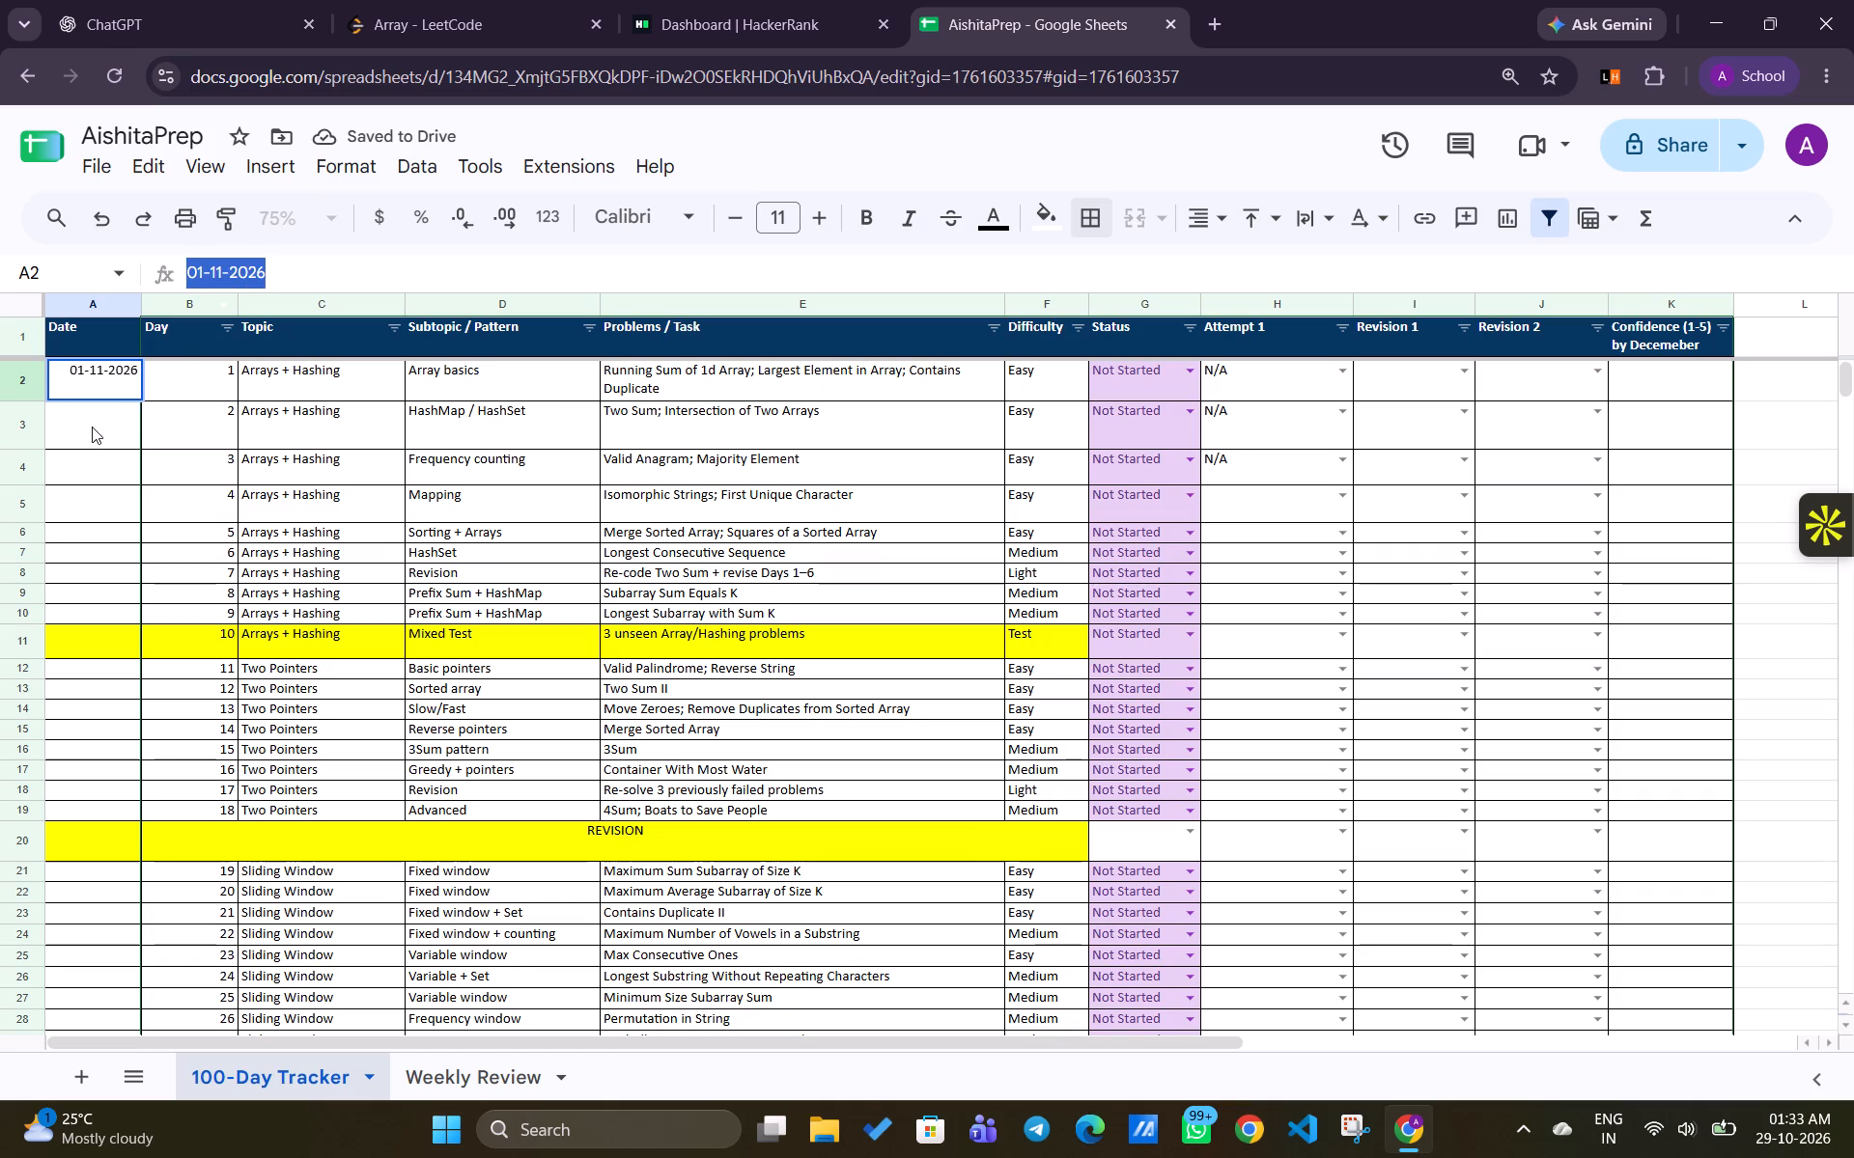
double_click(92, 427)
key("ctrl+v")
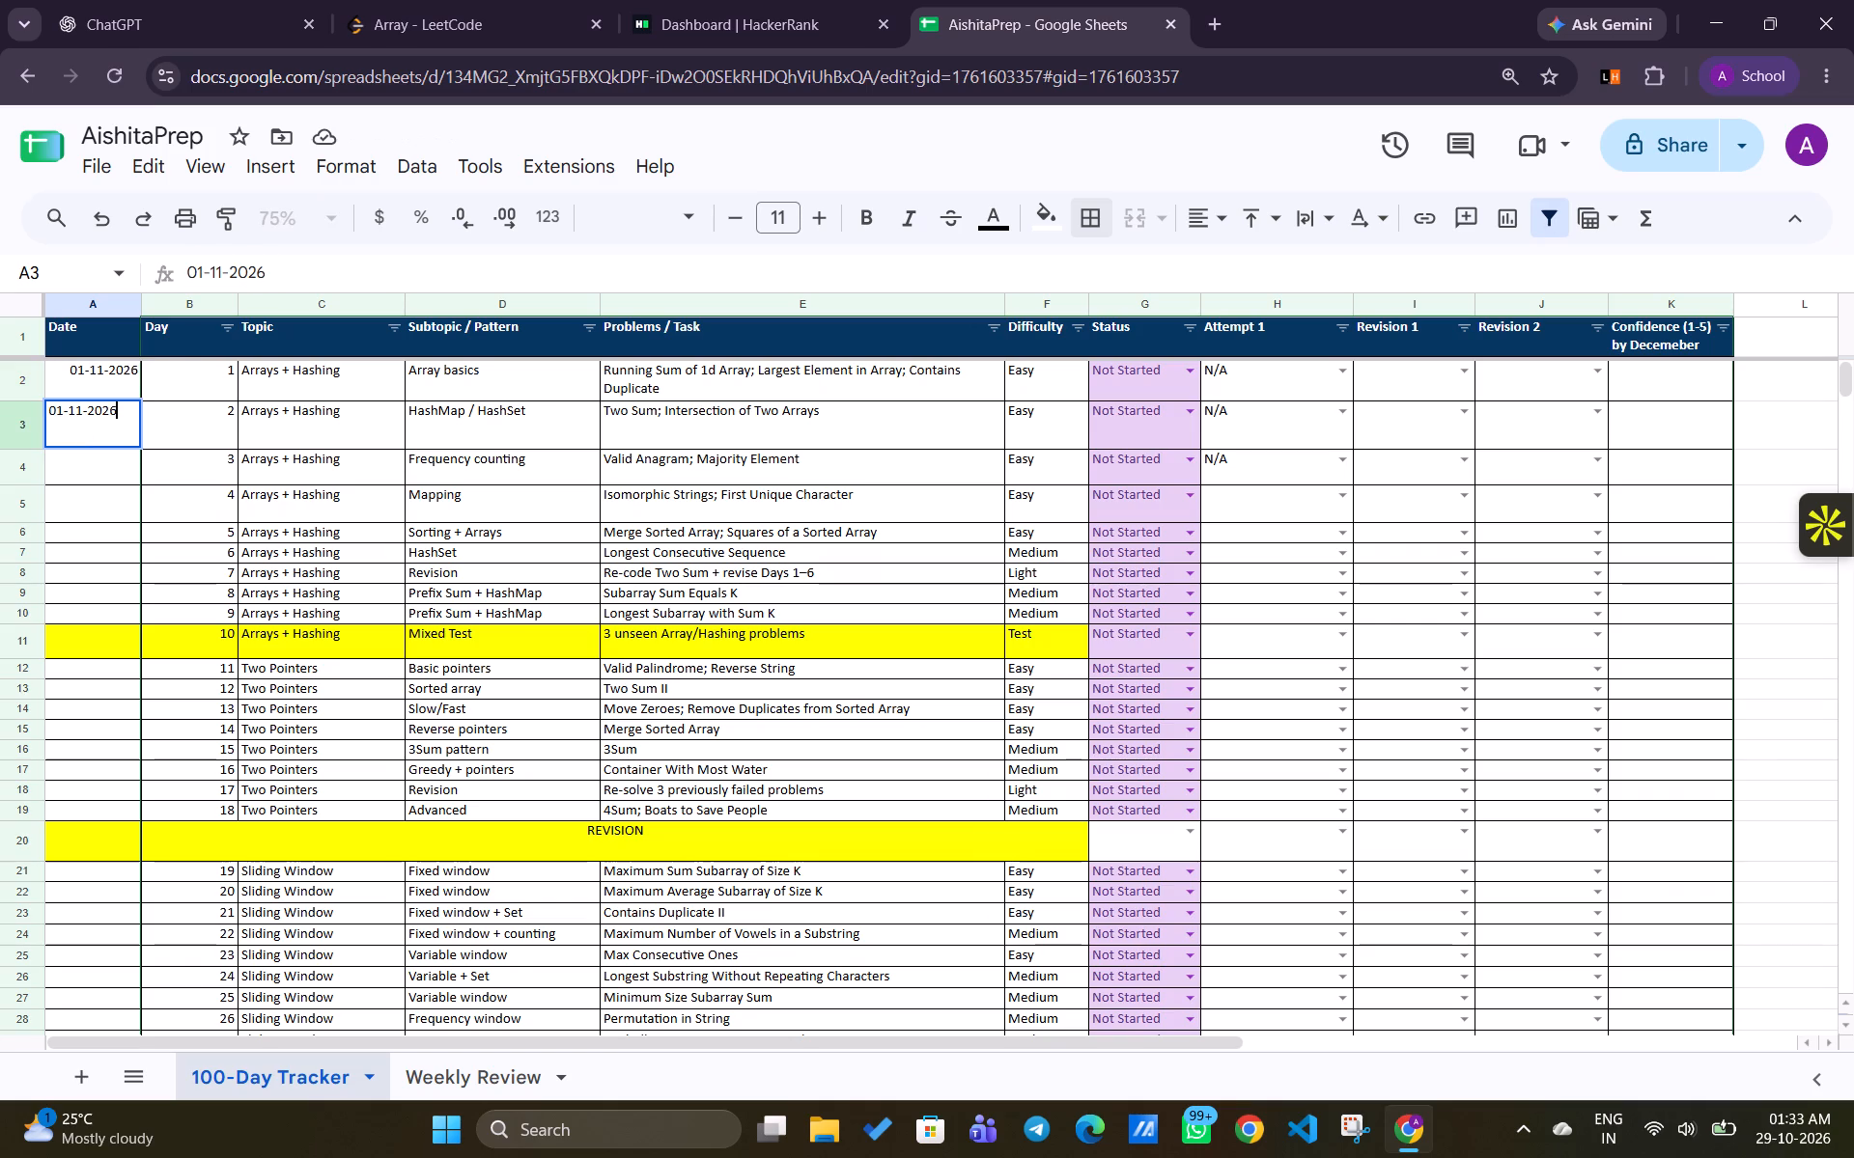
left_click(63, 411)
key("BackSpace")
key("2")
key("Return")
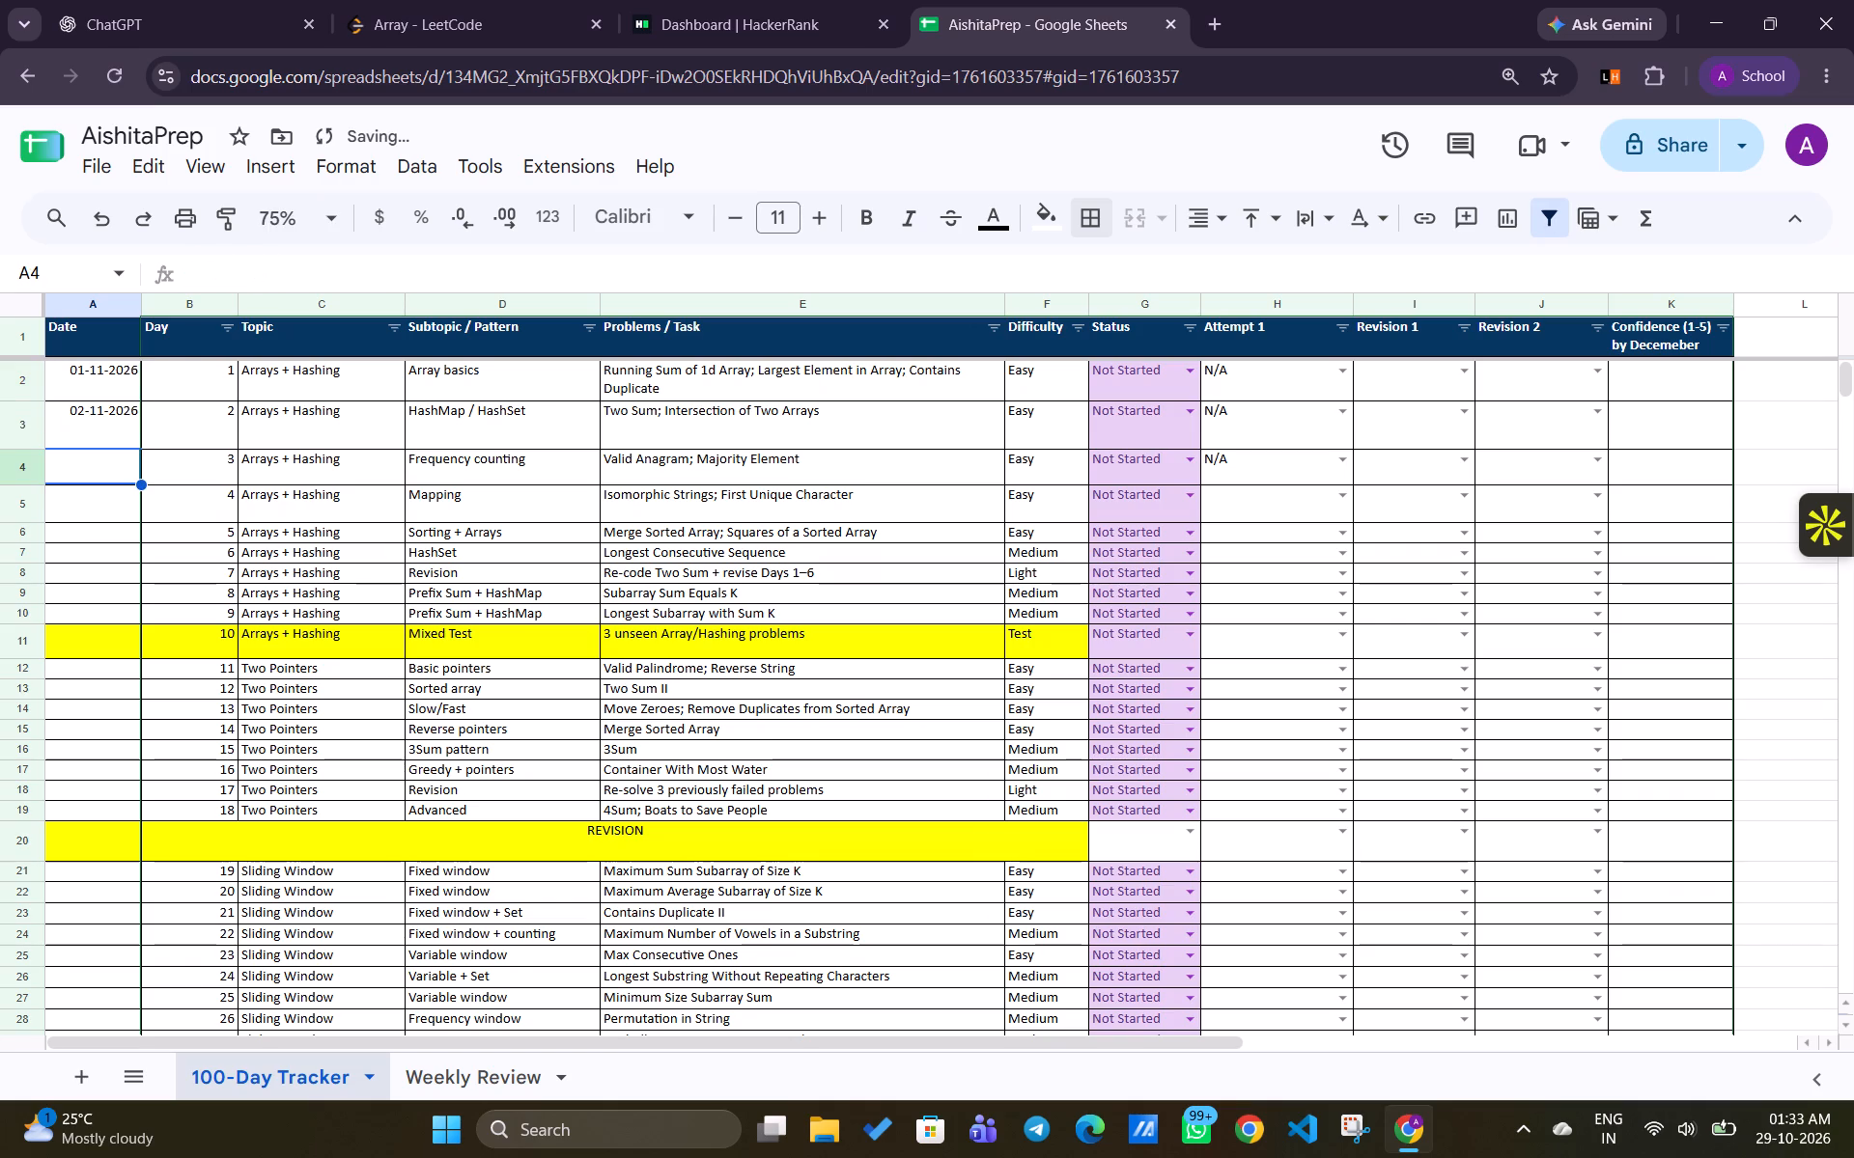
Extend the date series from the Day 1 and Day 2 dates down through Day 12 in cell A13.
left_click_drag(63, 382, 65, 416)
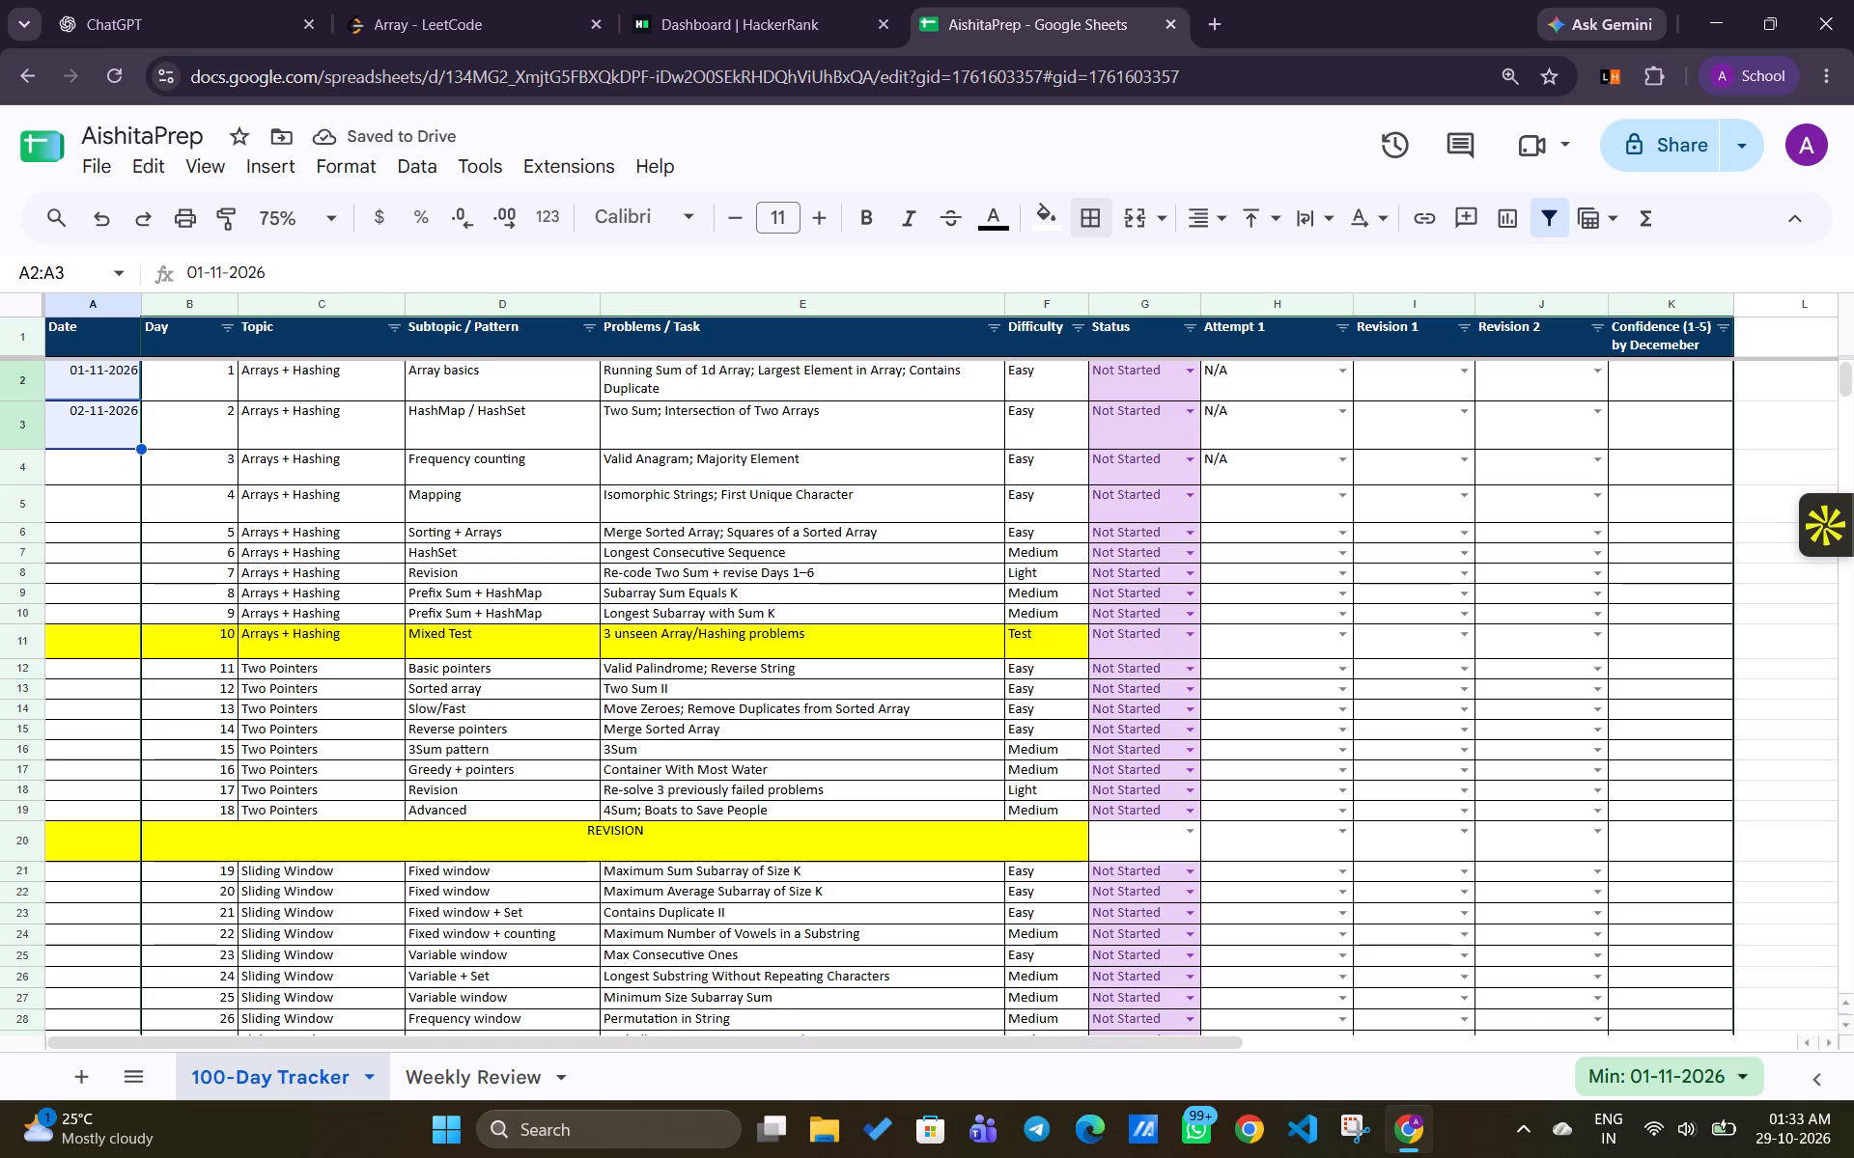
left_click(1710, 1082)
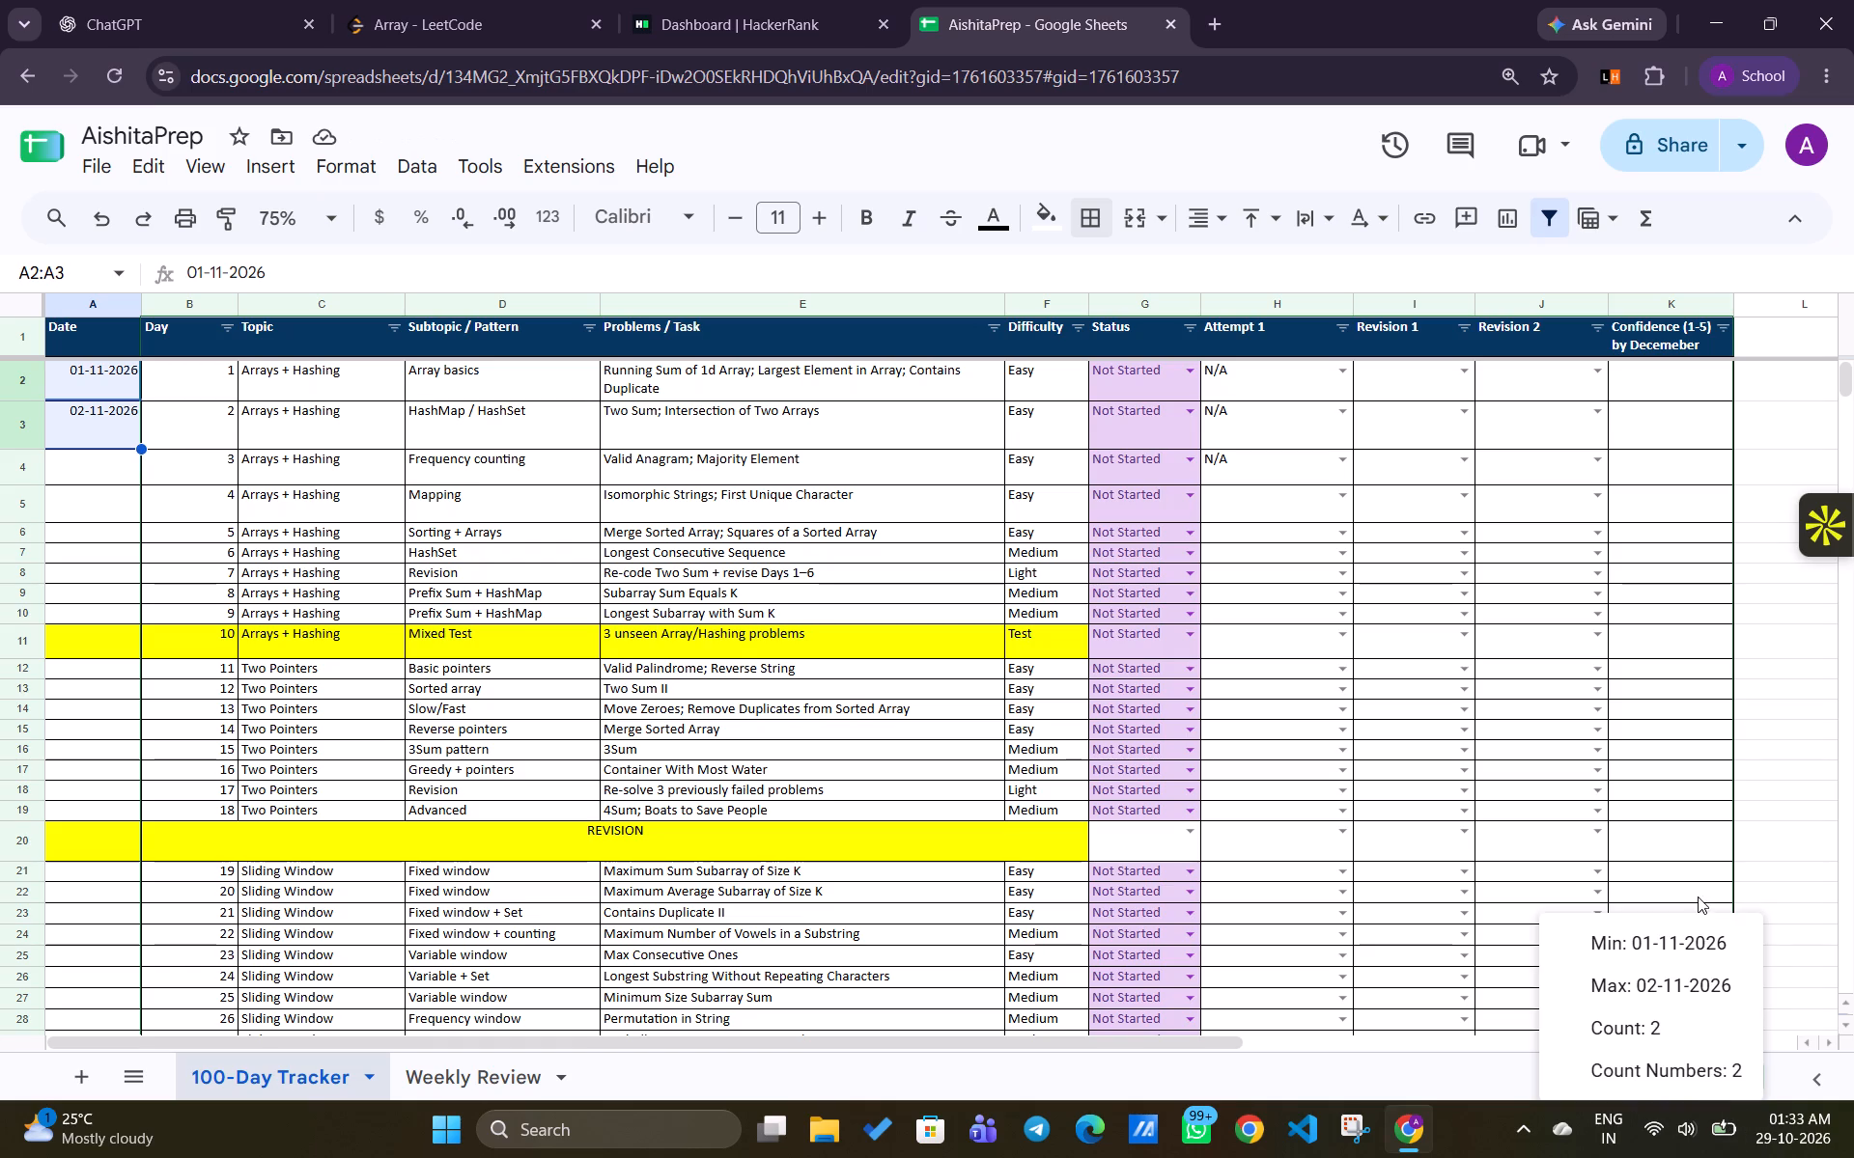
left_click(1386, 1068)
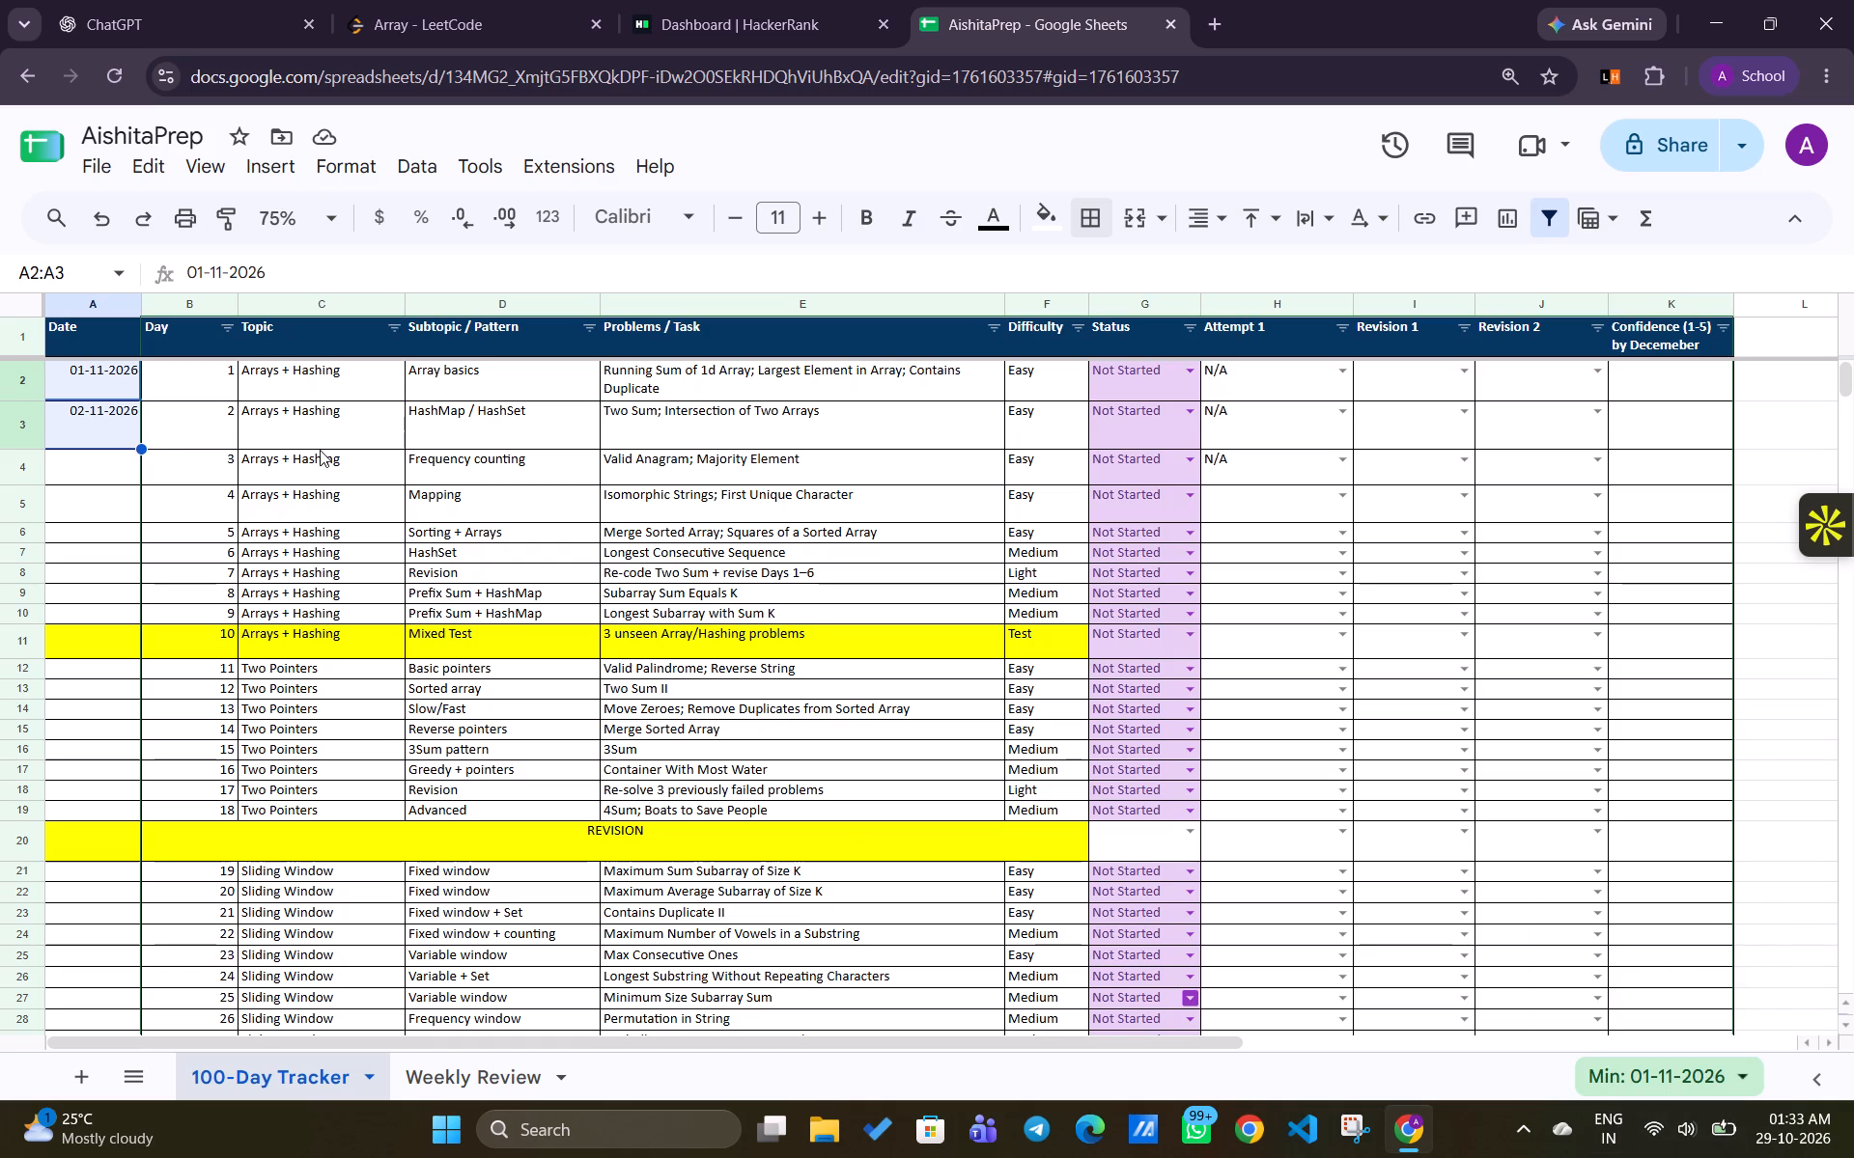
left_click_drag(144, 446, 138, 614)
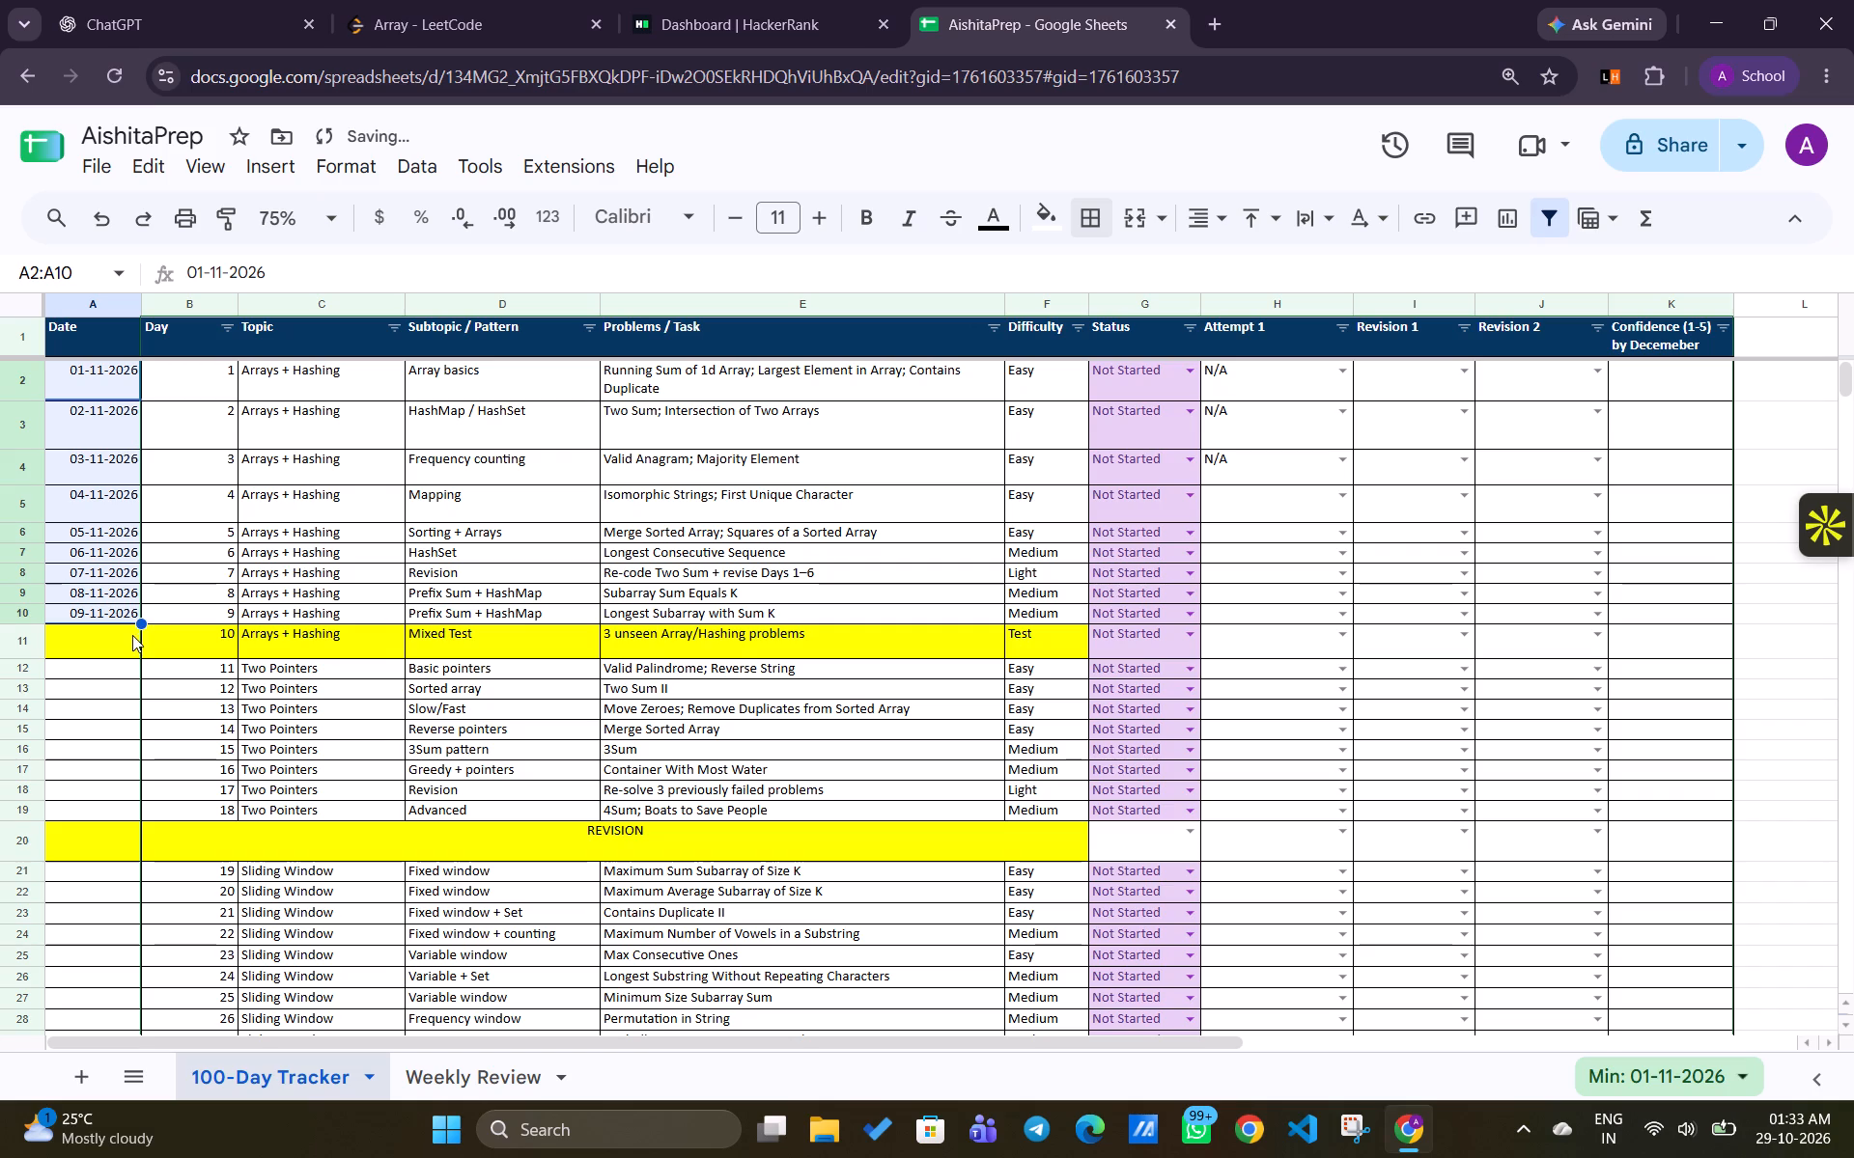
left_click_drag(140, 621, 136, 683)
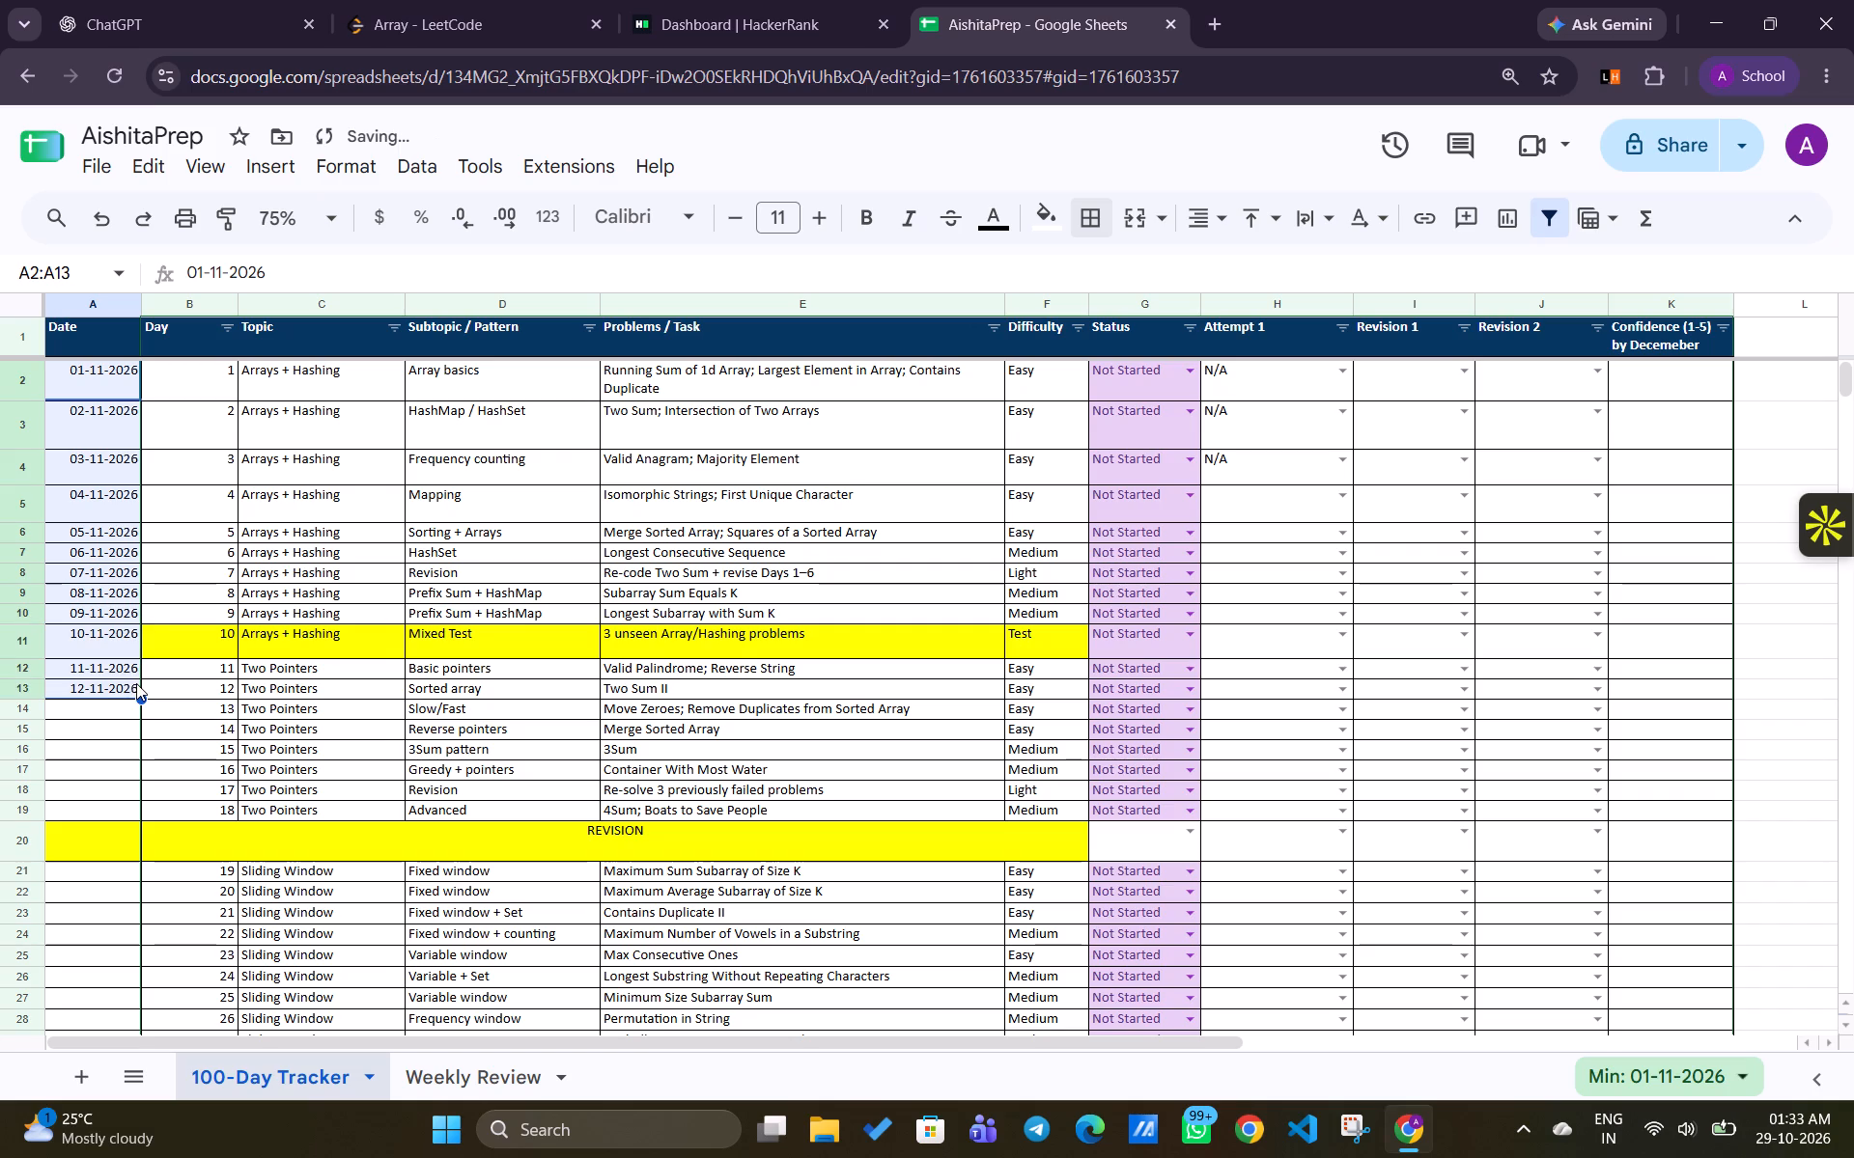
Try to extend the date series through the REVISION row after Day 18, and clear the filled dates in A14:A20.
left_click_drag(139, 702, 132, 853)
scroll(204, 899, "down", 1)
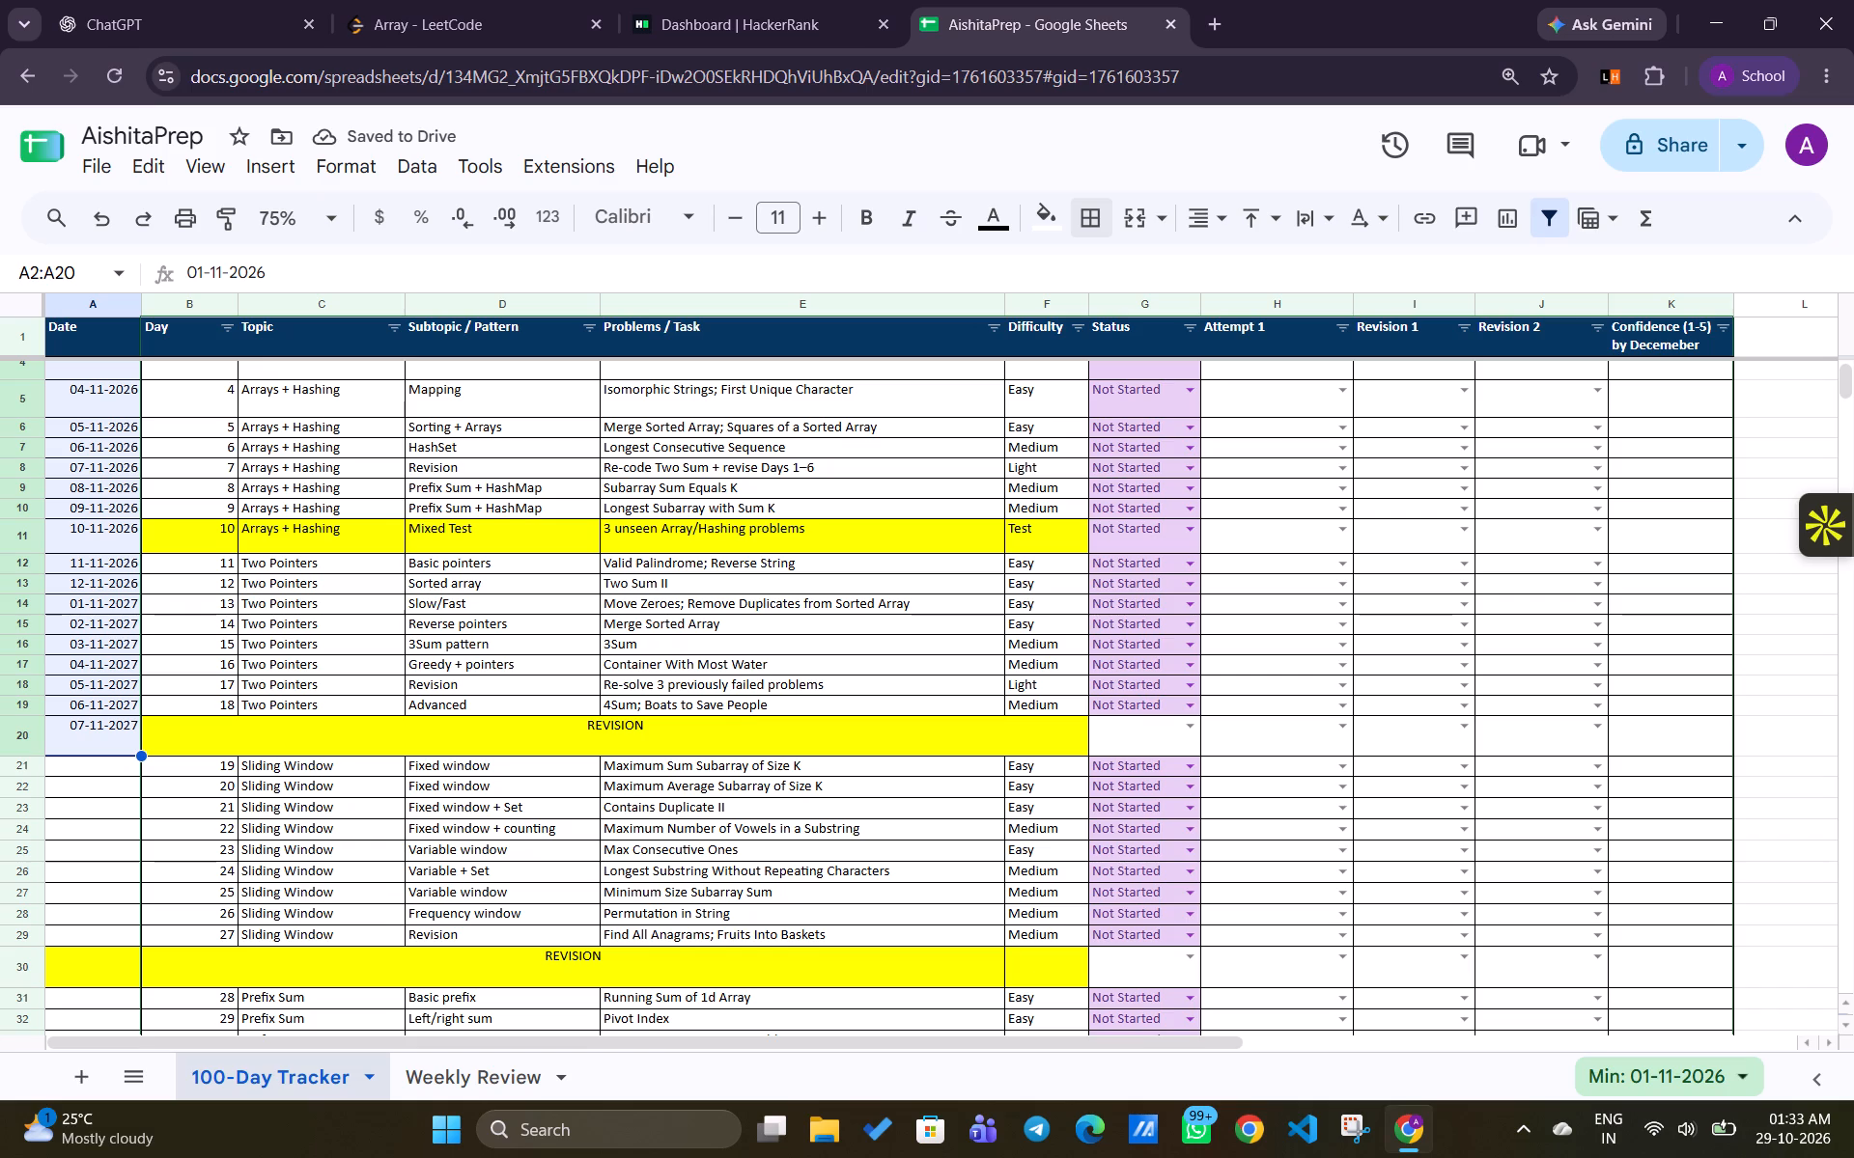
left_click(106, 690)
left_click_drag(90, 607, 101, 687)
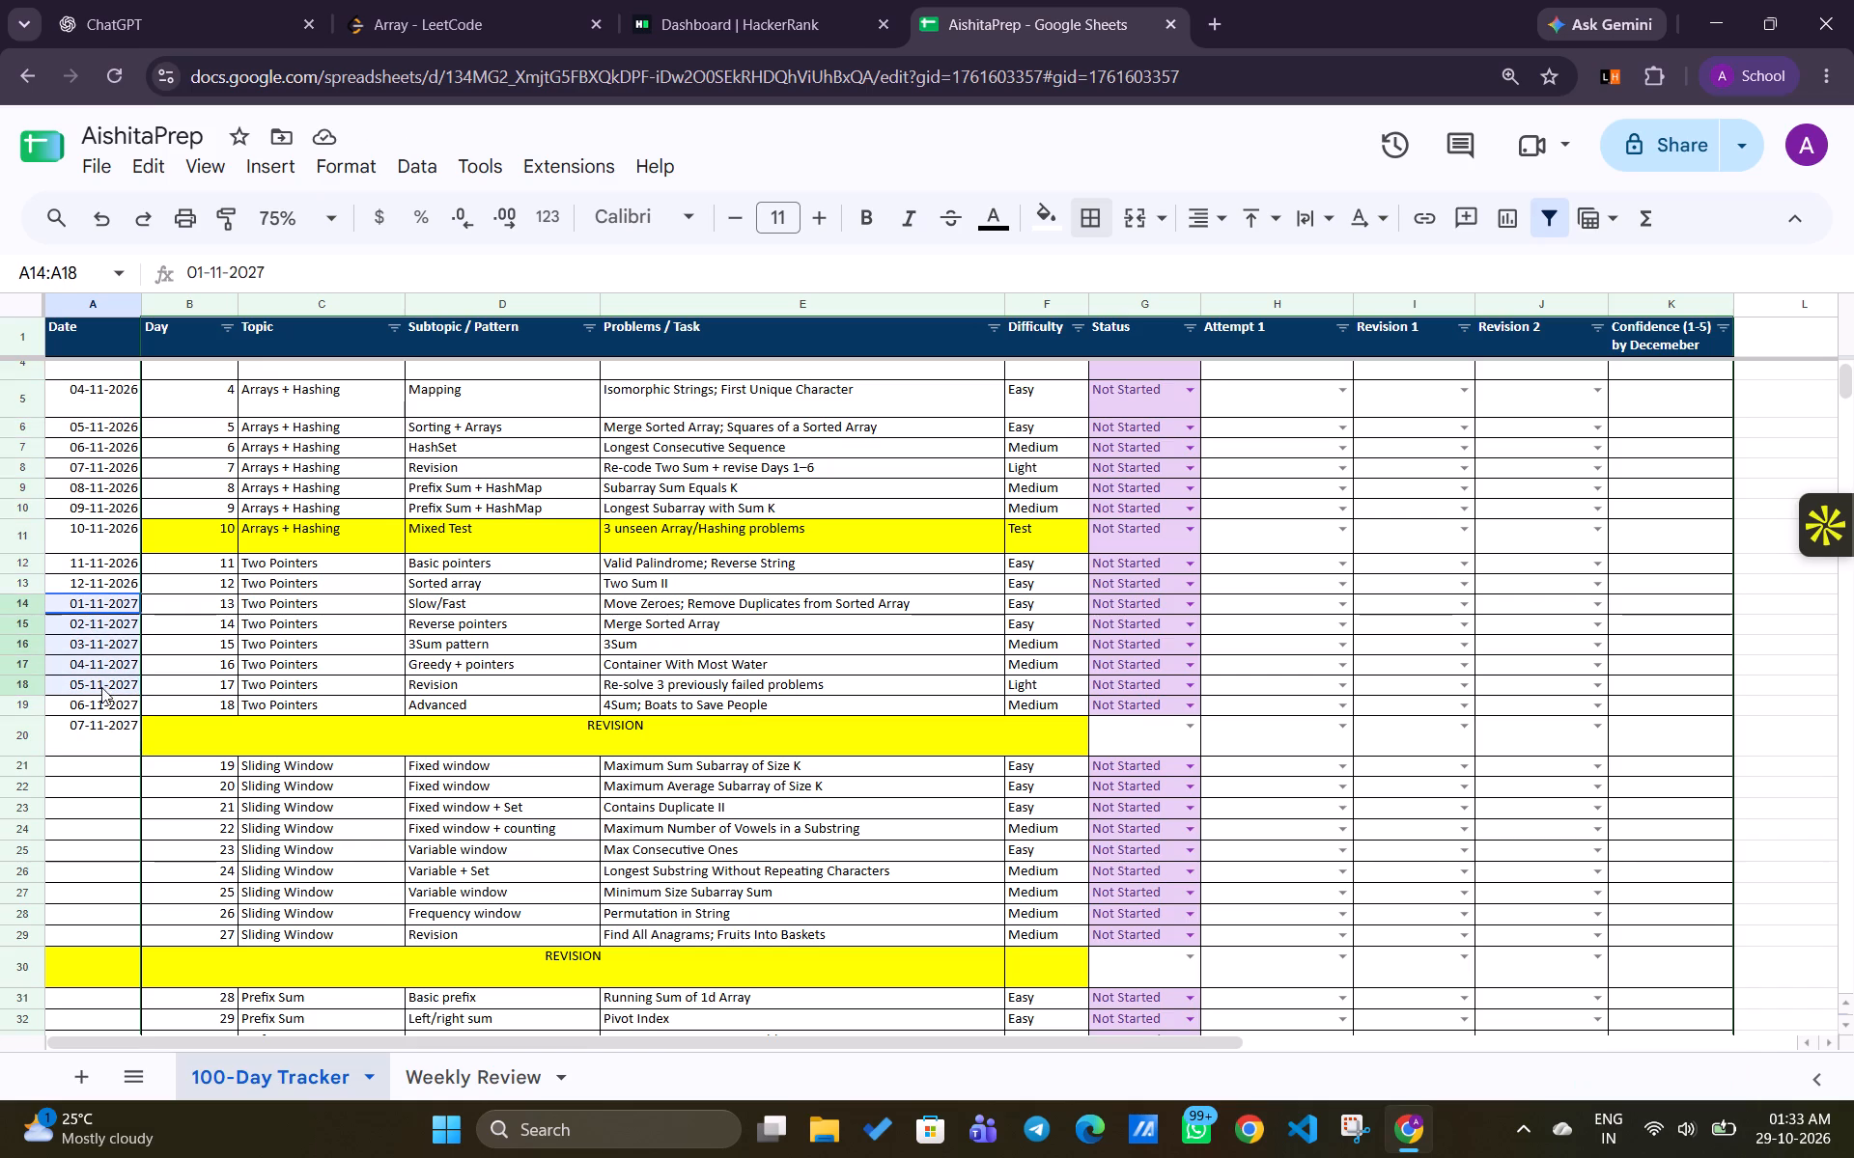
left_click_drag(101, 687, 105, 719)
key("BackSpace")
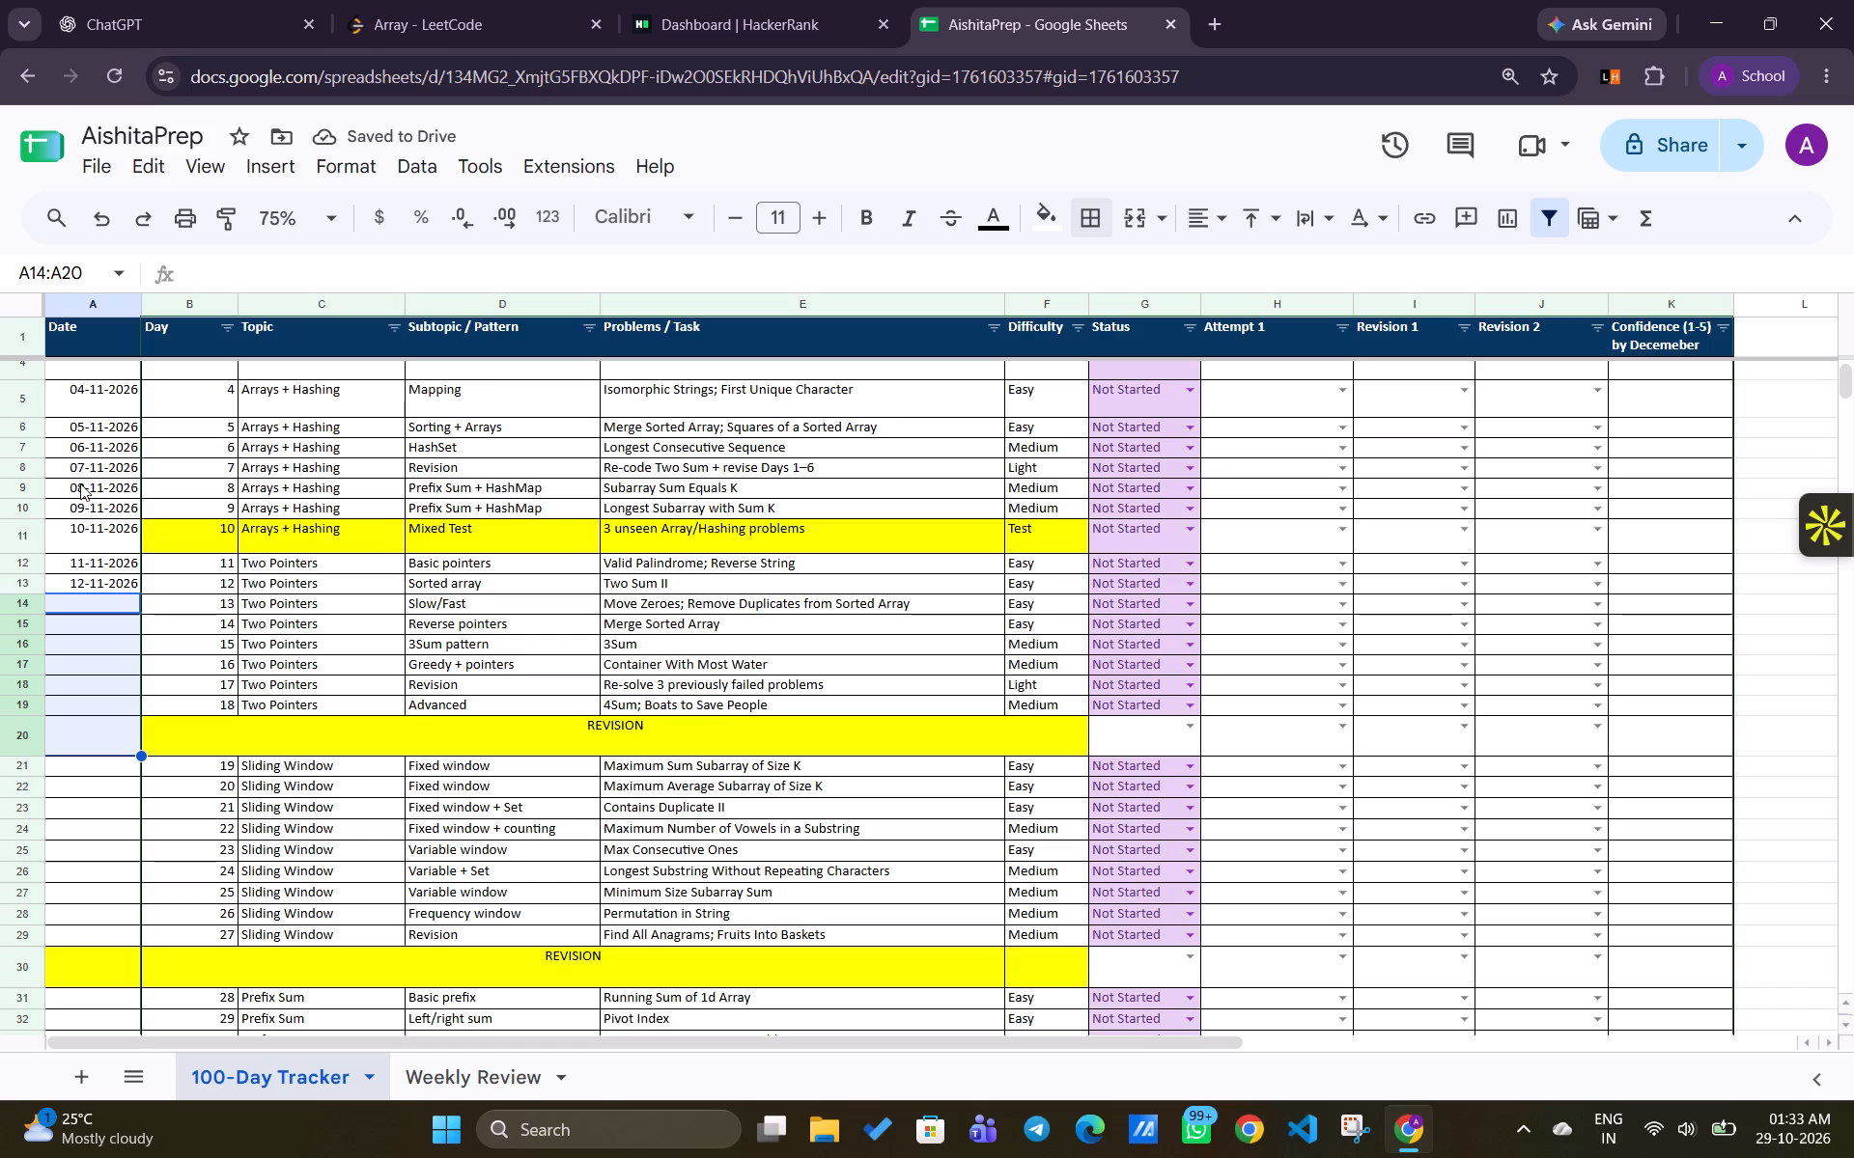
Enter 13-11-2026 as the date for Day 13 in cell A14.
double_click(76, 607)
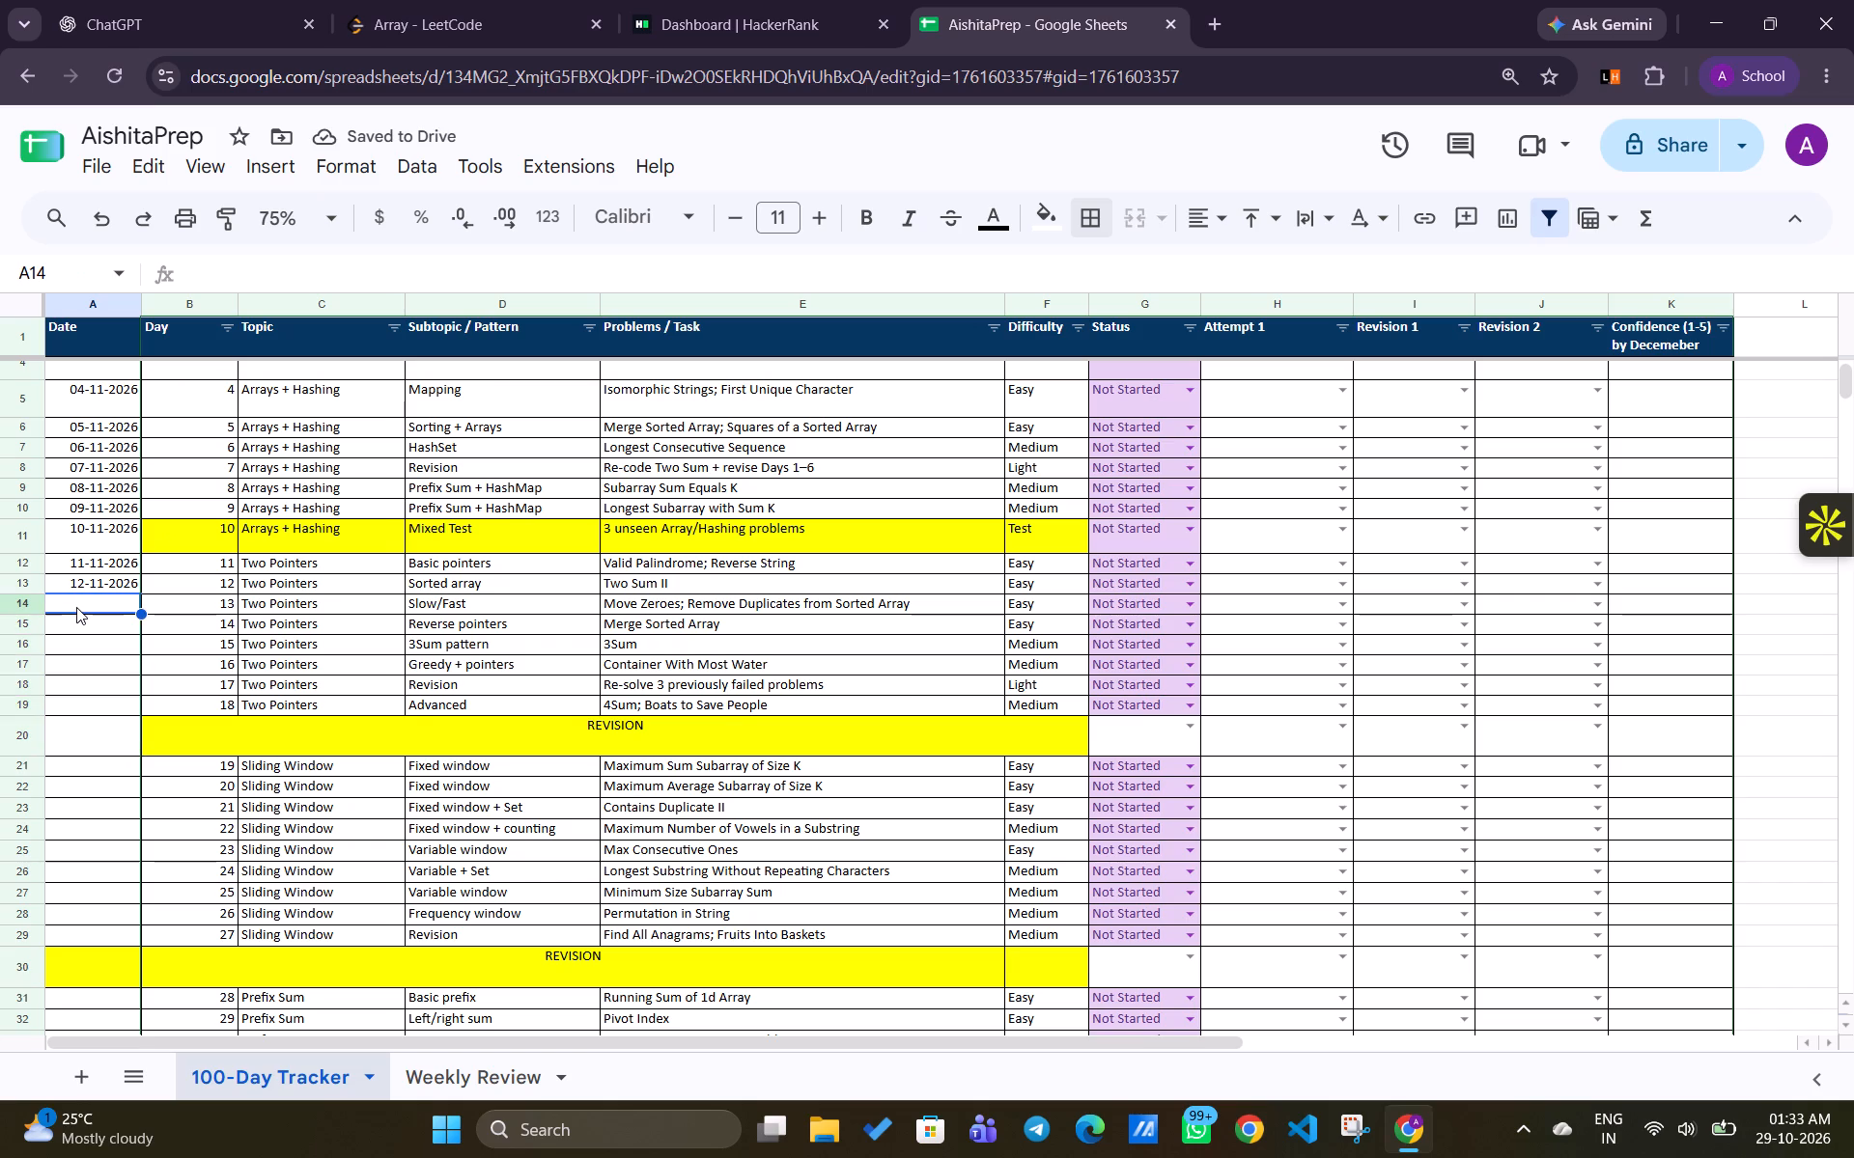
type("13-11-2026")
key("Return")
Right-align the Day 13 date in cell A14 to match the dates above it.
left_click(90, 606)
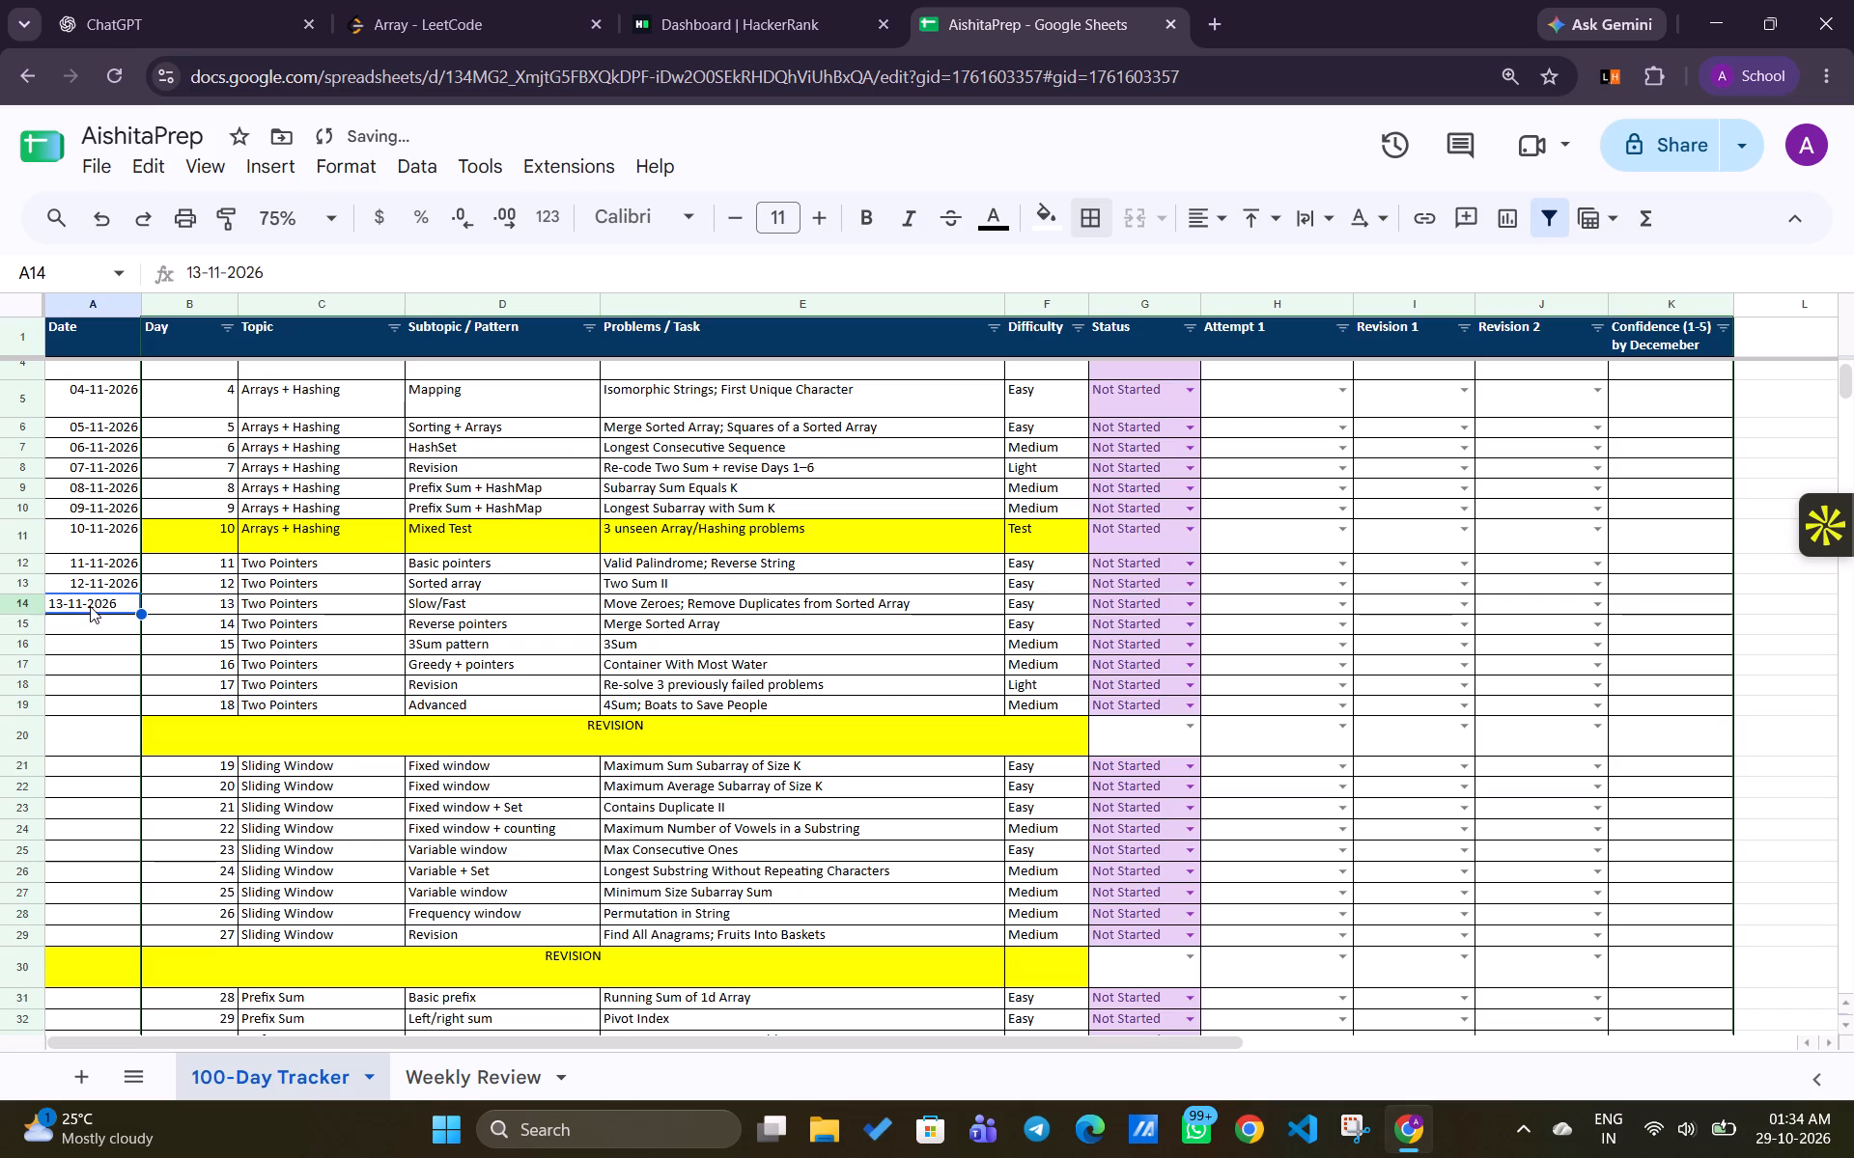
left_click(1204, 215)
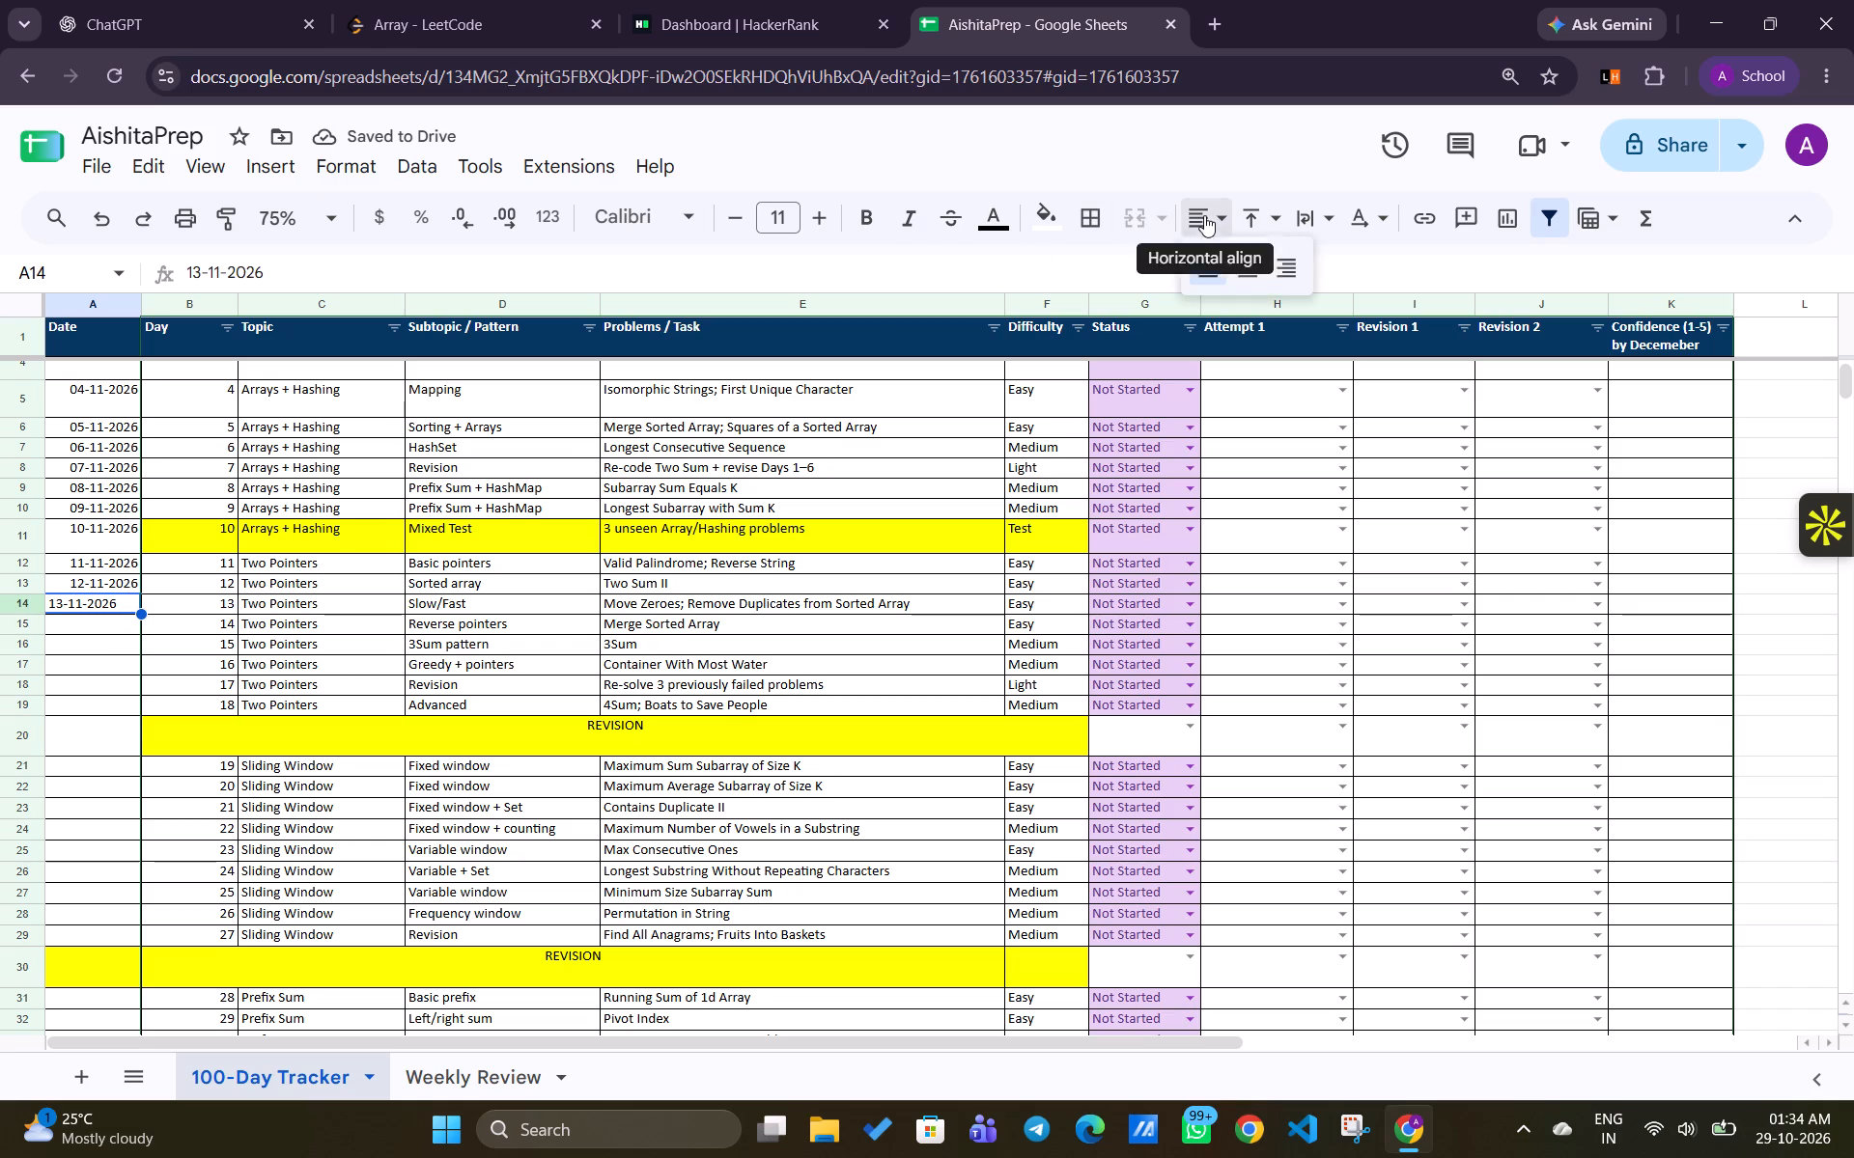
left_click(1250, 263)
left_click(1209, 209)
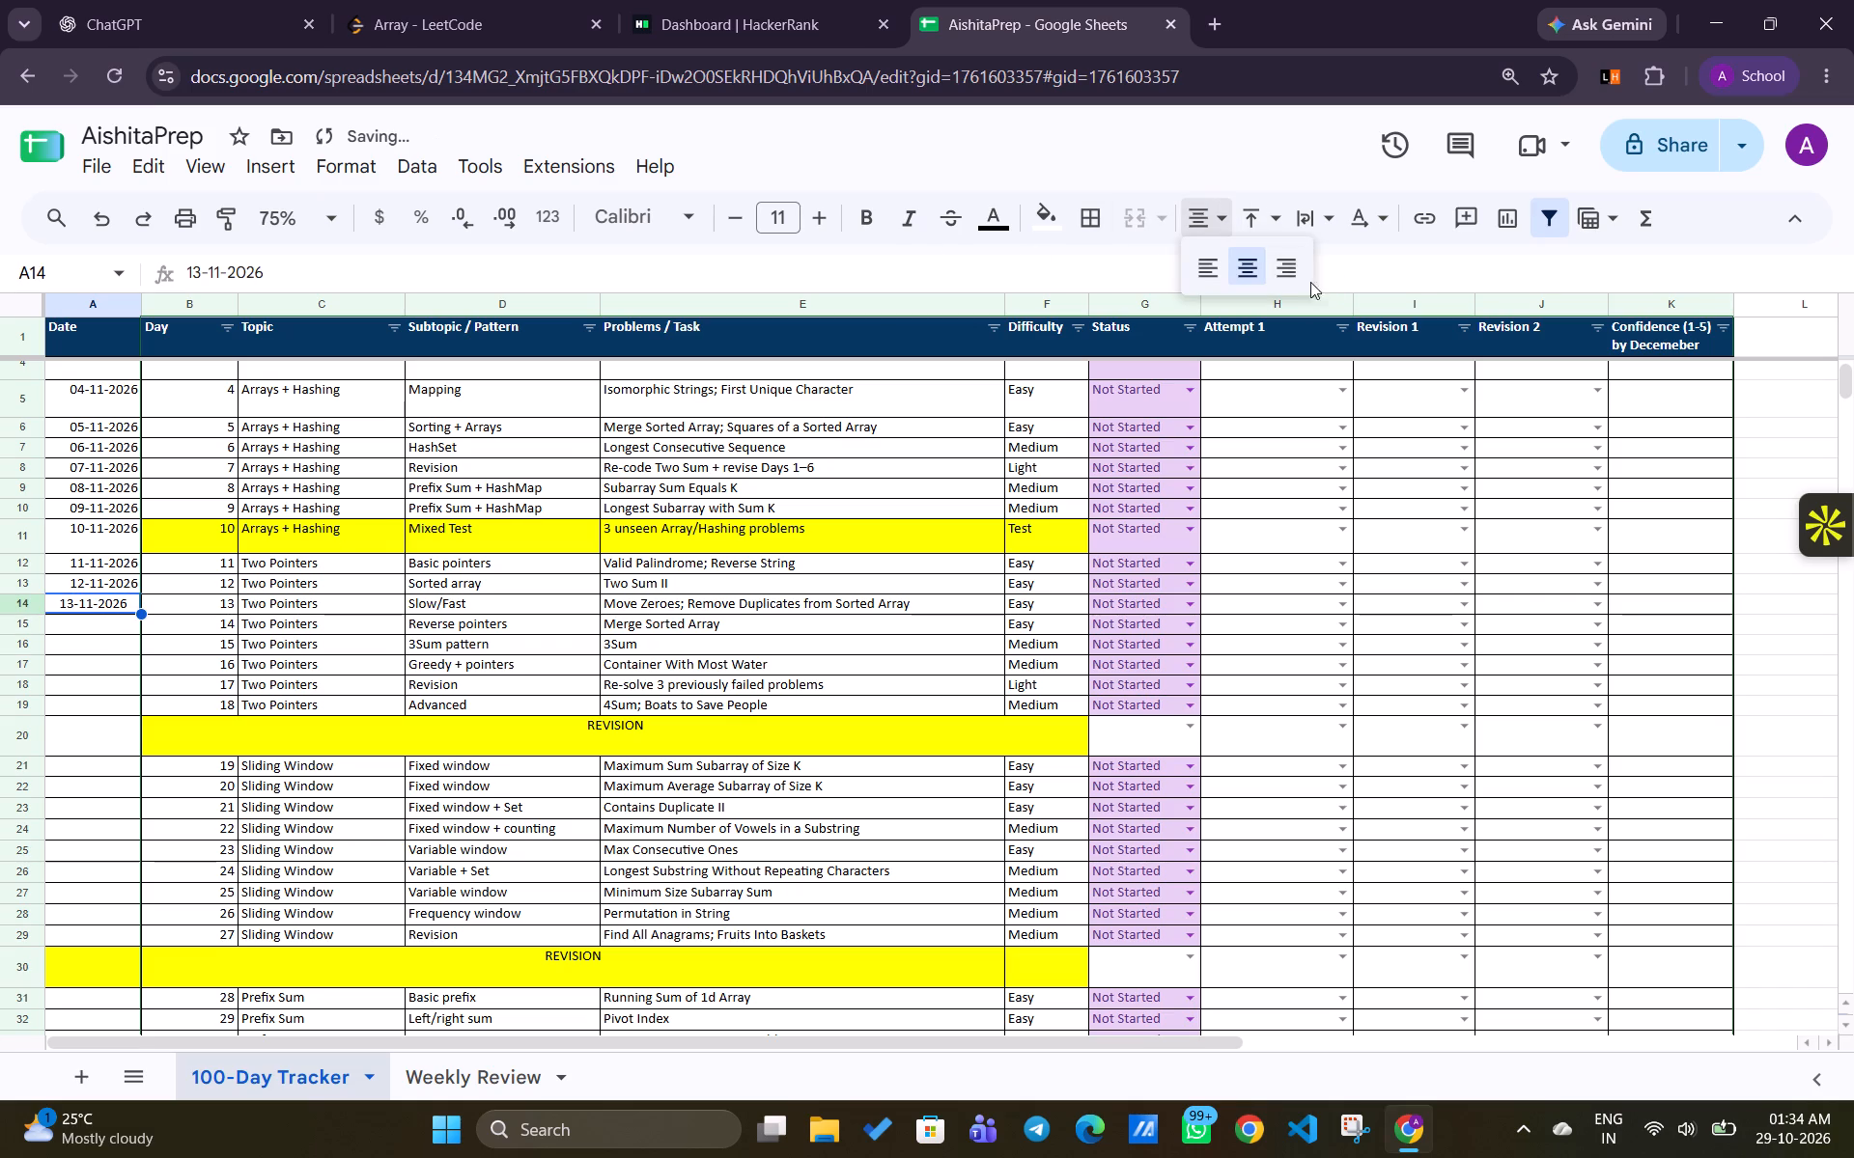
left_click(1301, 272)
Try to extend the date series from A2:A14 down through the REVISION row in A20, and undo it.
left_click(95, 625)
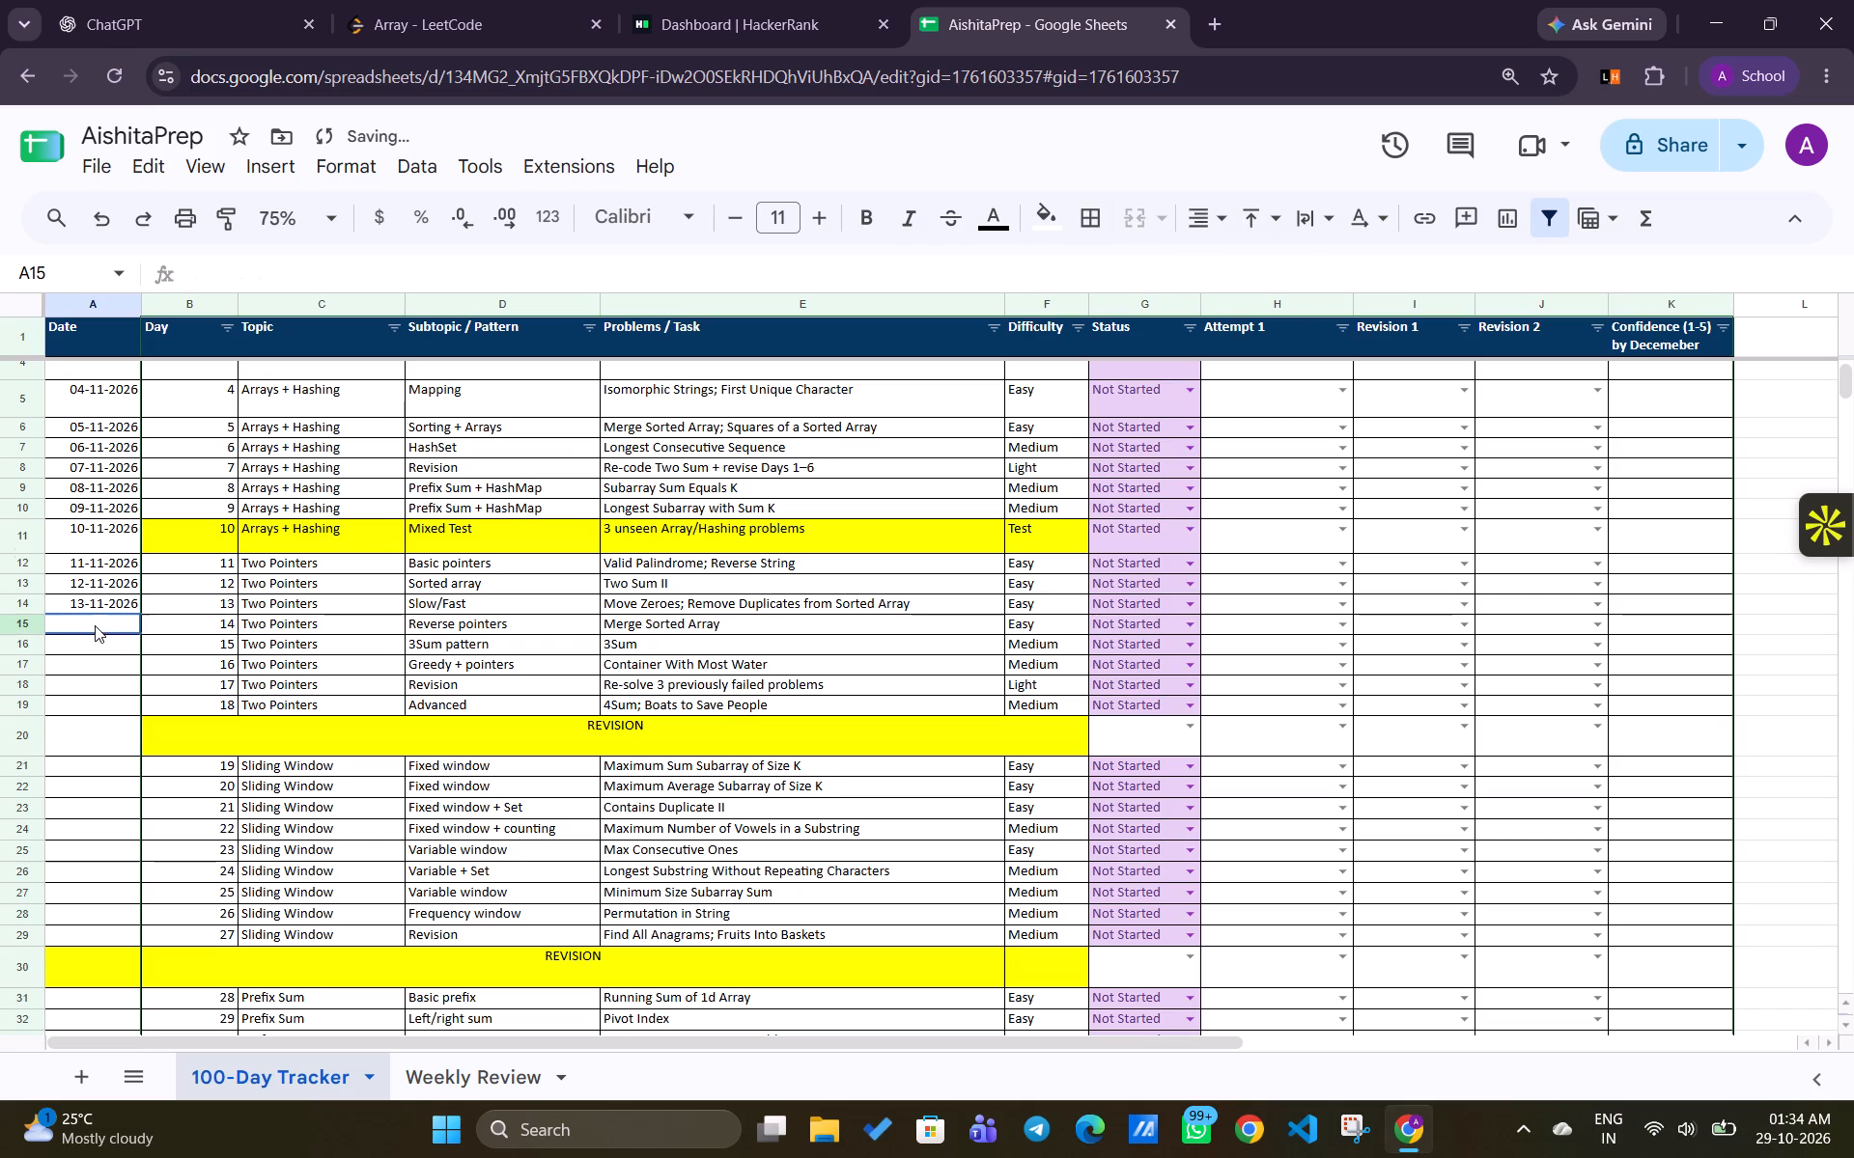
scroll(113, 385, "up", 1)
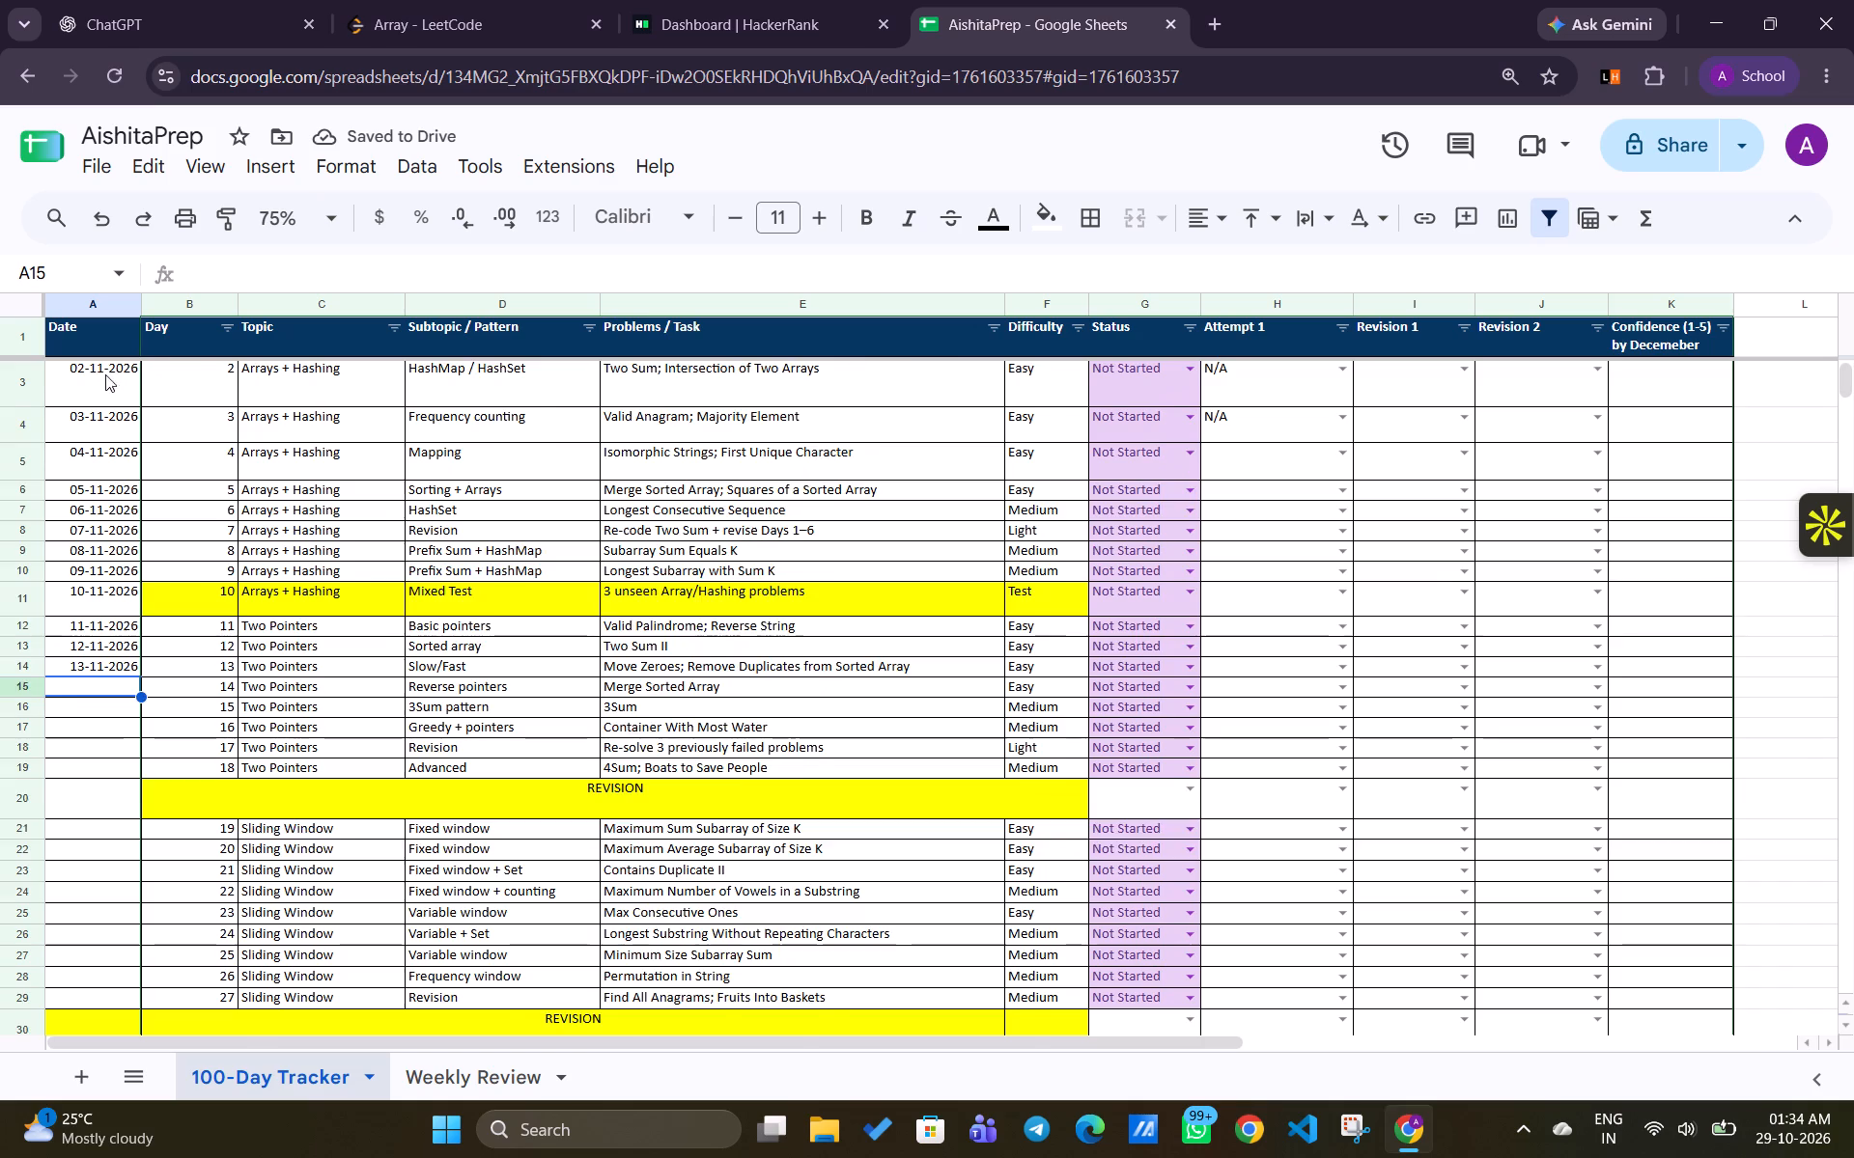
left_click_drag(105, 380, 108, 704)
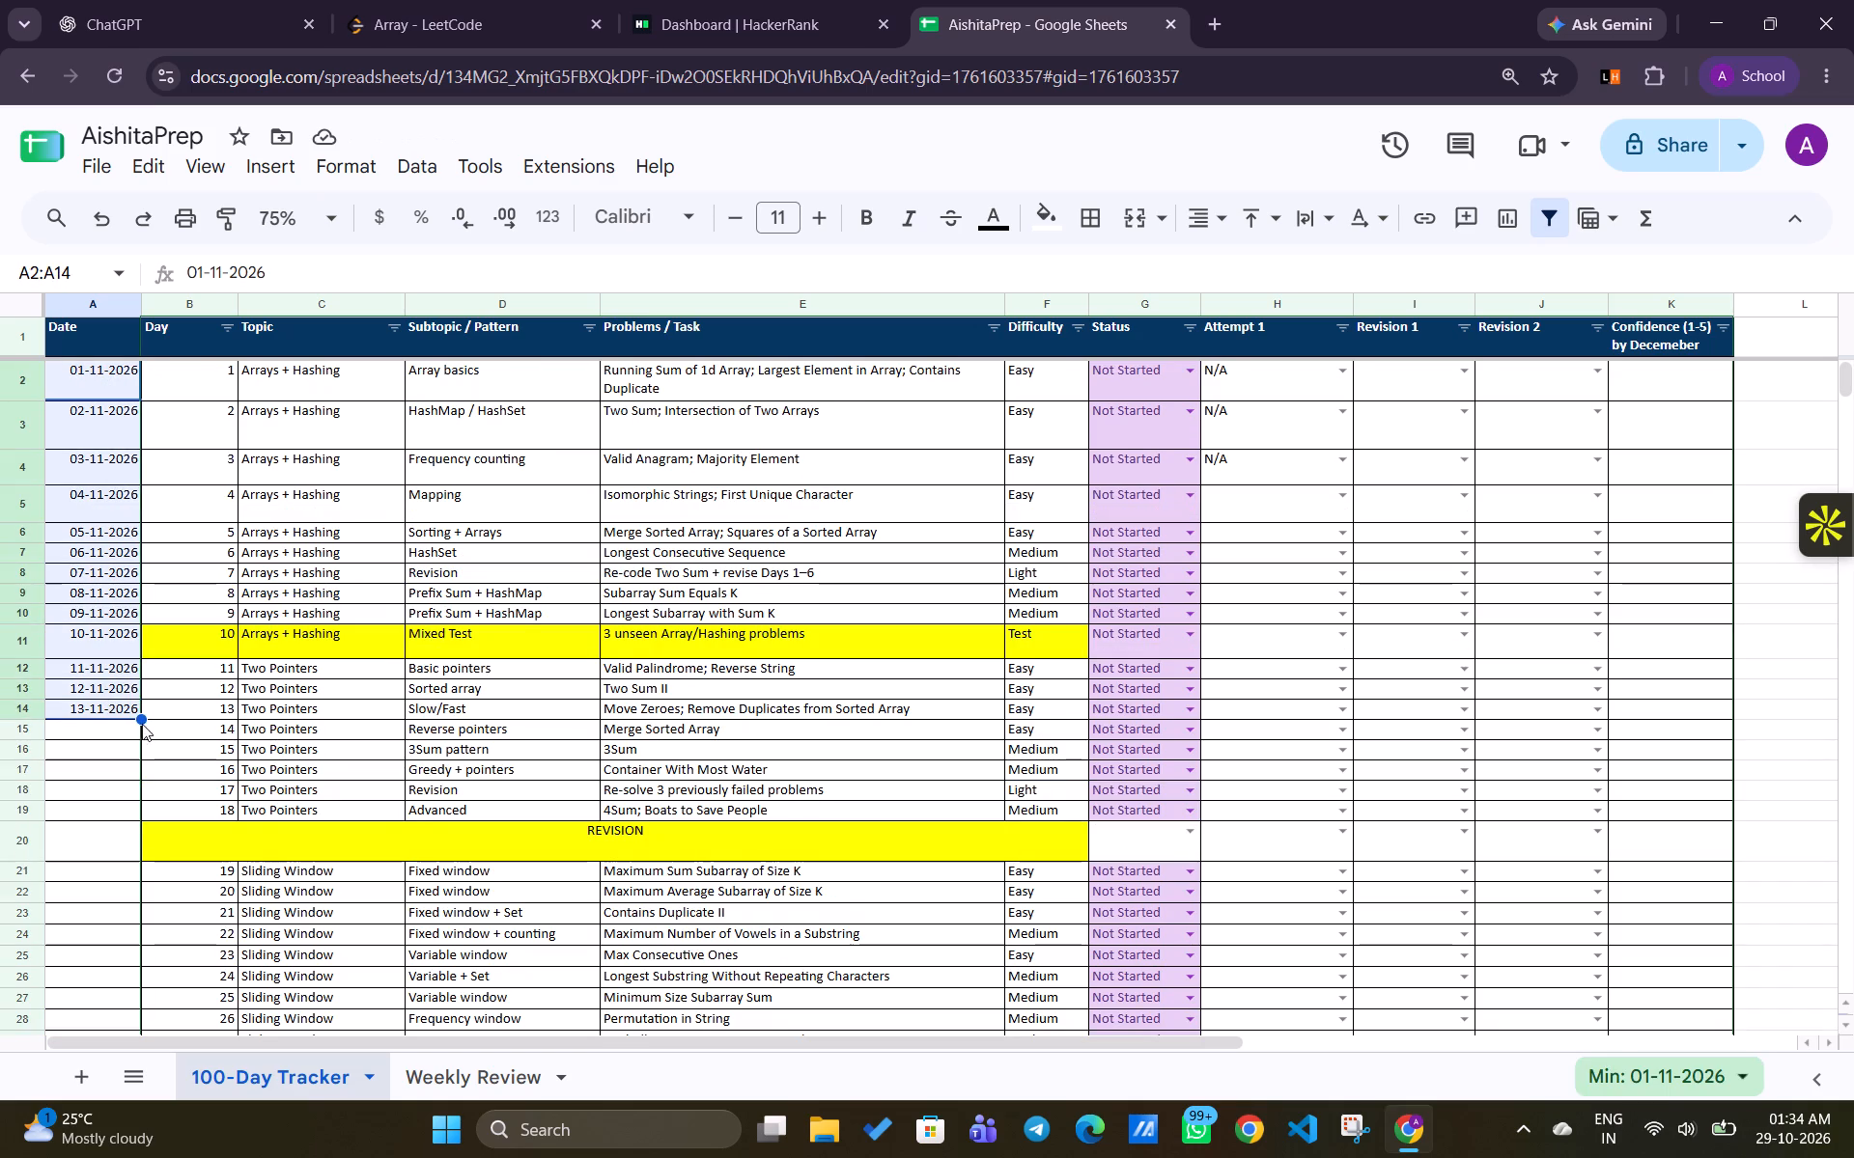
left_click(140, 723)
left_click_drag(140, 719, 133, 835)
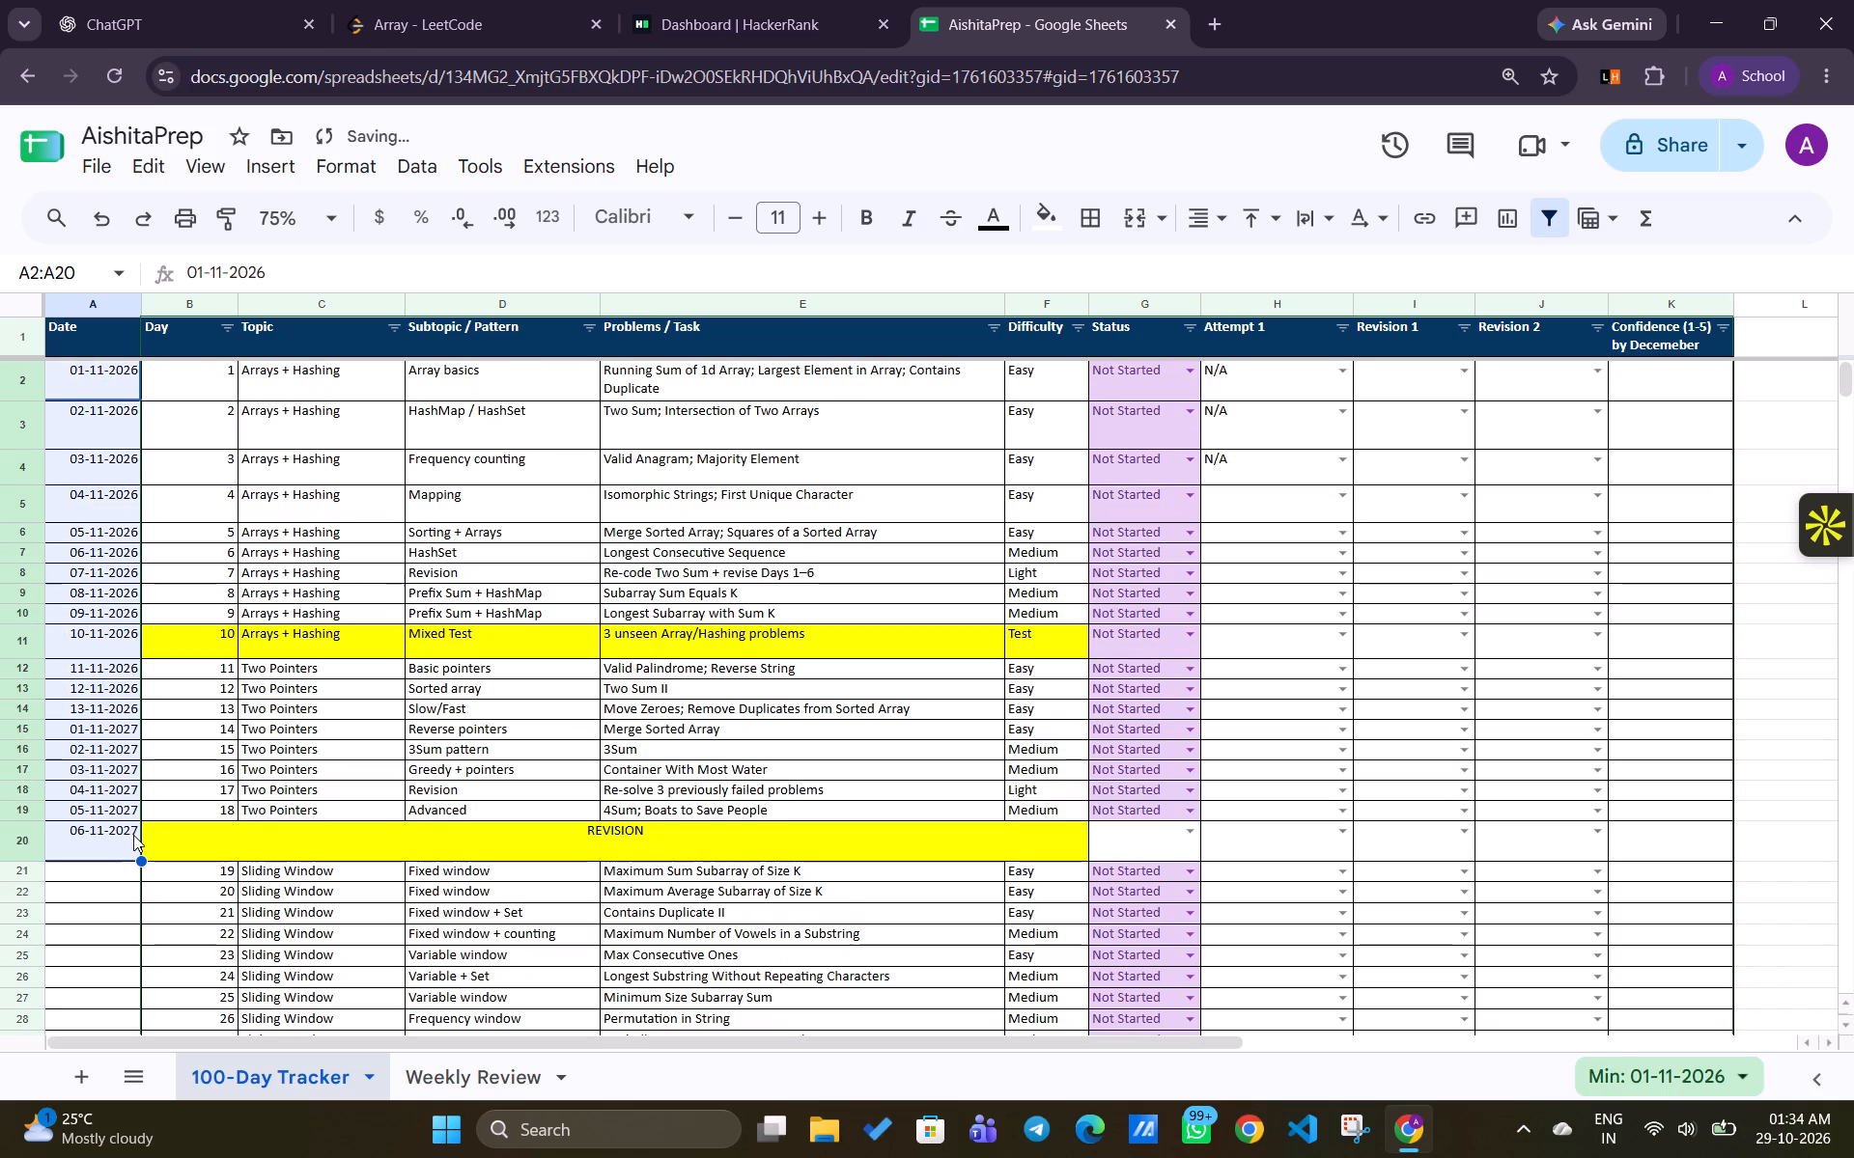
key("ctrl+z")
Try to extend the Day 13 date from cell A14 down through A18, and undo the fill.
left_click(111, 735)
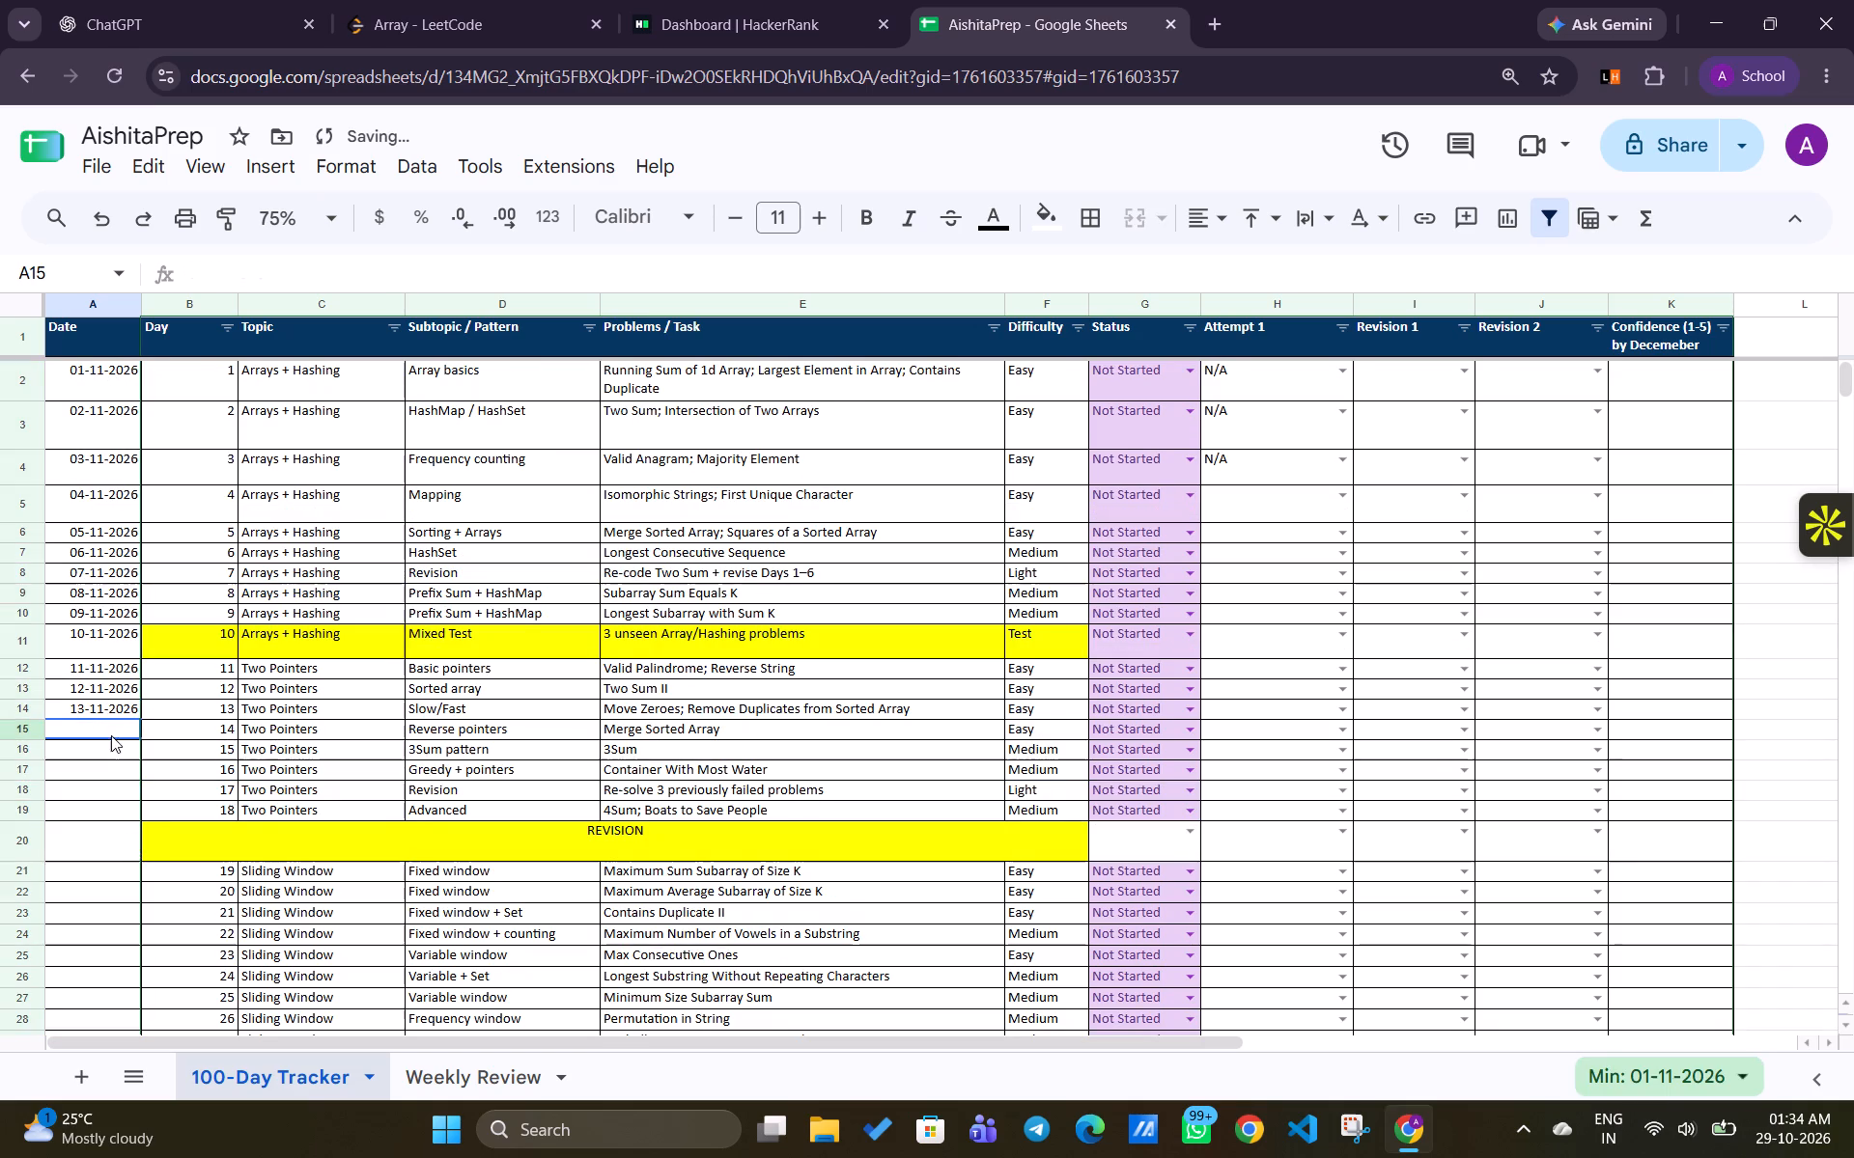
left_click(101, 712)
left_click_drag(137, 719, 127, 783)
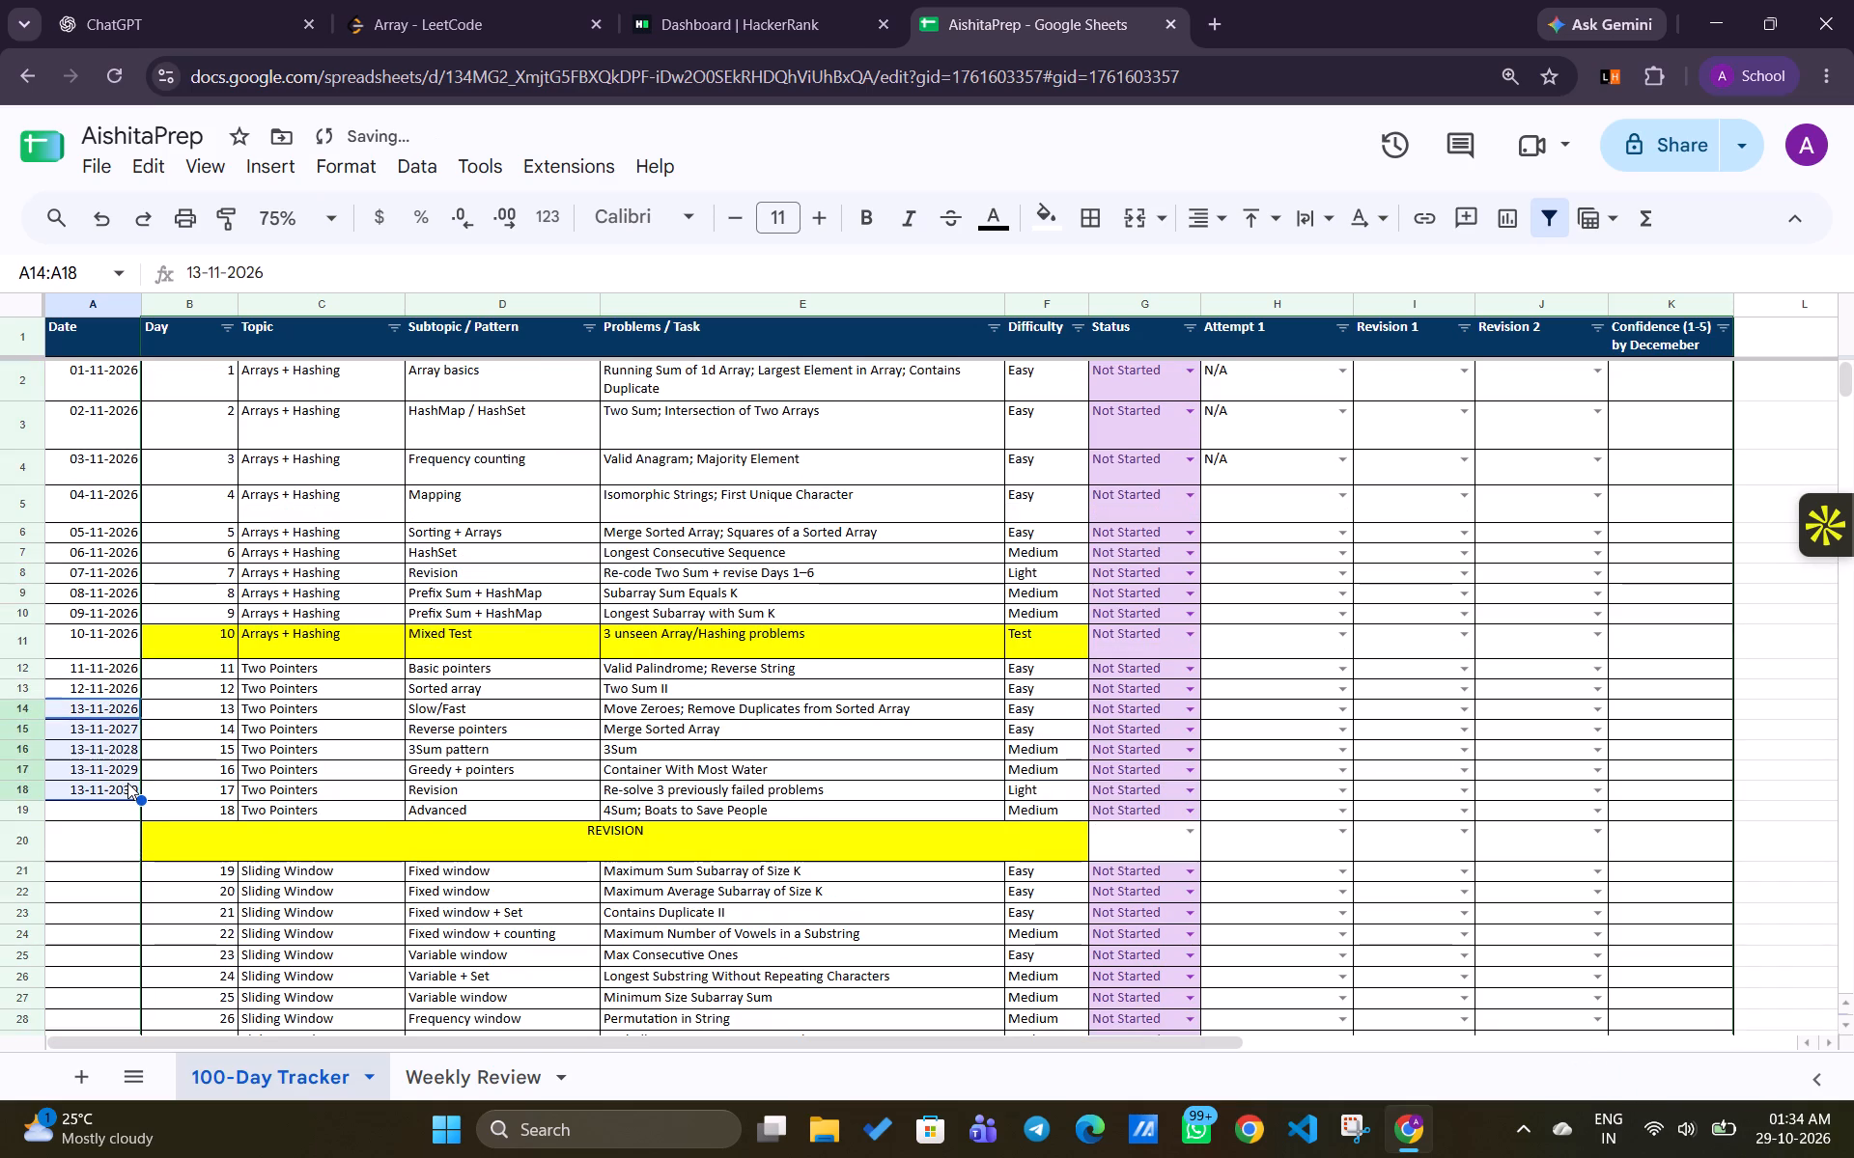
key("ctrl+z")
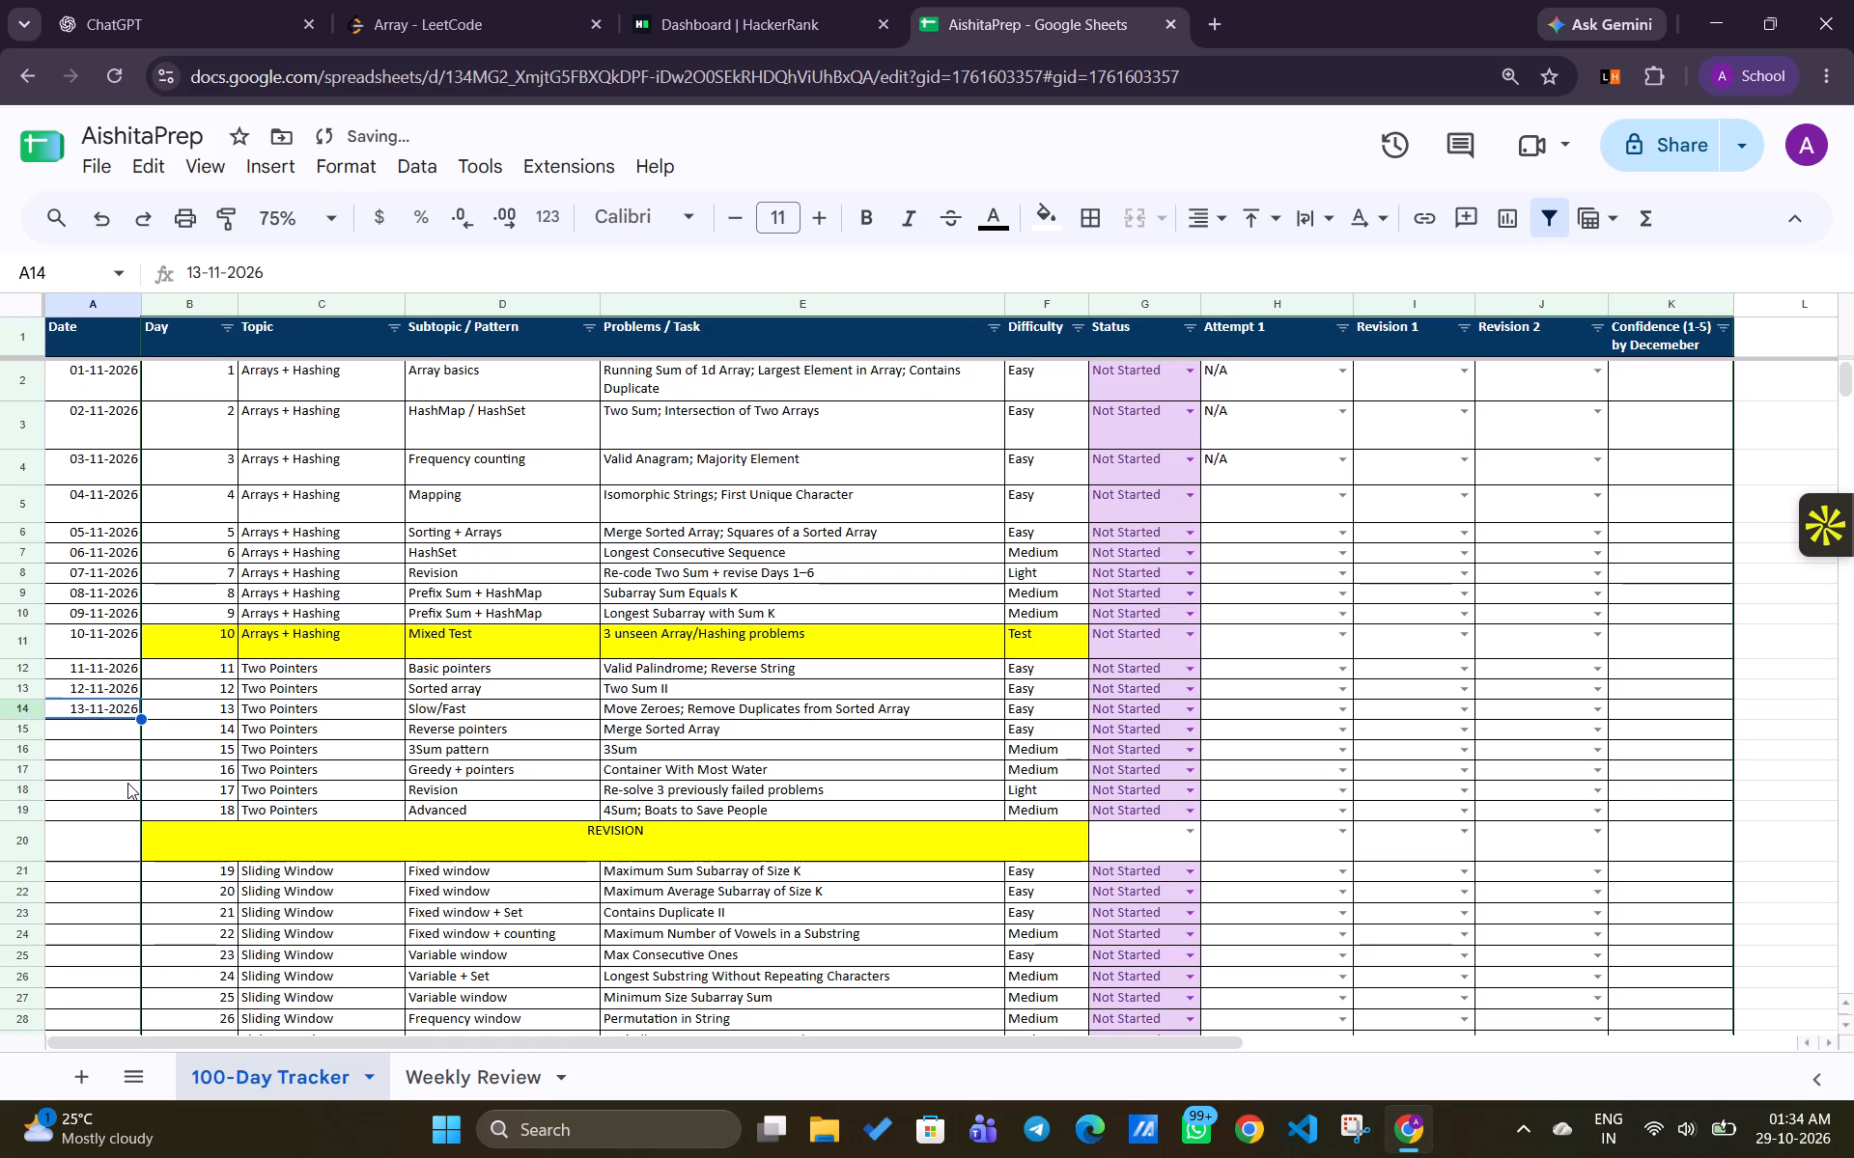
Paste the copied Day 1 date into cell A15 for Day 14.
left_click(97, 728)
key("ctrl+v")
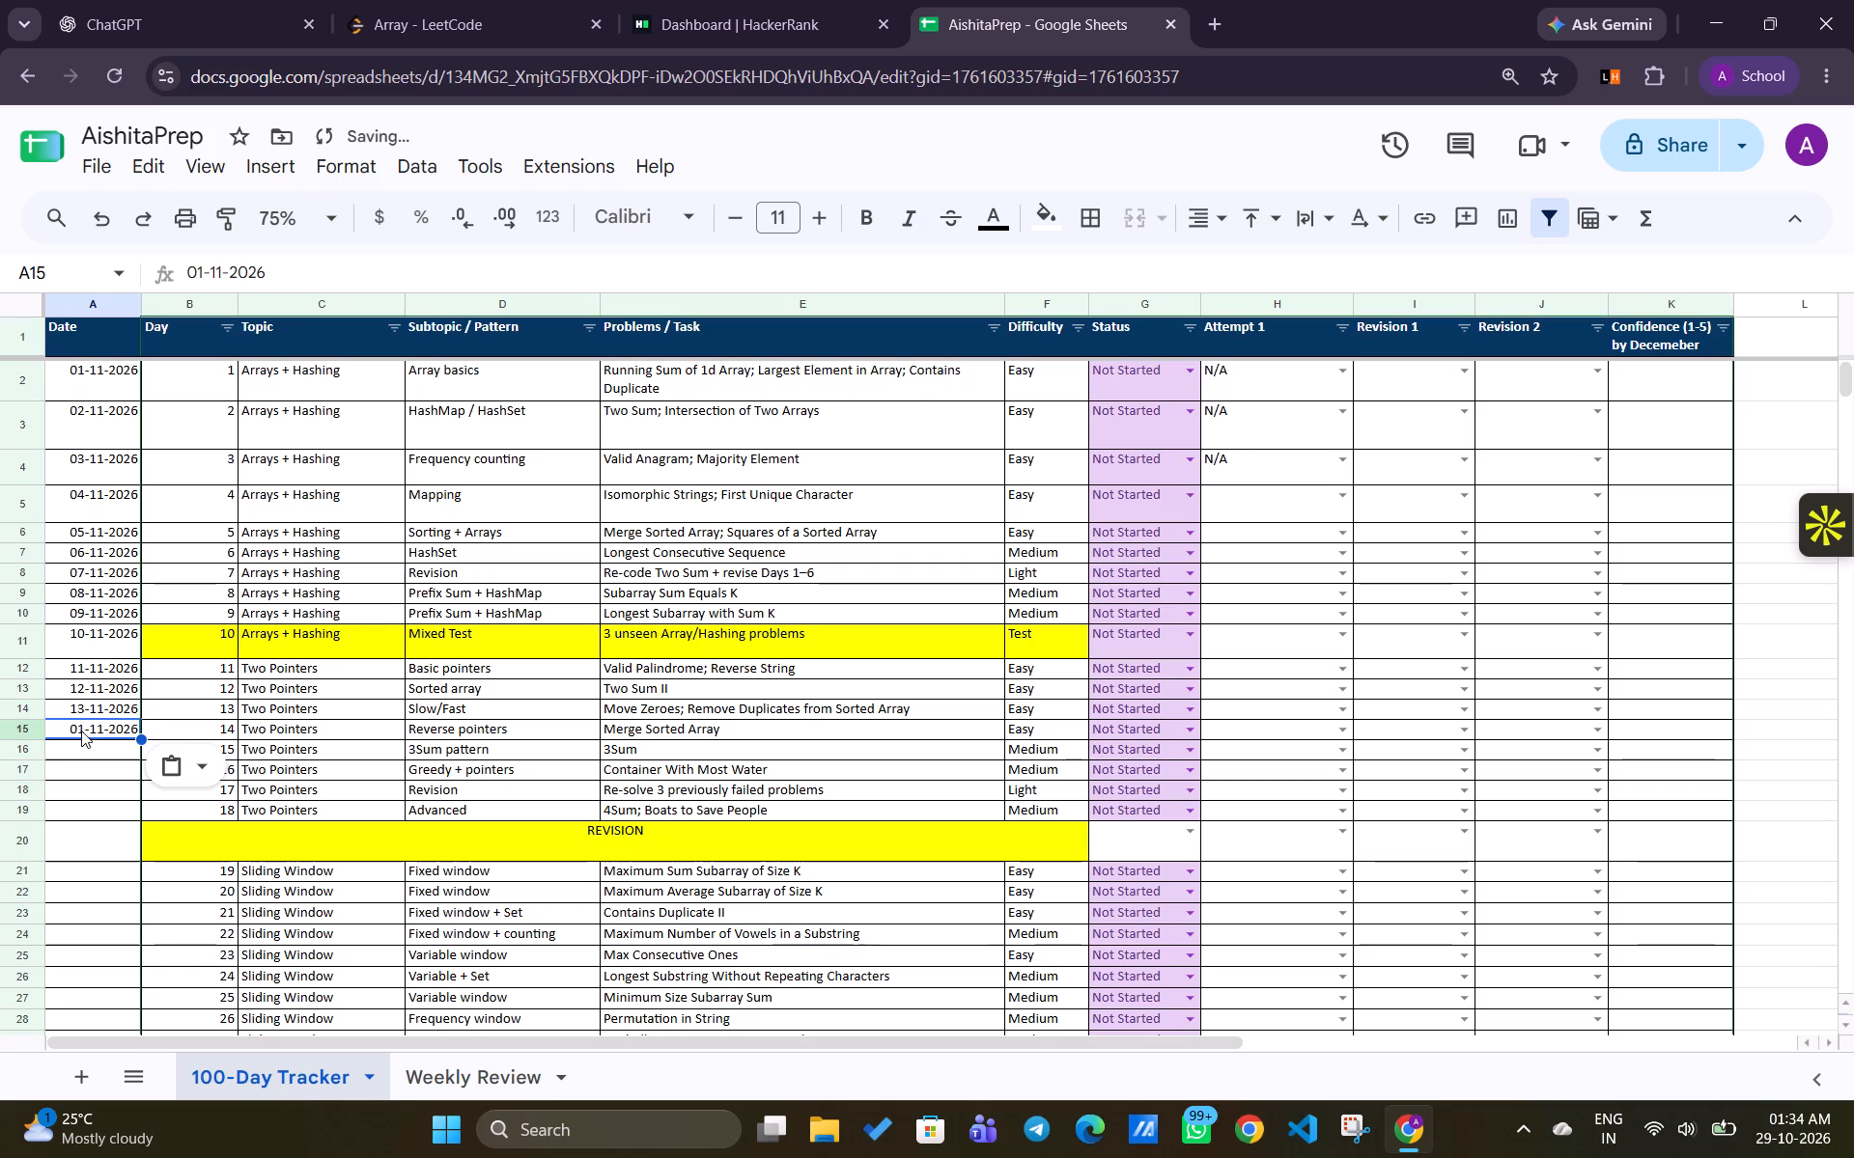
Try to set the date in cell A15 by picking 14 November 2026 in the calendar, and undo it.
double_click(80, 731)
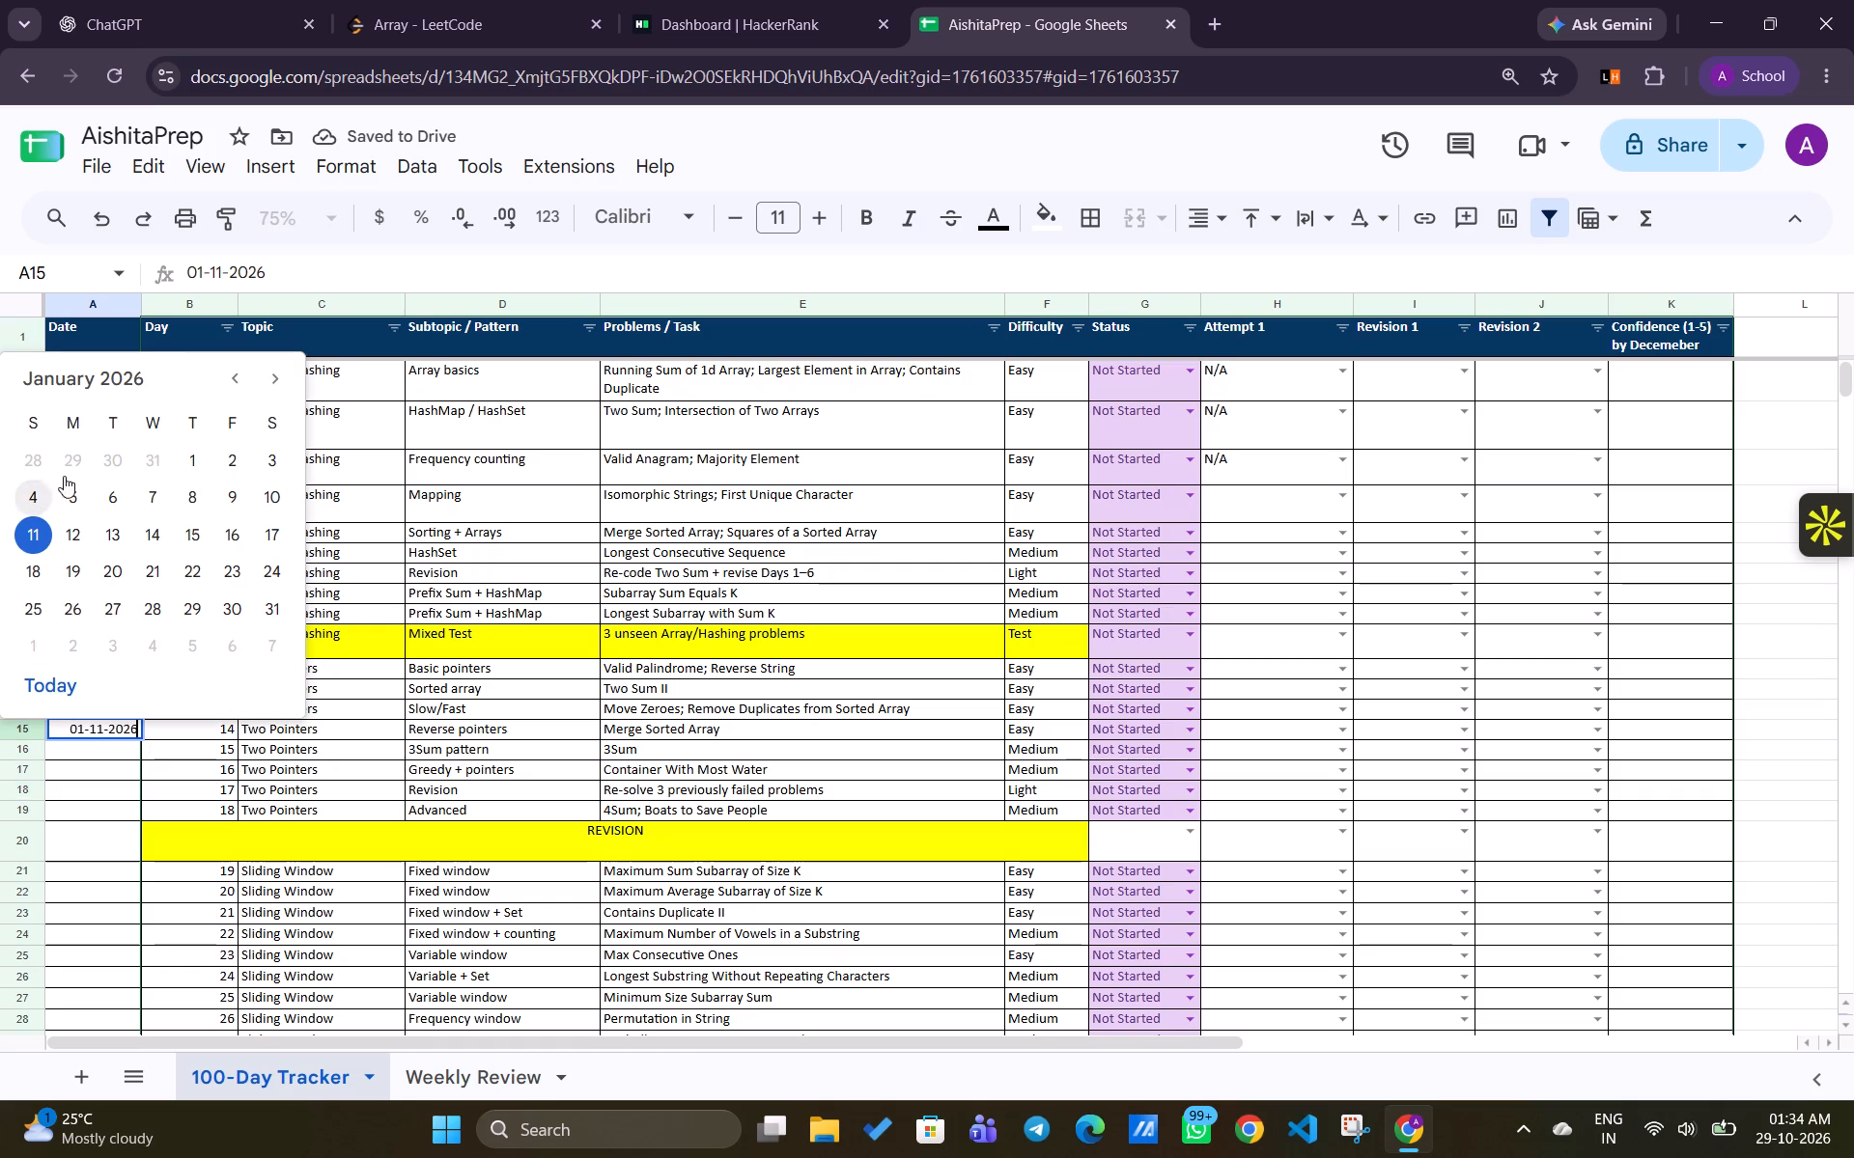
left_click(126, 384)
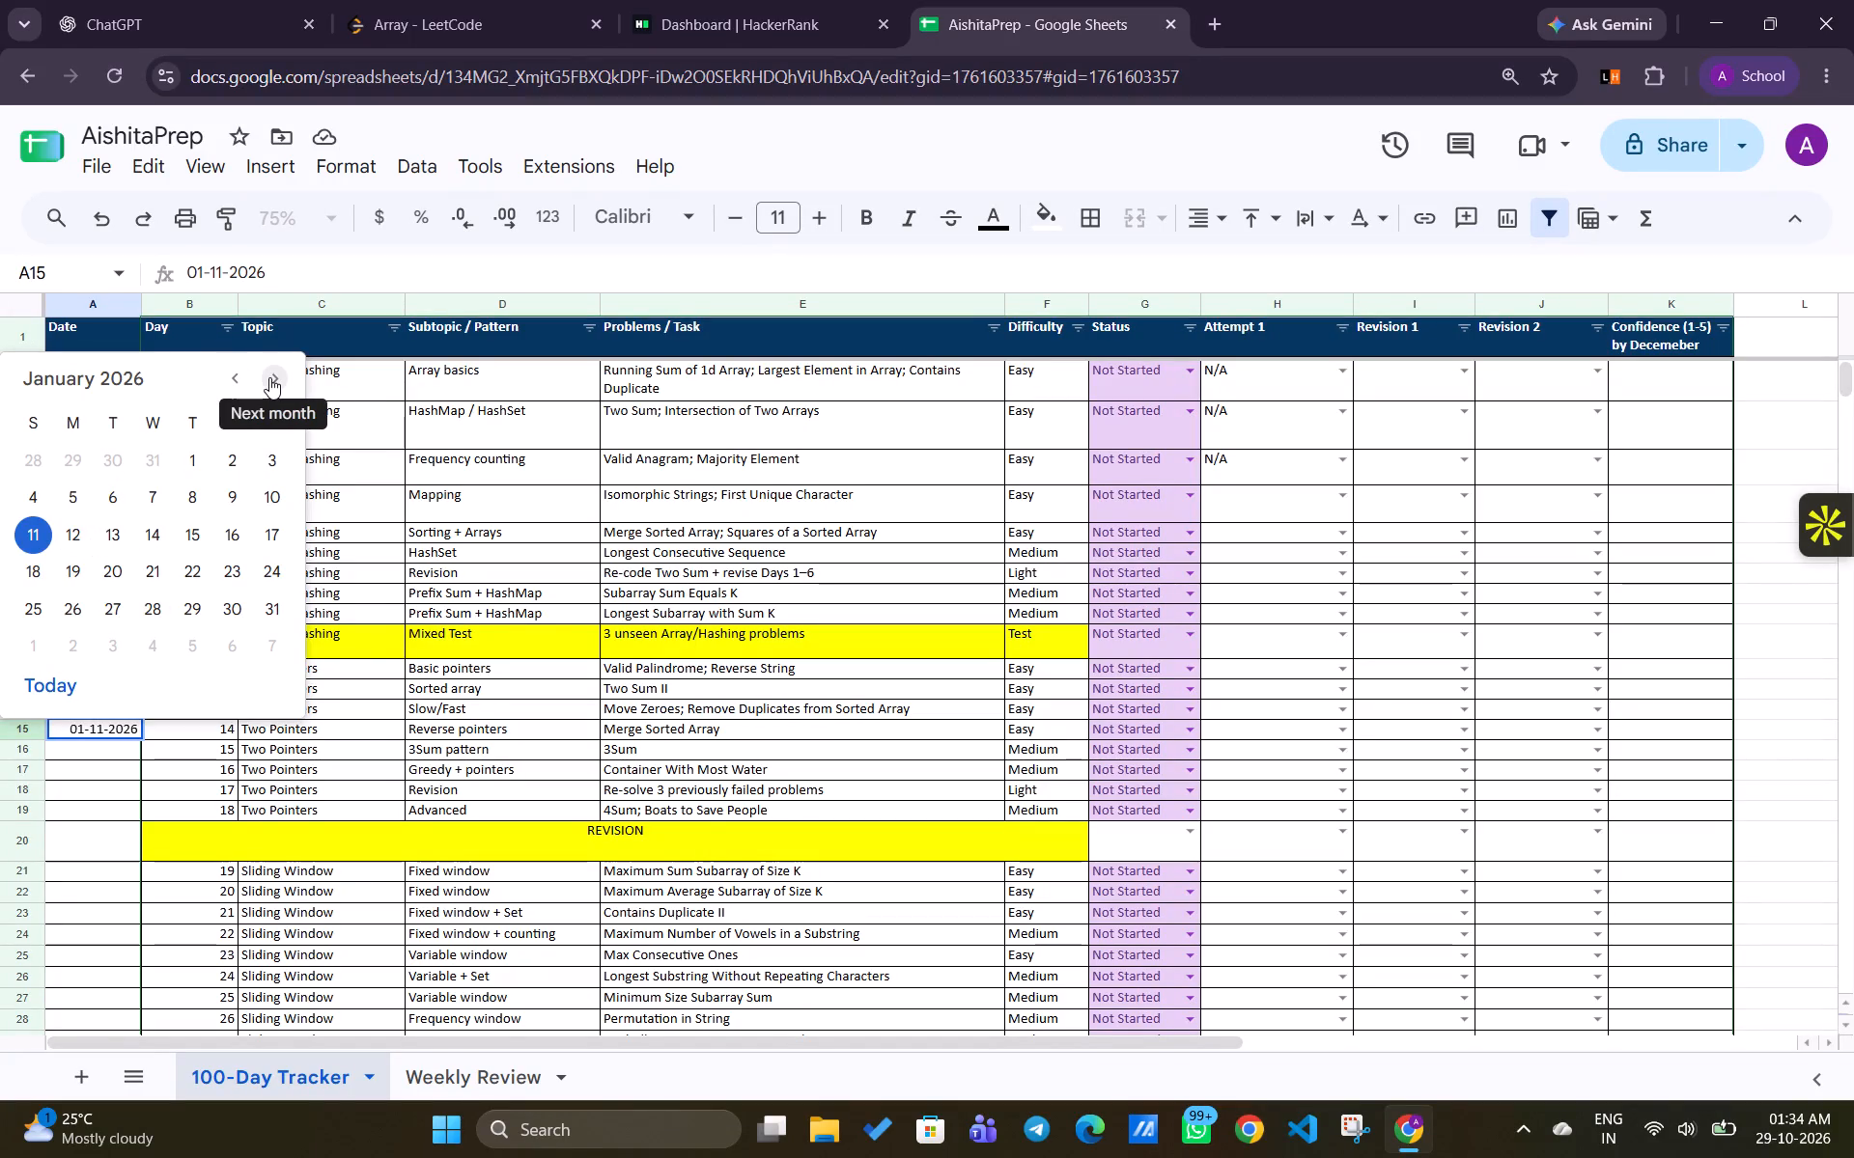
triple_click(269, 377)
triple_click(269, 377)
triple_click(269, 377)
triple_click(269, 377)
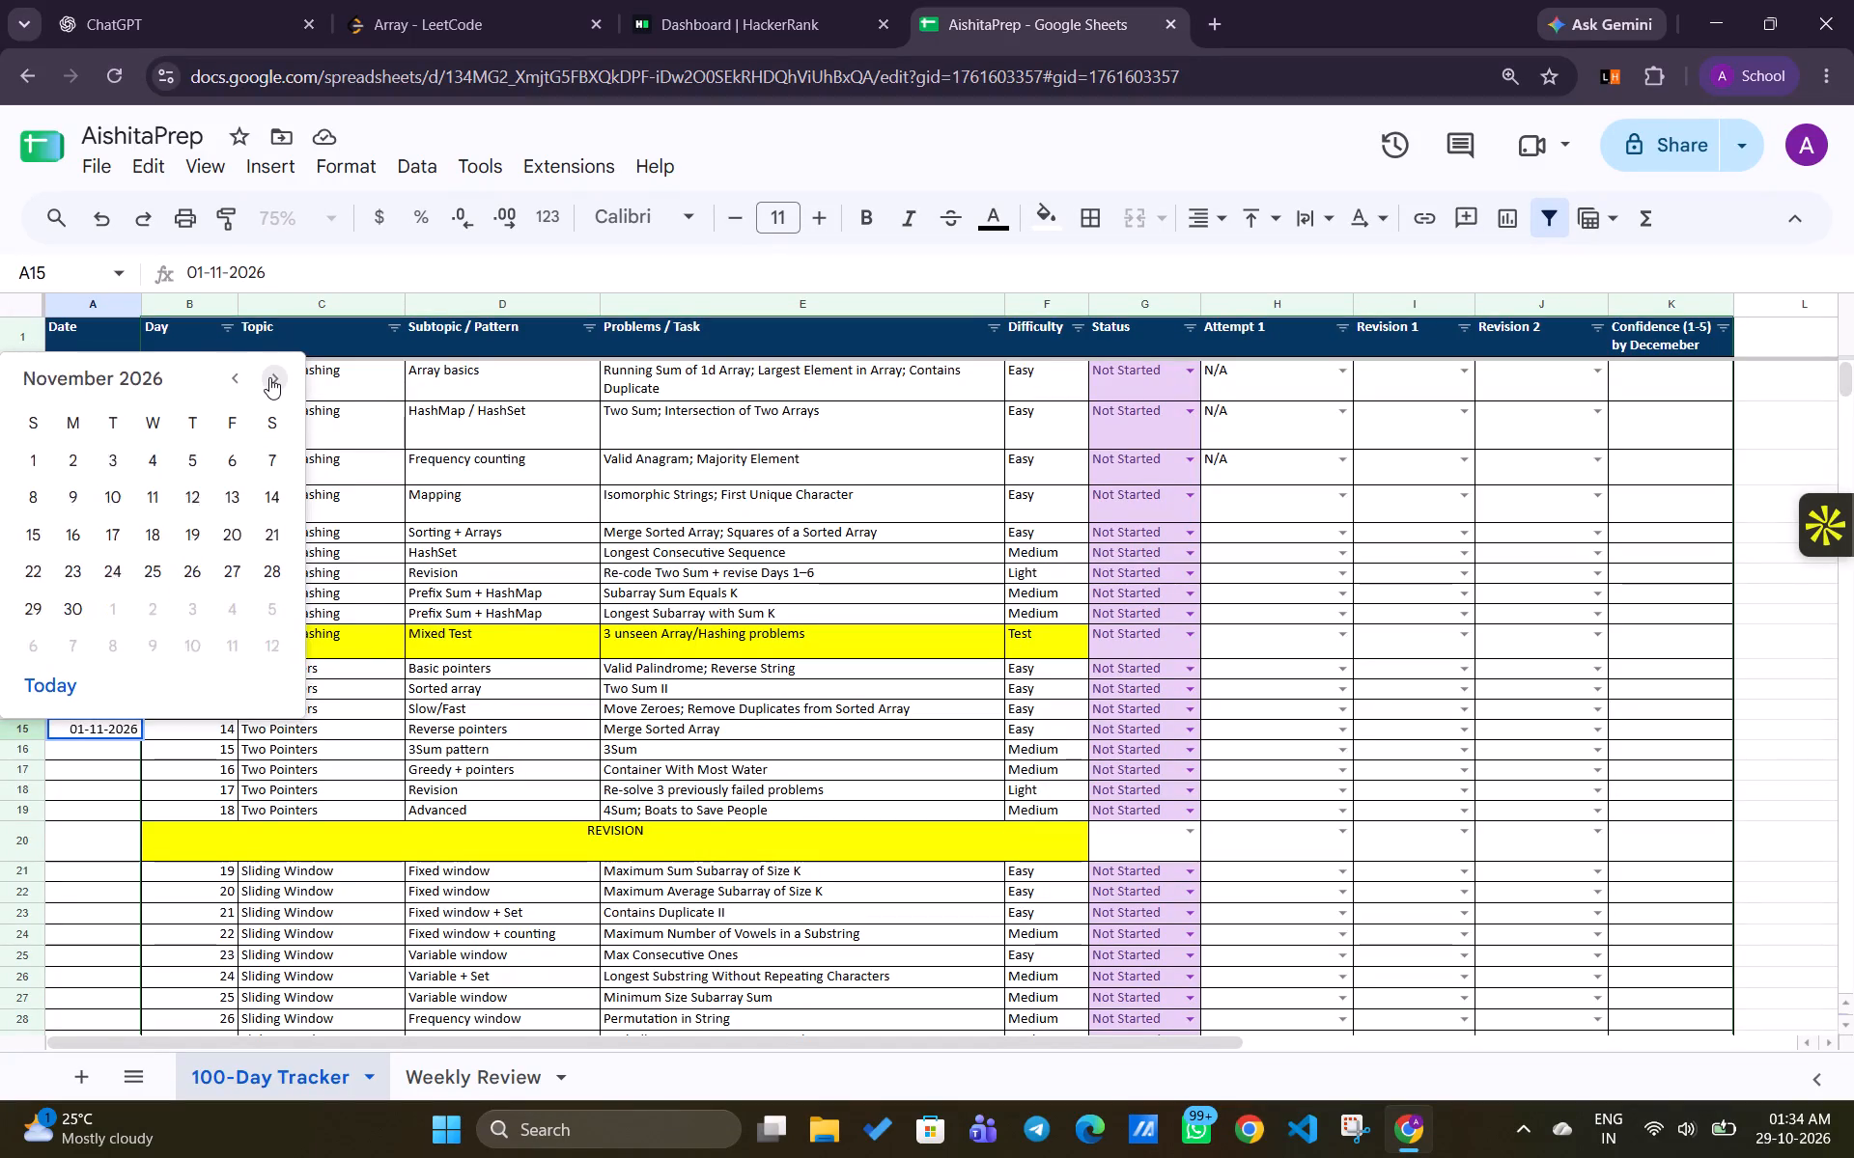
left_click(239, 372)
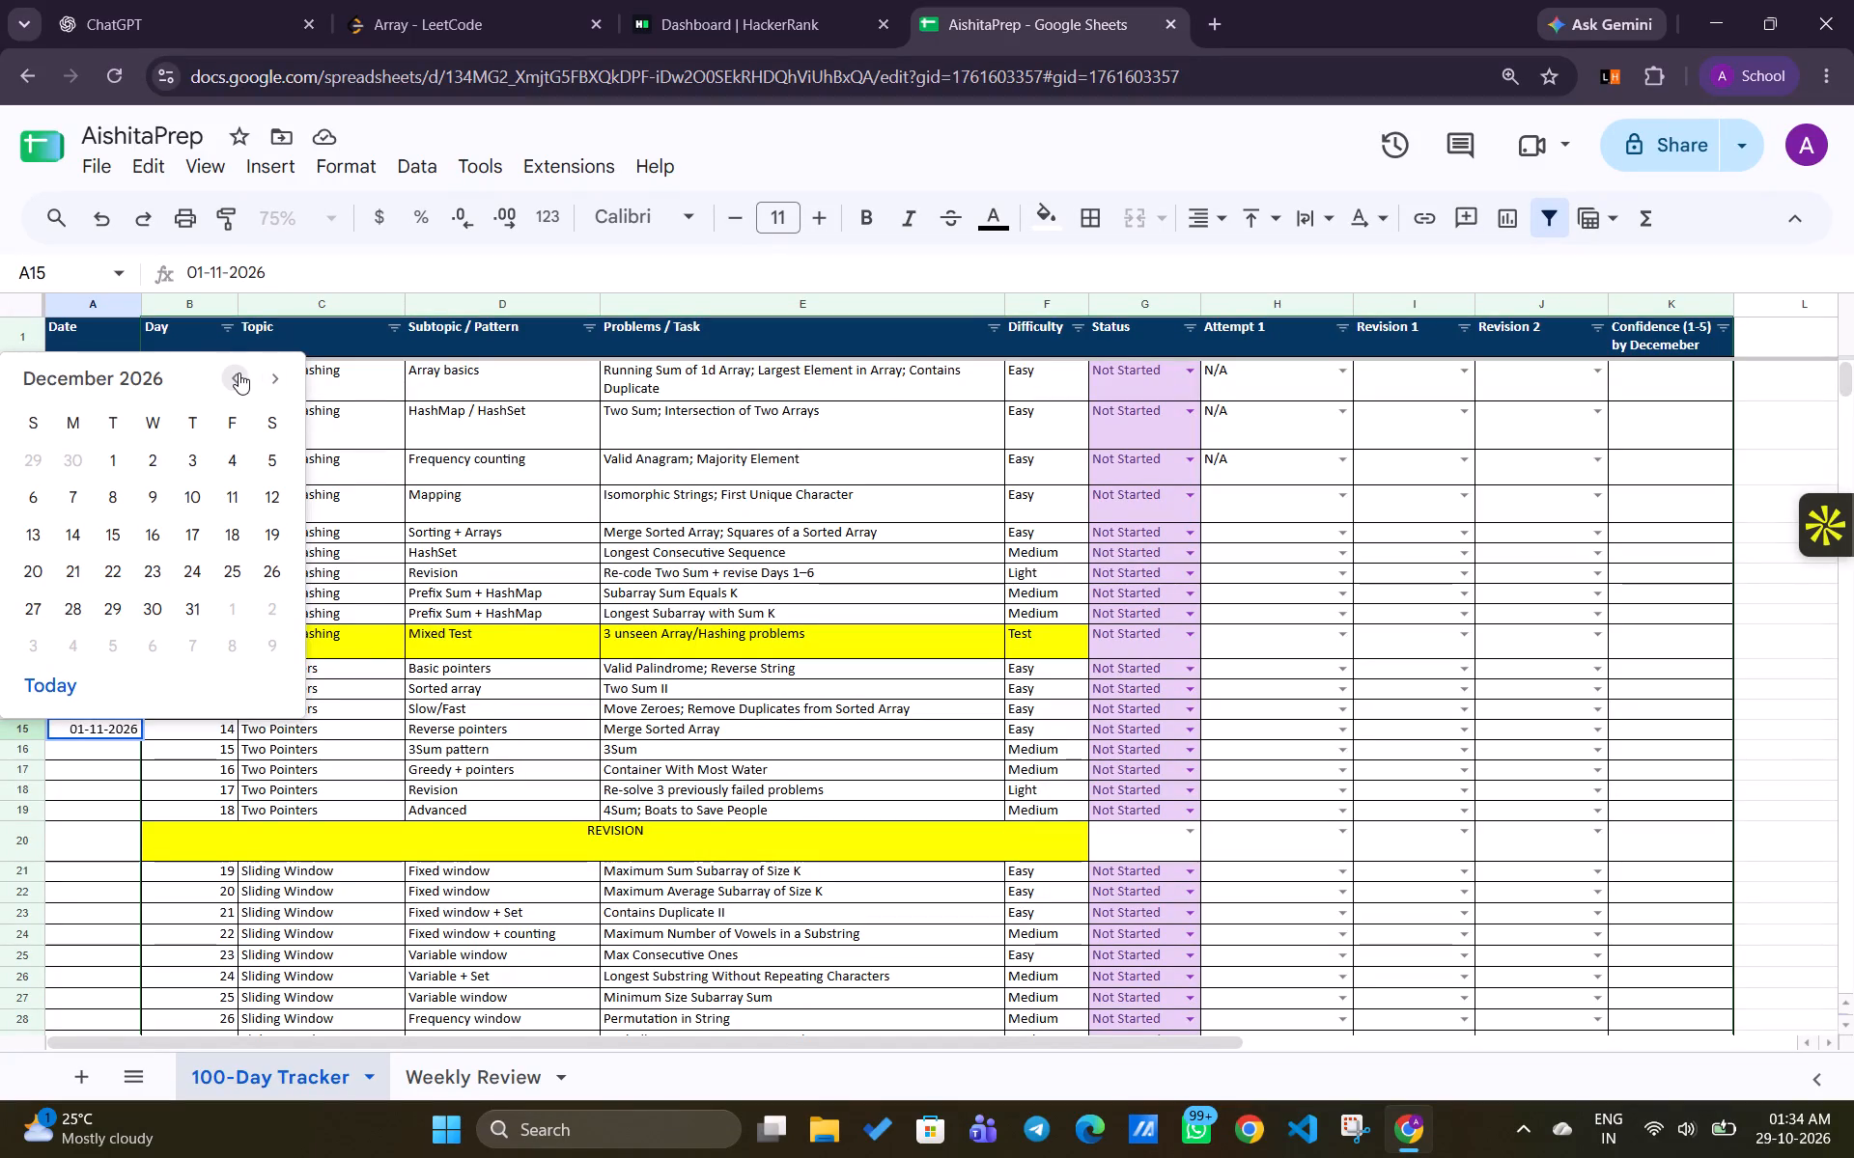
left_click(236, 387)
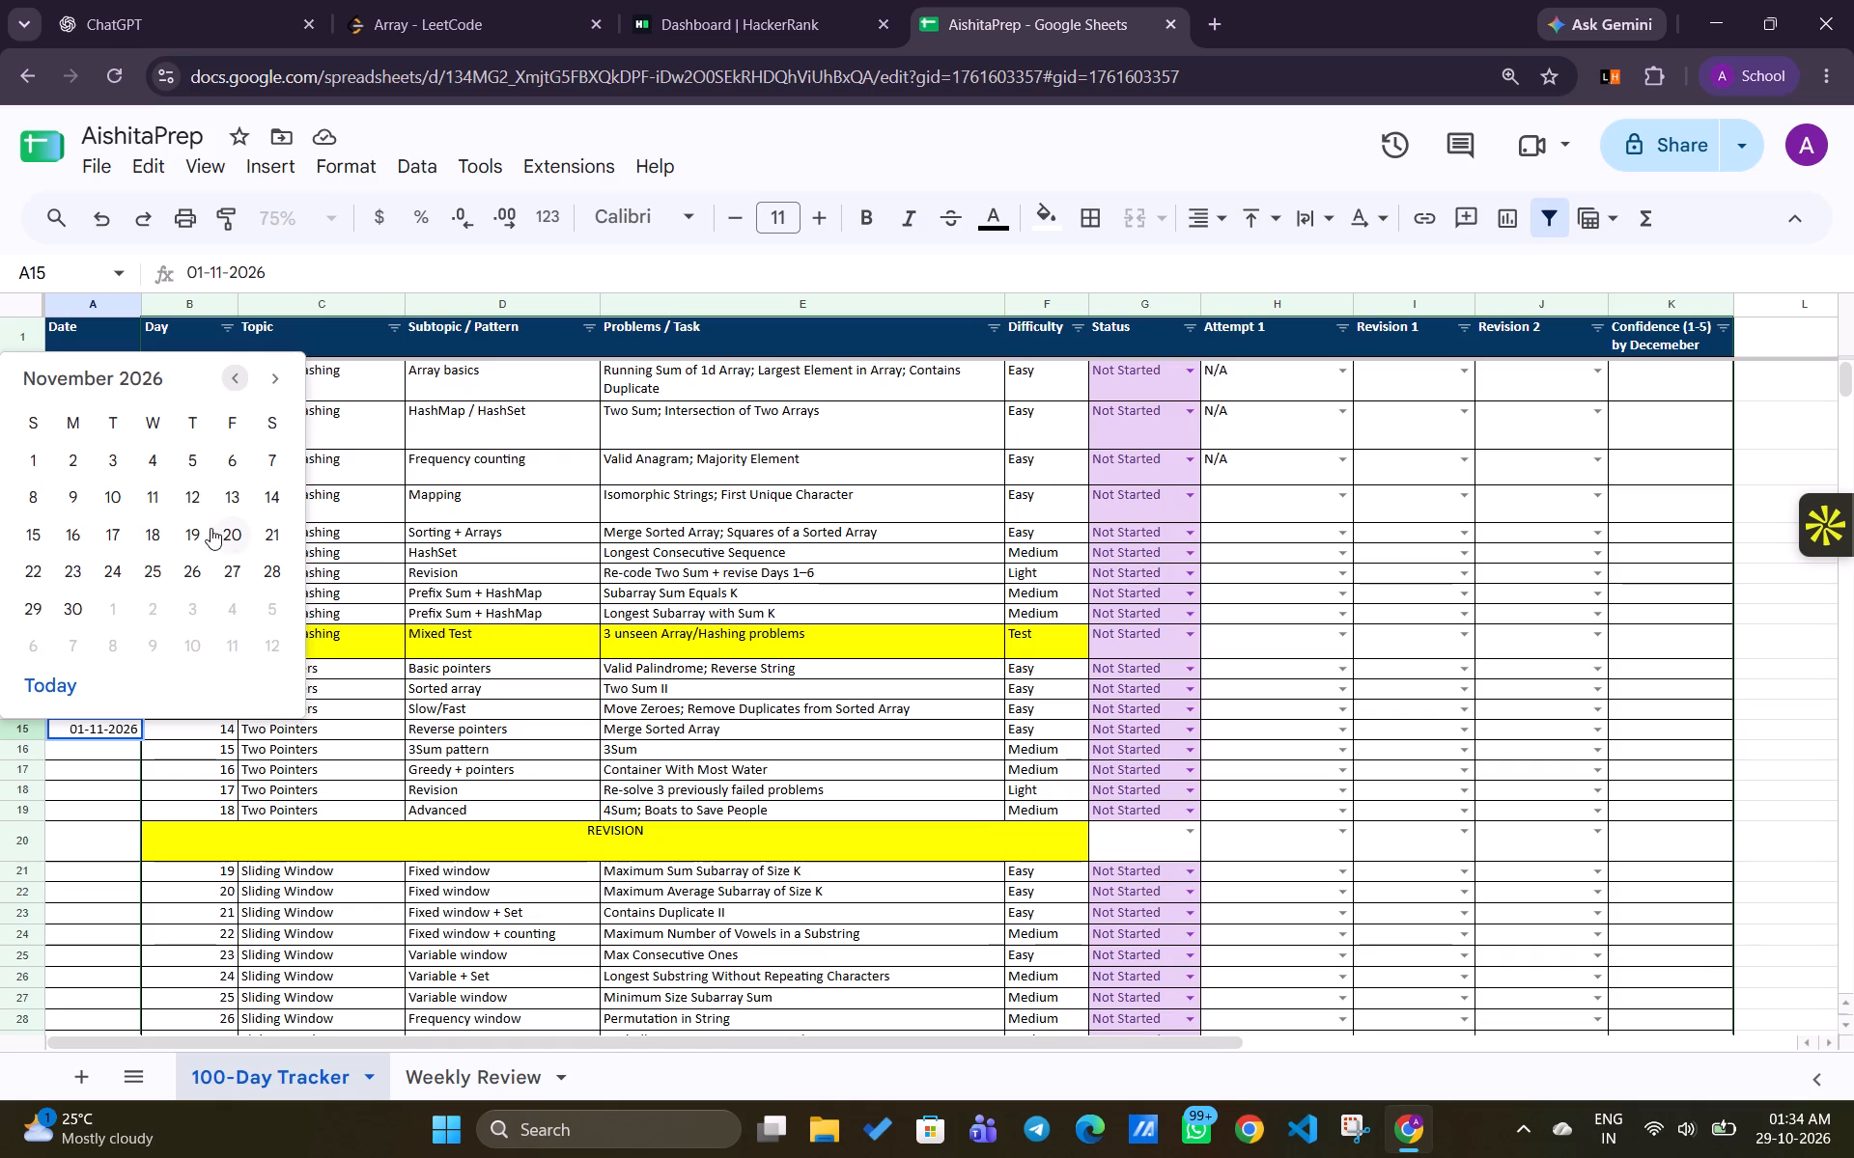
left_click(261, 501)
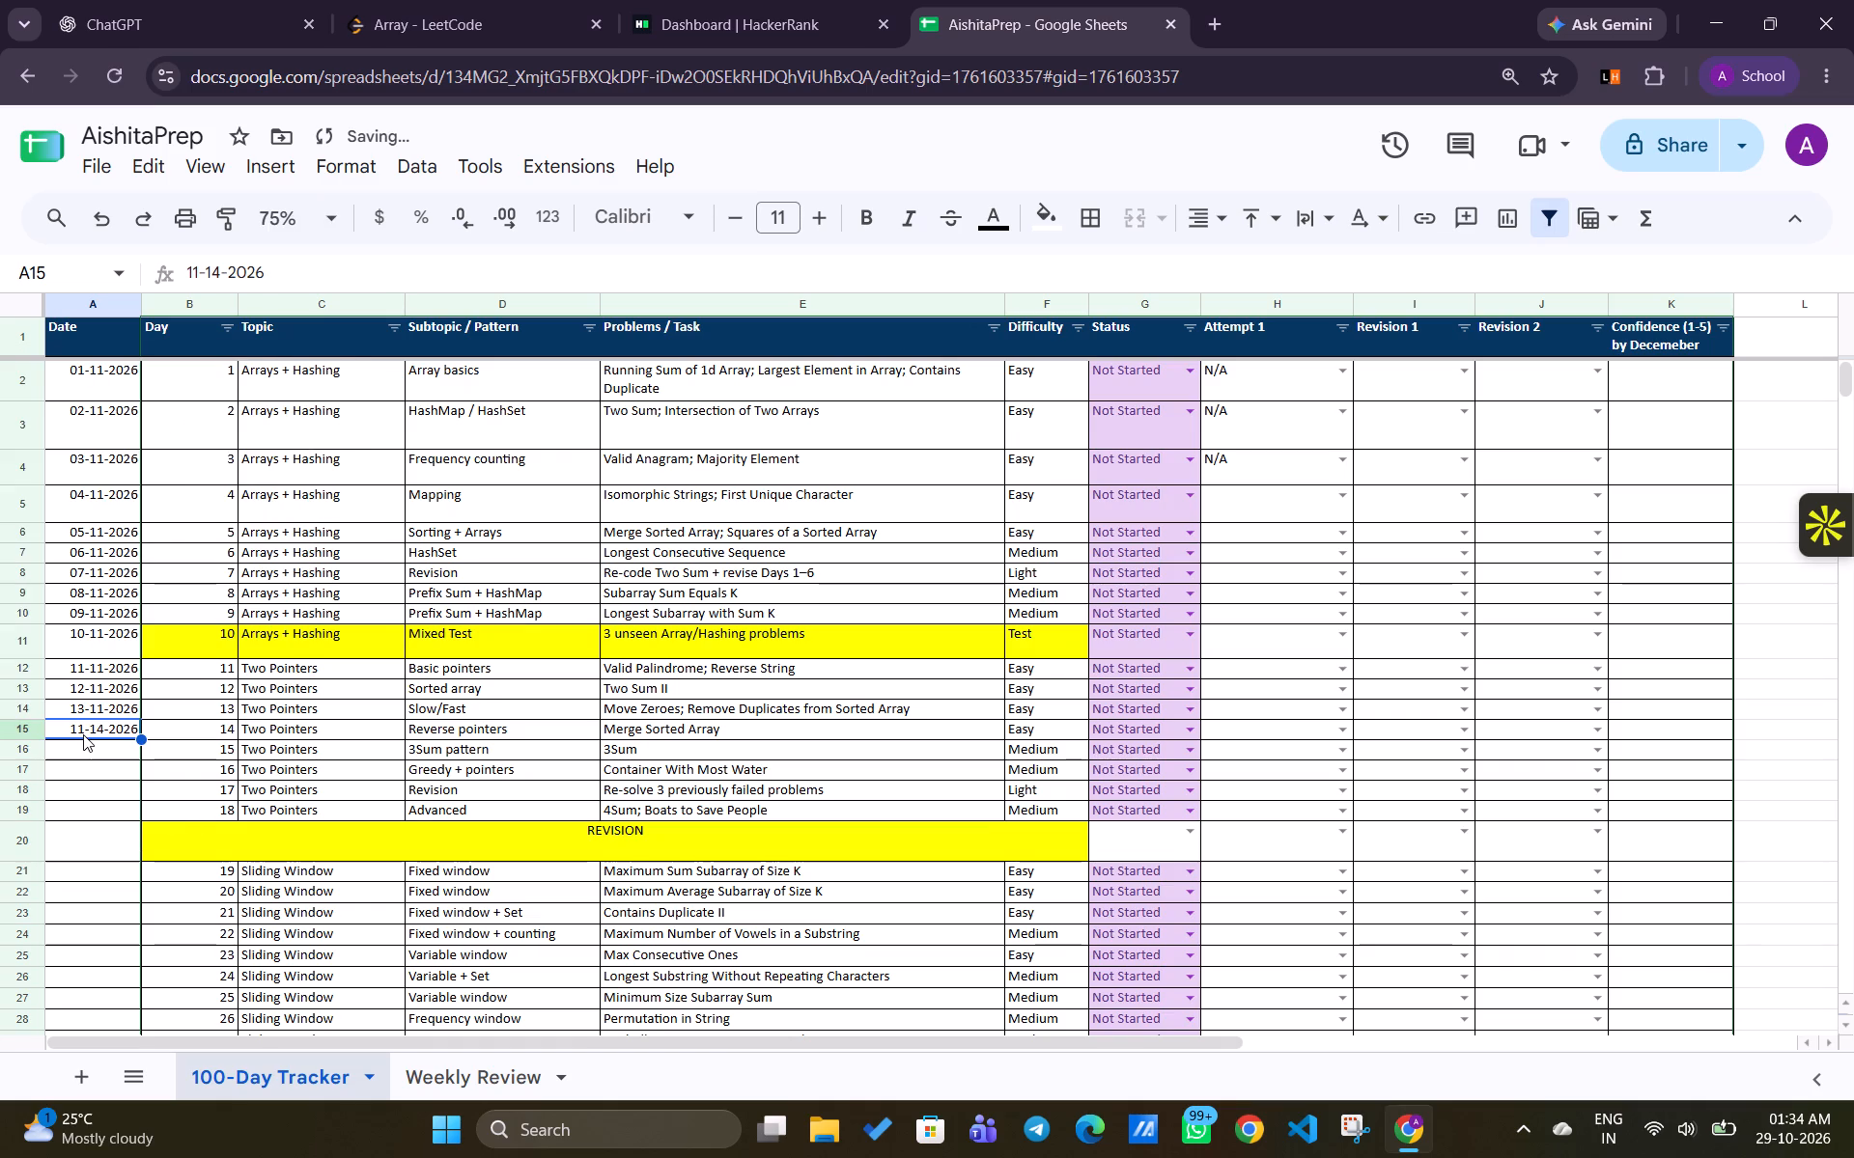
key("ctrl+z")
Change the date in cell A15 to 14-11-2026 for Day 14.
double_click(68, 730)
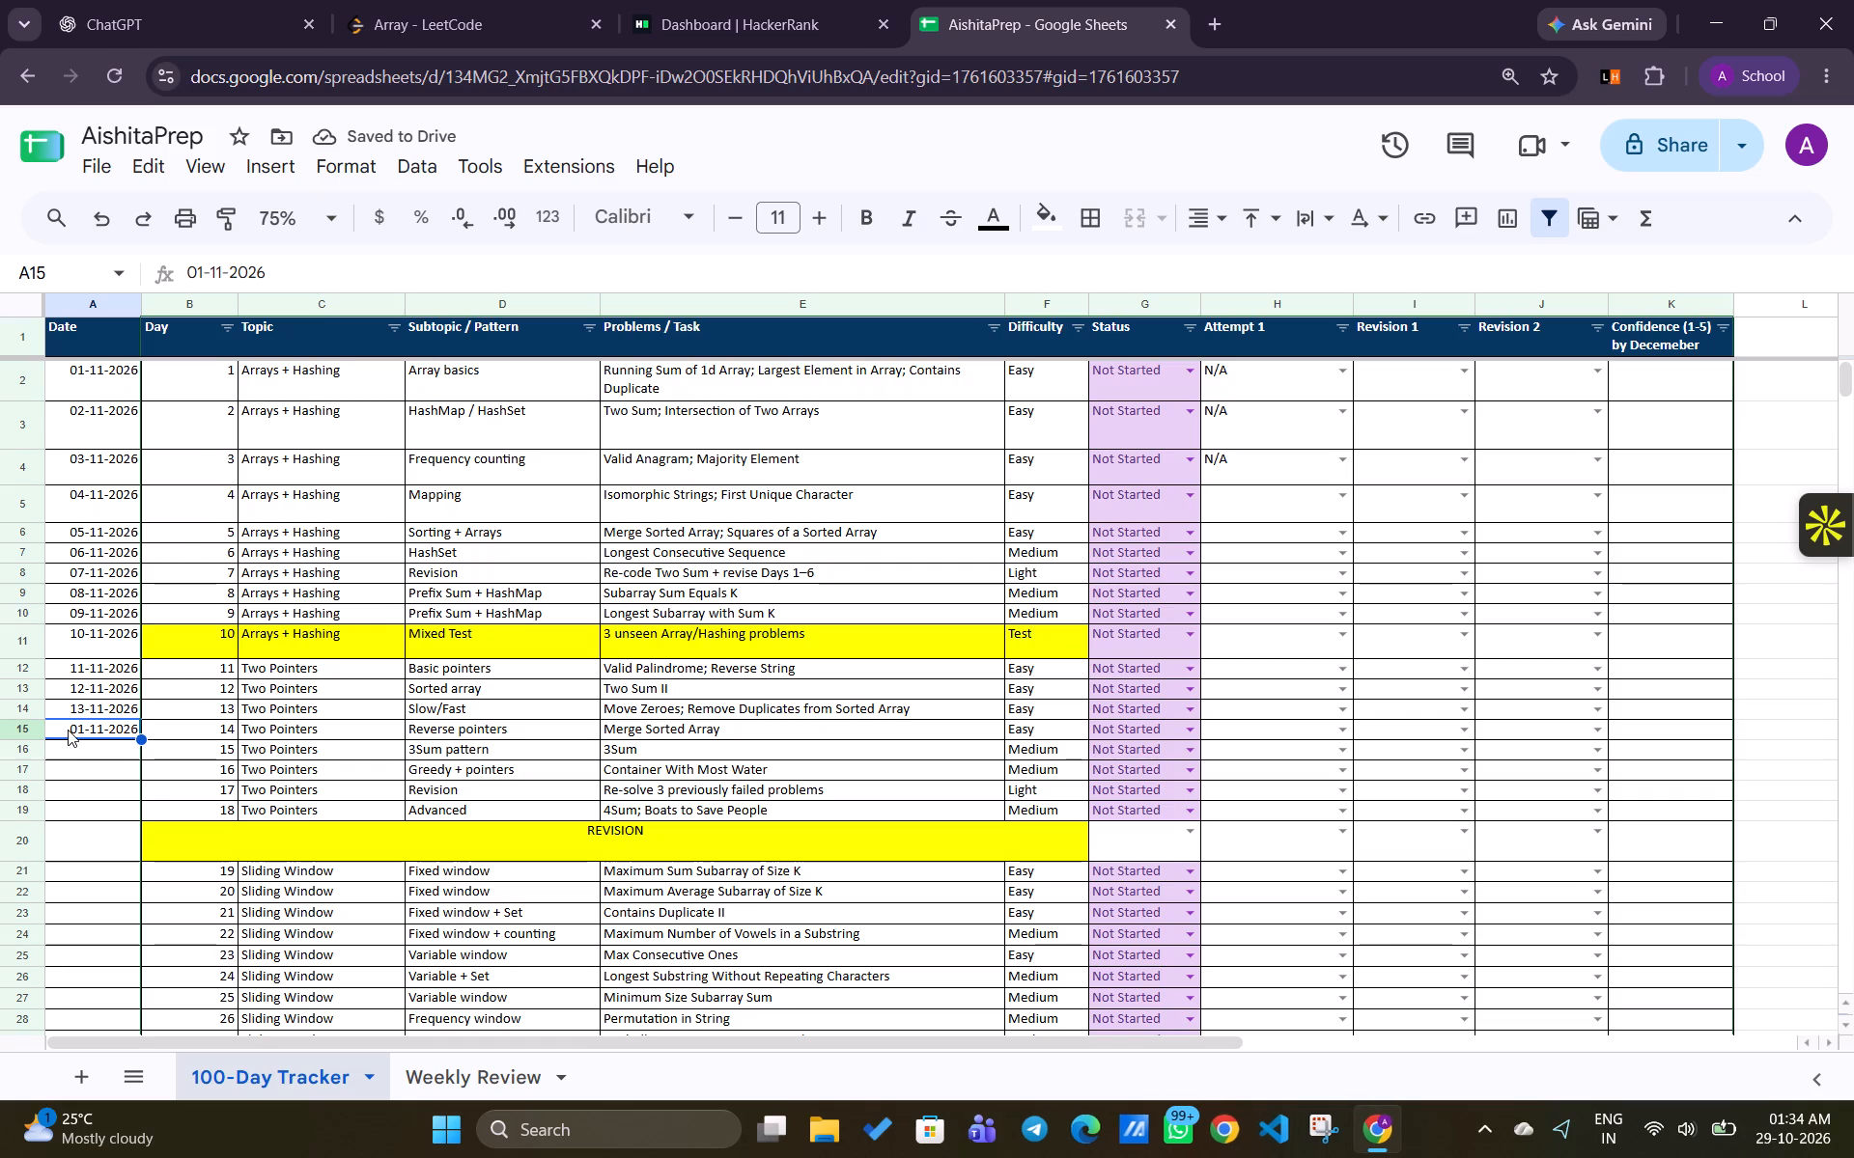
left_click(81, 725)
key("BackSpace")
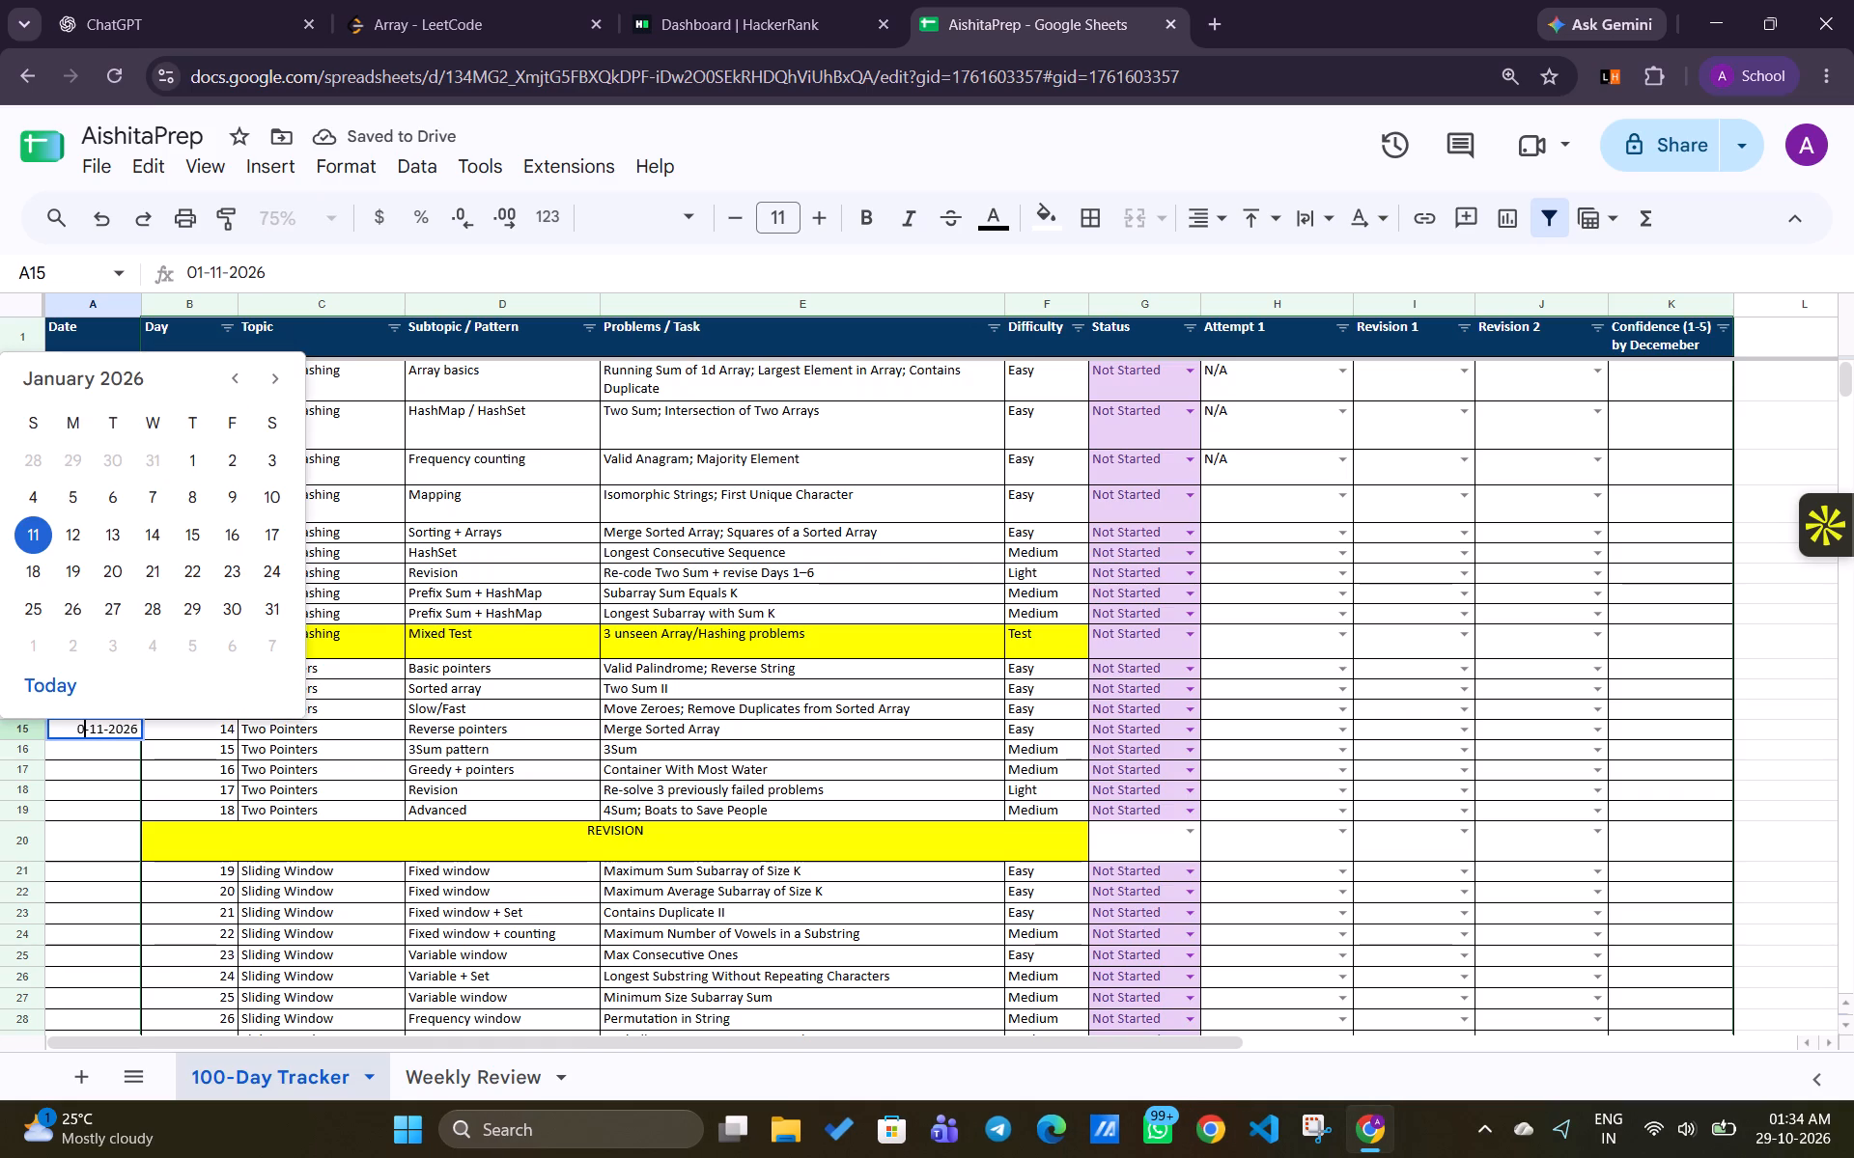
key("BackSpace")
type("14")
key("Return")
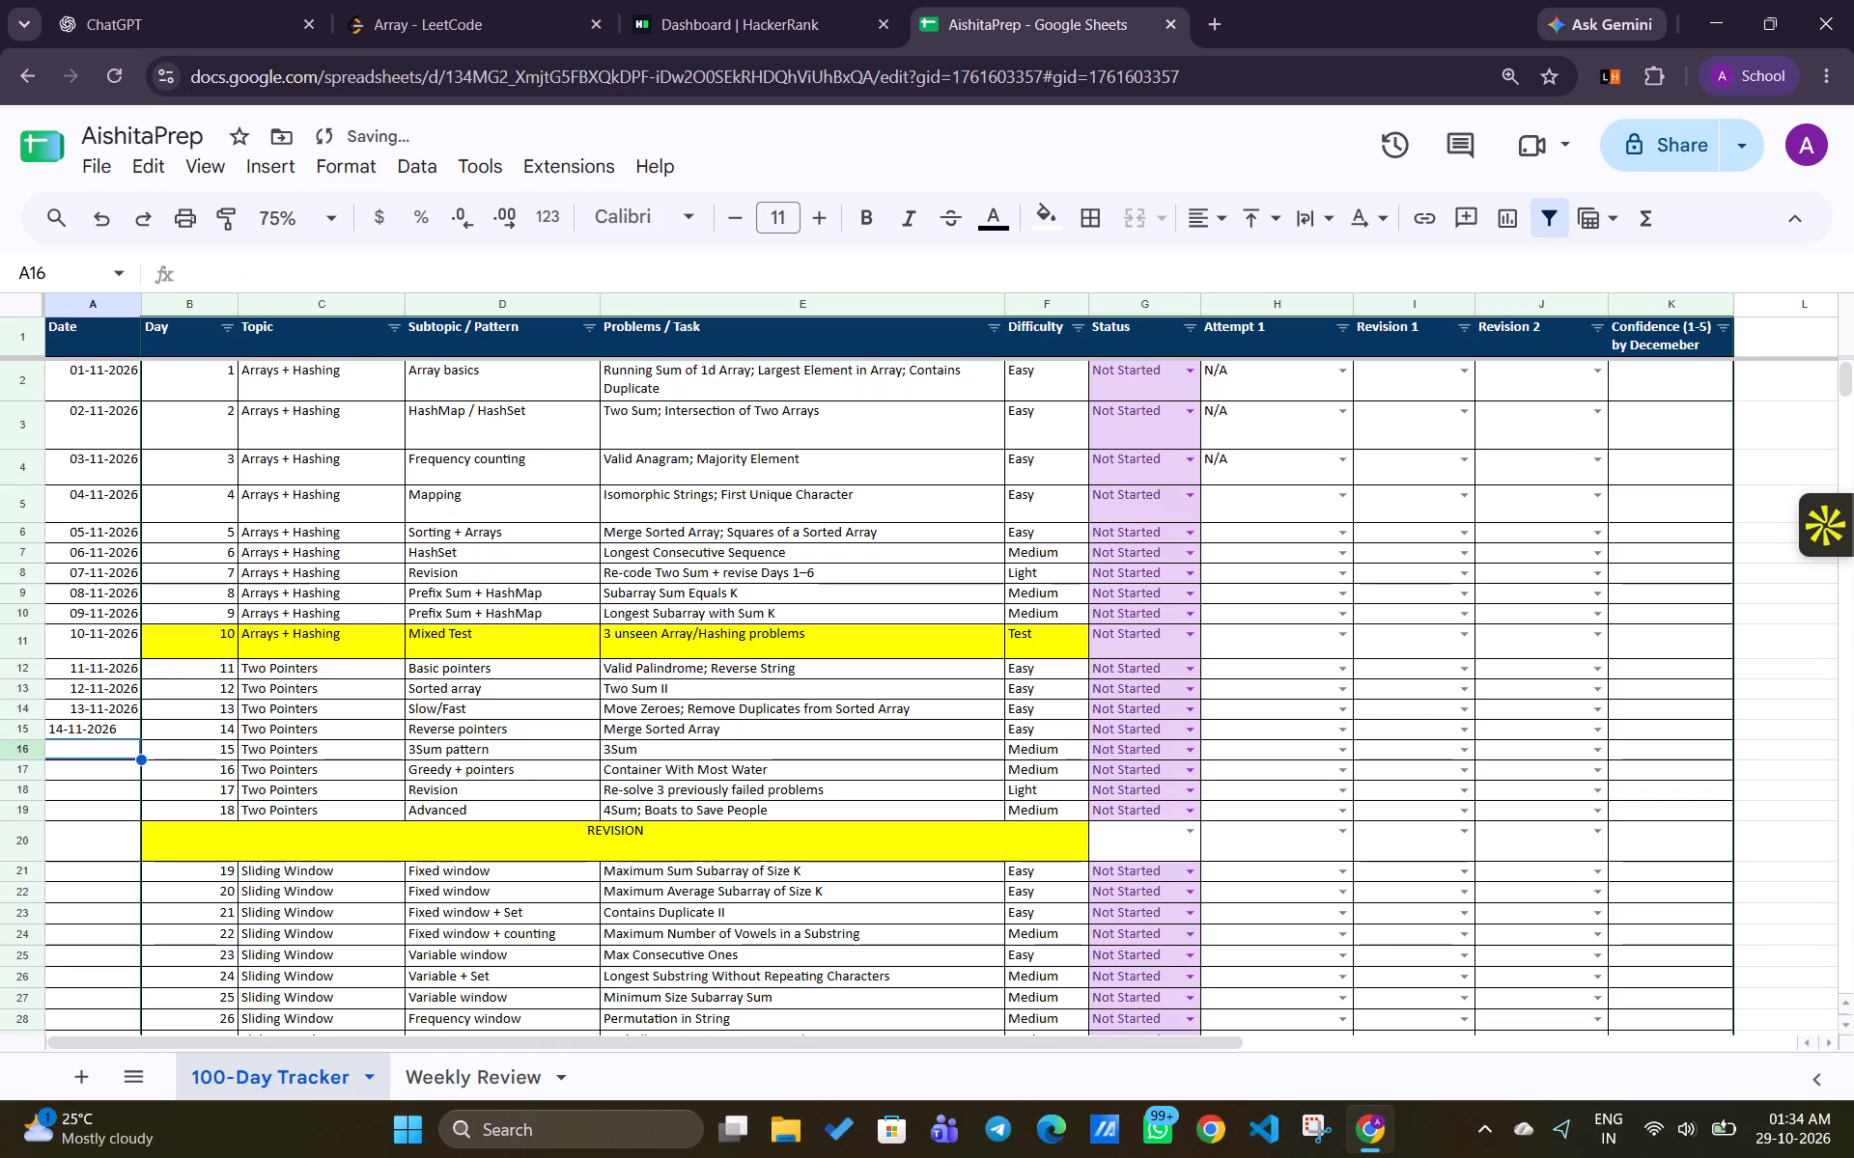
Right-align the Day 14 date in cell A15.
left_click(97, 732)
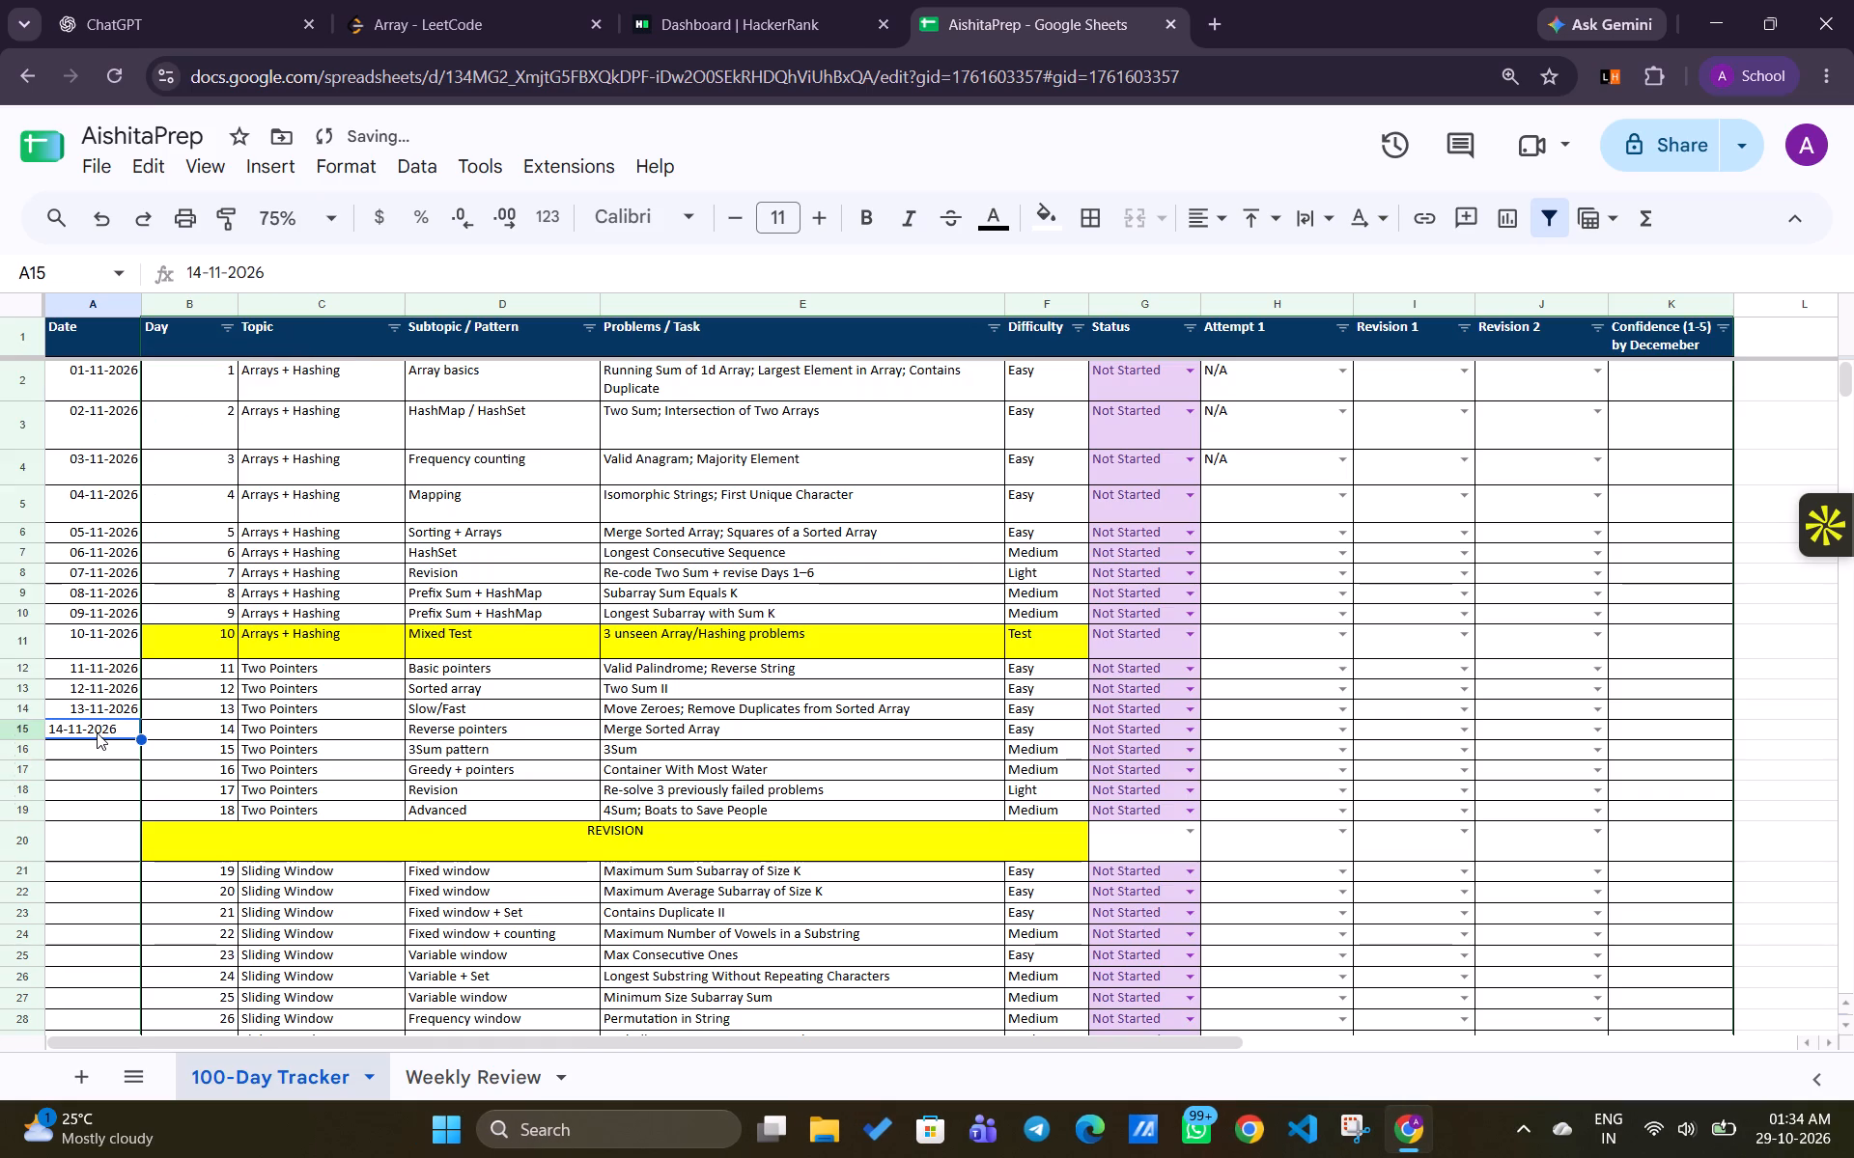
left_click(1218, 212)
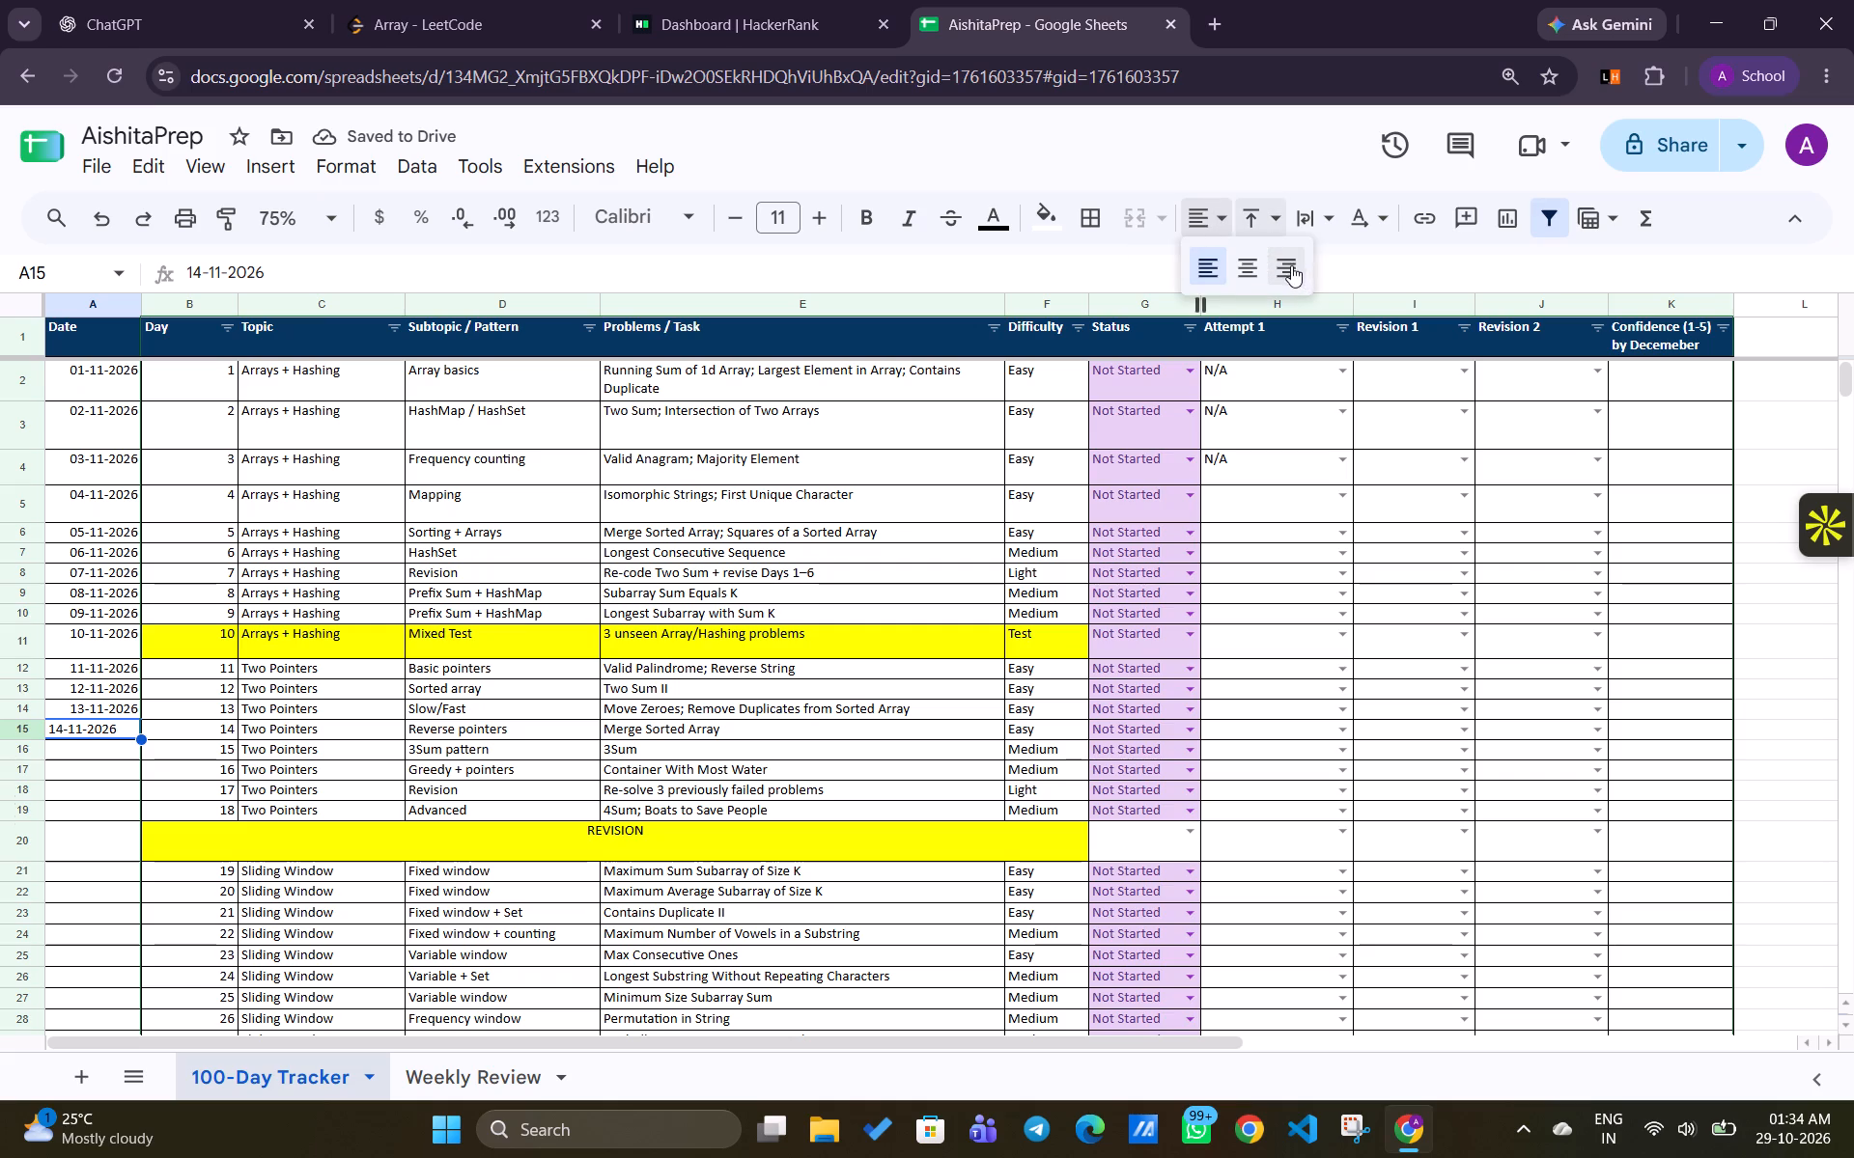
left_click(1290, 264)
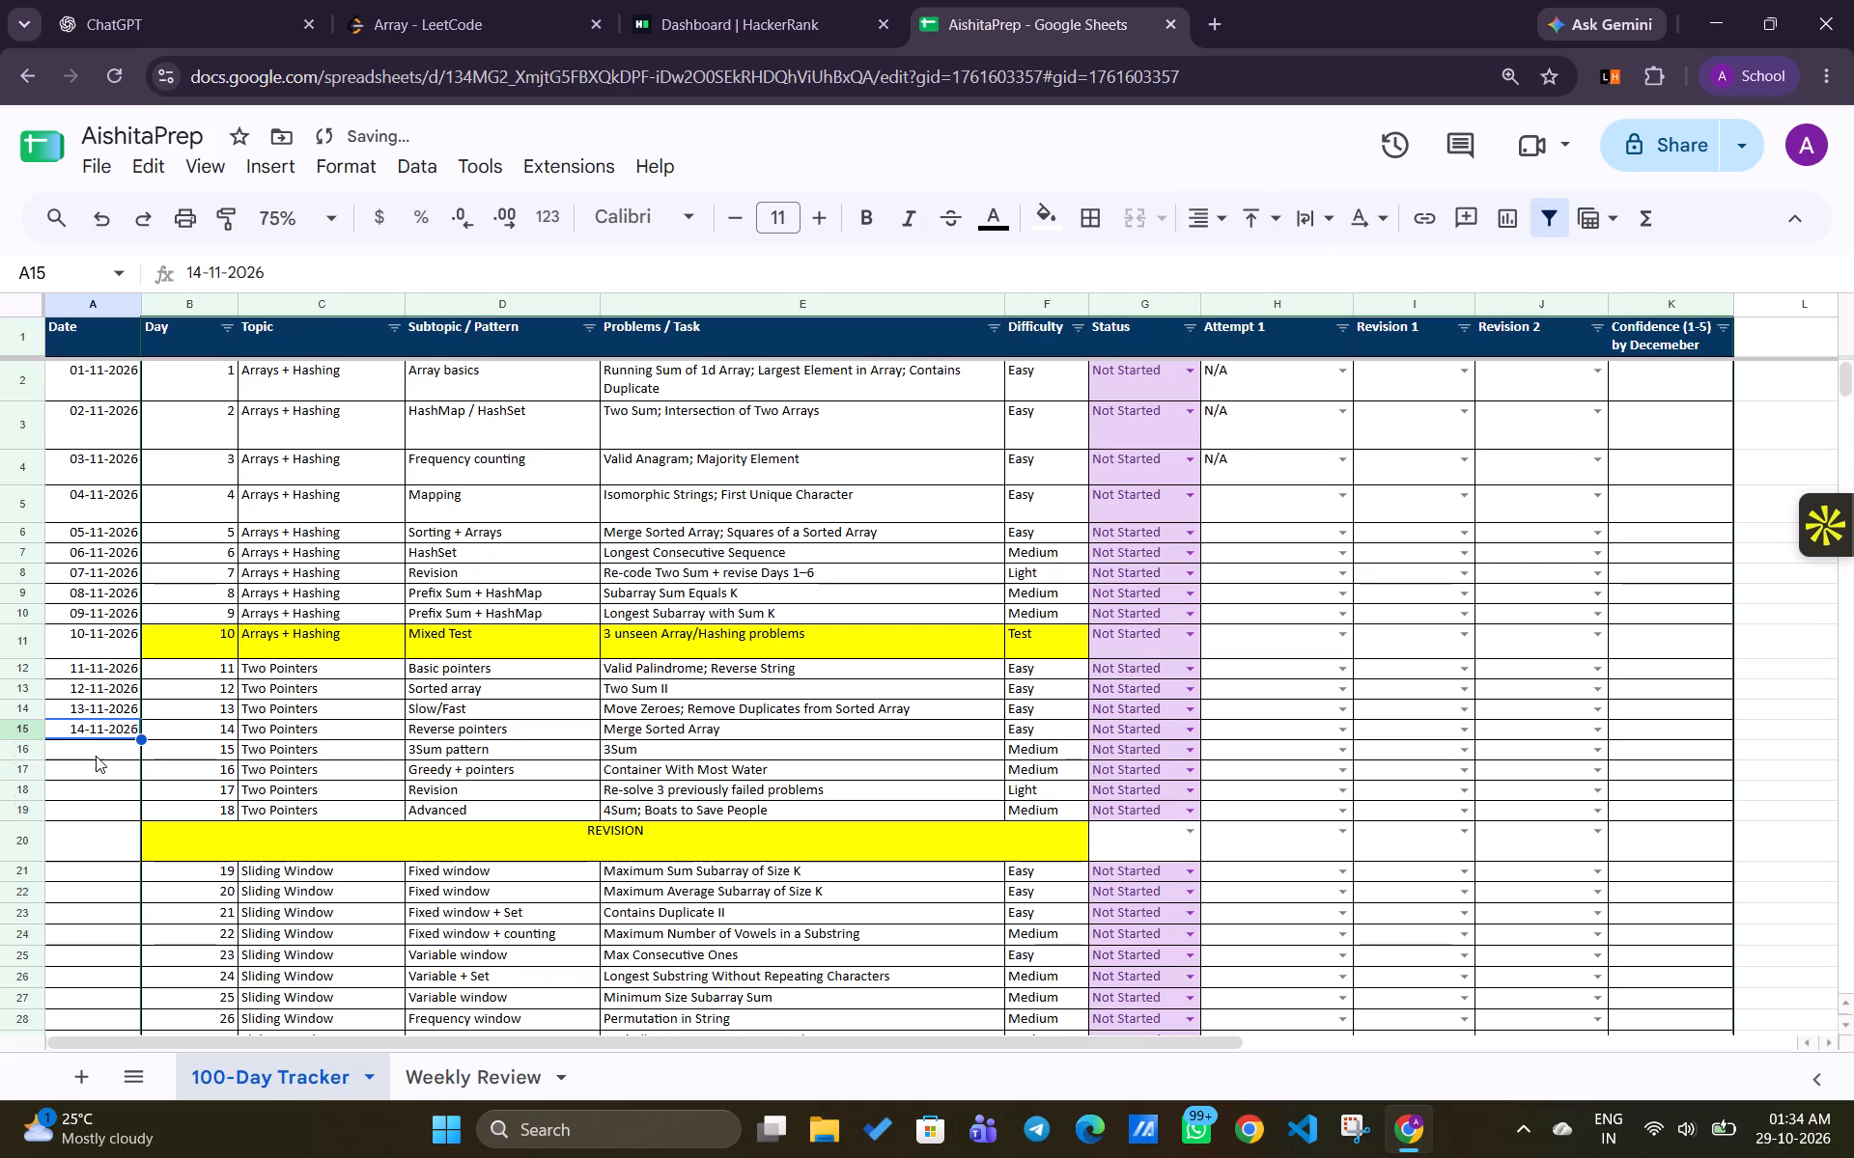
Enter the dates 15/11/26 in cell A16 and 16/11/26 in cell A17 for Days 15 and 16.
left_click(96, 756)
type("15")
type("/11/26")
key("Return")
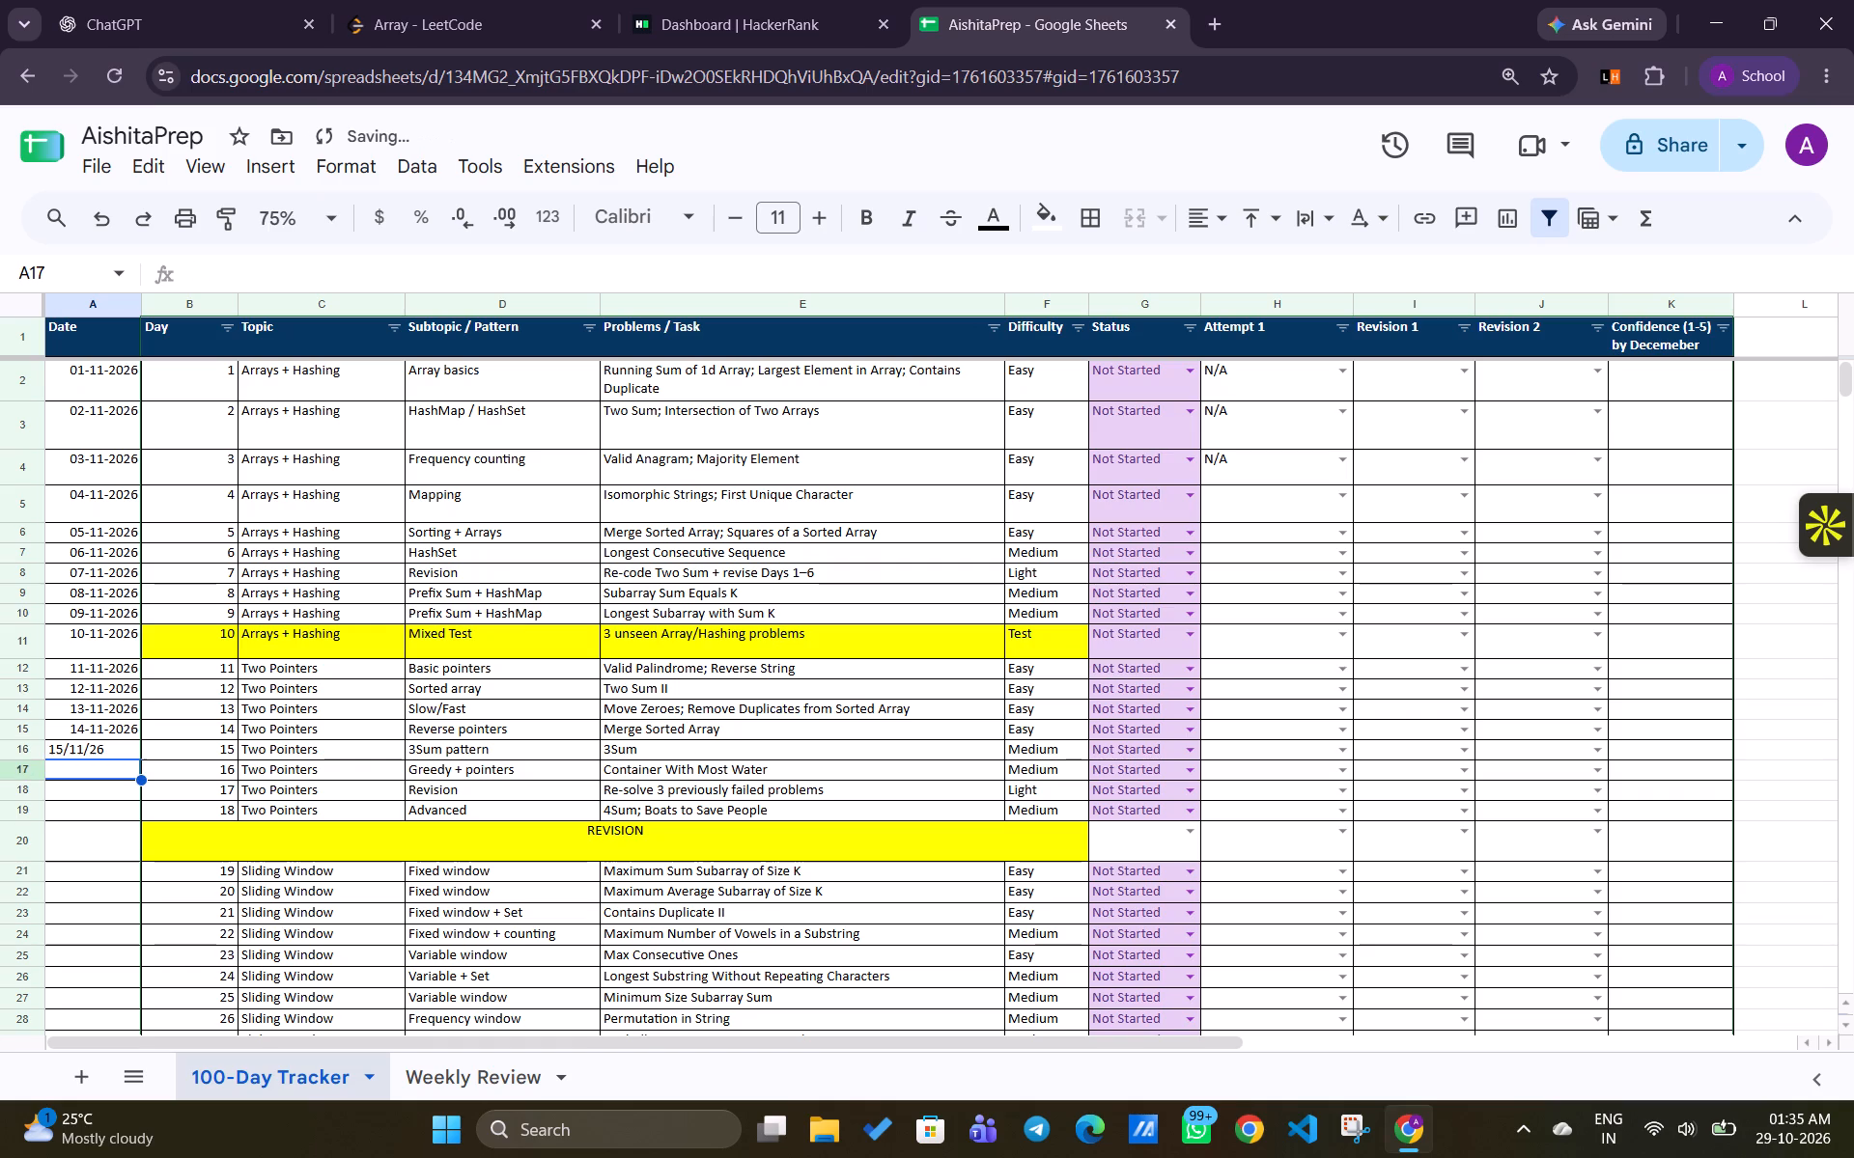
type("16")
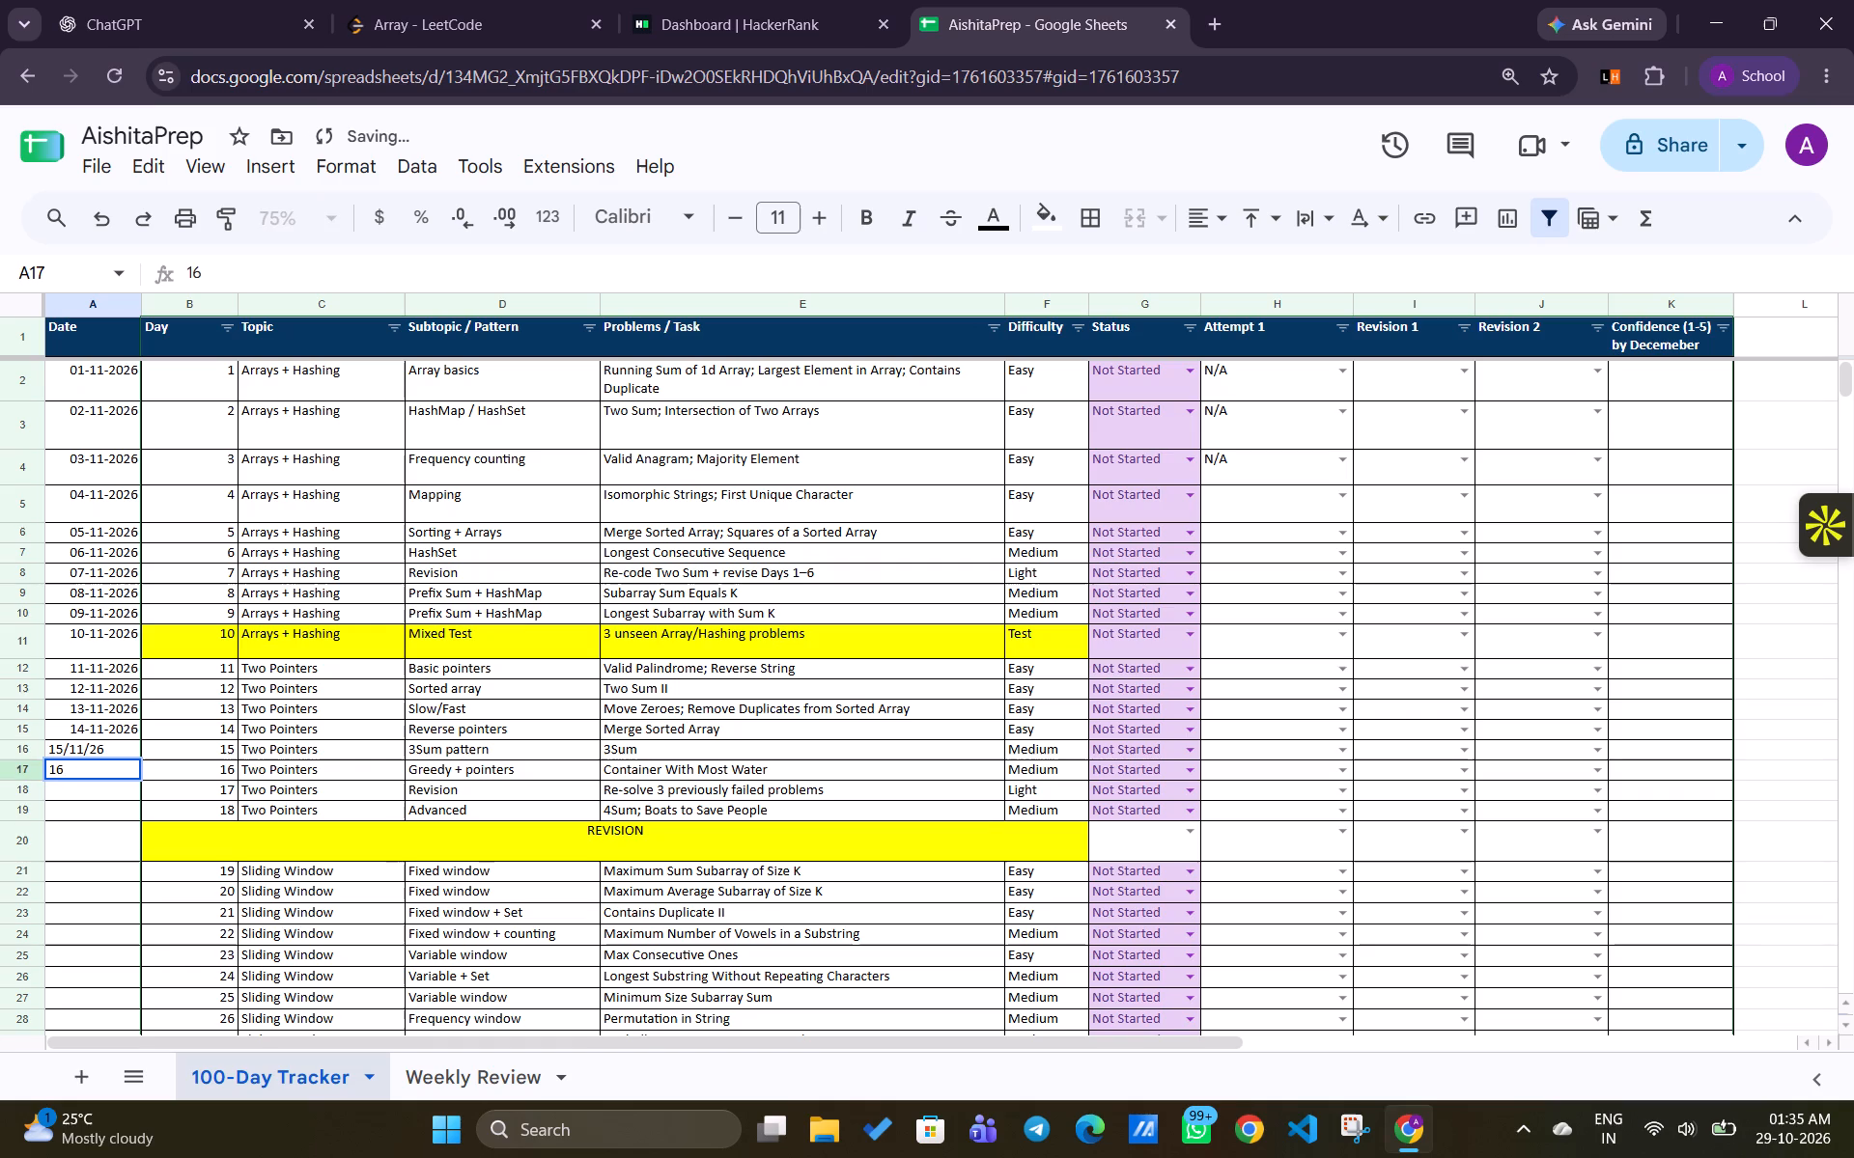
type("/11/")
type("28")
key("BackSpace")
key("6")
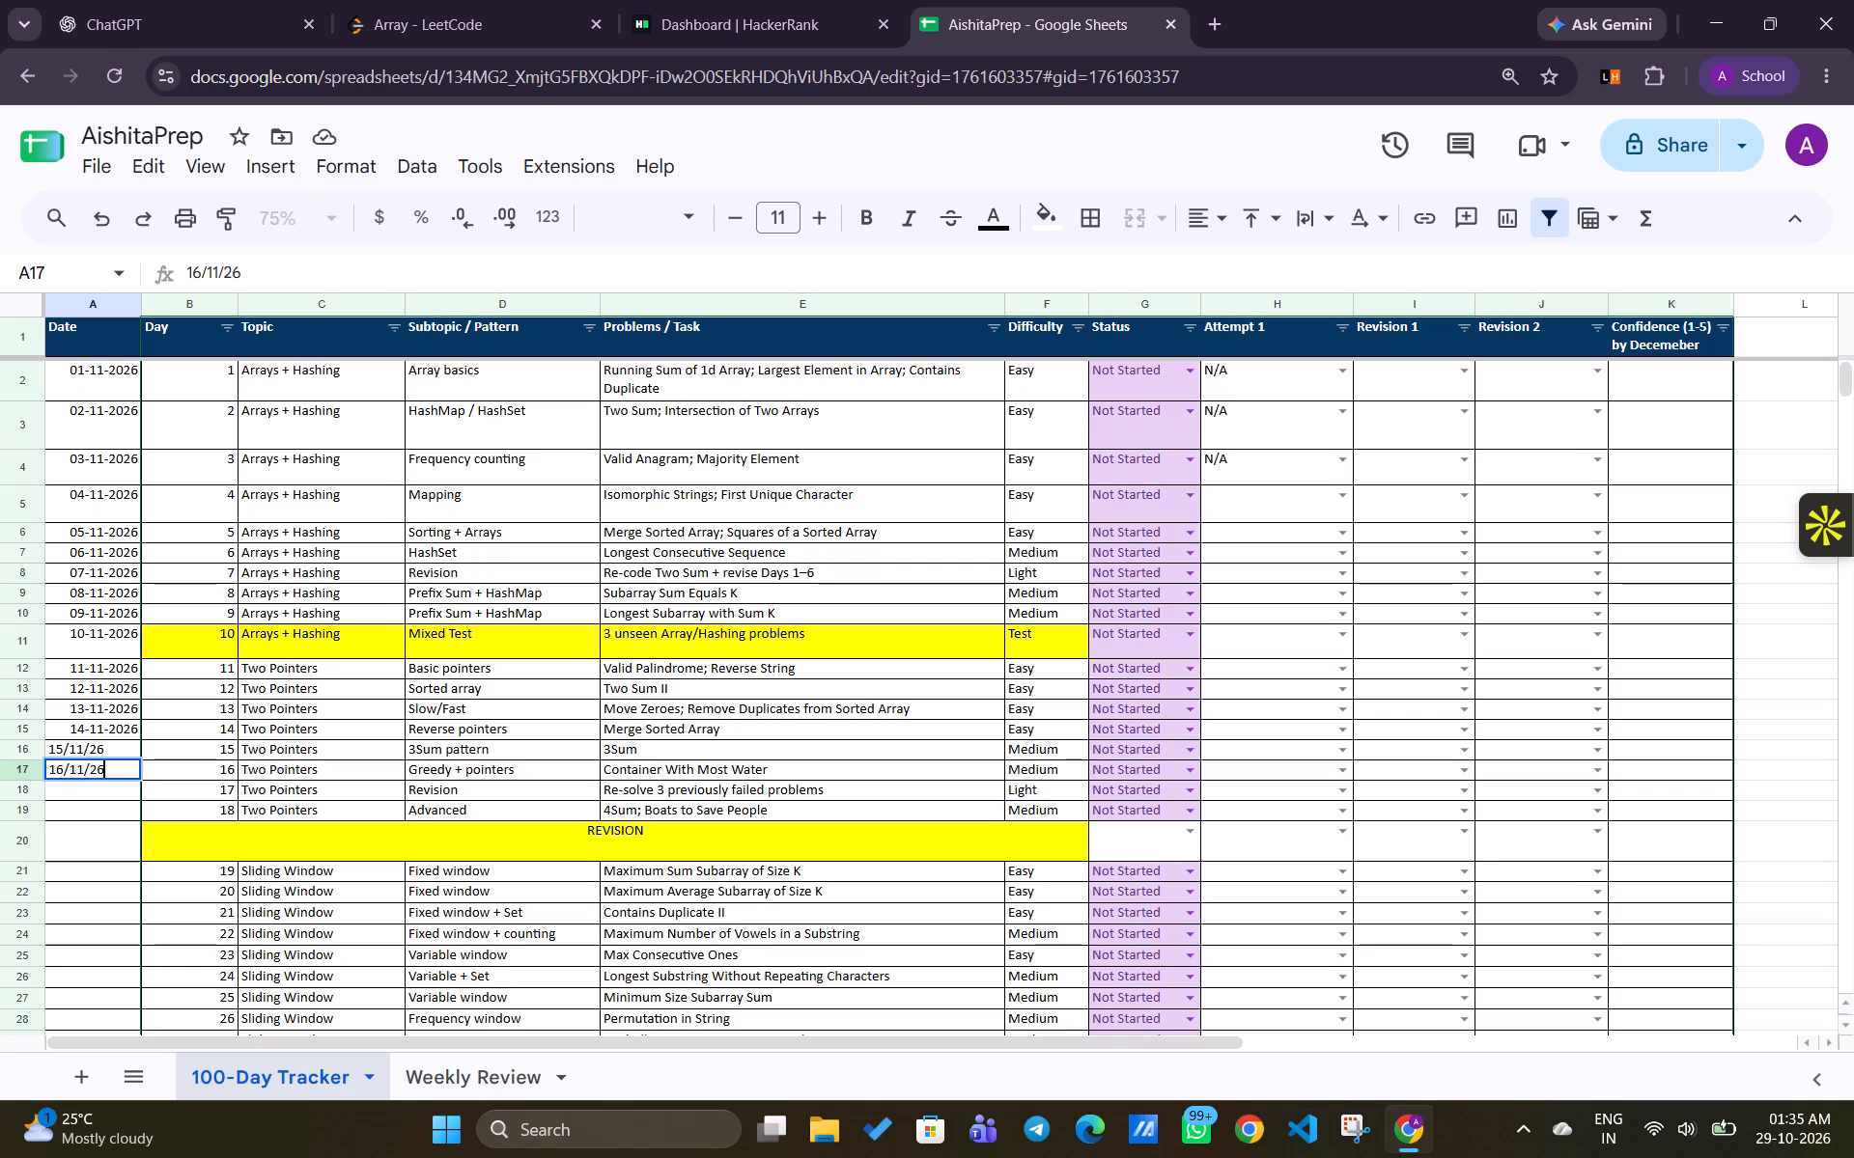
key("Return")
Enter 17/11/26, 18/11/26 and 19/11/26 in cells A18 to A20 for Days 17 and 18 and the REVISION row.
type("17/11/2")
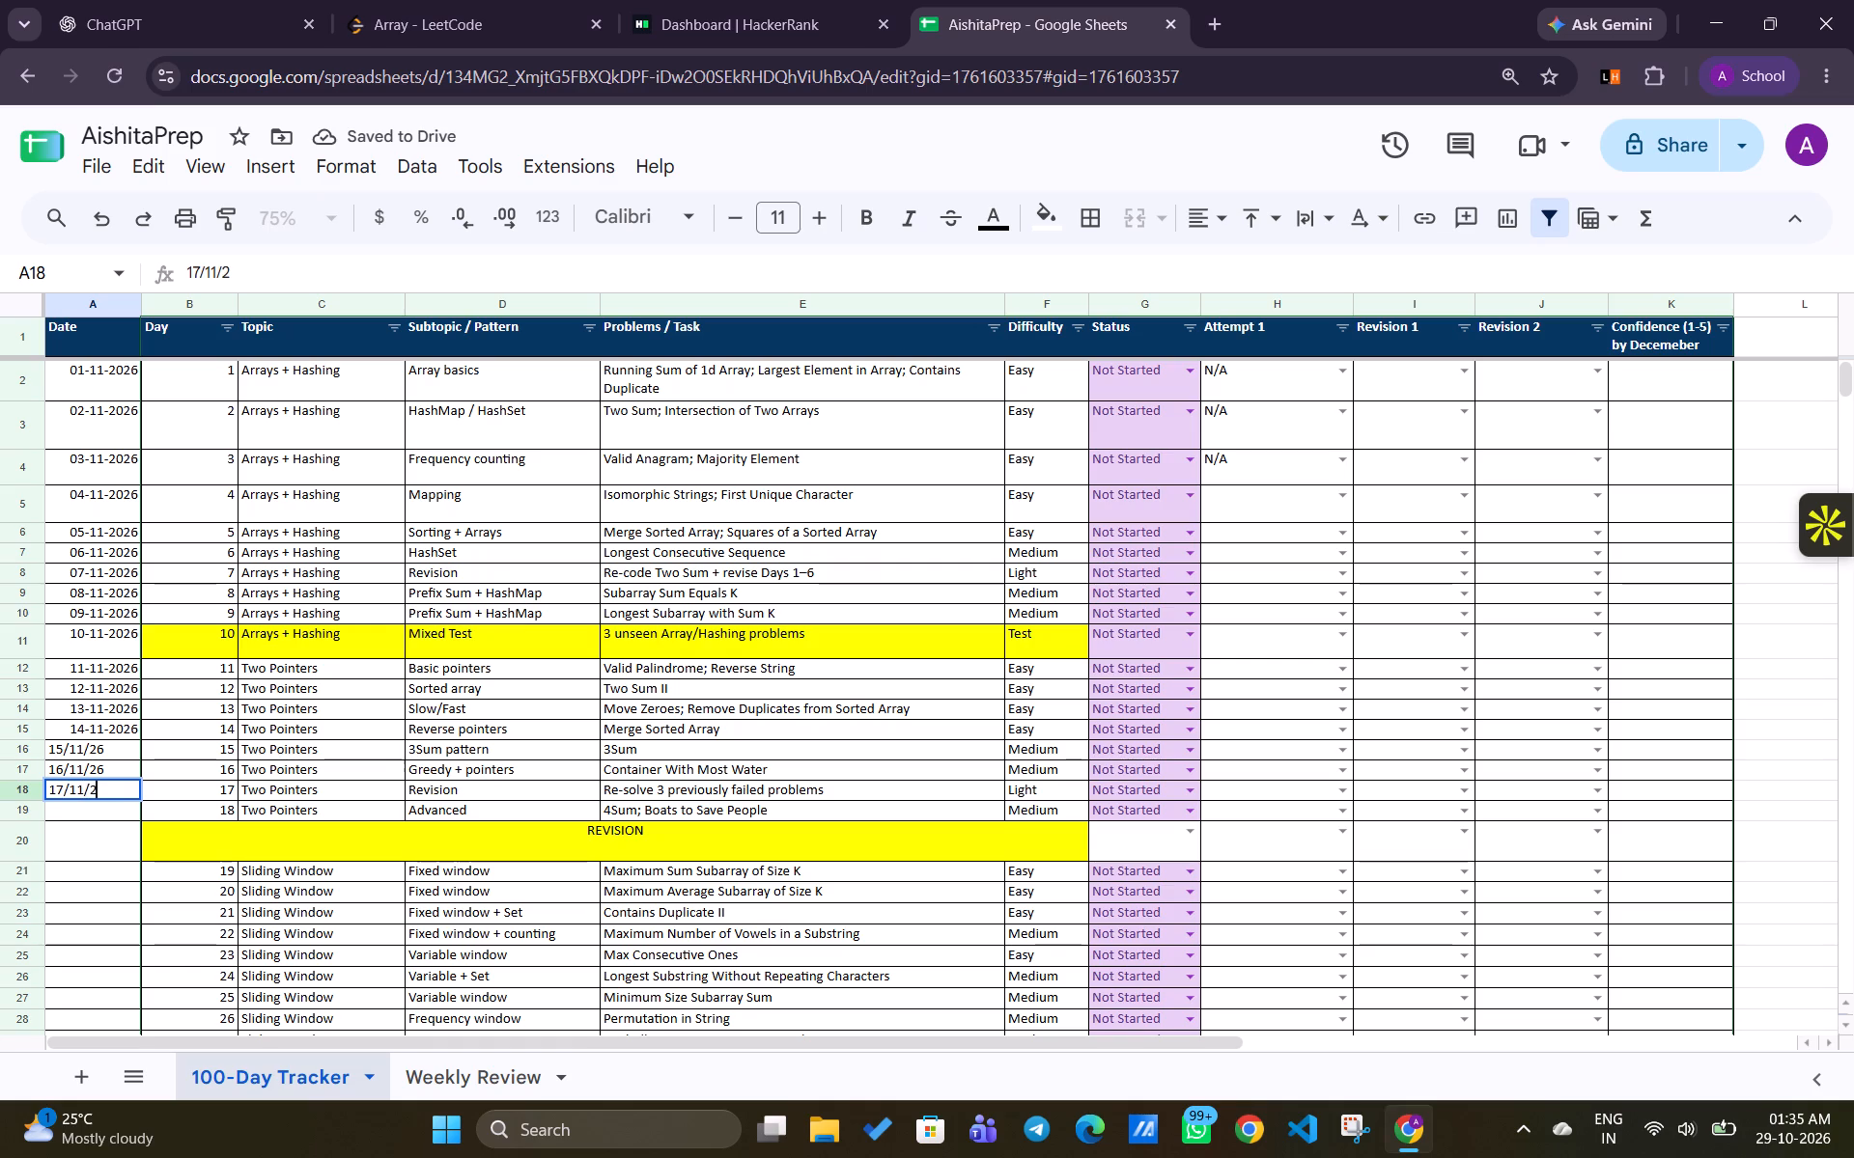
type("6/")
key("BackSpace")
key("Return")
type("18/11")
type("/2")
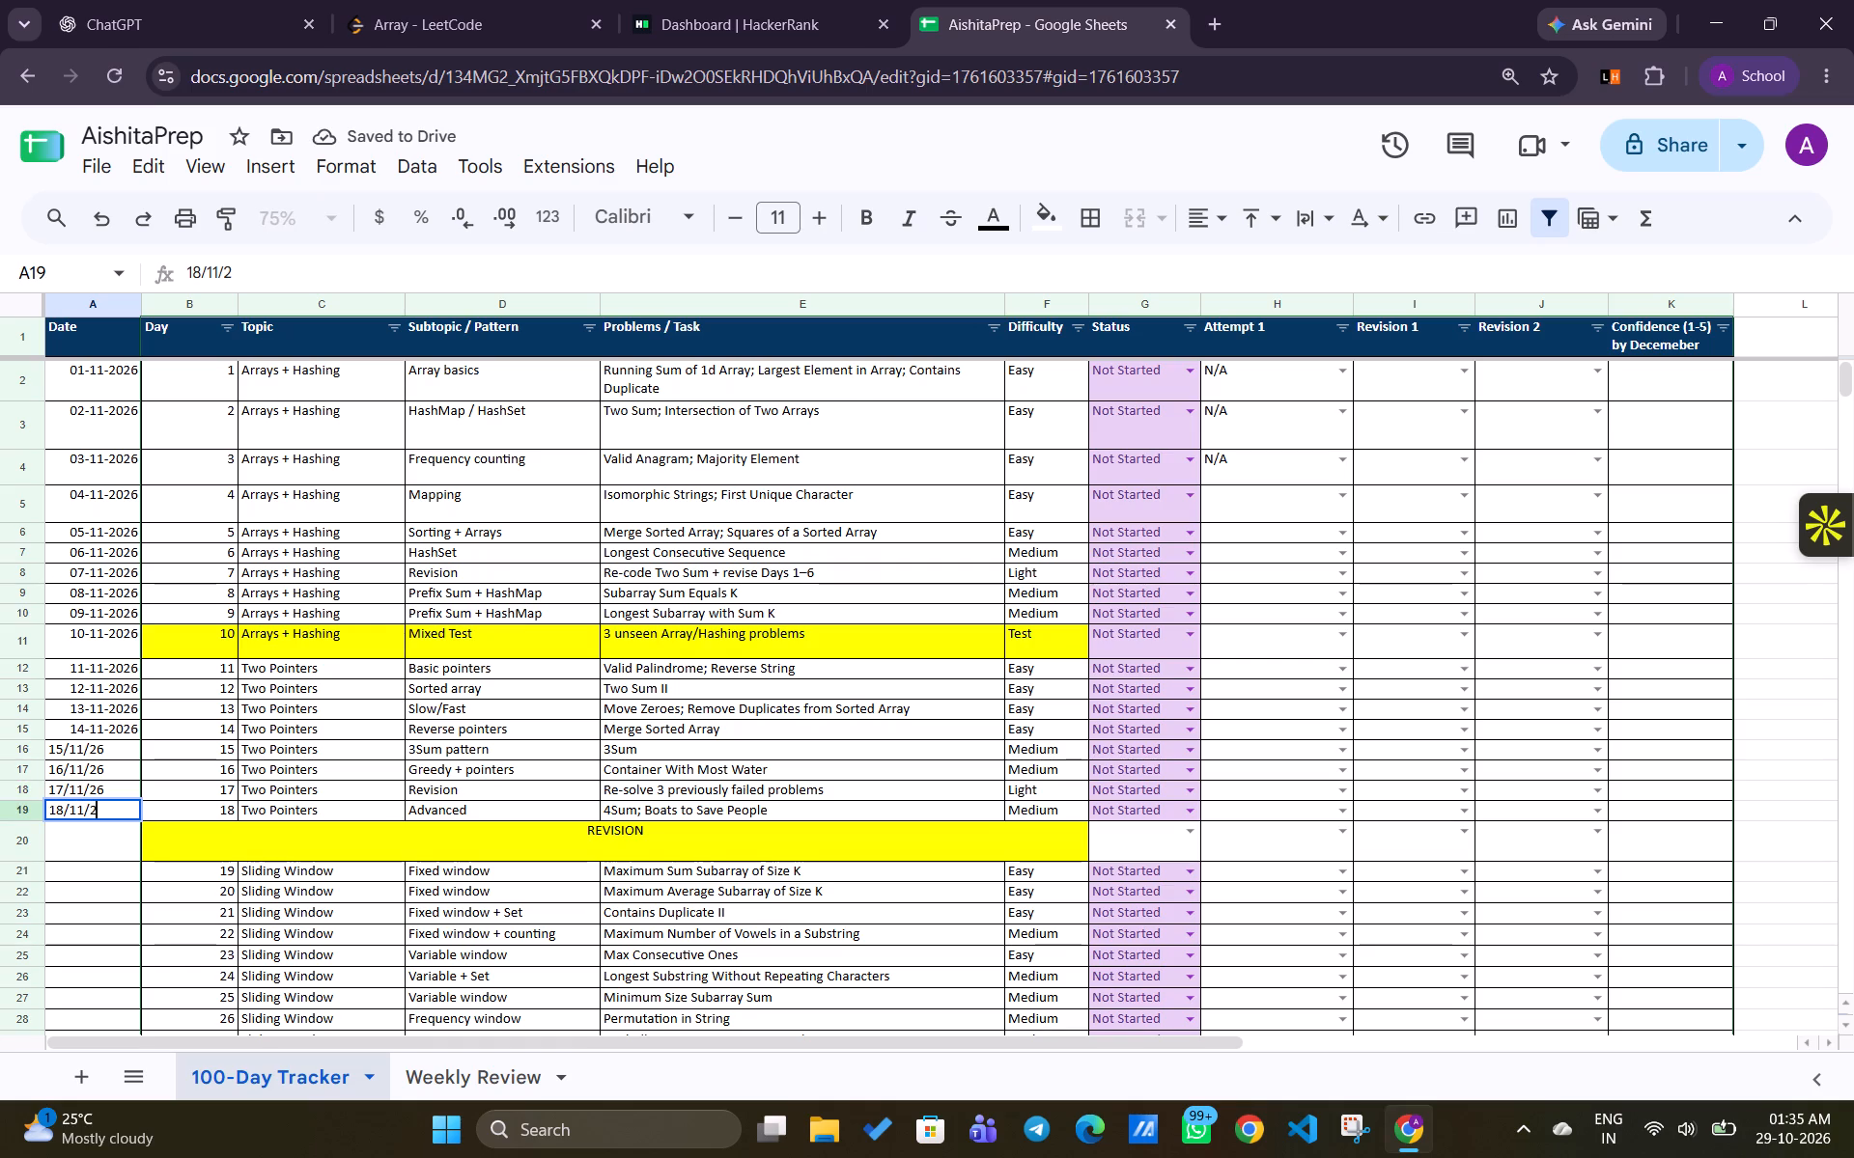
key("6")
key("Return")
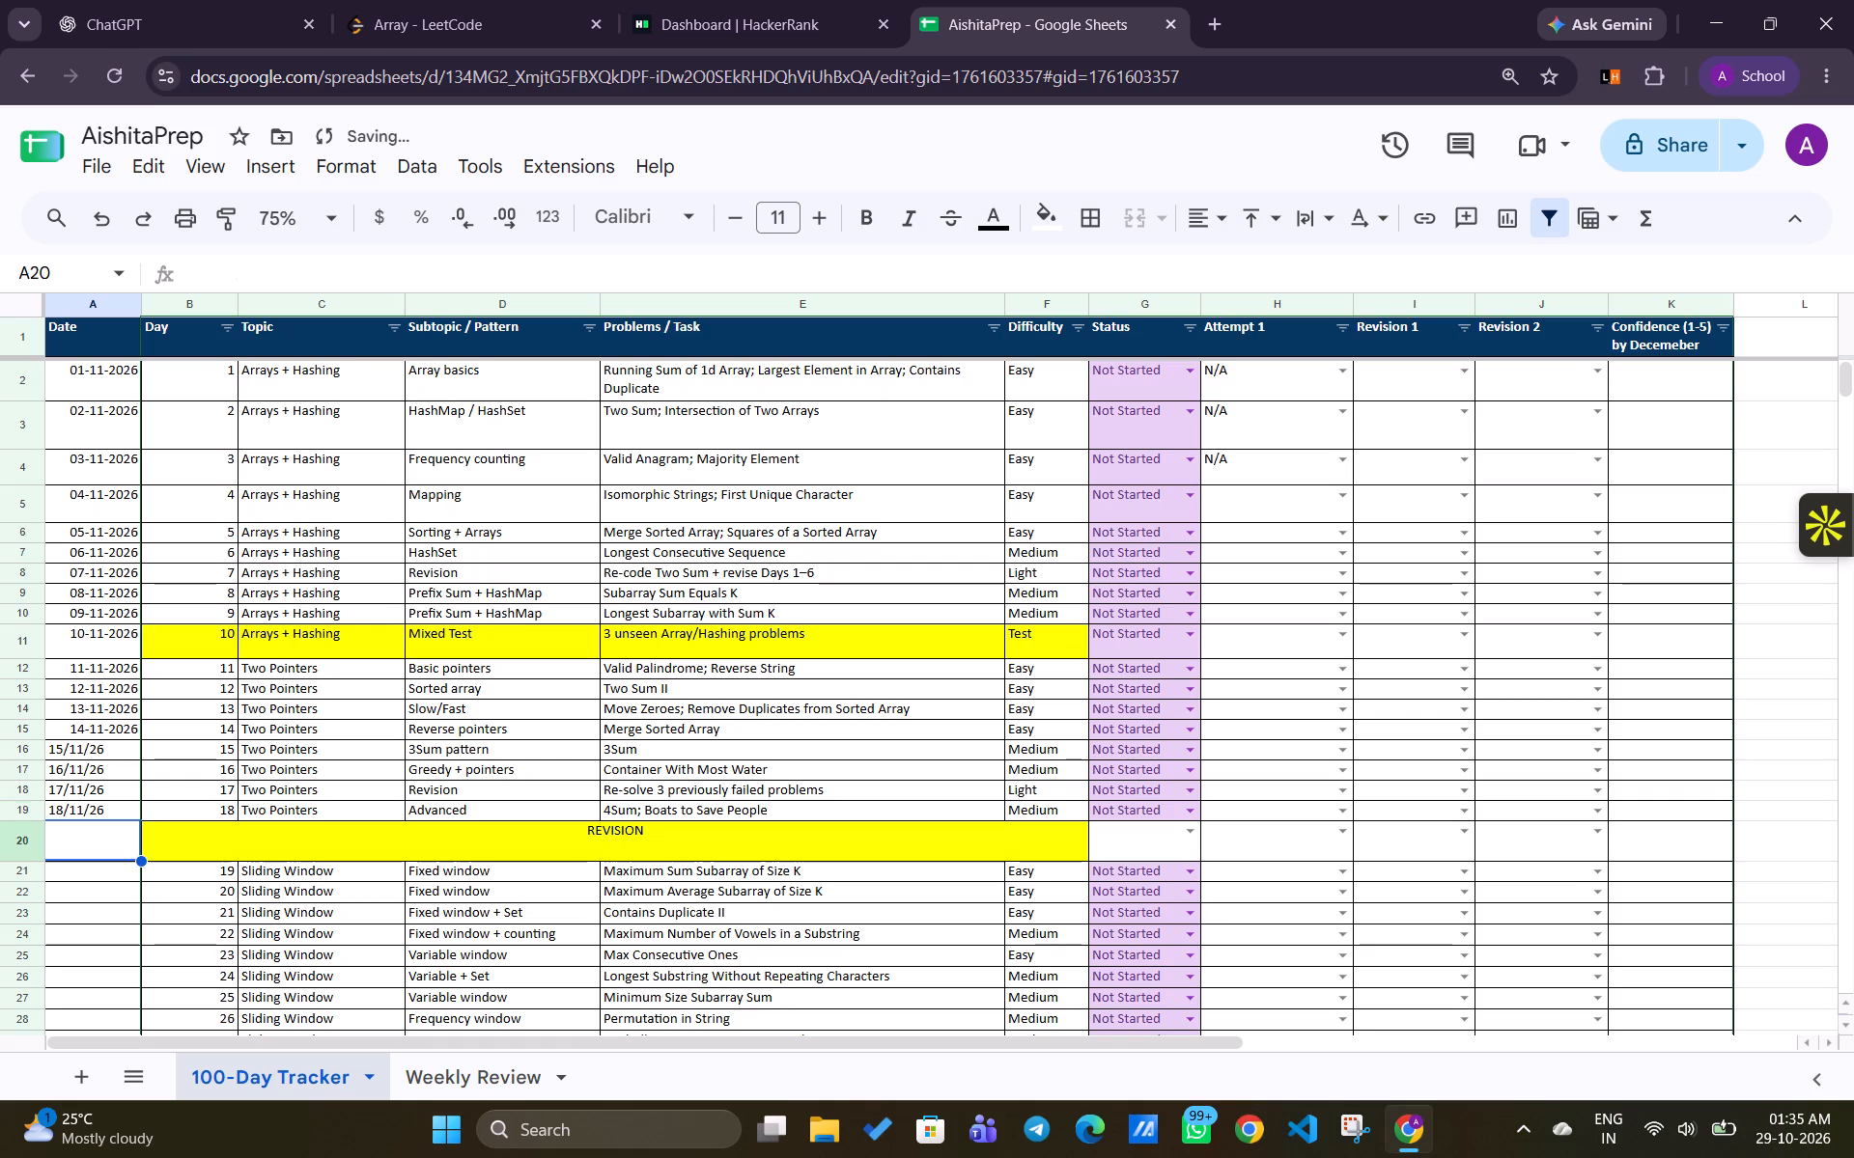
type("19")
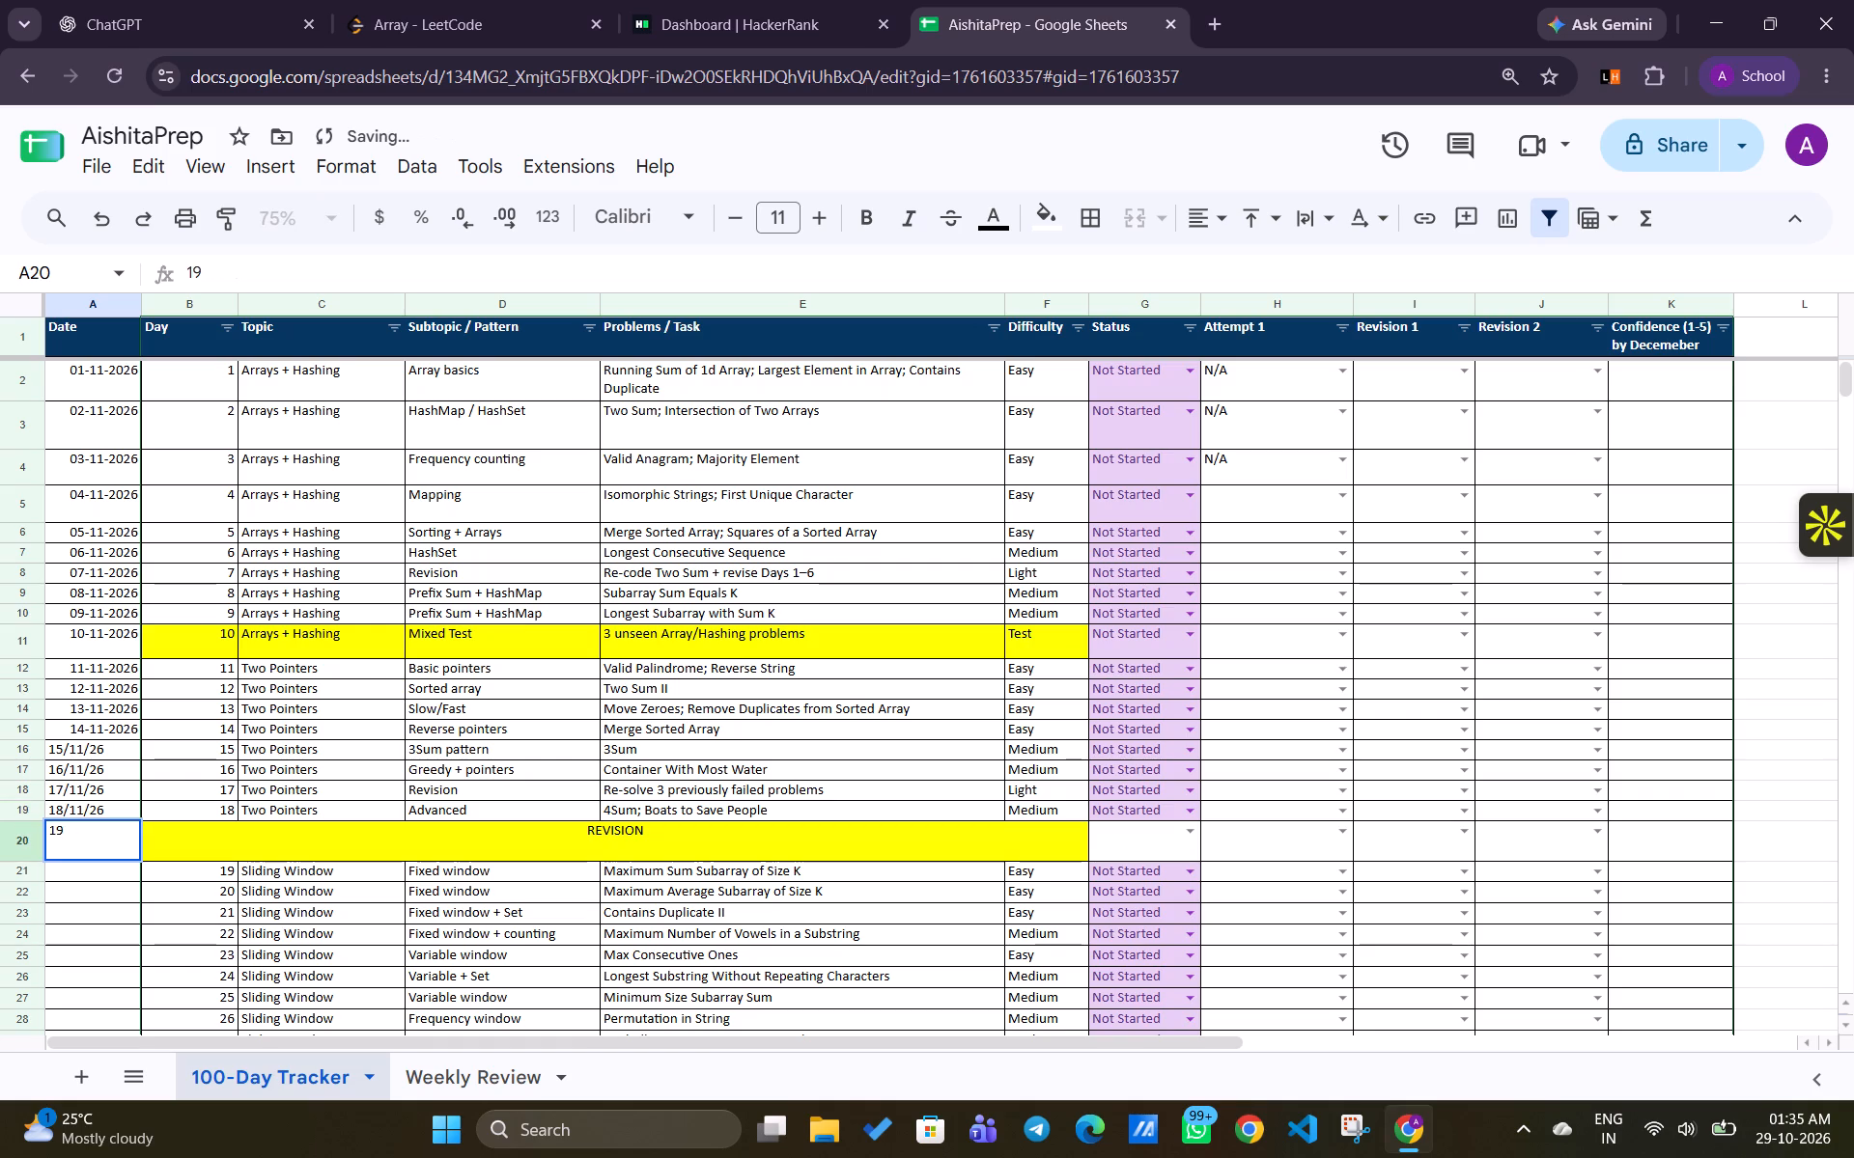
type("/11/")
type("26")
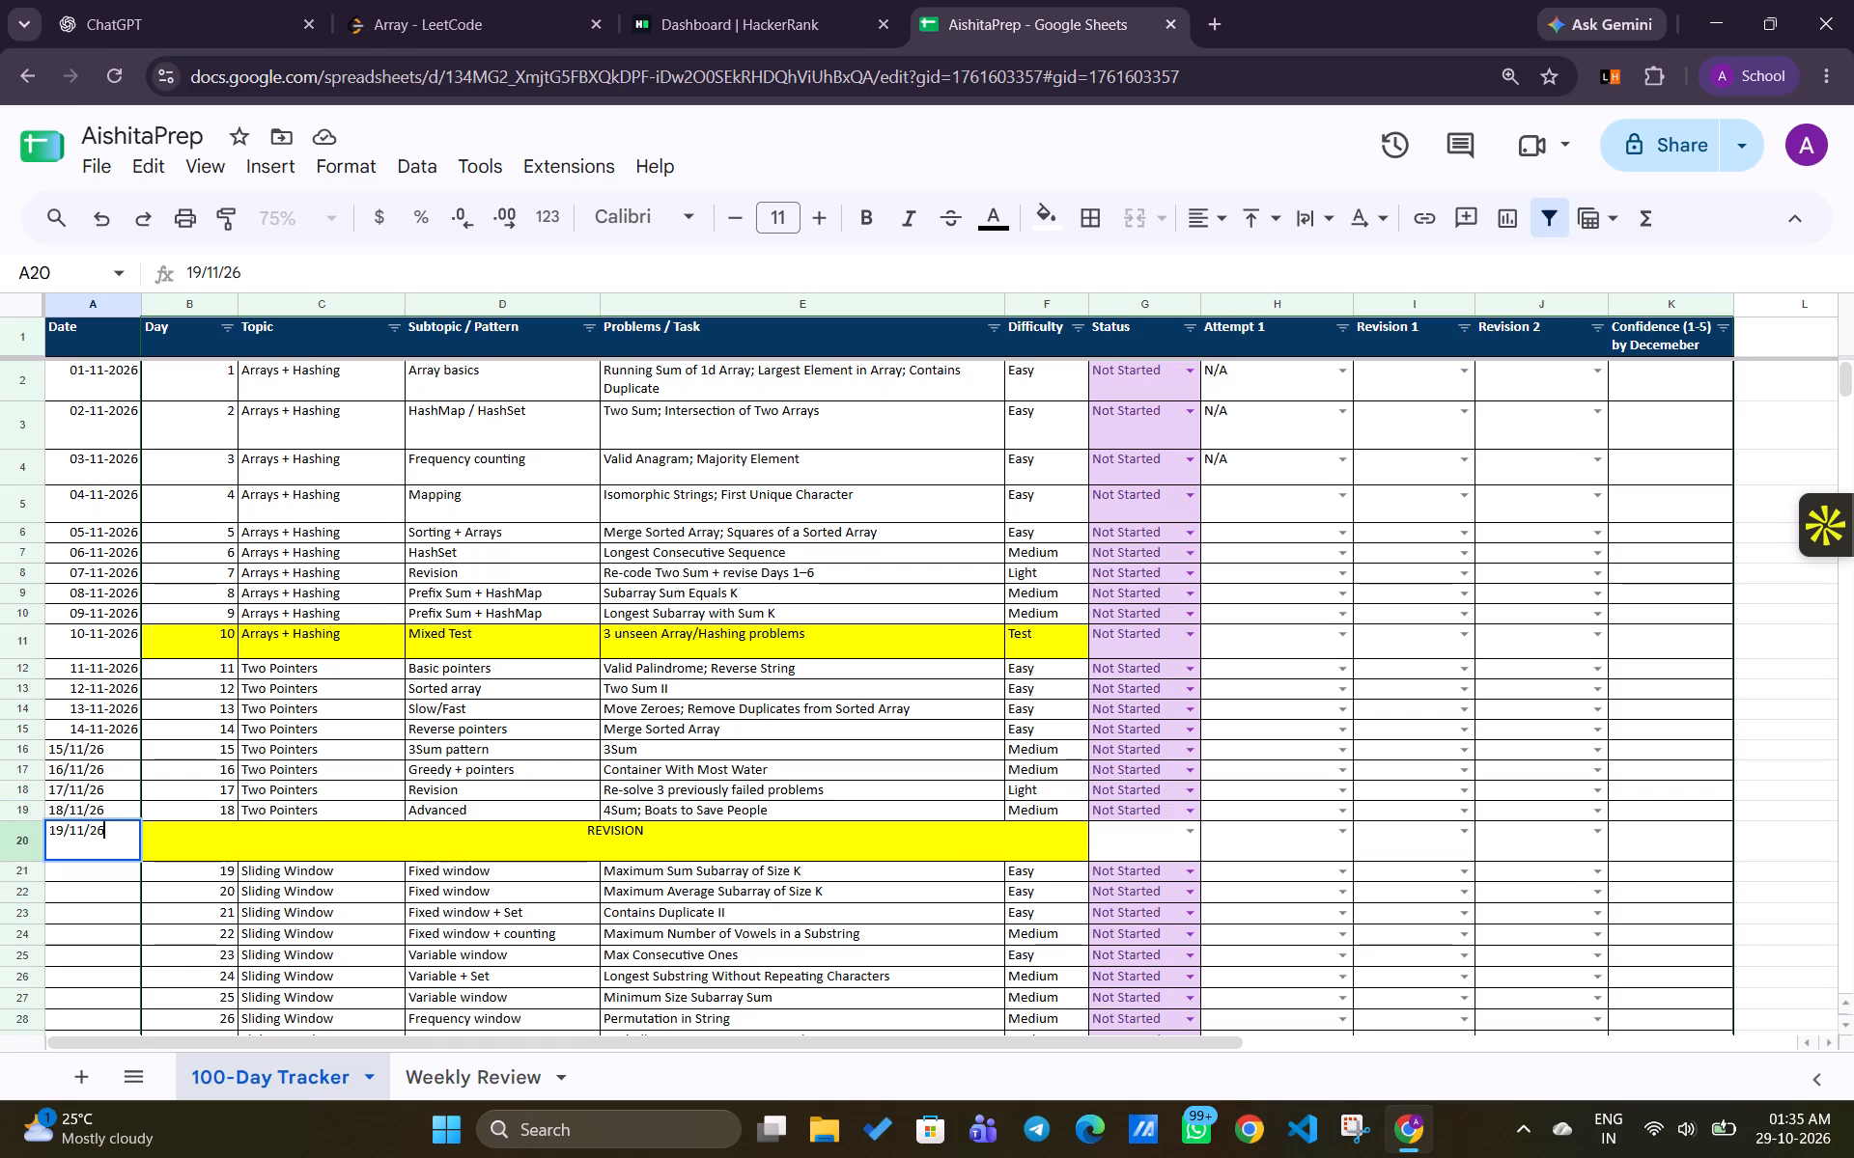
Right-align the dates in cells A16 to A20, covering Days 15 to 18 and the REVISION row.
left_click_drag(70, 746, 74, 814)
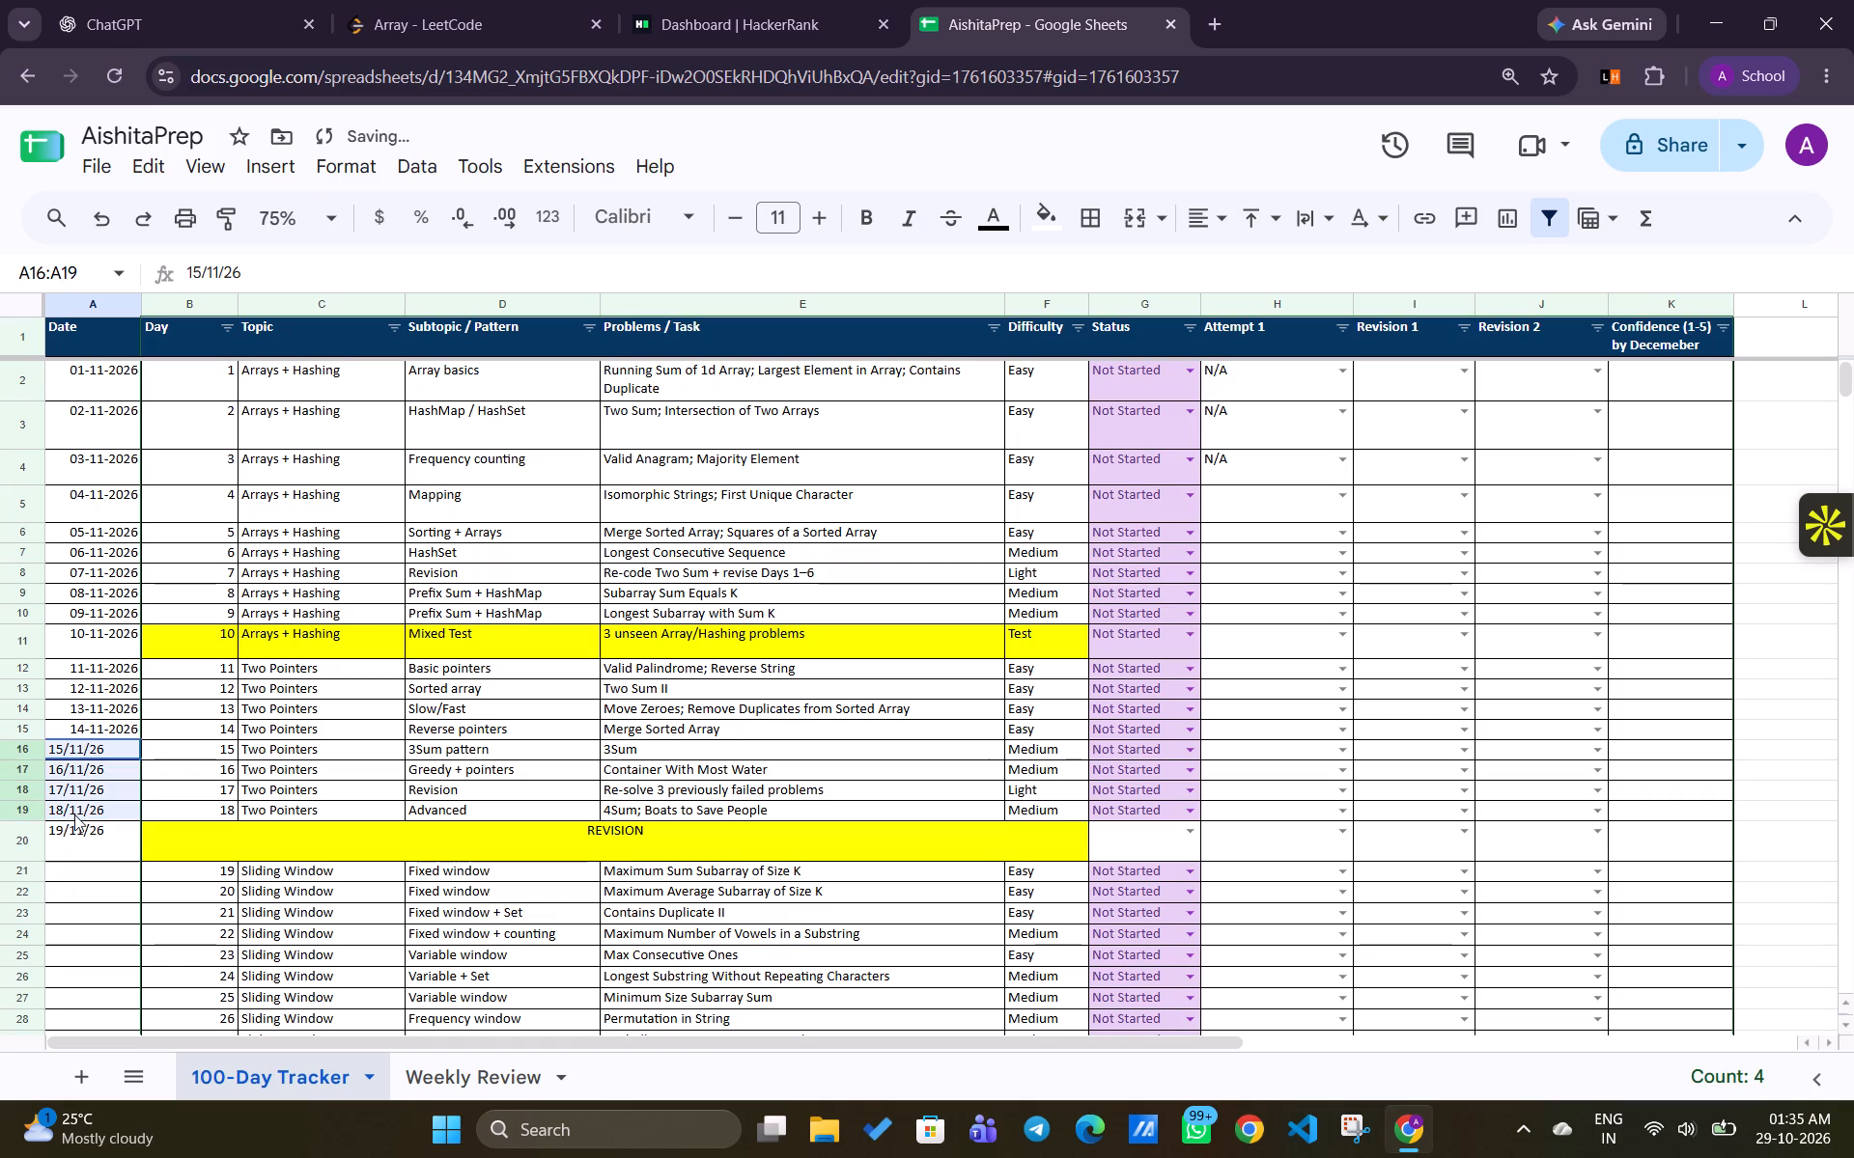
left_click_drag(74, 814, 77, 831)
double_click(63, 748)
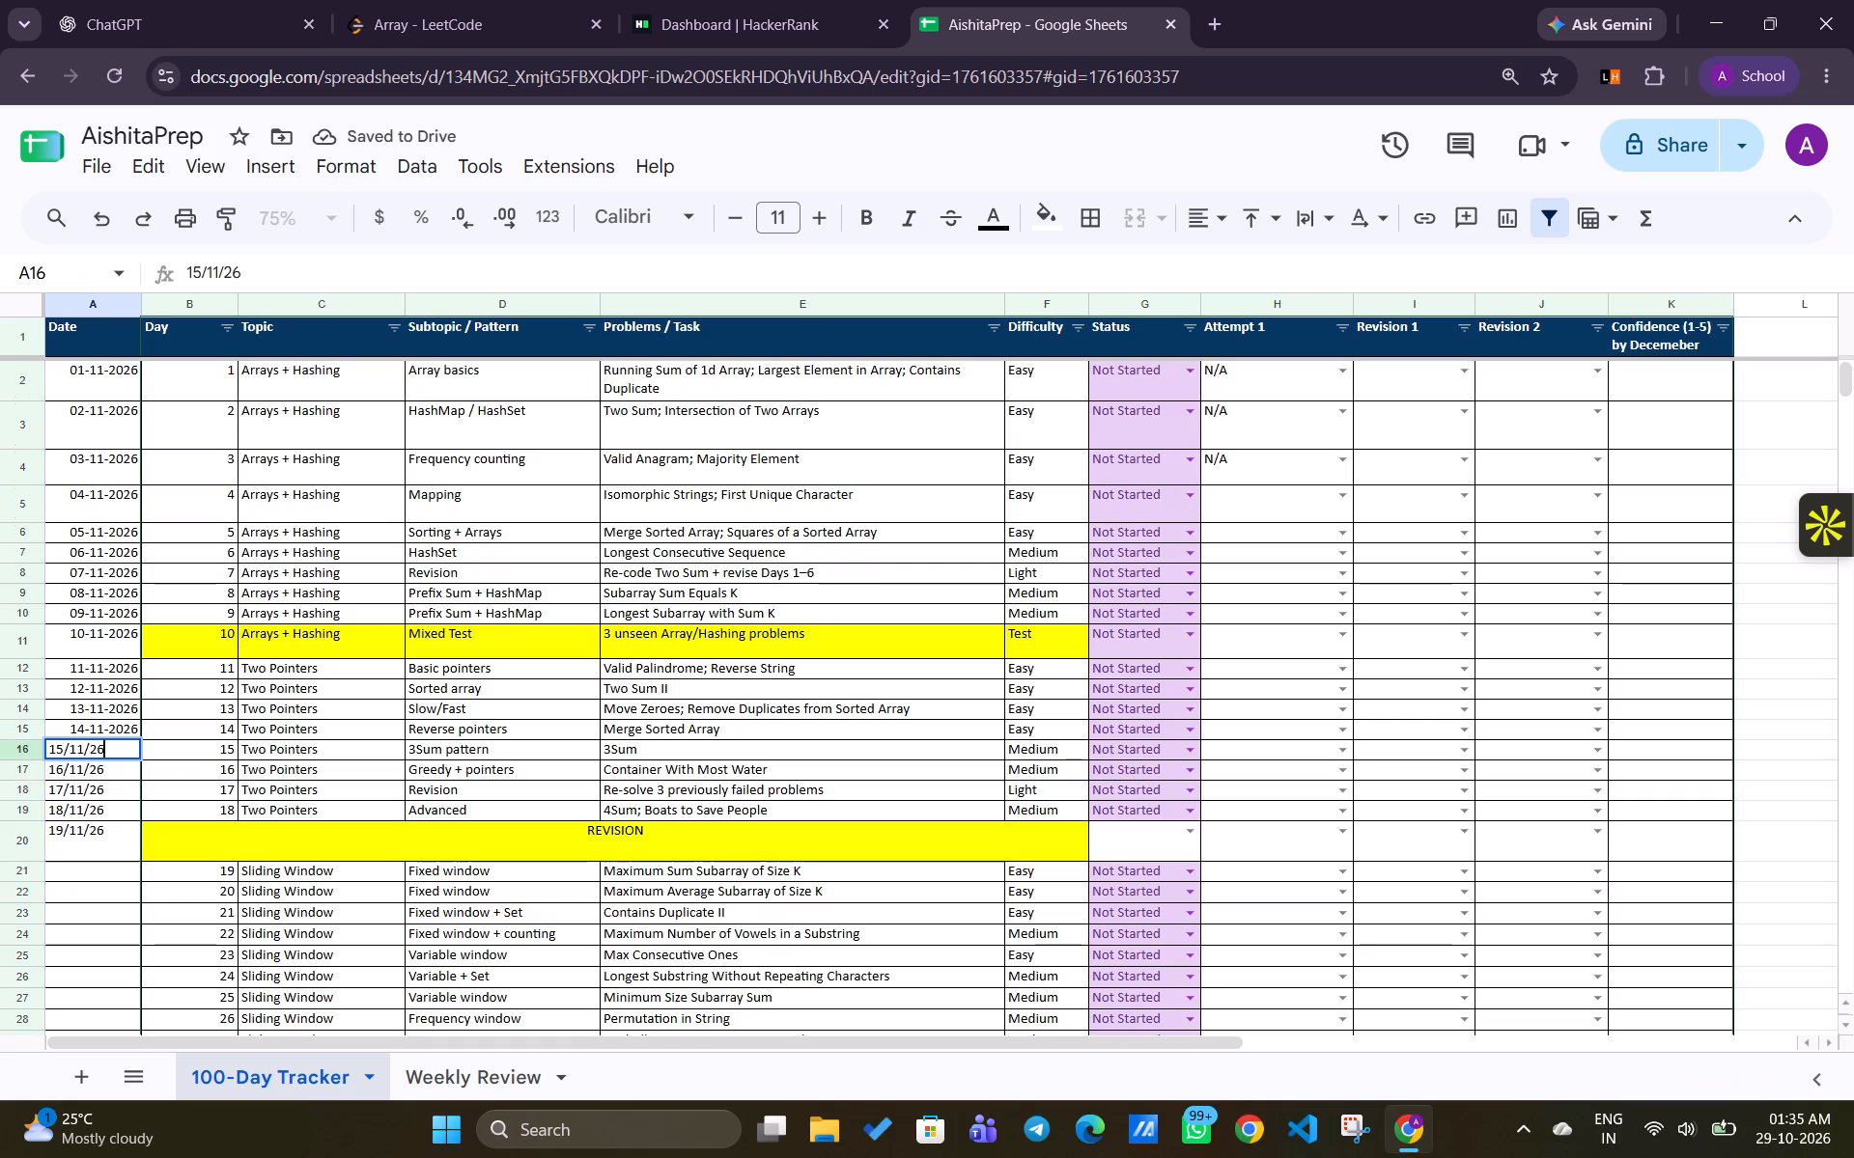
left_click(124, 811)
left_click_drag(118, 749, 118, 850)
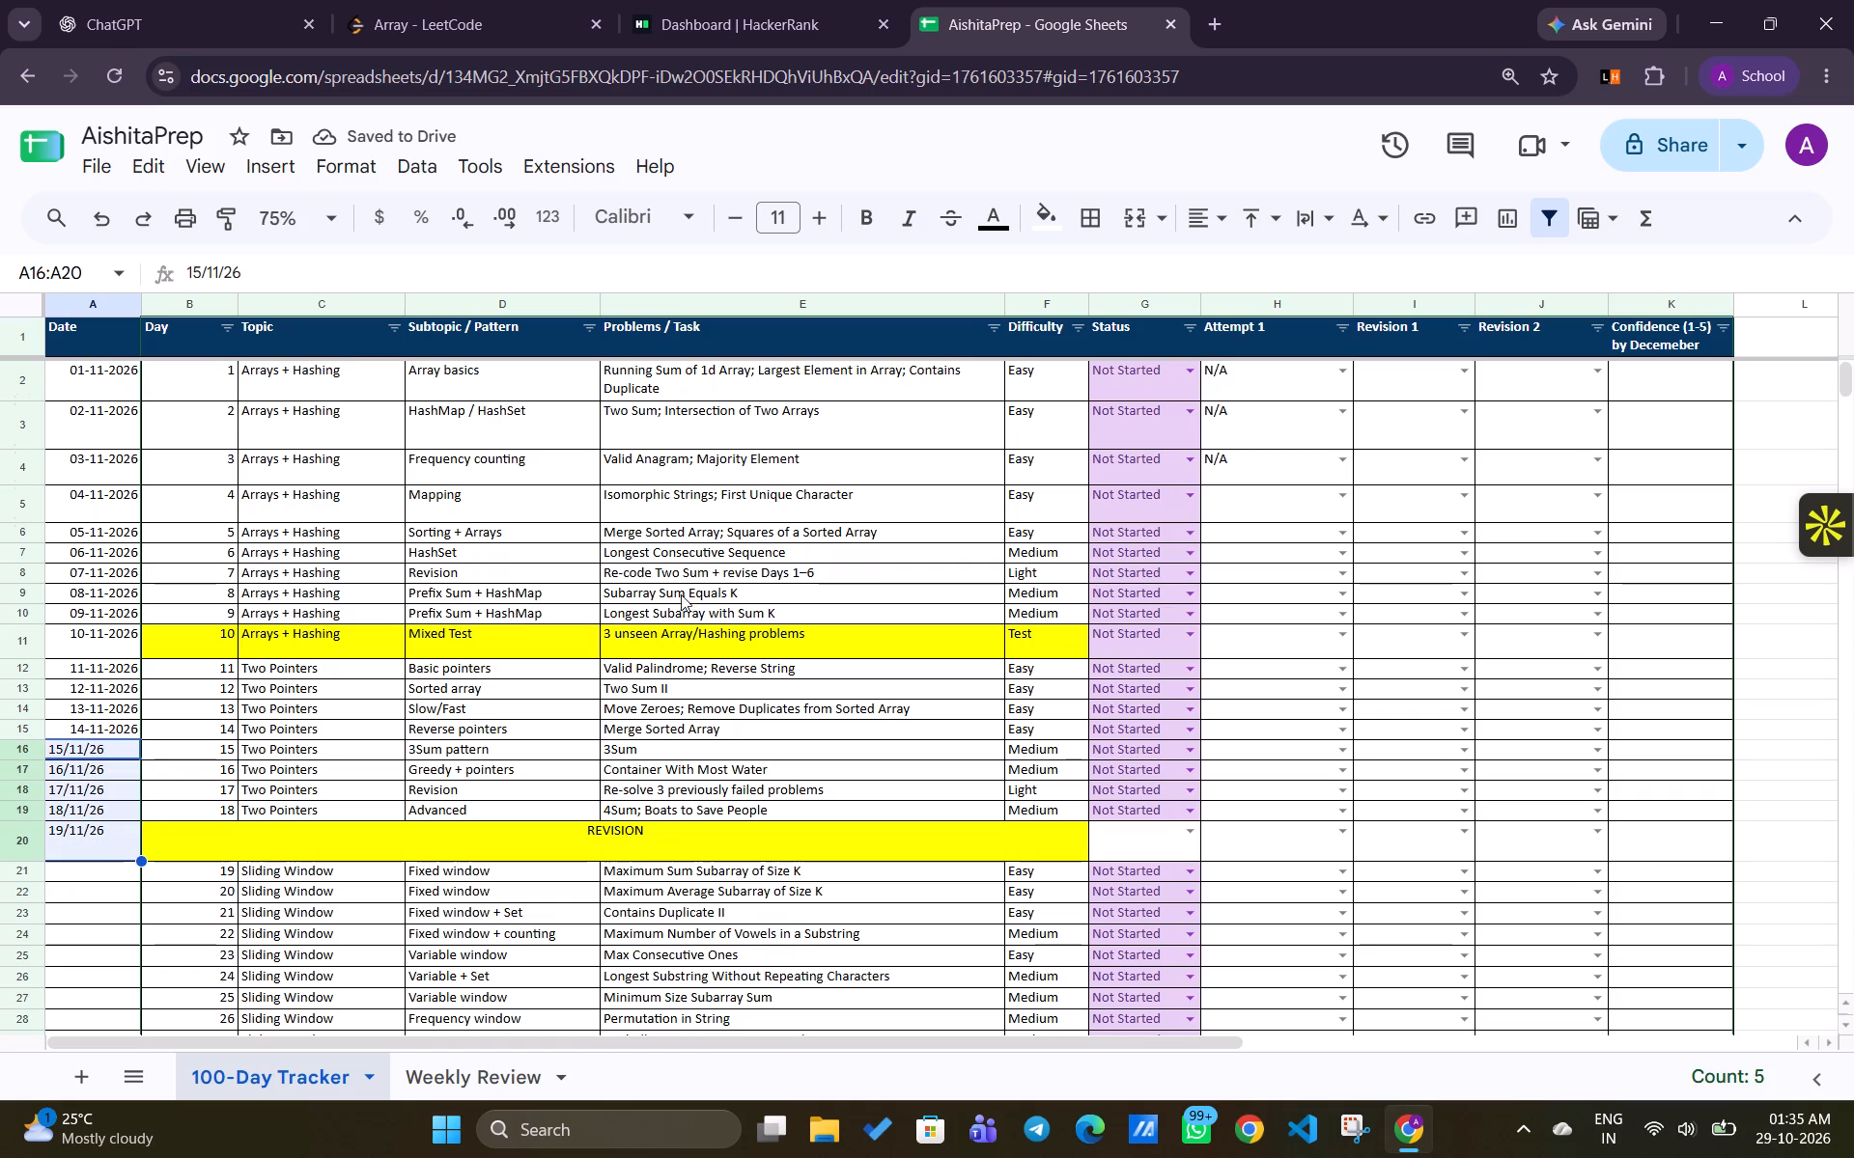
left_click_drag(1224, 217, 1289, 263)
left_click(1289, 263)
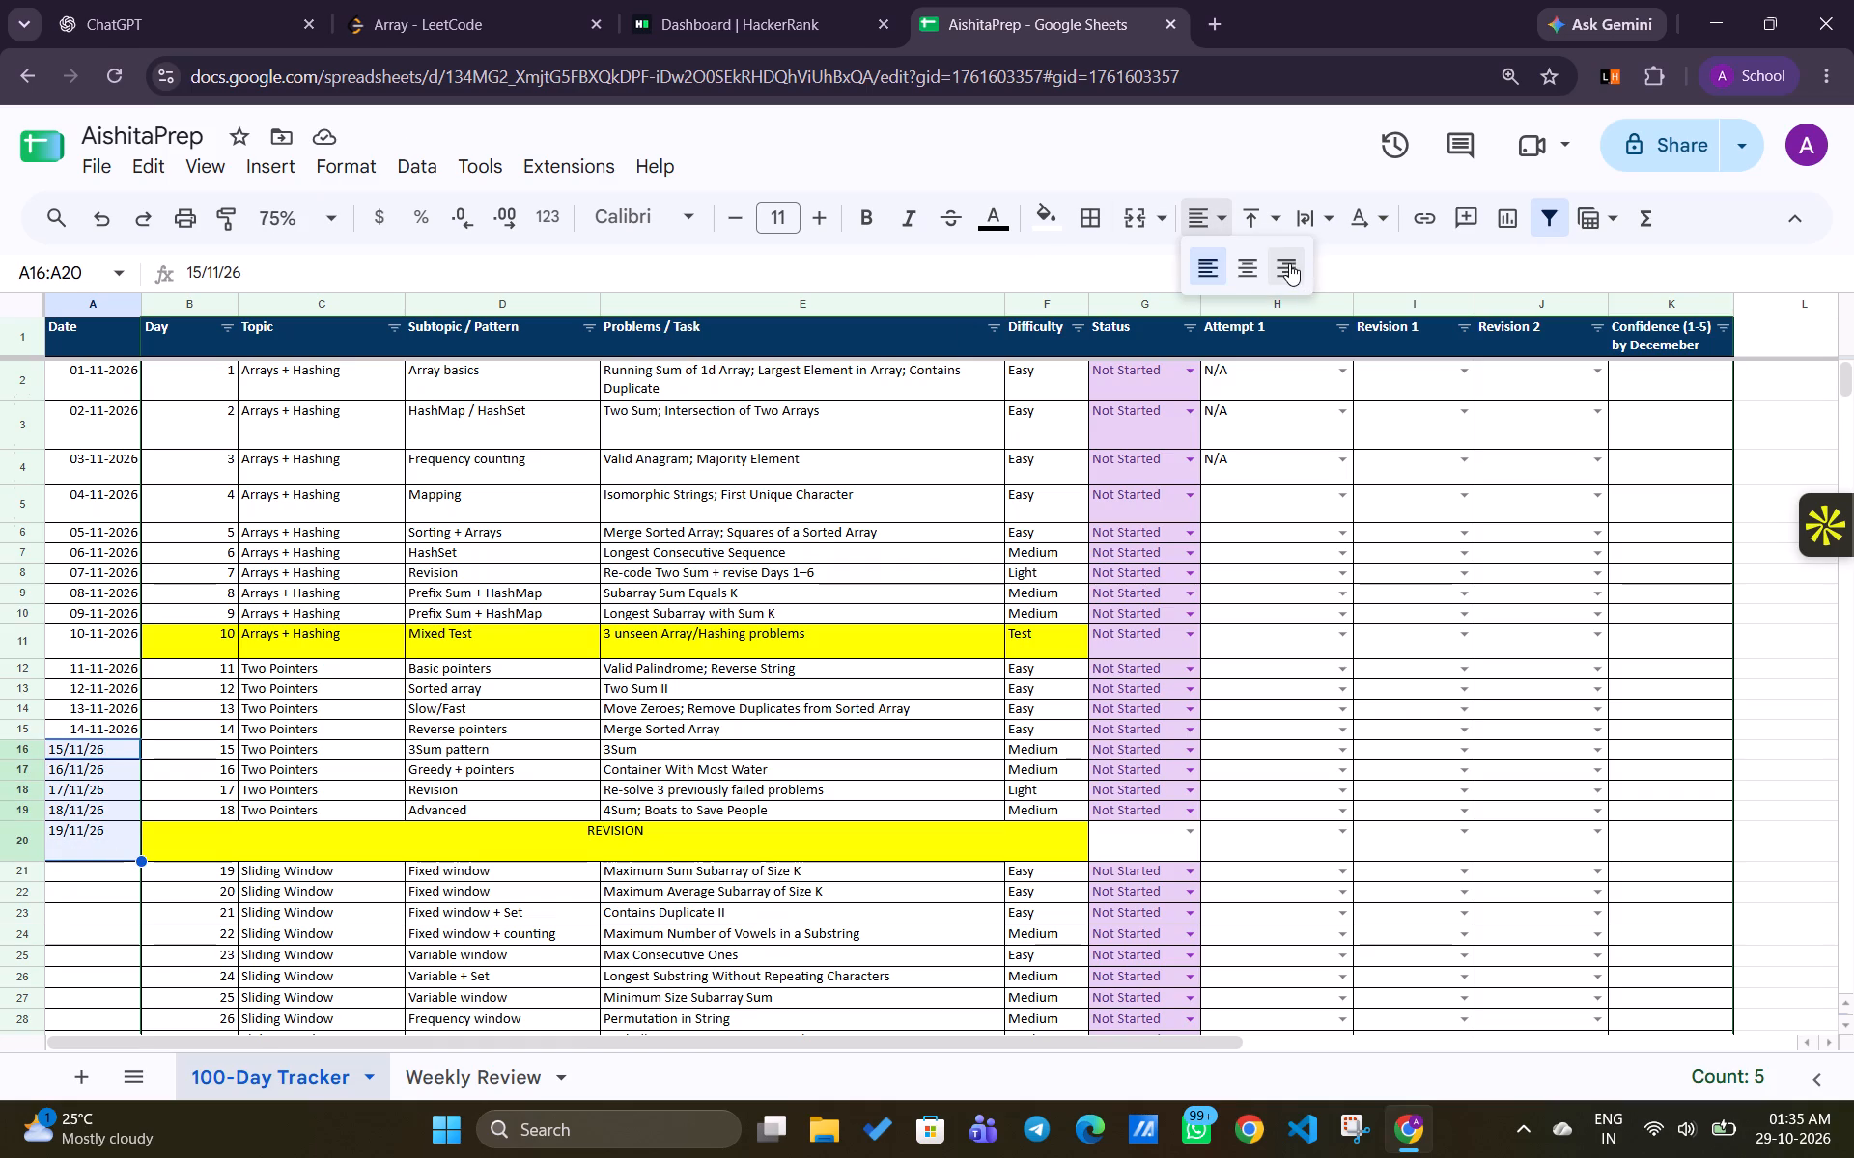
left_click(221, 710)
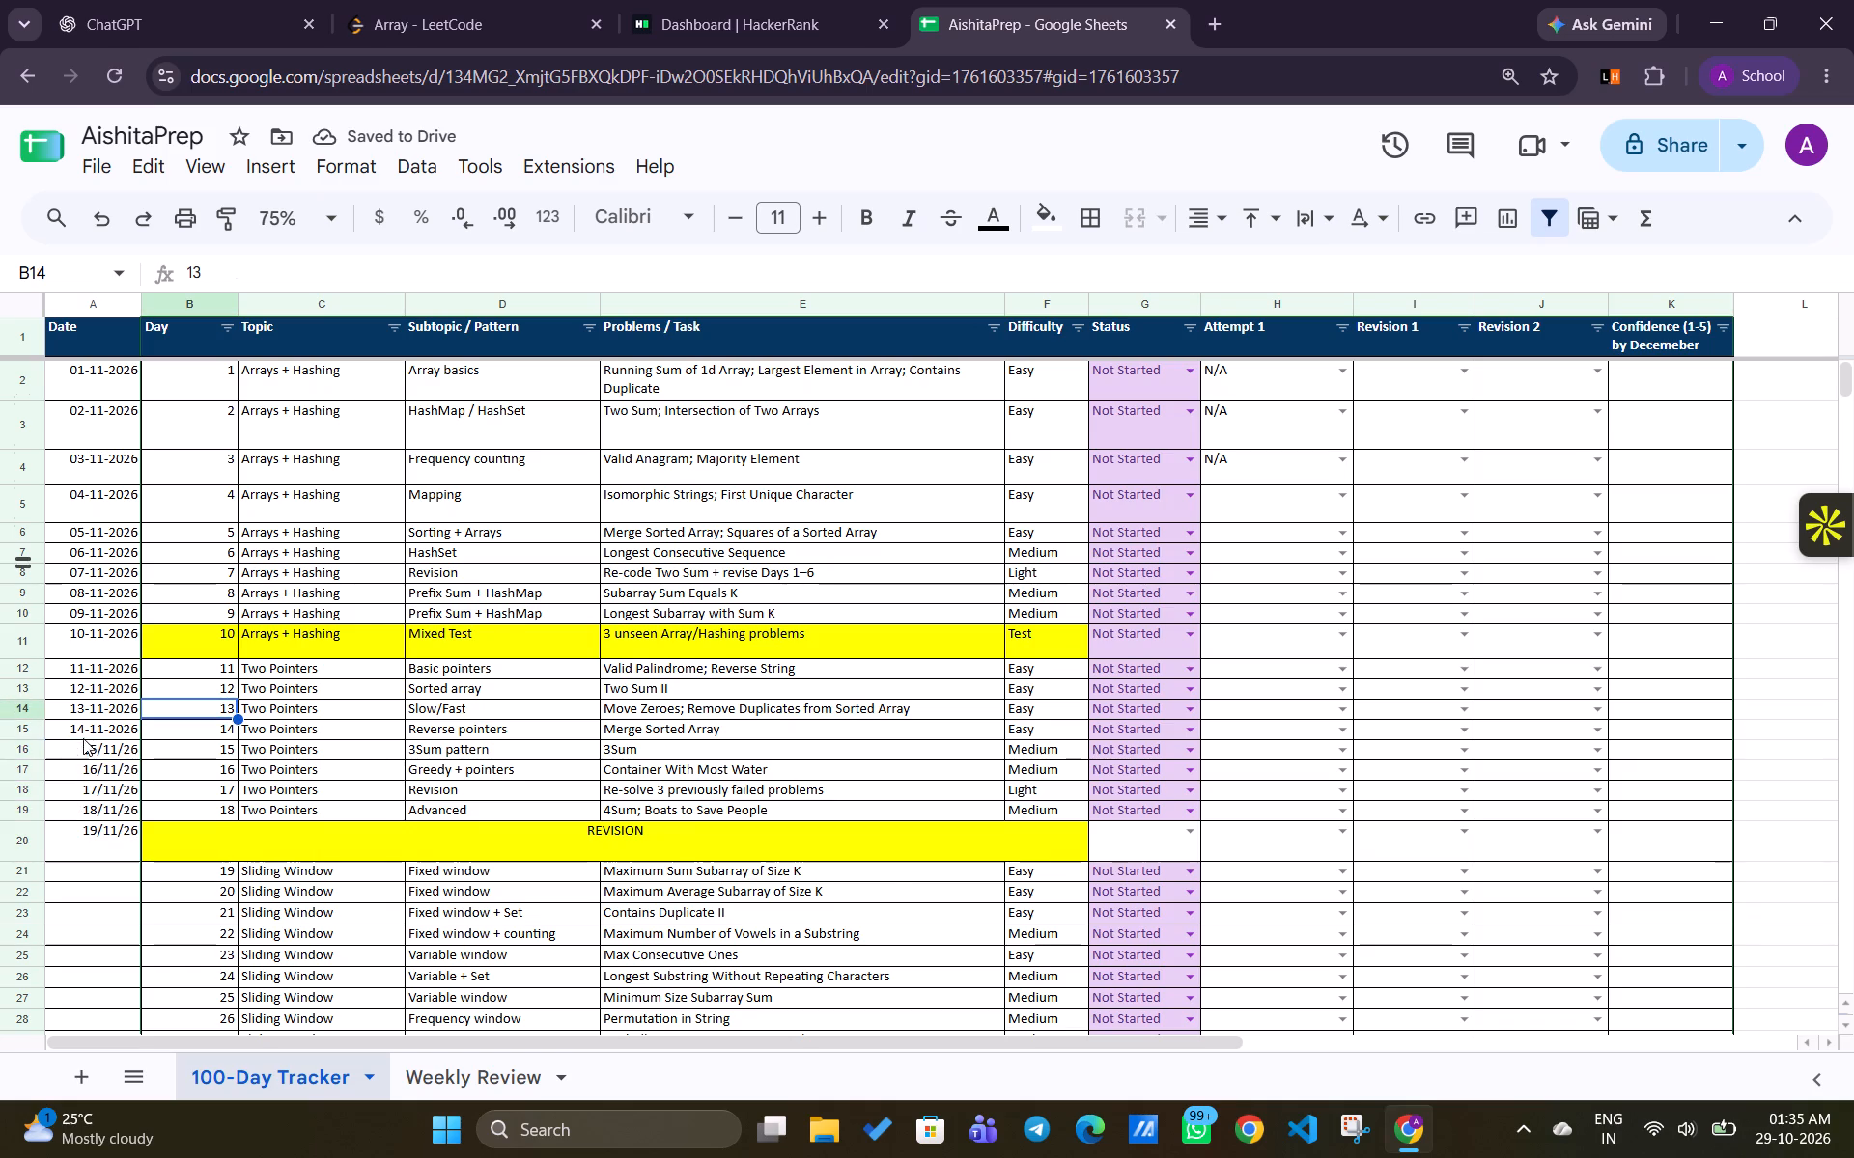
Replace the date in the REVISION row's cell A20 with 20th NOV.
scroll(91, 754, "down", 2)
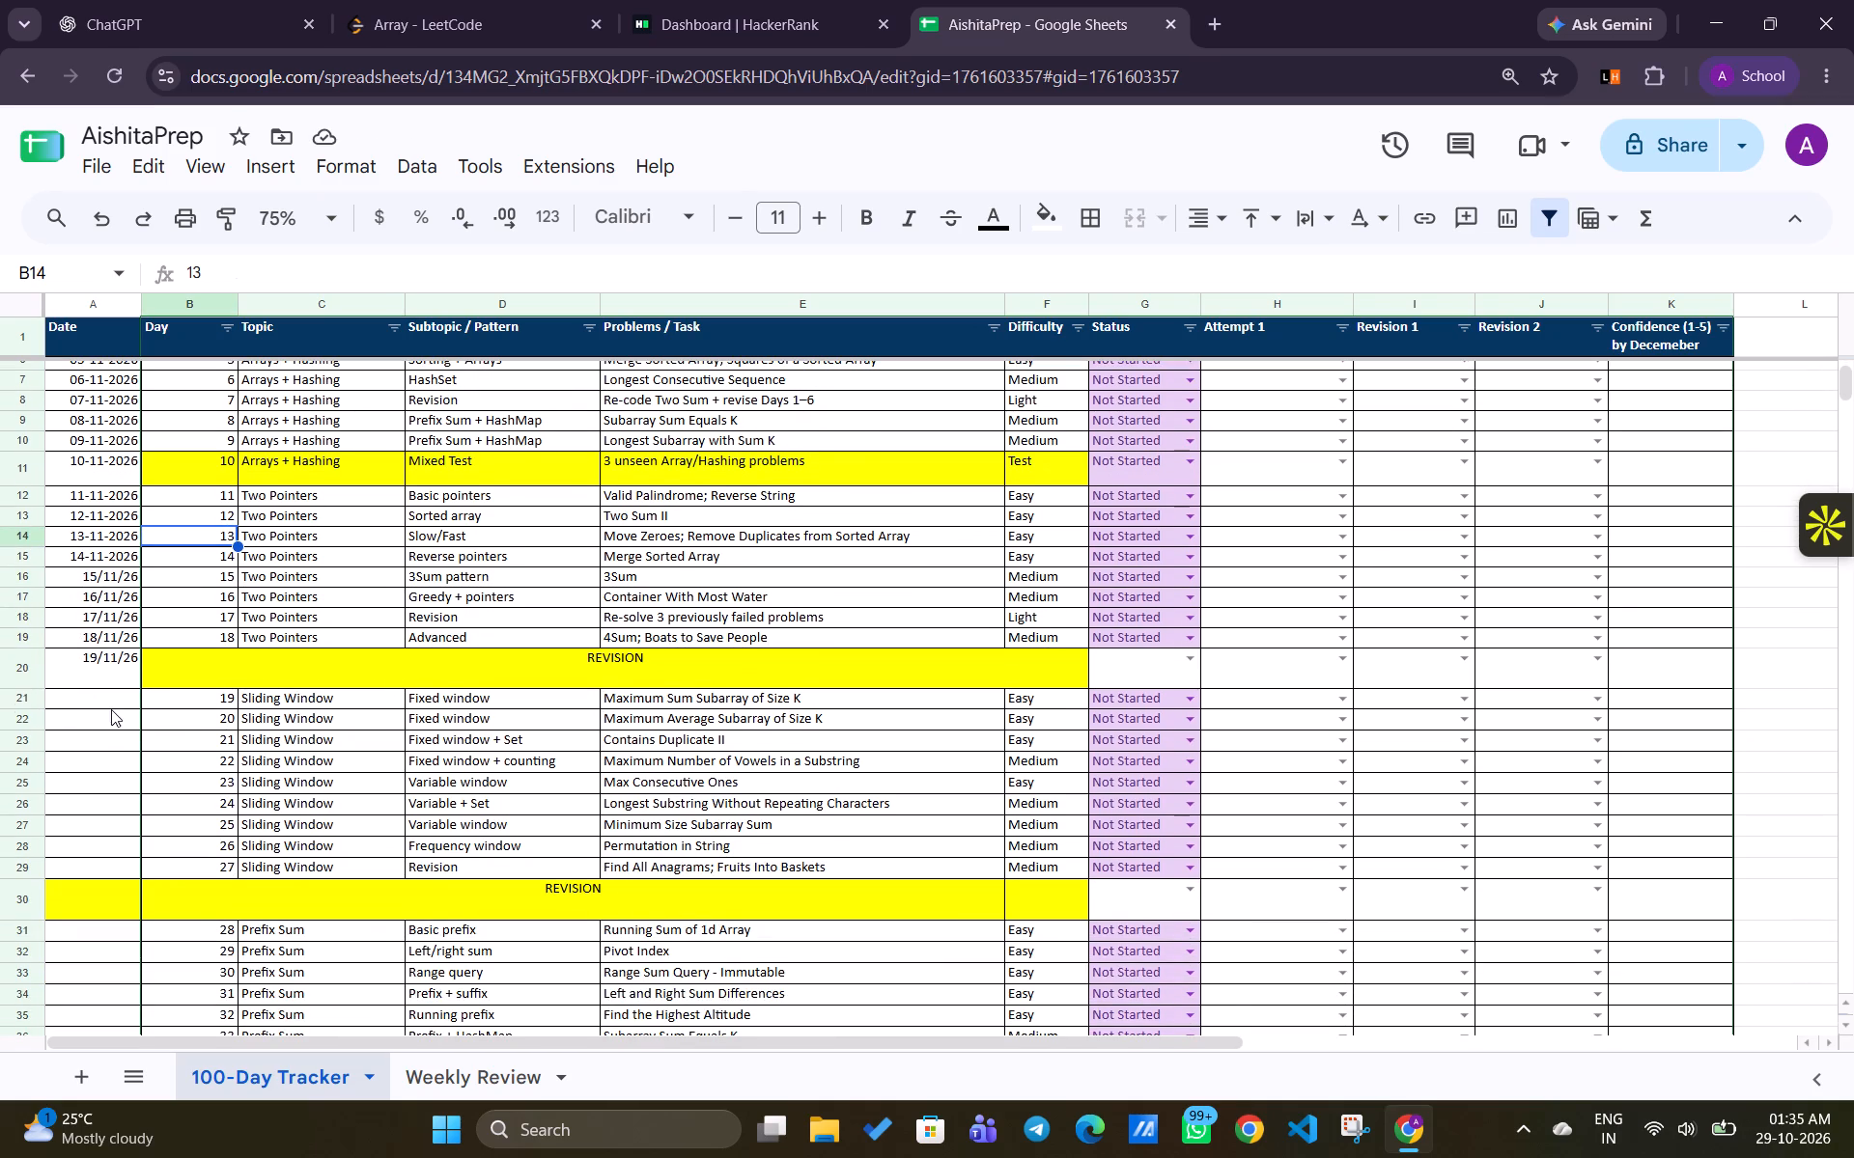
double_click(112, 690)
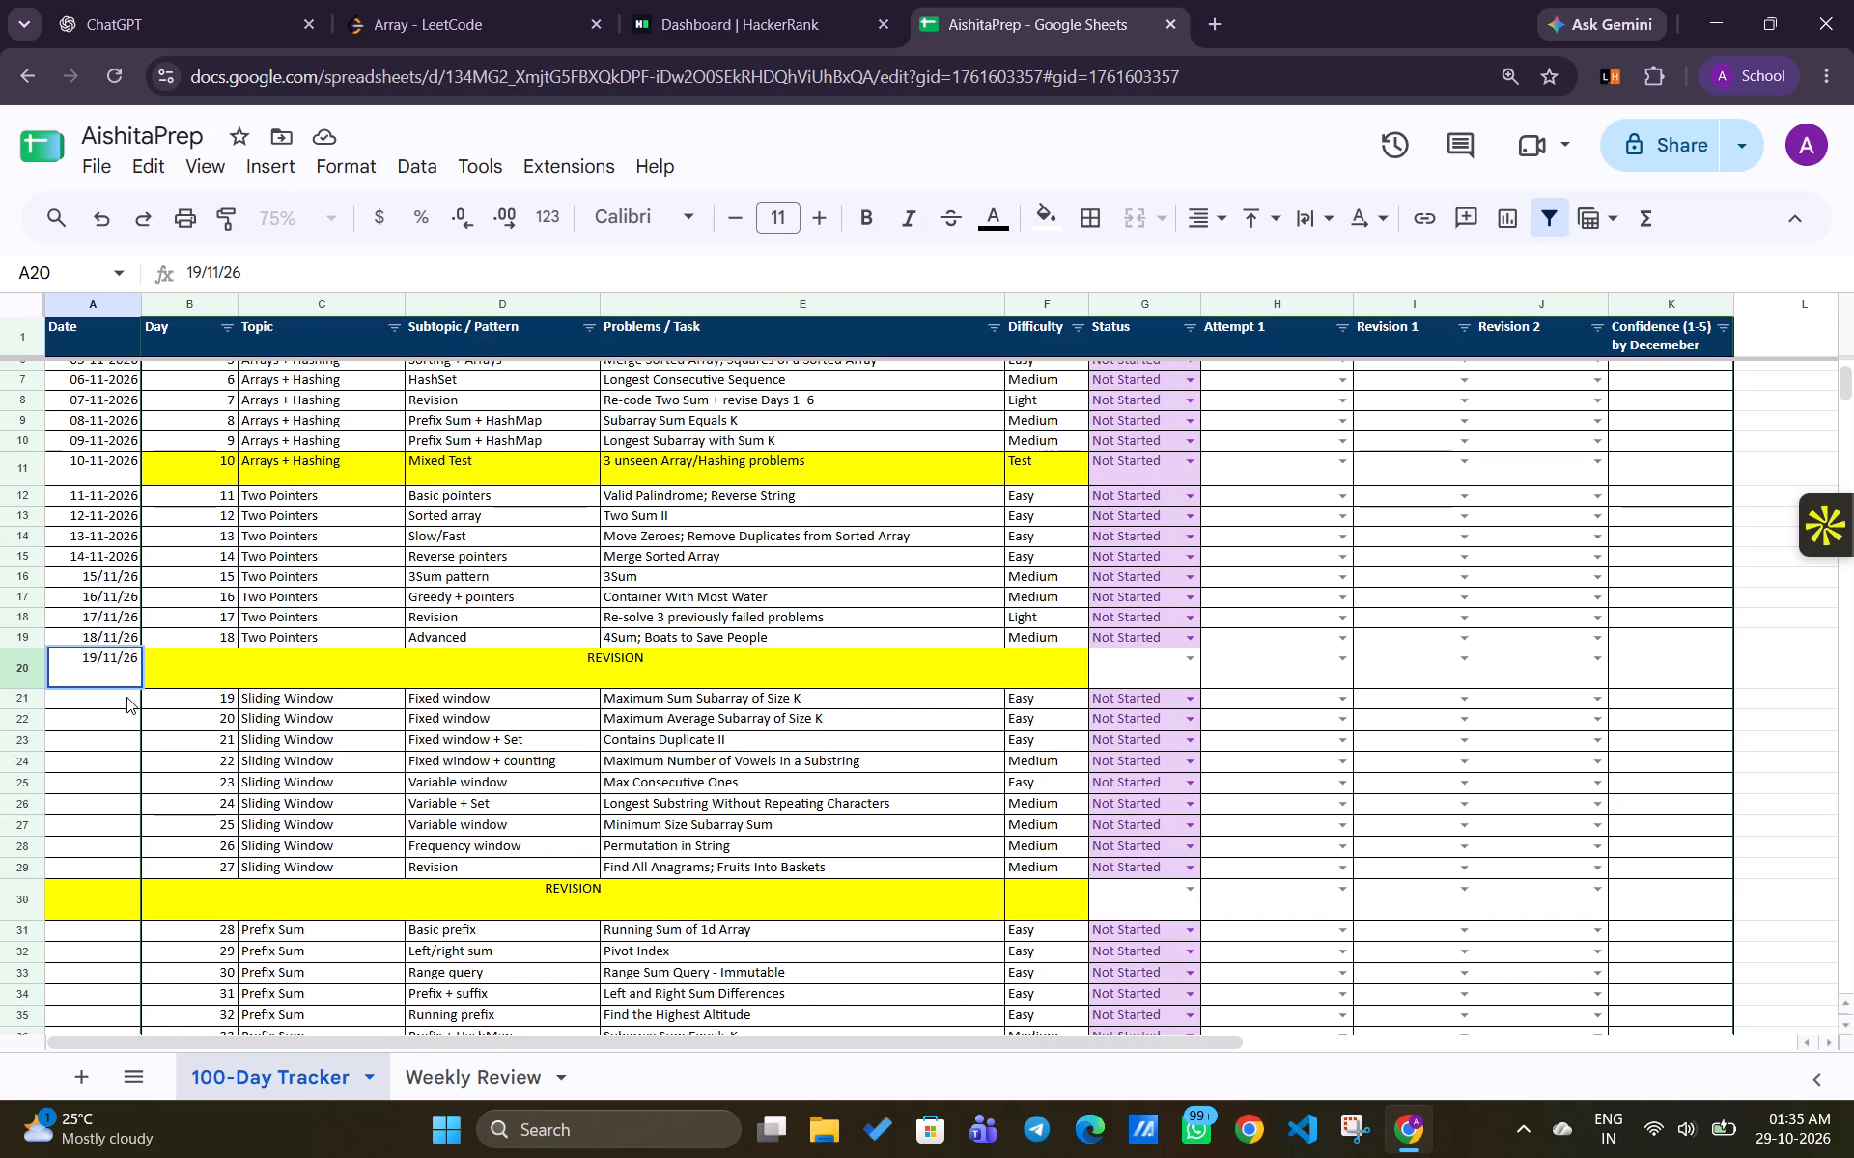
left_click(126, 697)
double_click(114, 658)
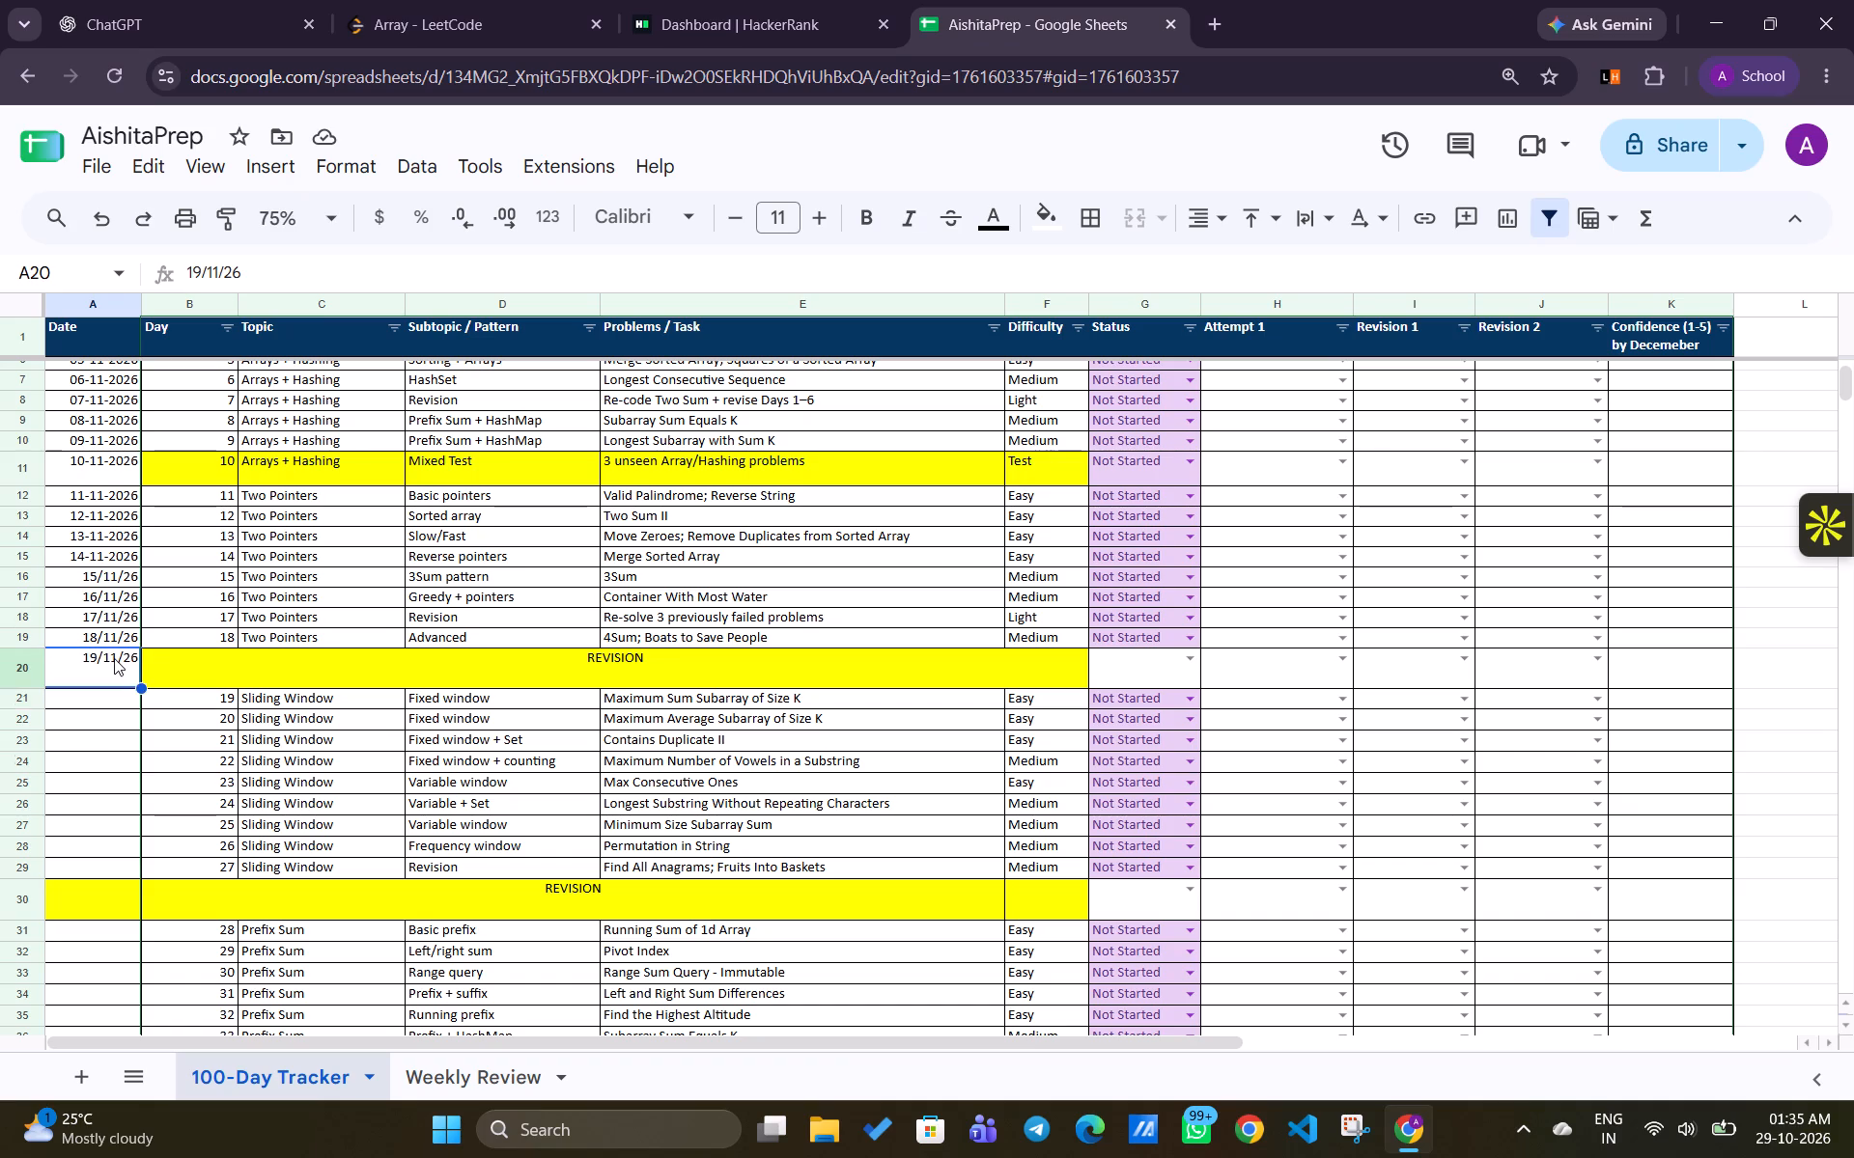
left_click_drag(72, 658, 144, 660)
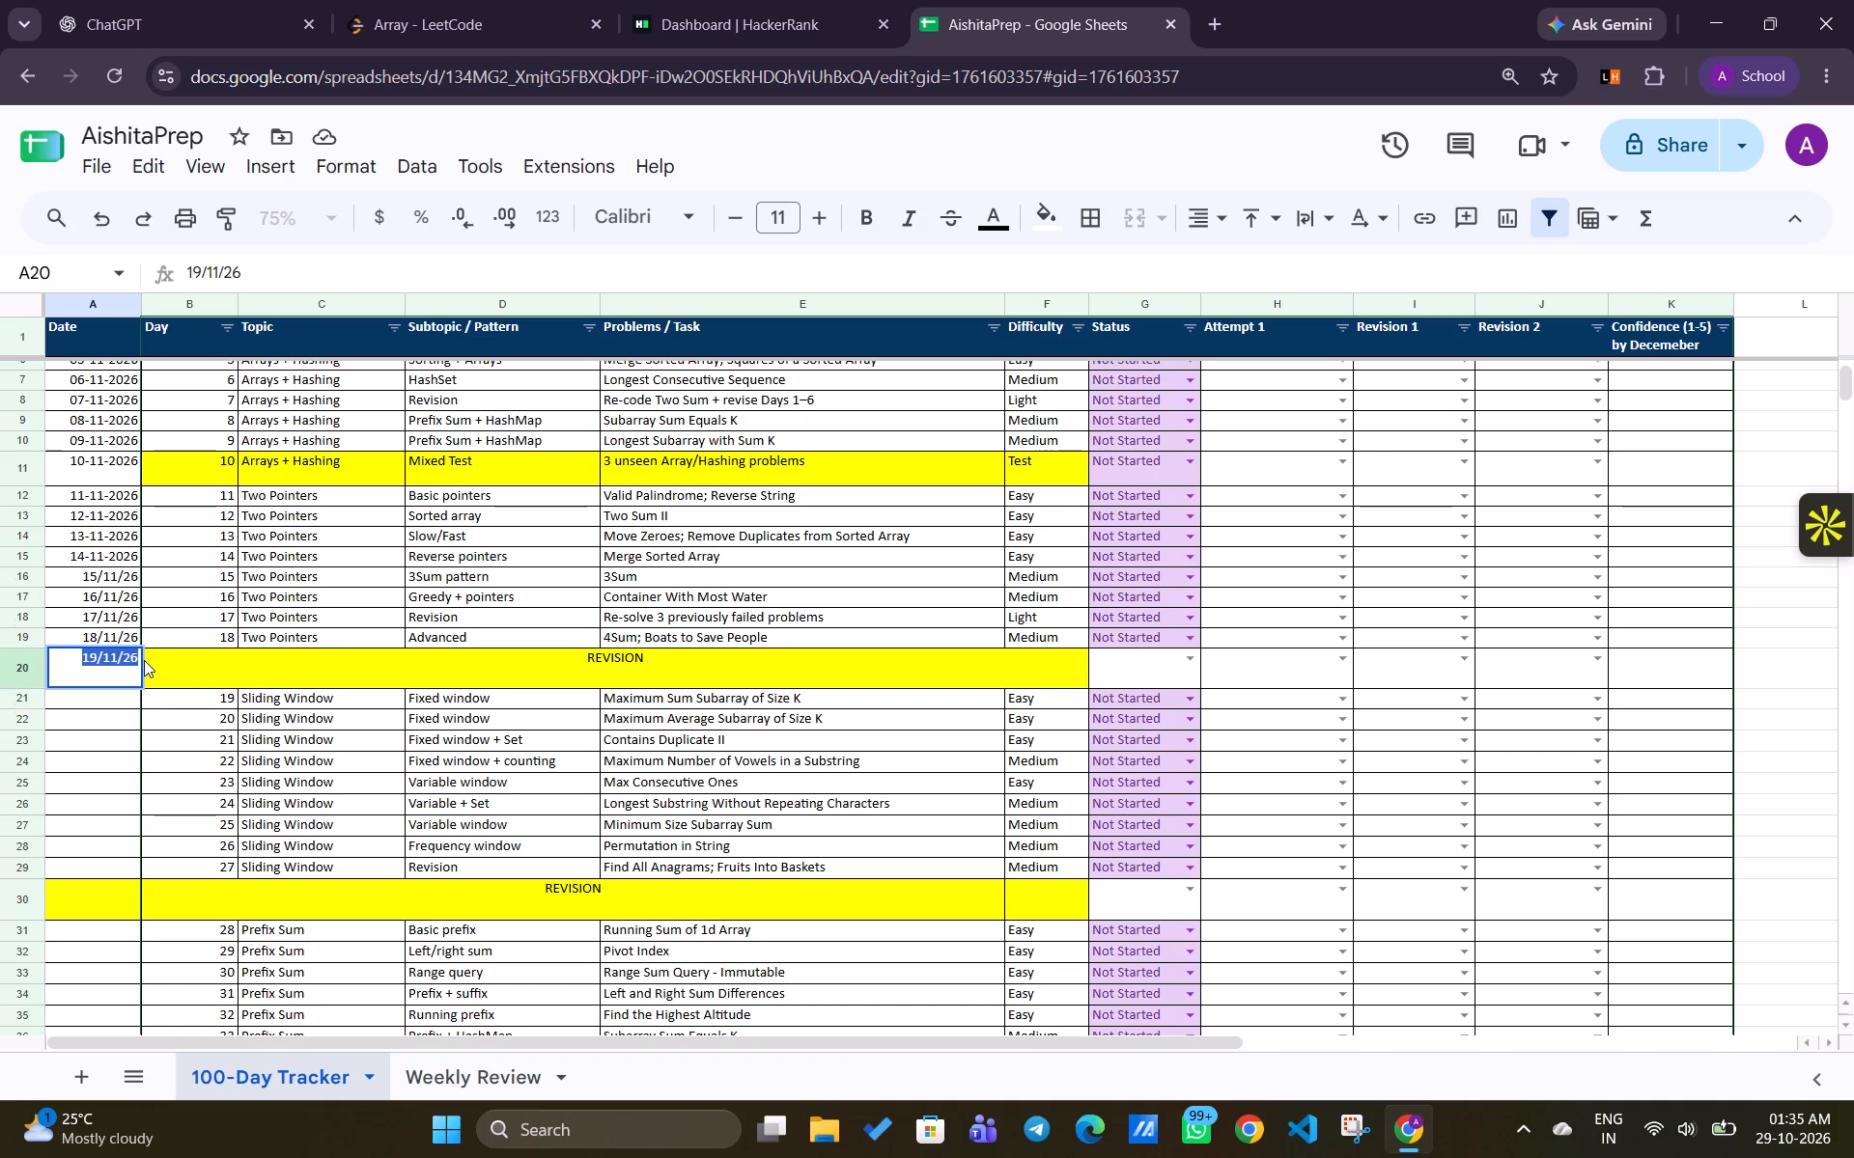
key("2")
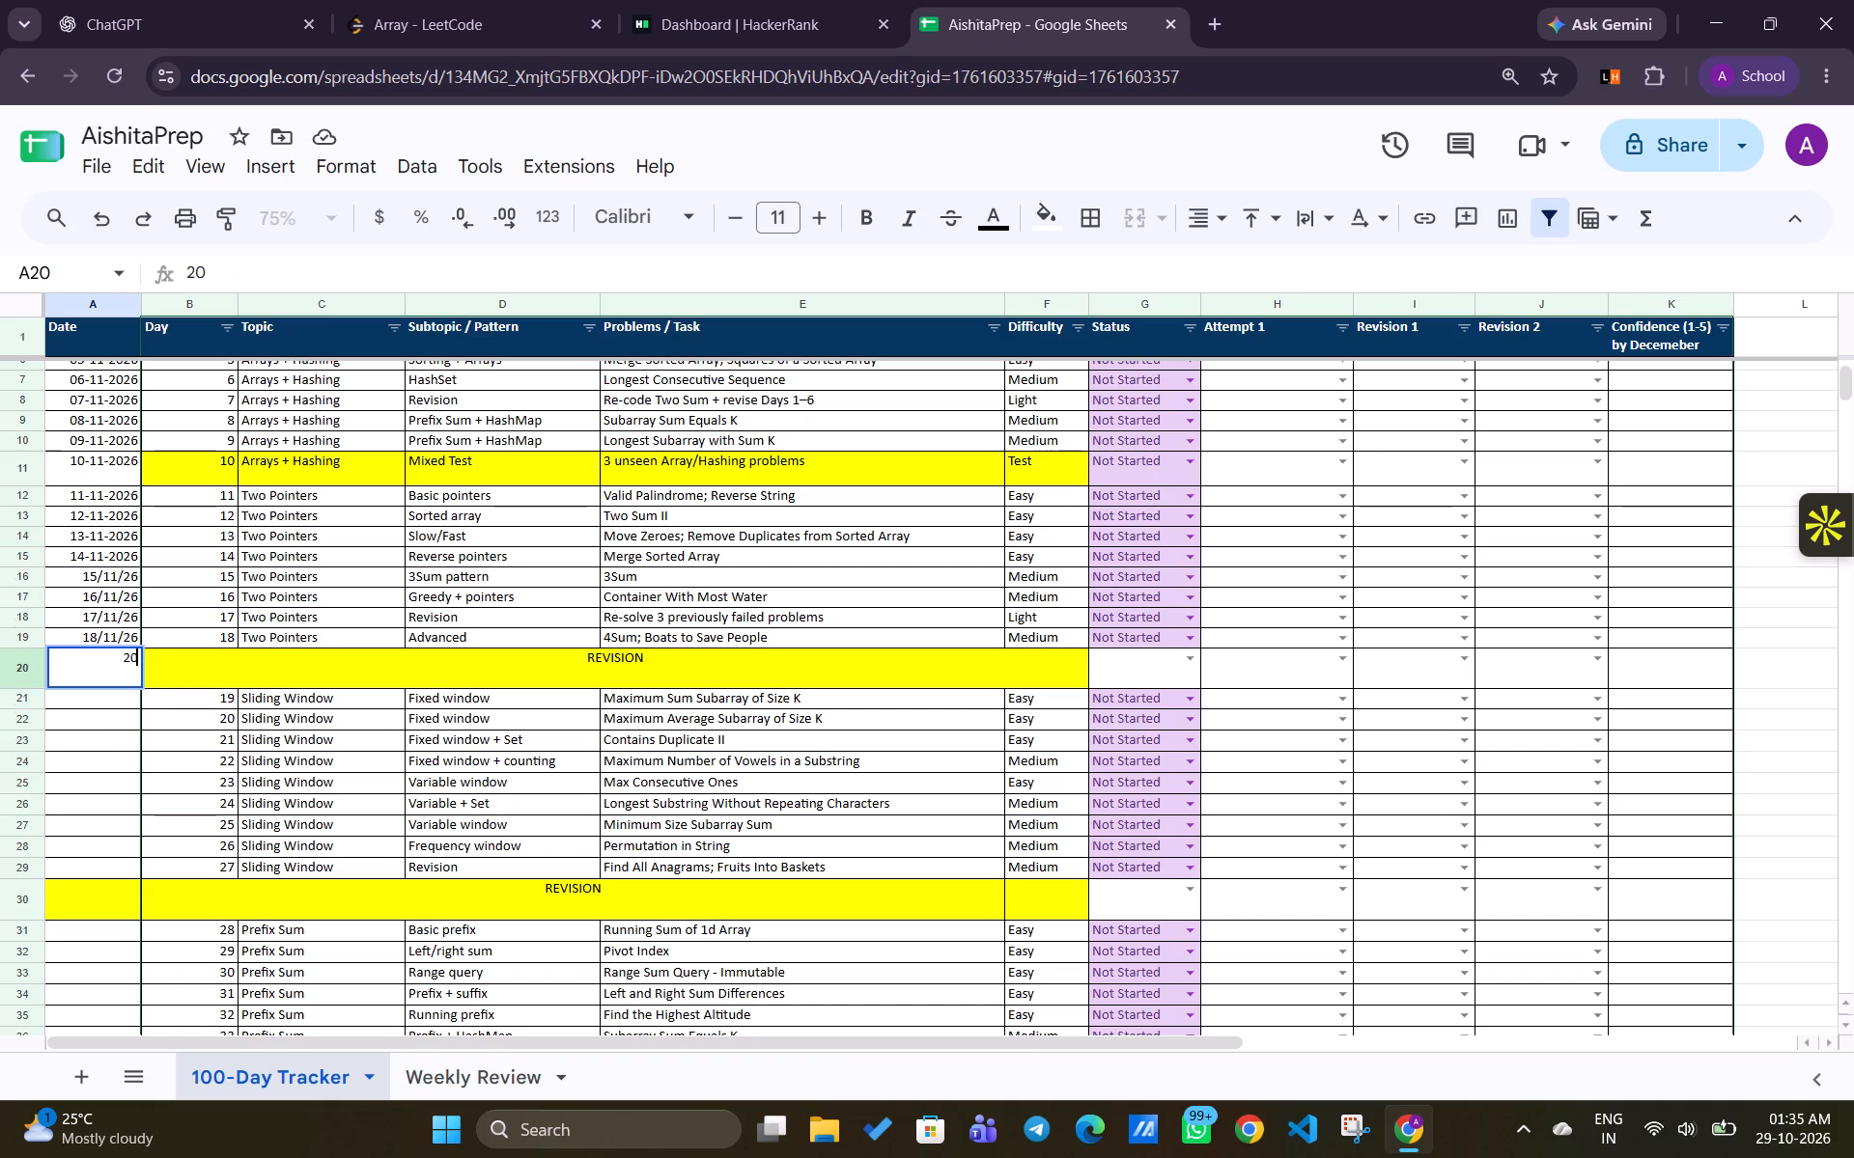
key("BackSpace")
key("BackSpace")
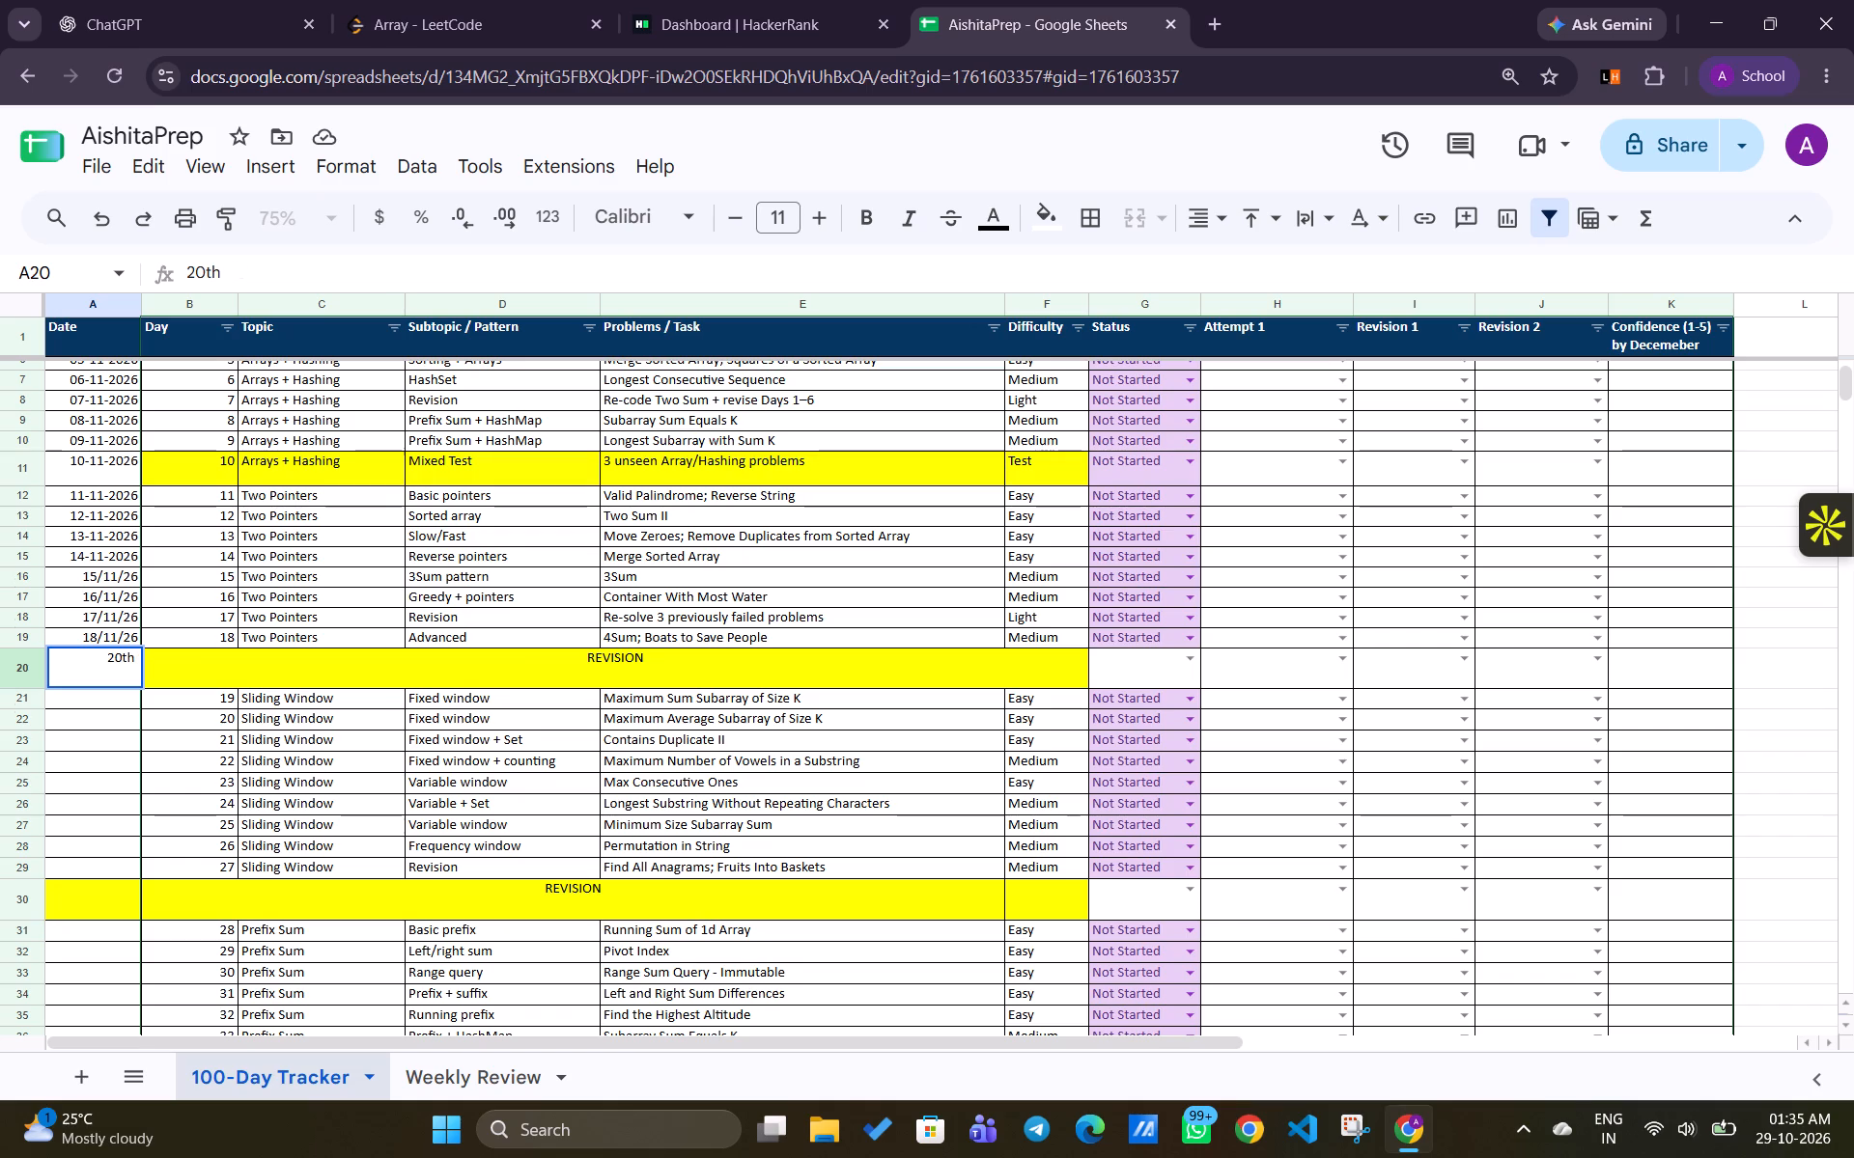
type("NOV")
key("Return")
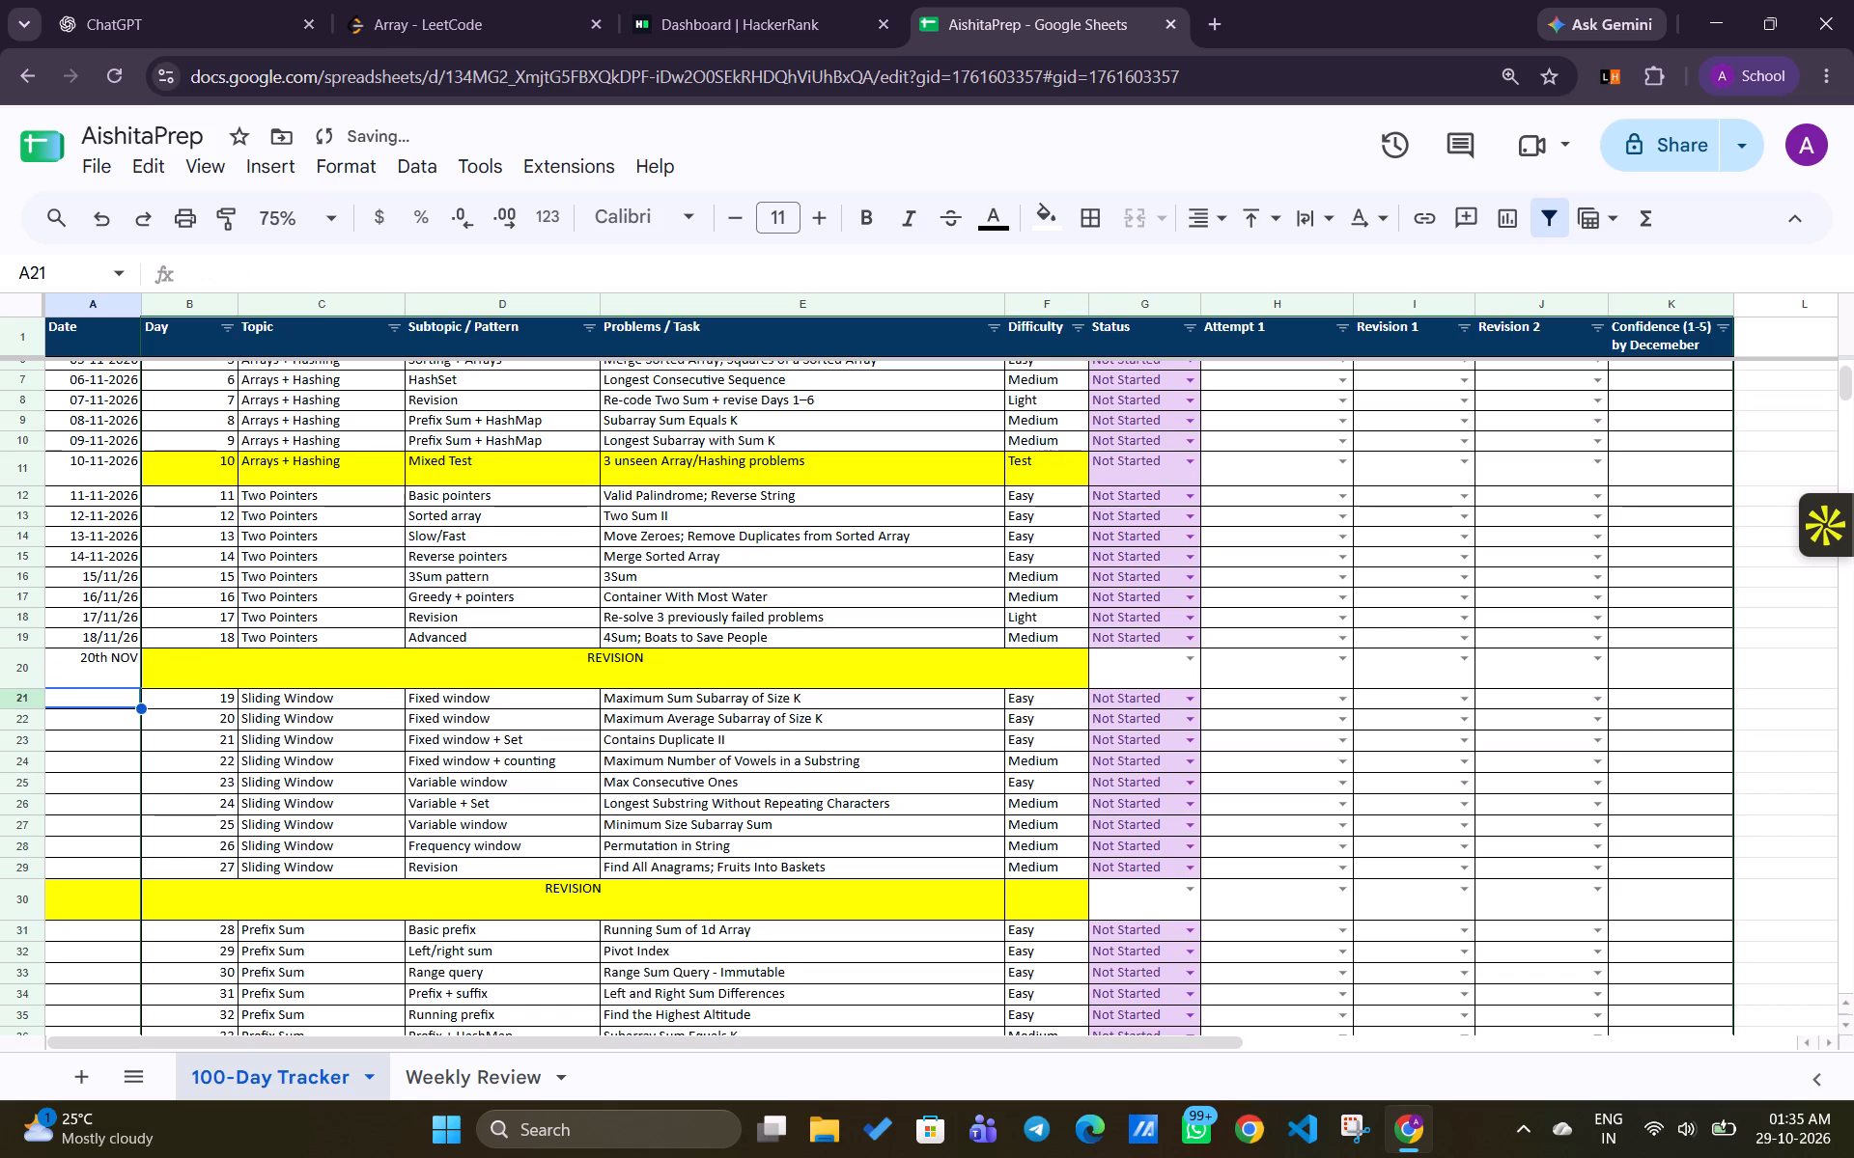
Enter 25th in cell A21 as the date for Day 19, the first Sliding Window day.
scroll(144, 660, "down", 1)
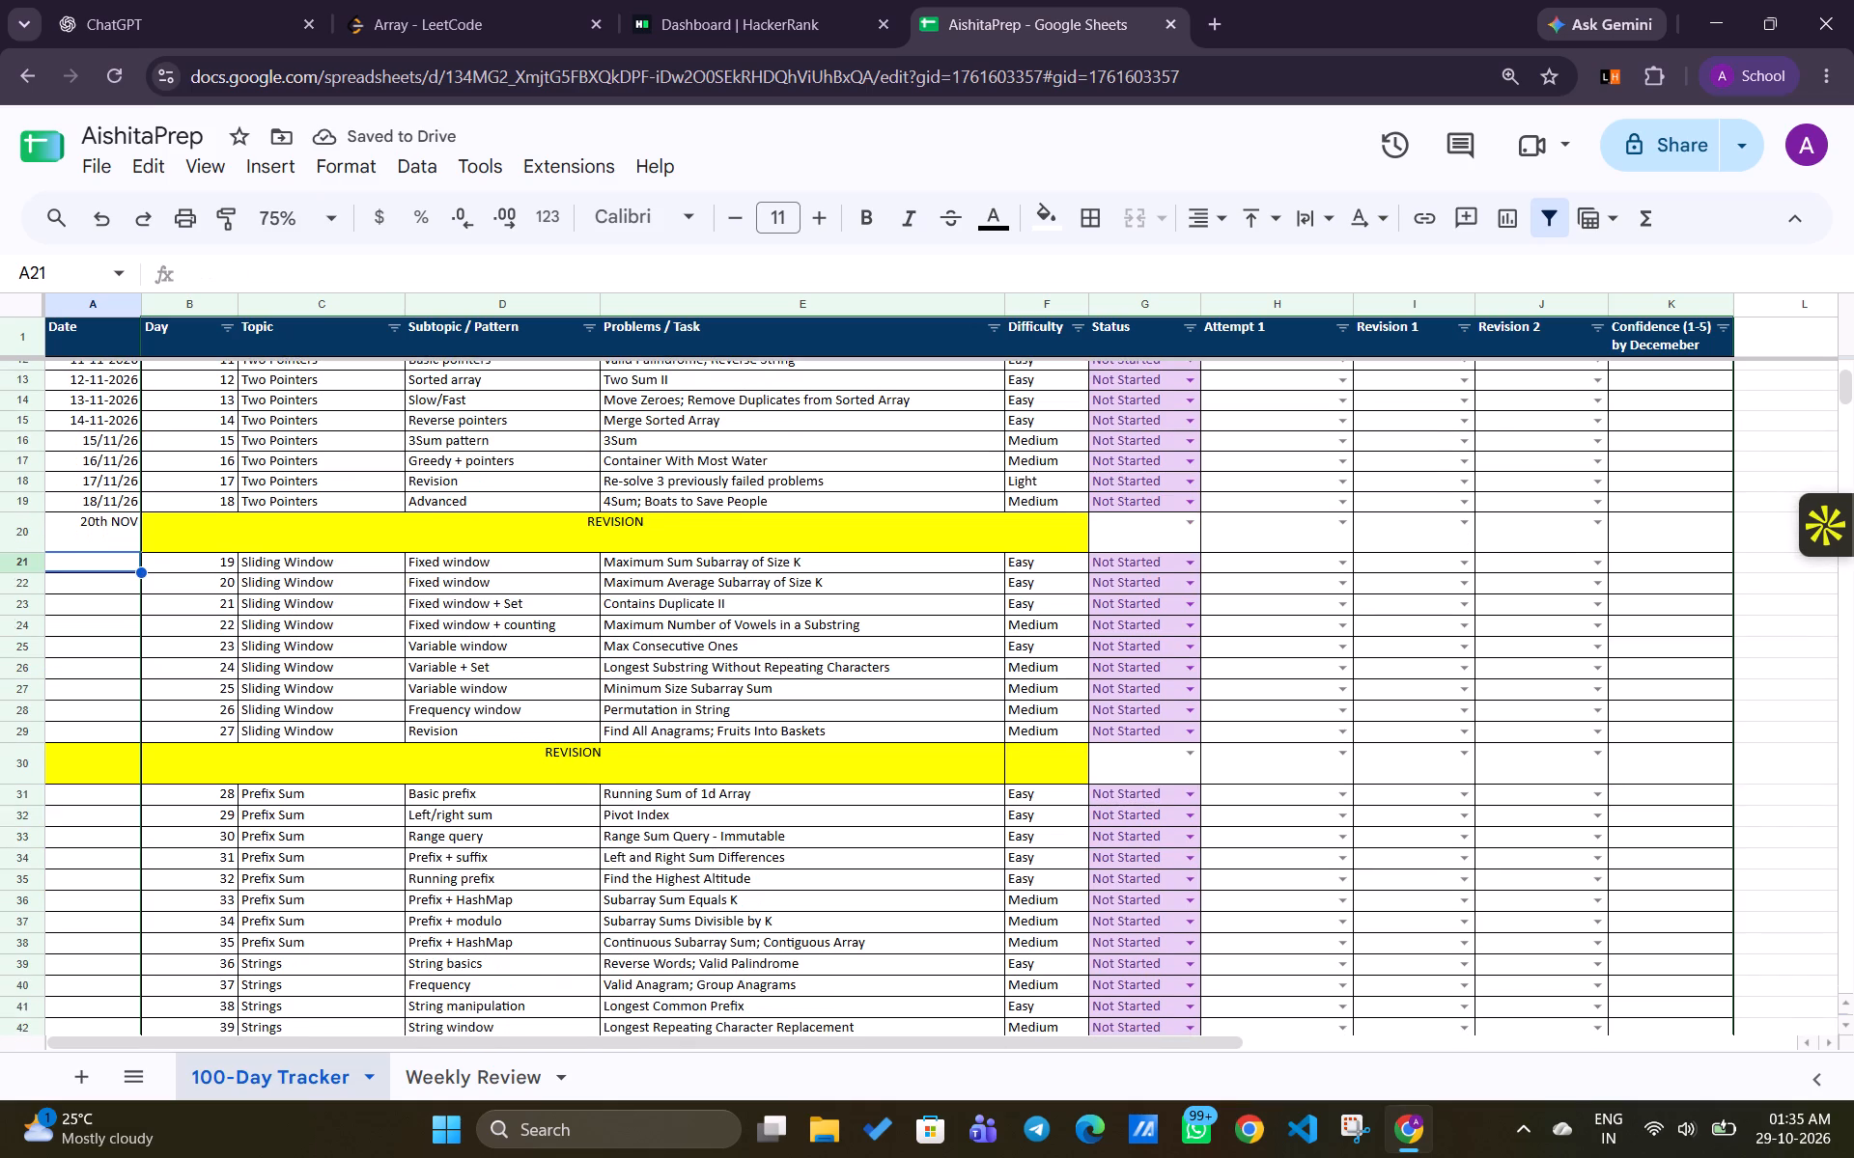
scroll(144, 660, "up", 1)
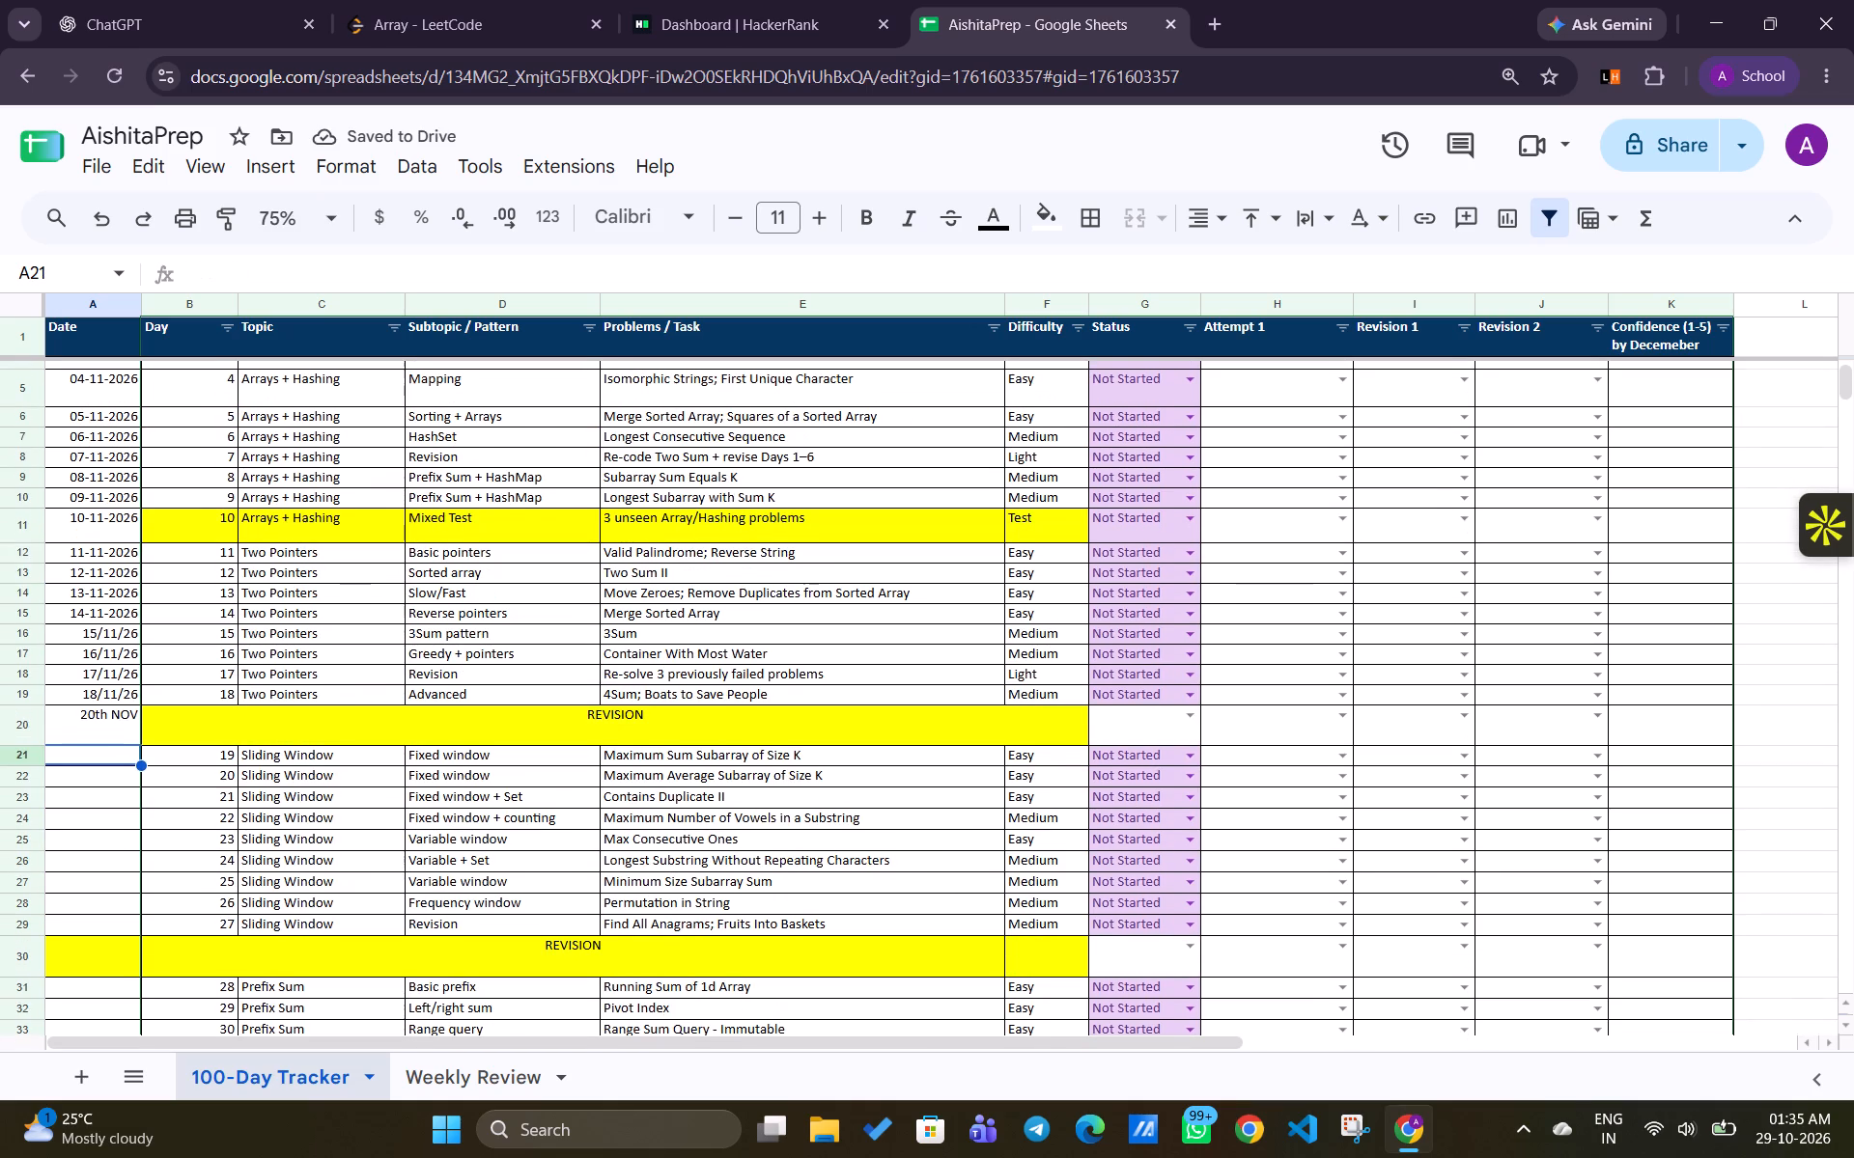
scroll(586, 839, "down", 1)
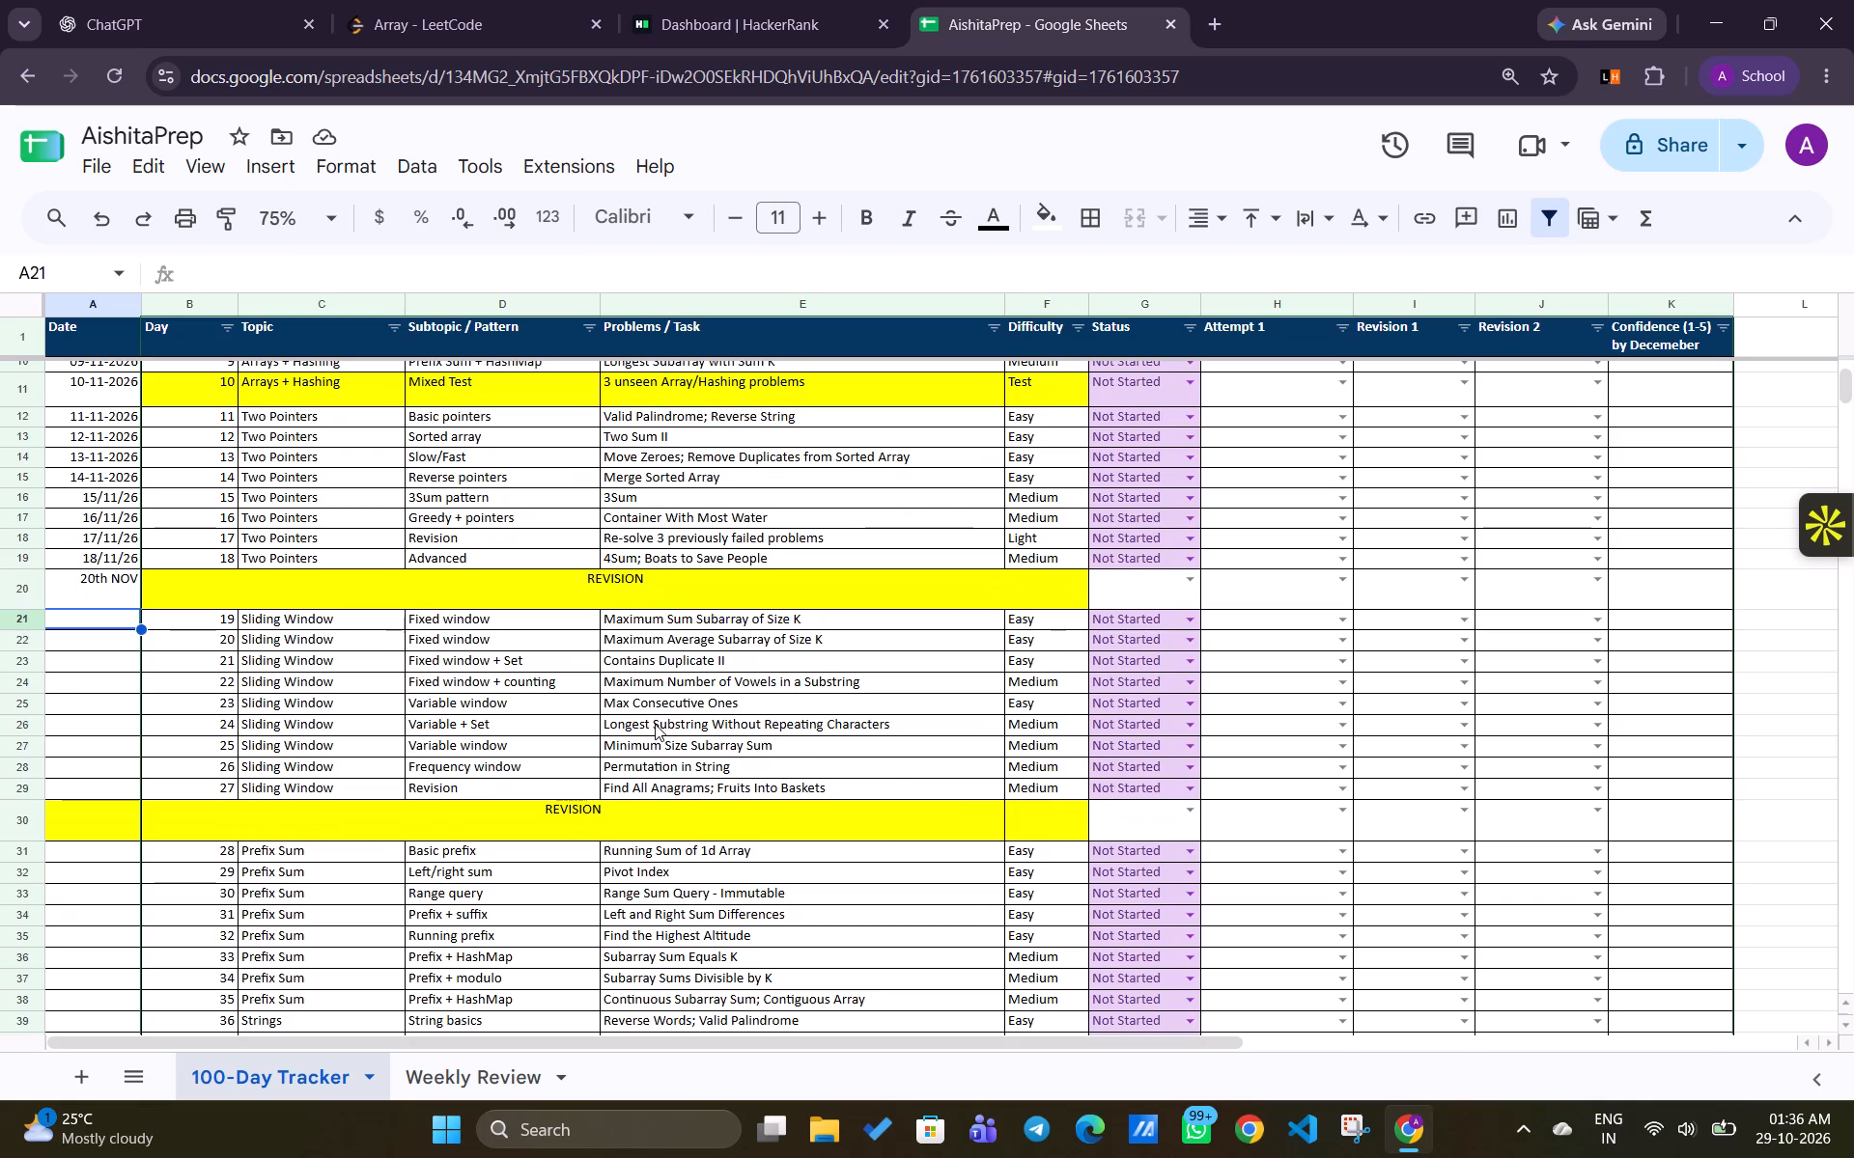
left_click(655, 724)
scroll(655, 724, "up", 5)
scroll(655, 724, "down", 2)
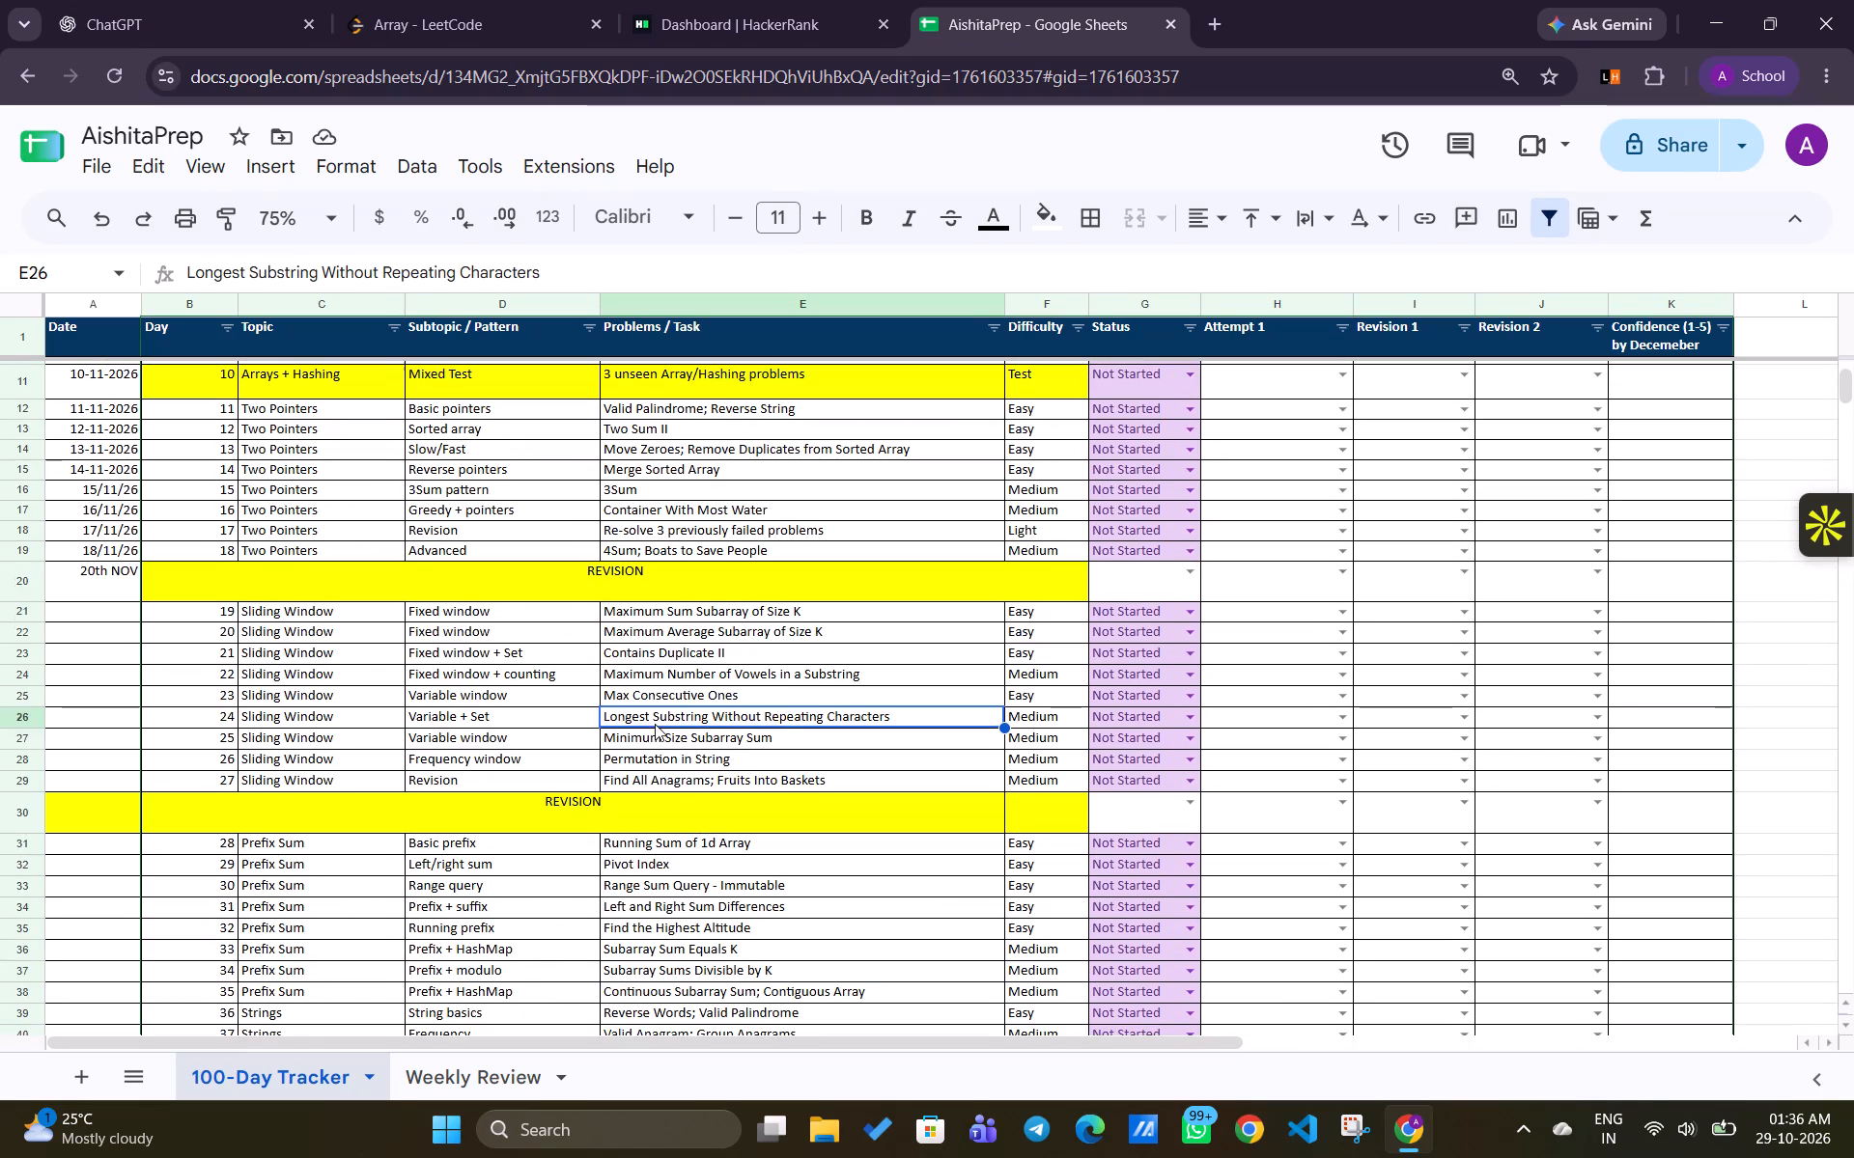
double_click(108, 614)
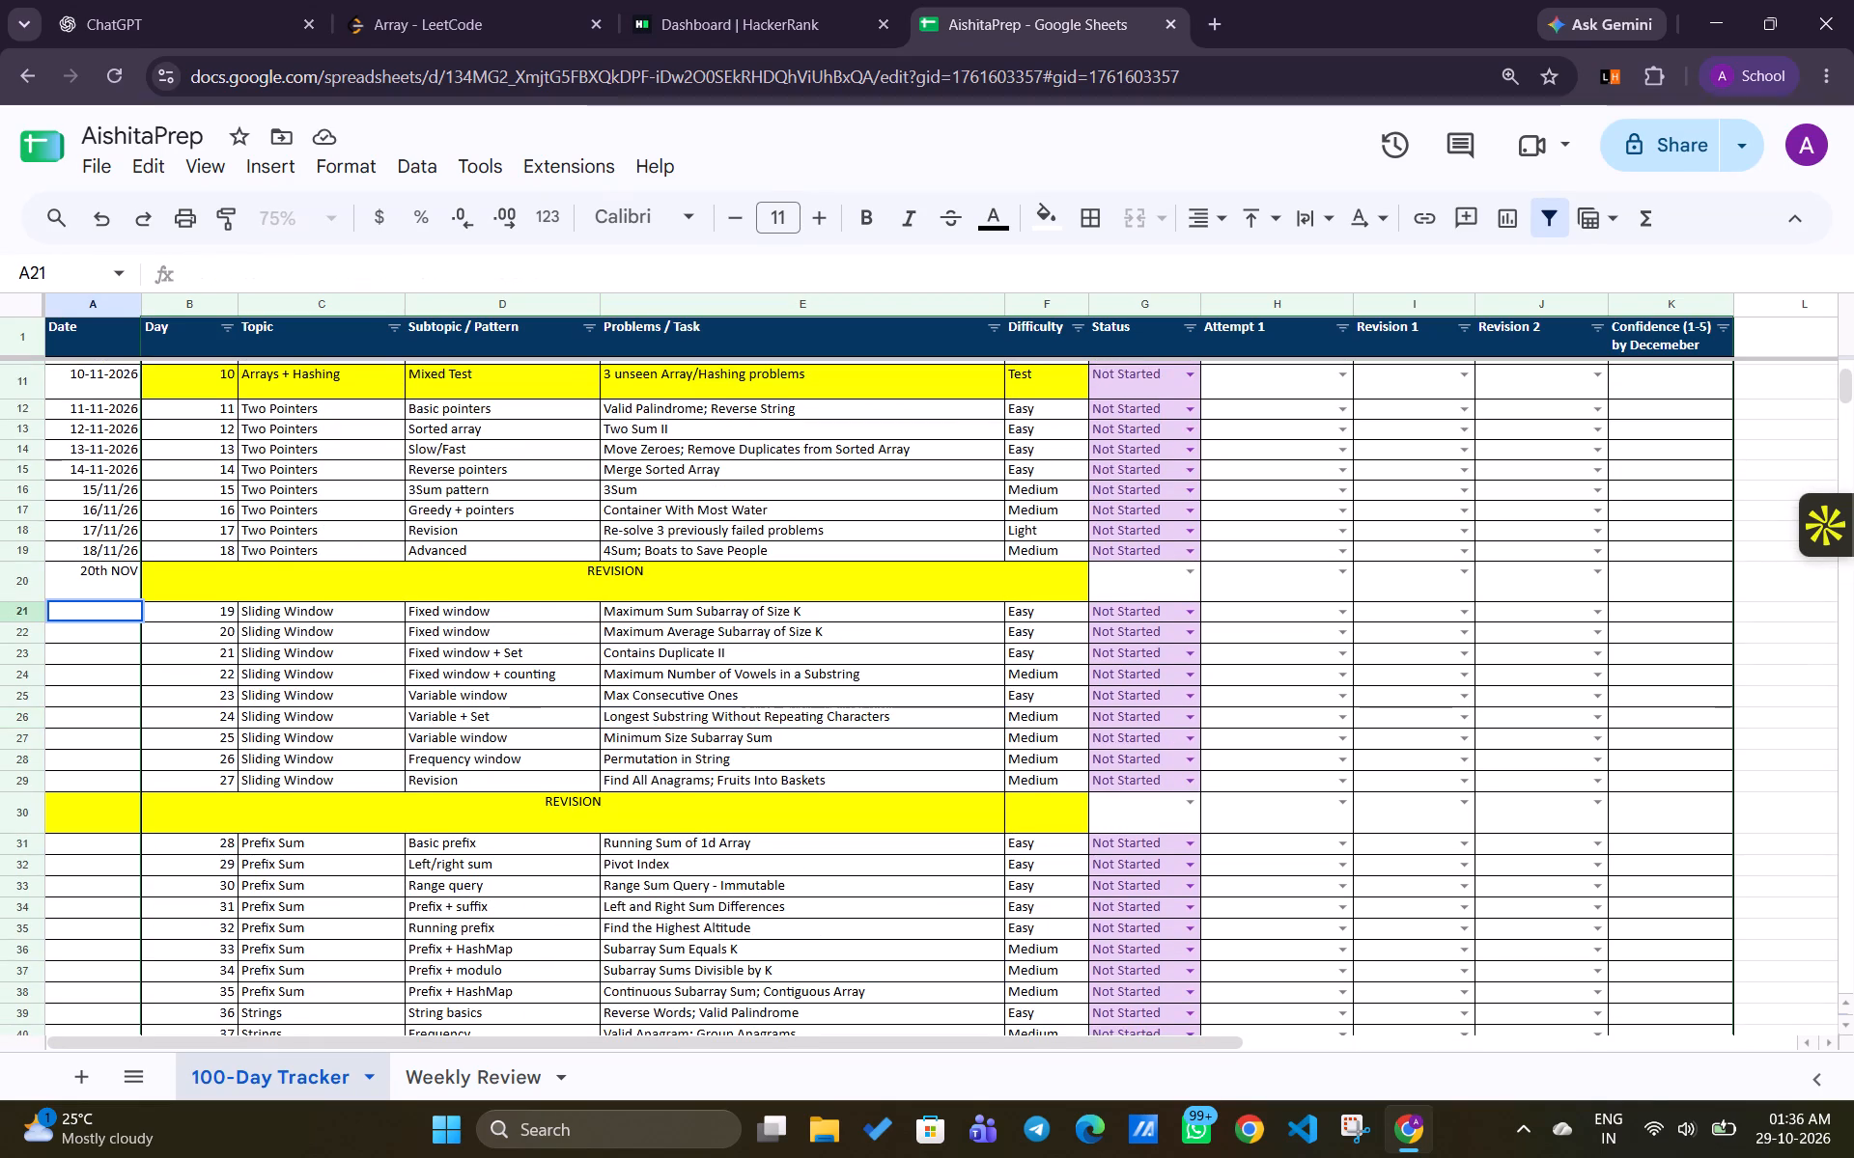
type("25")
type("TH")
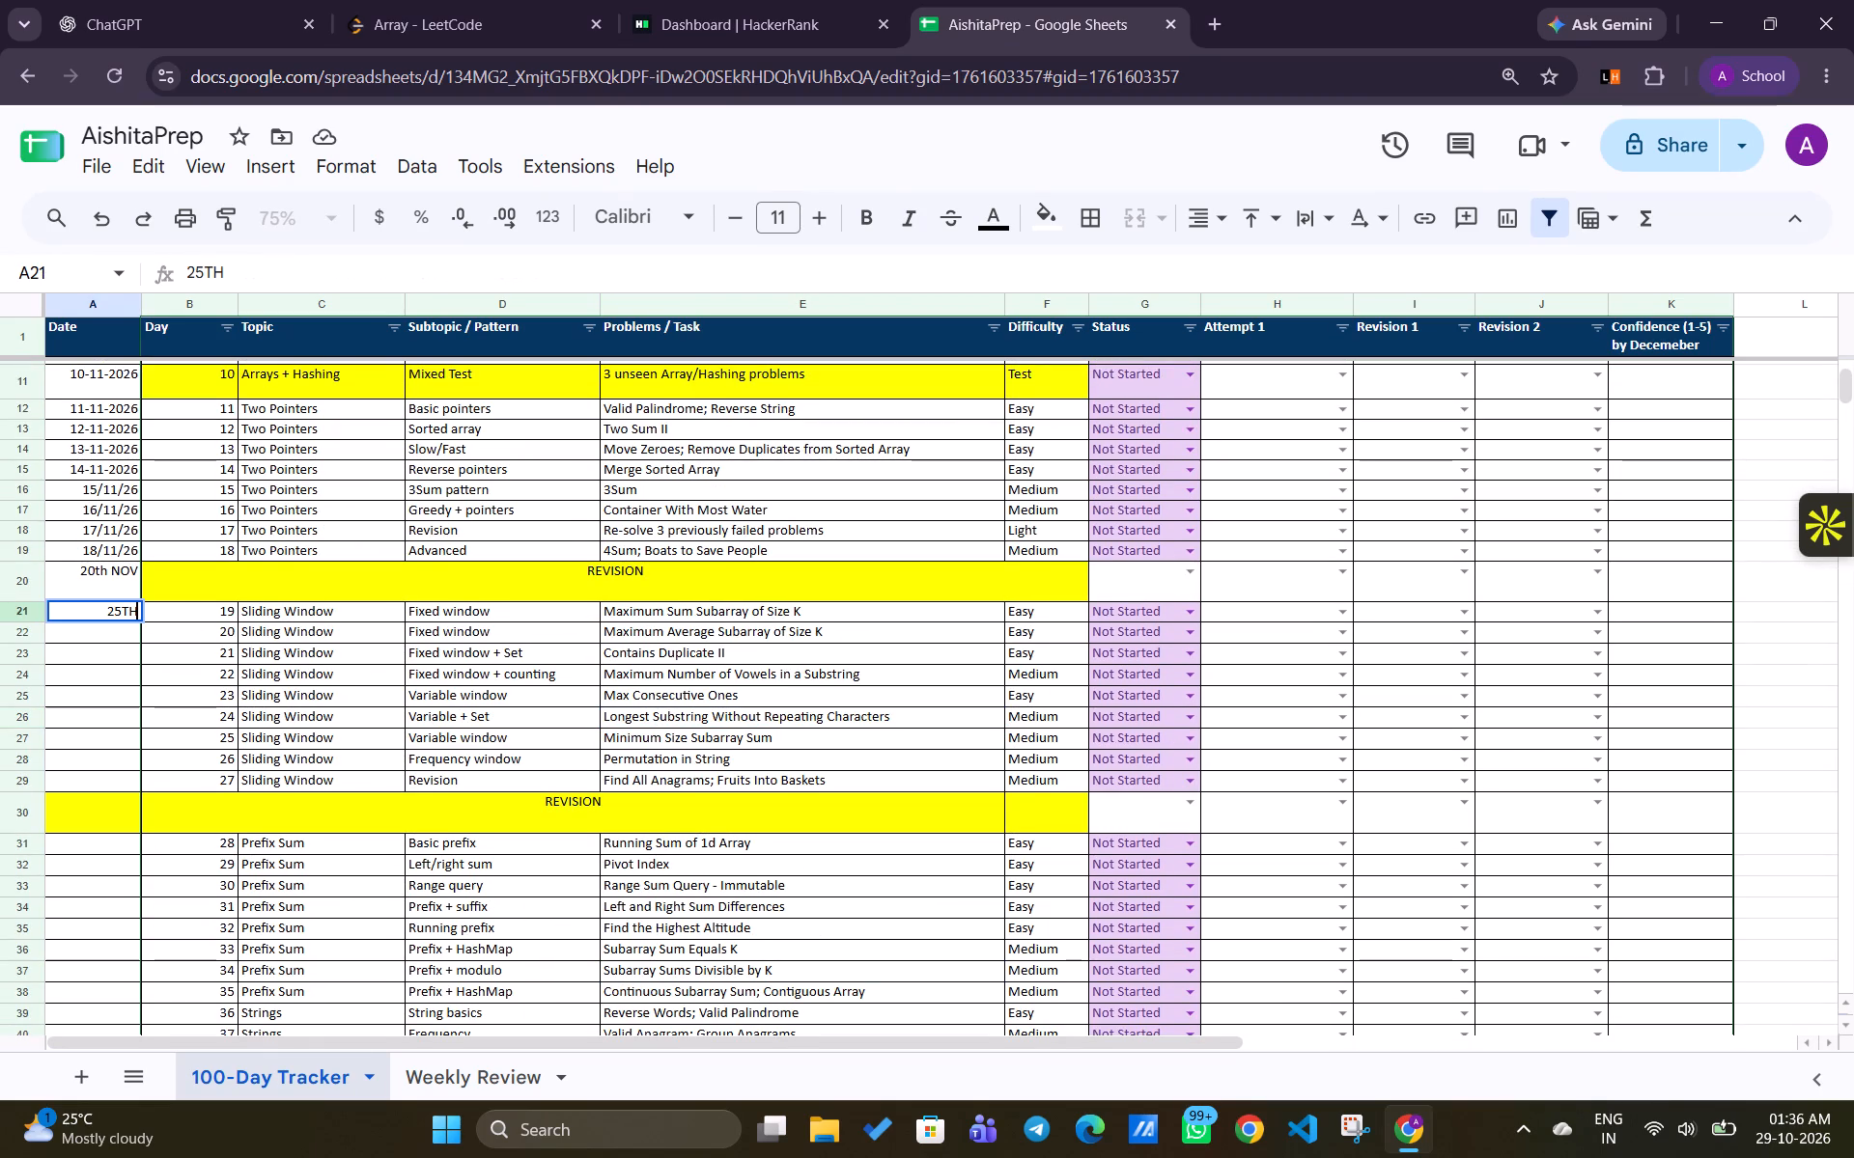
key("BackSpace")
key("BackSpace")
key("Return")
Enter 26, 27, 28, 29 and 30 in cells A22 to A26 as the dates for Days 20 to 24.
type("26")
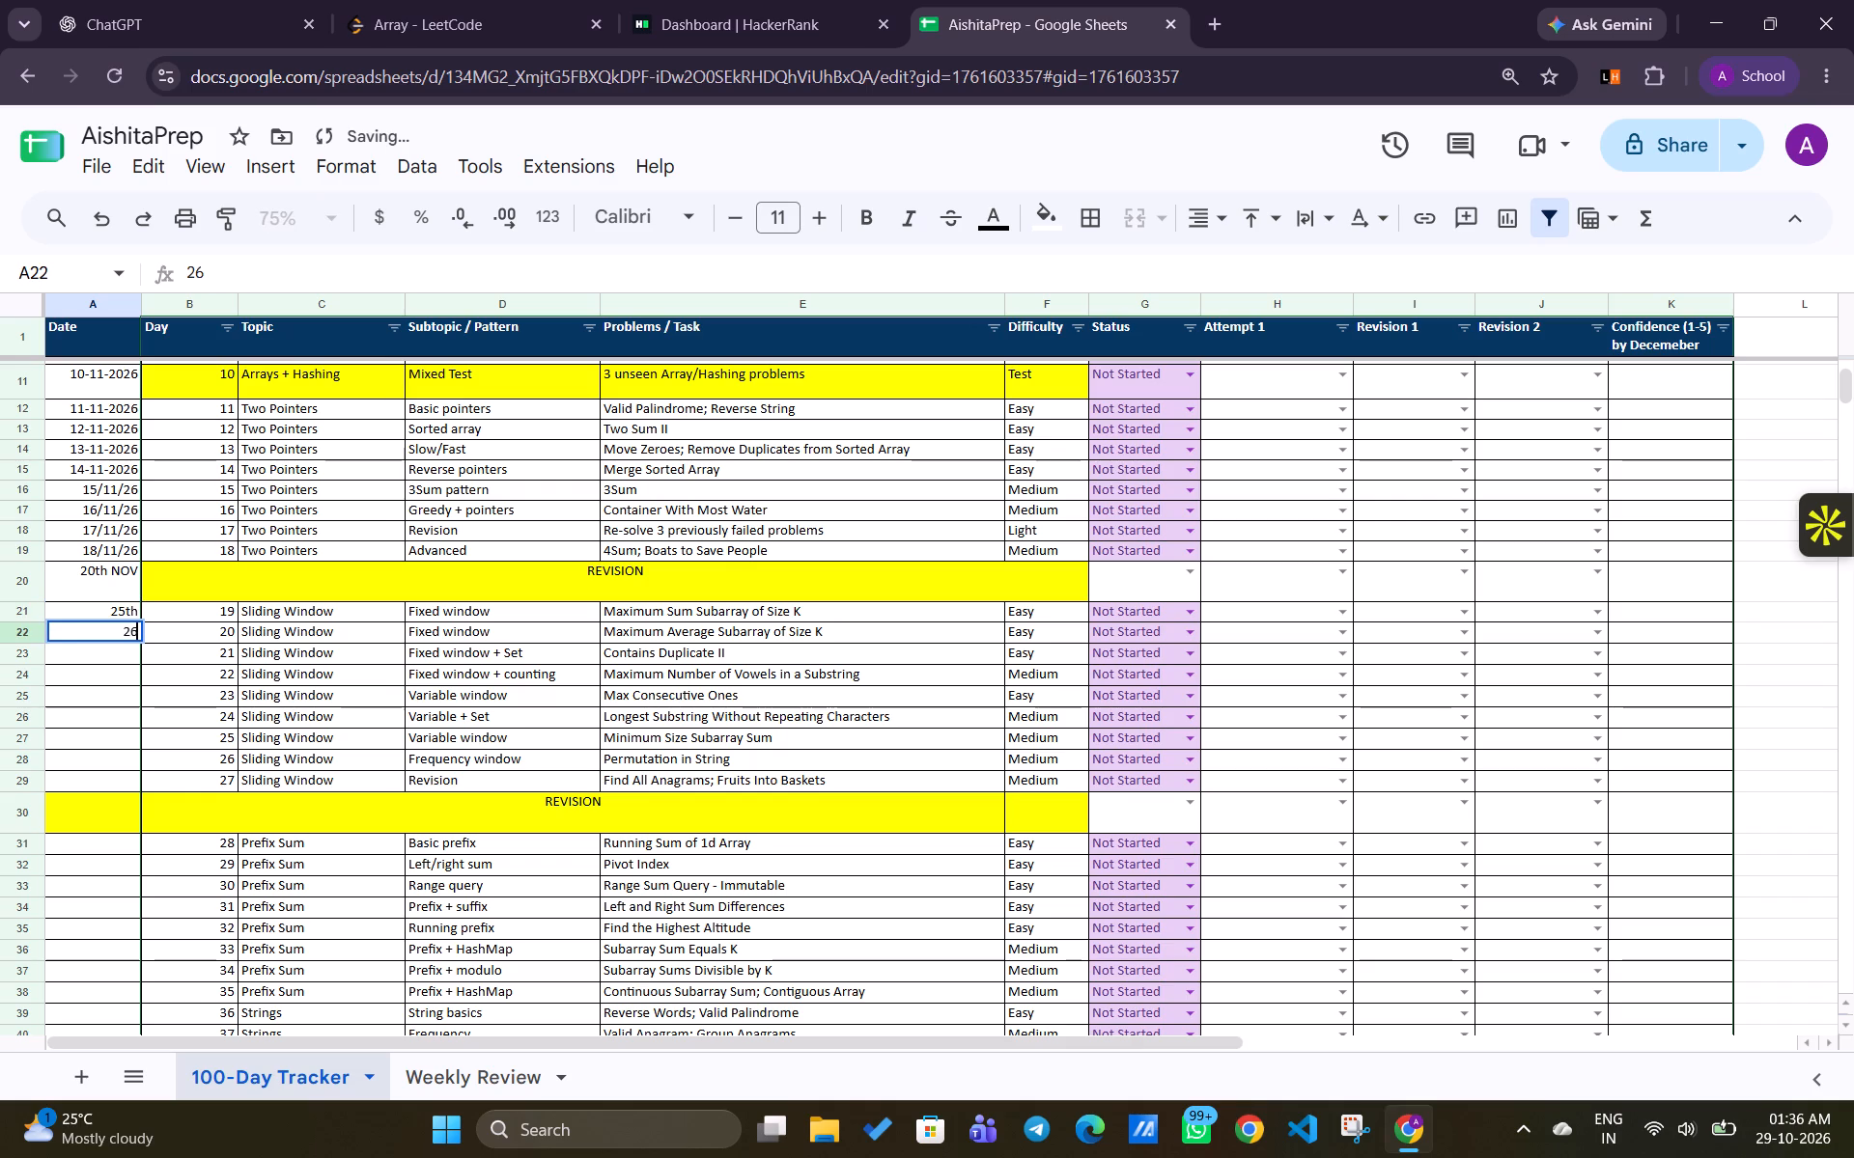
key("Left")
key("Down")
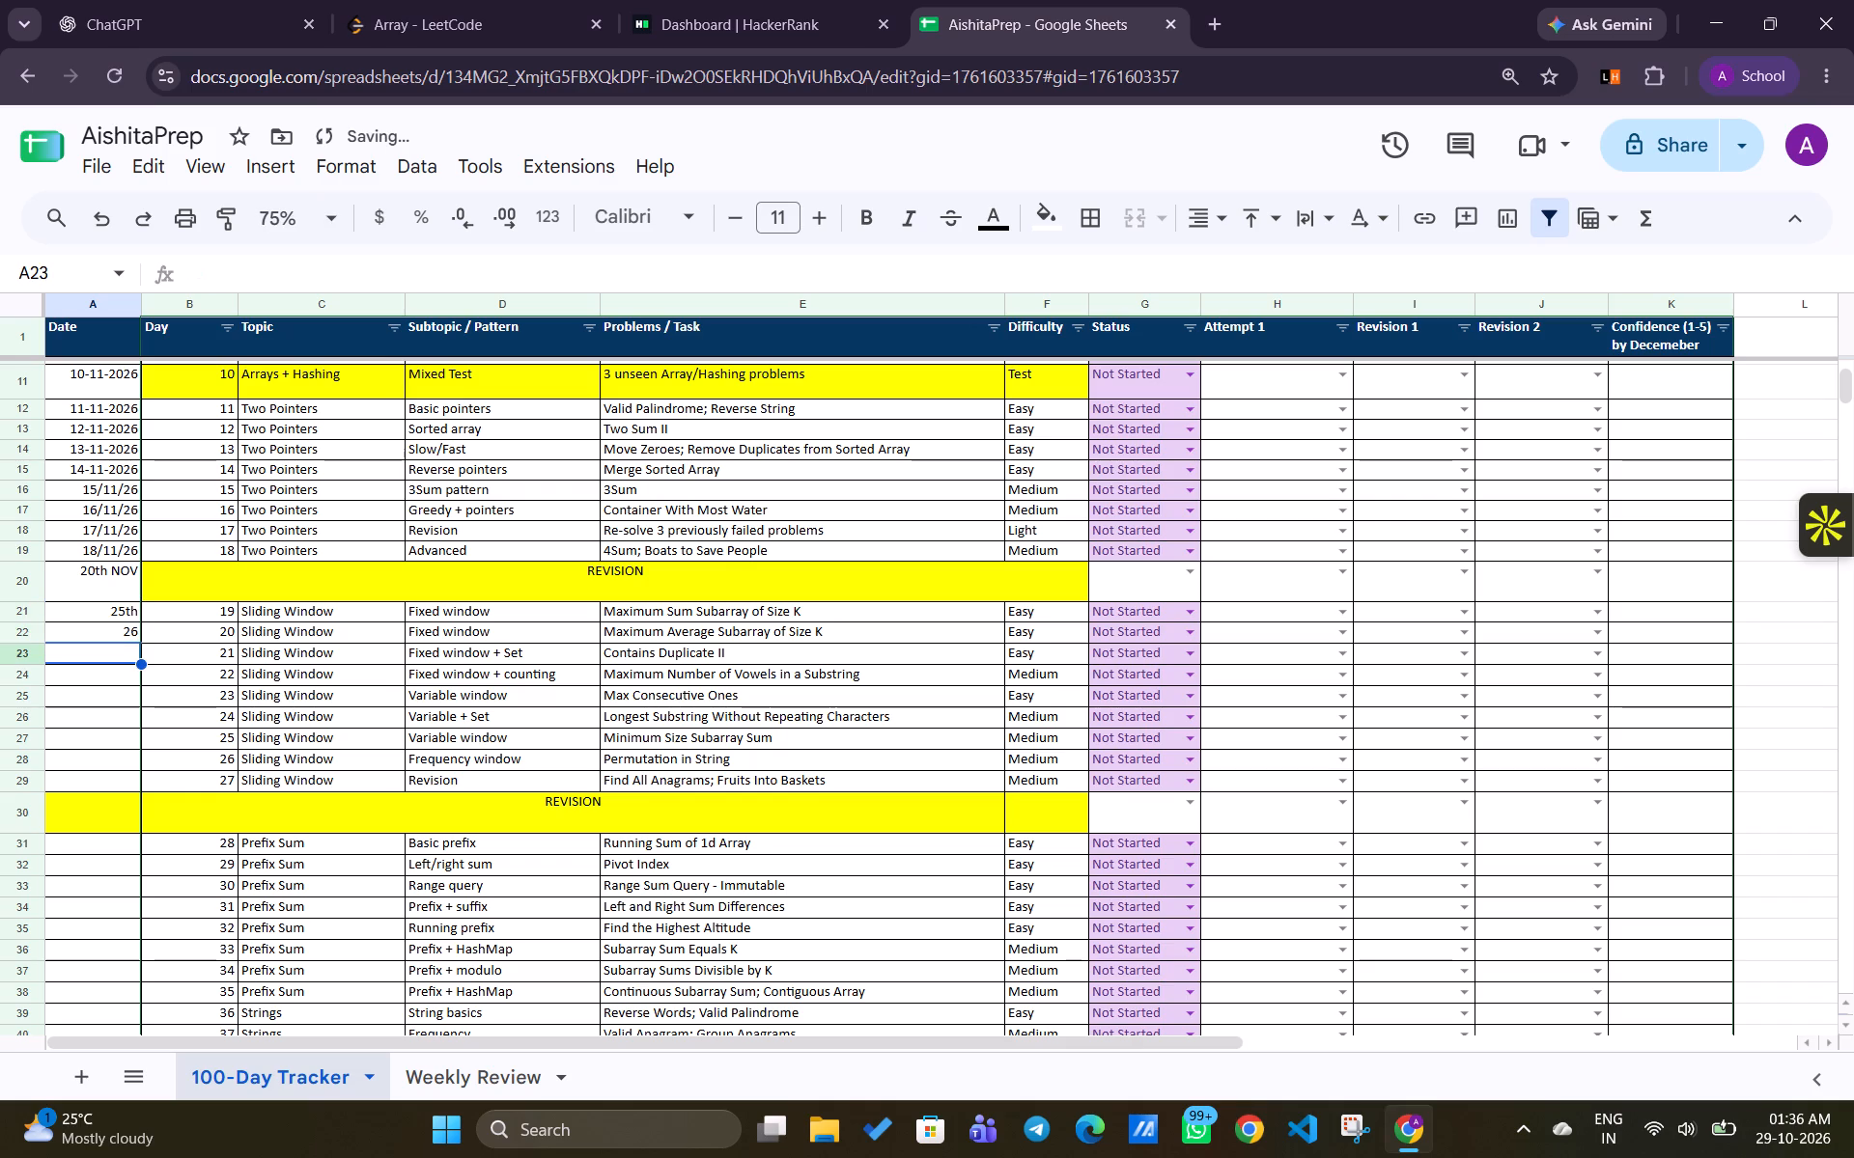
key("2")
key("7")
key("Down")
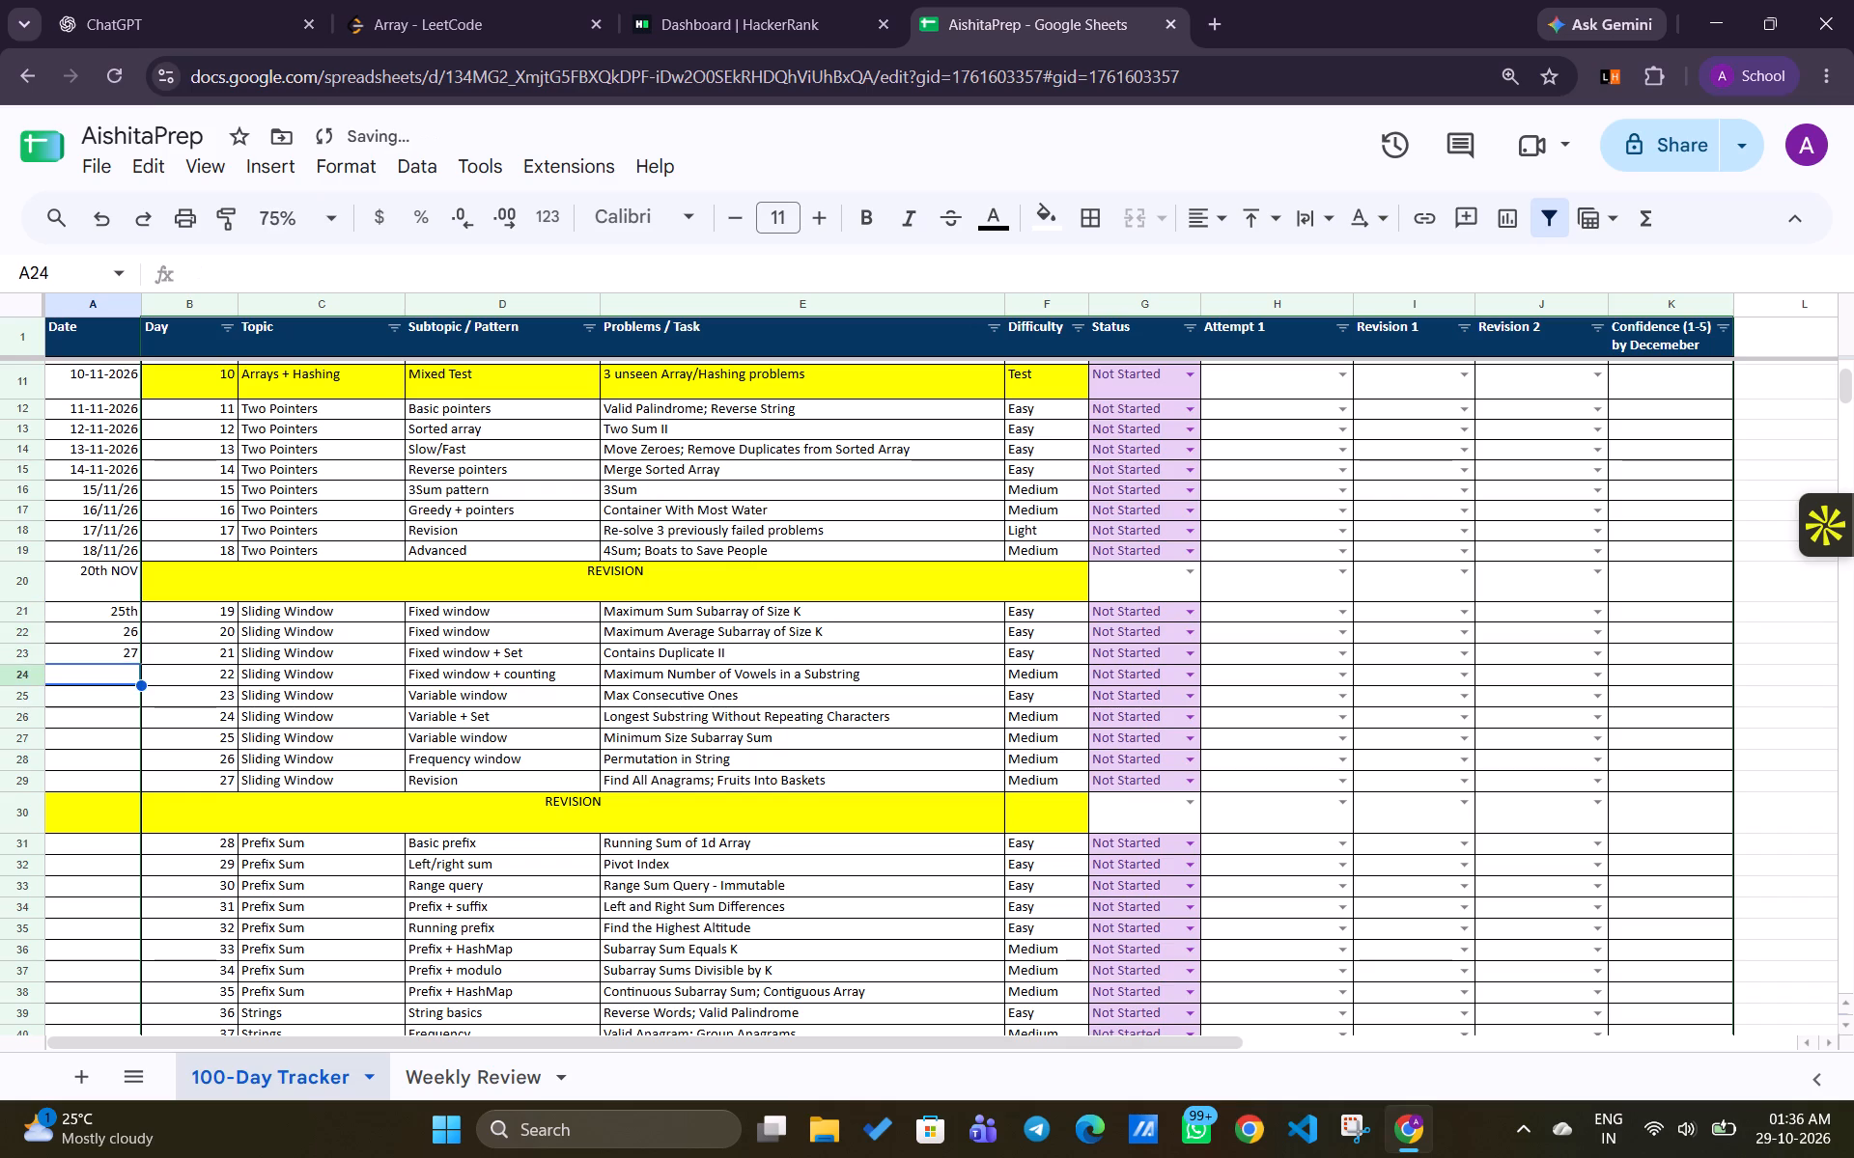
type("28")
key("Down")
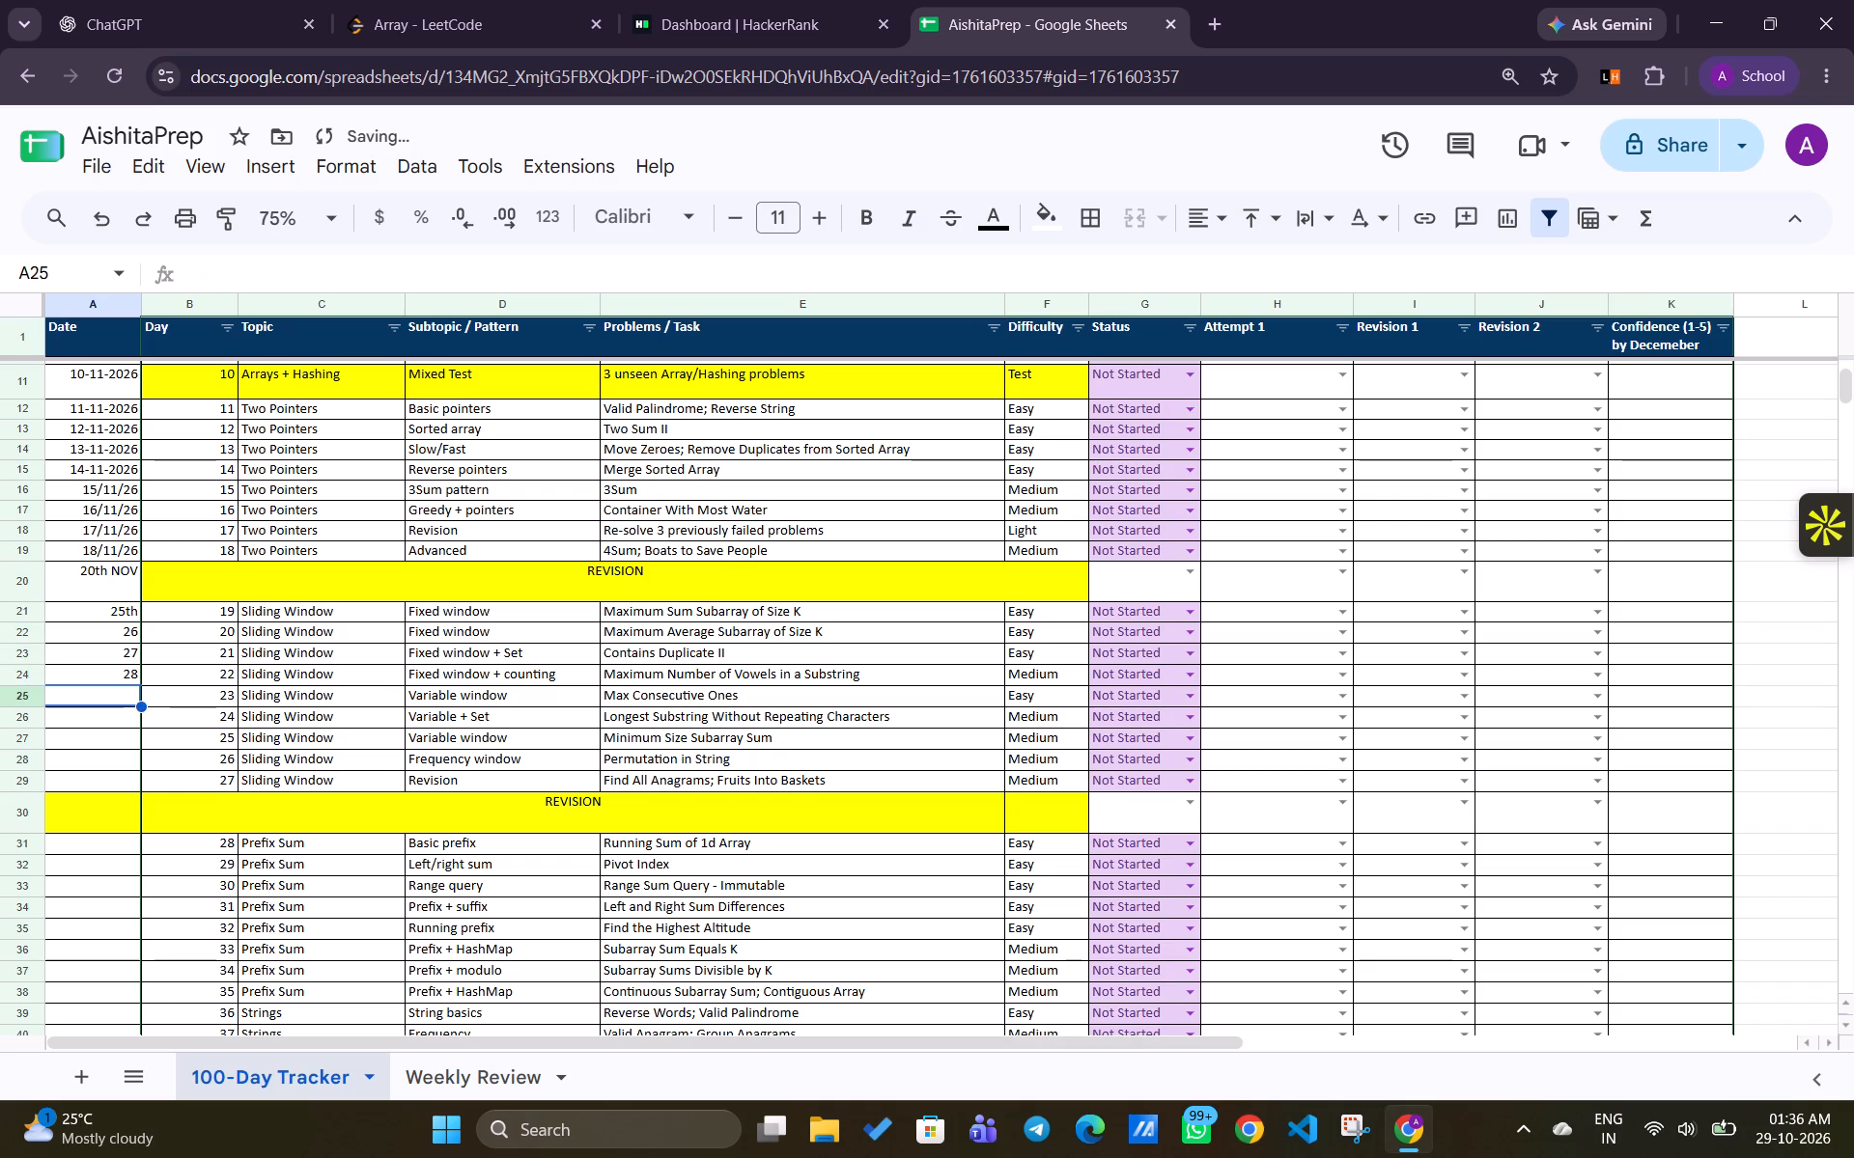
type("29")
key("Down")
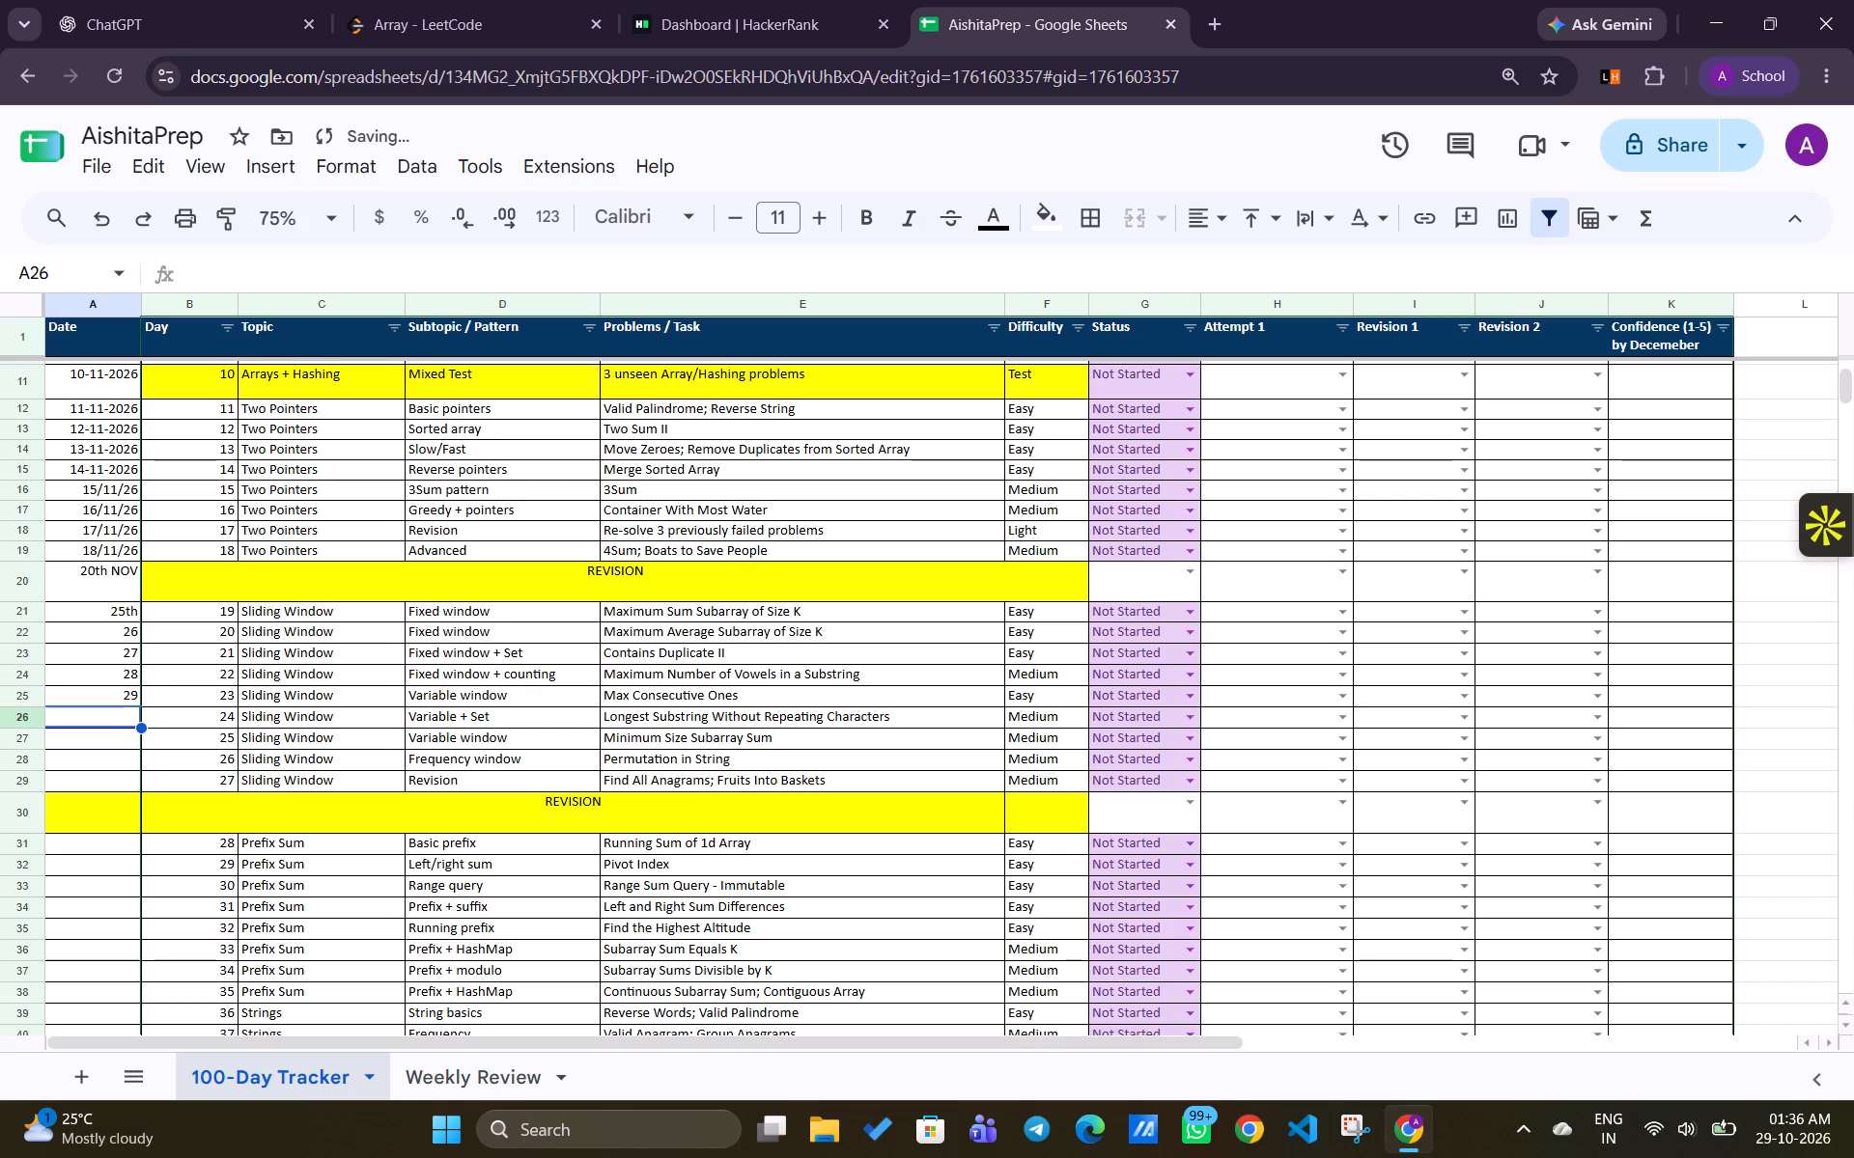
type("30")
key("Down")
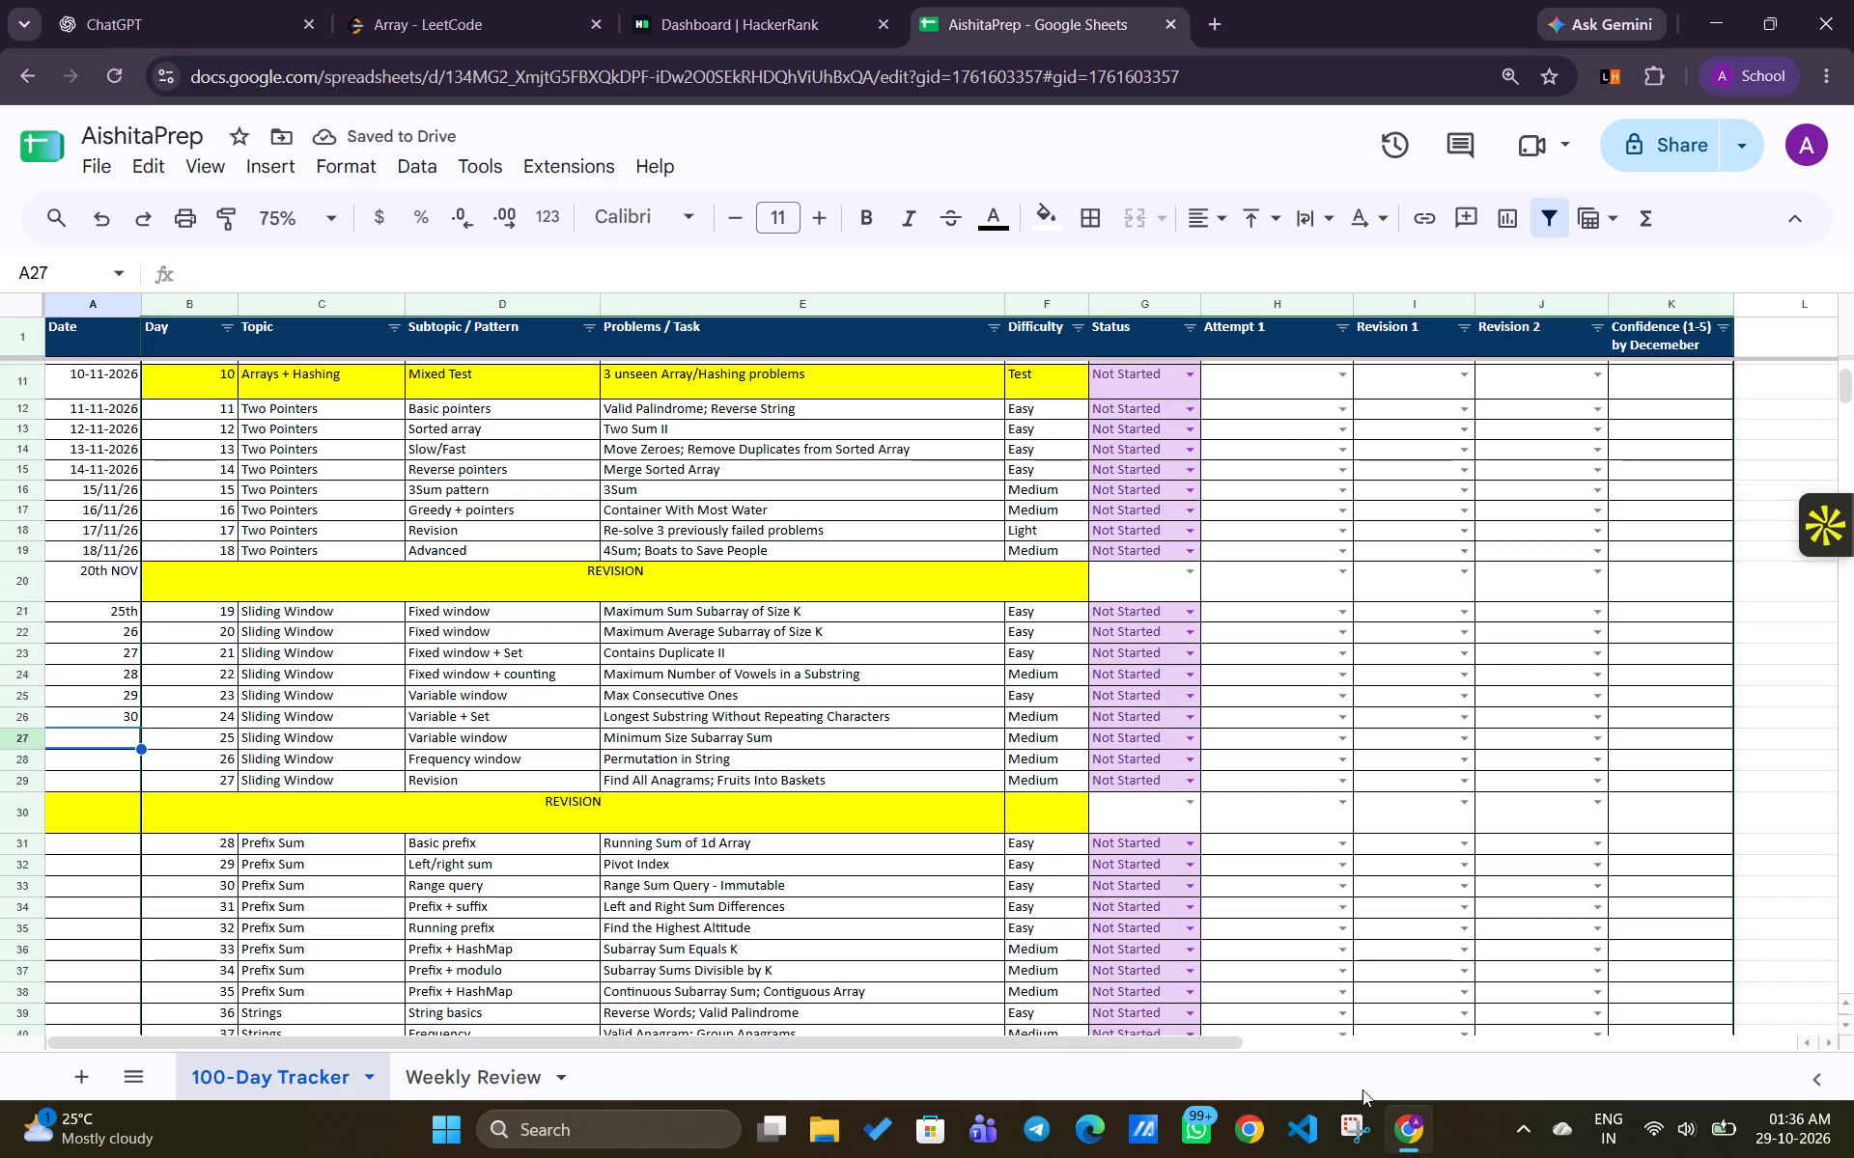
Check the end of November 2026 in the system calendar and enter 1st Dec in cell A27 for Day 25.
left_click(1794, 1154)
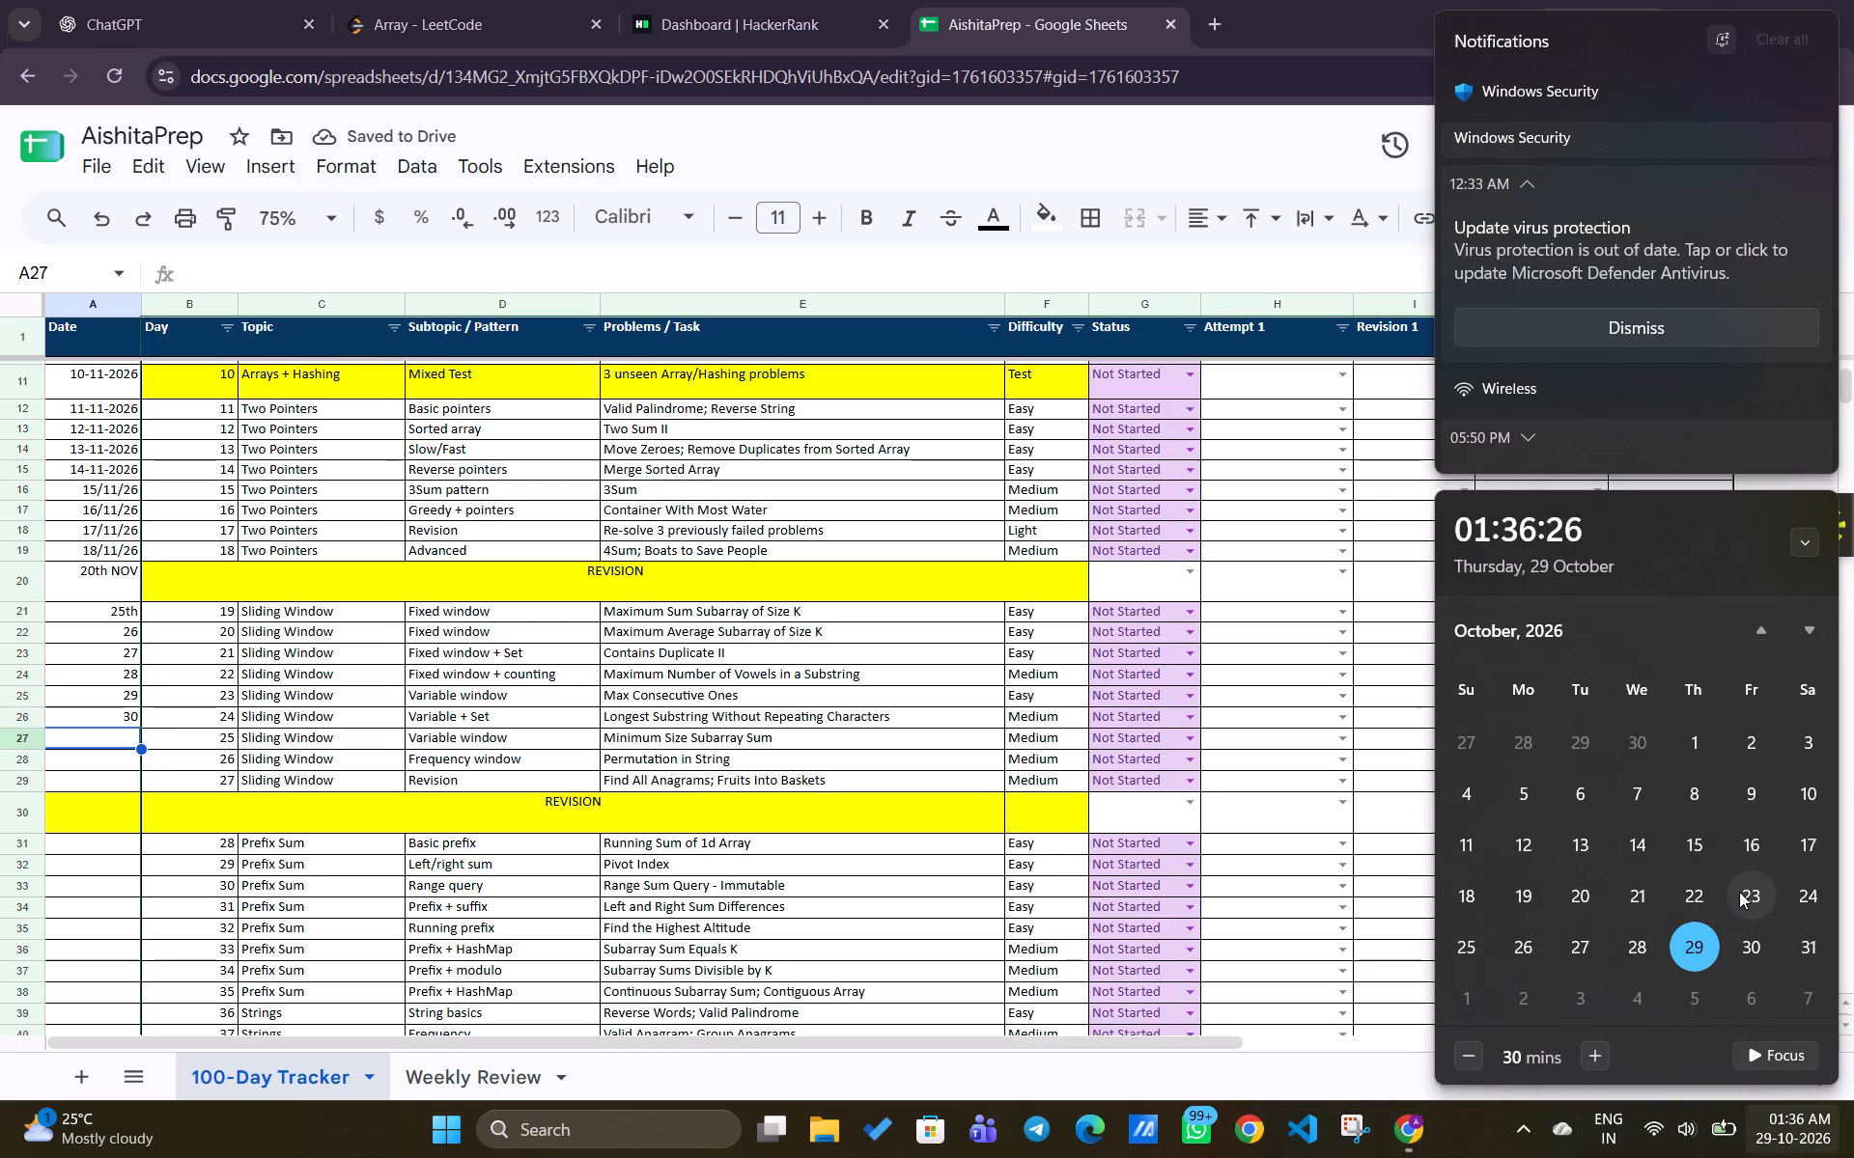
scroll(1733, 889, "down", 2)
scroll(1733, 889, "up", 1)
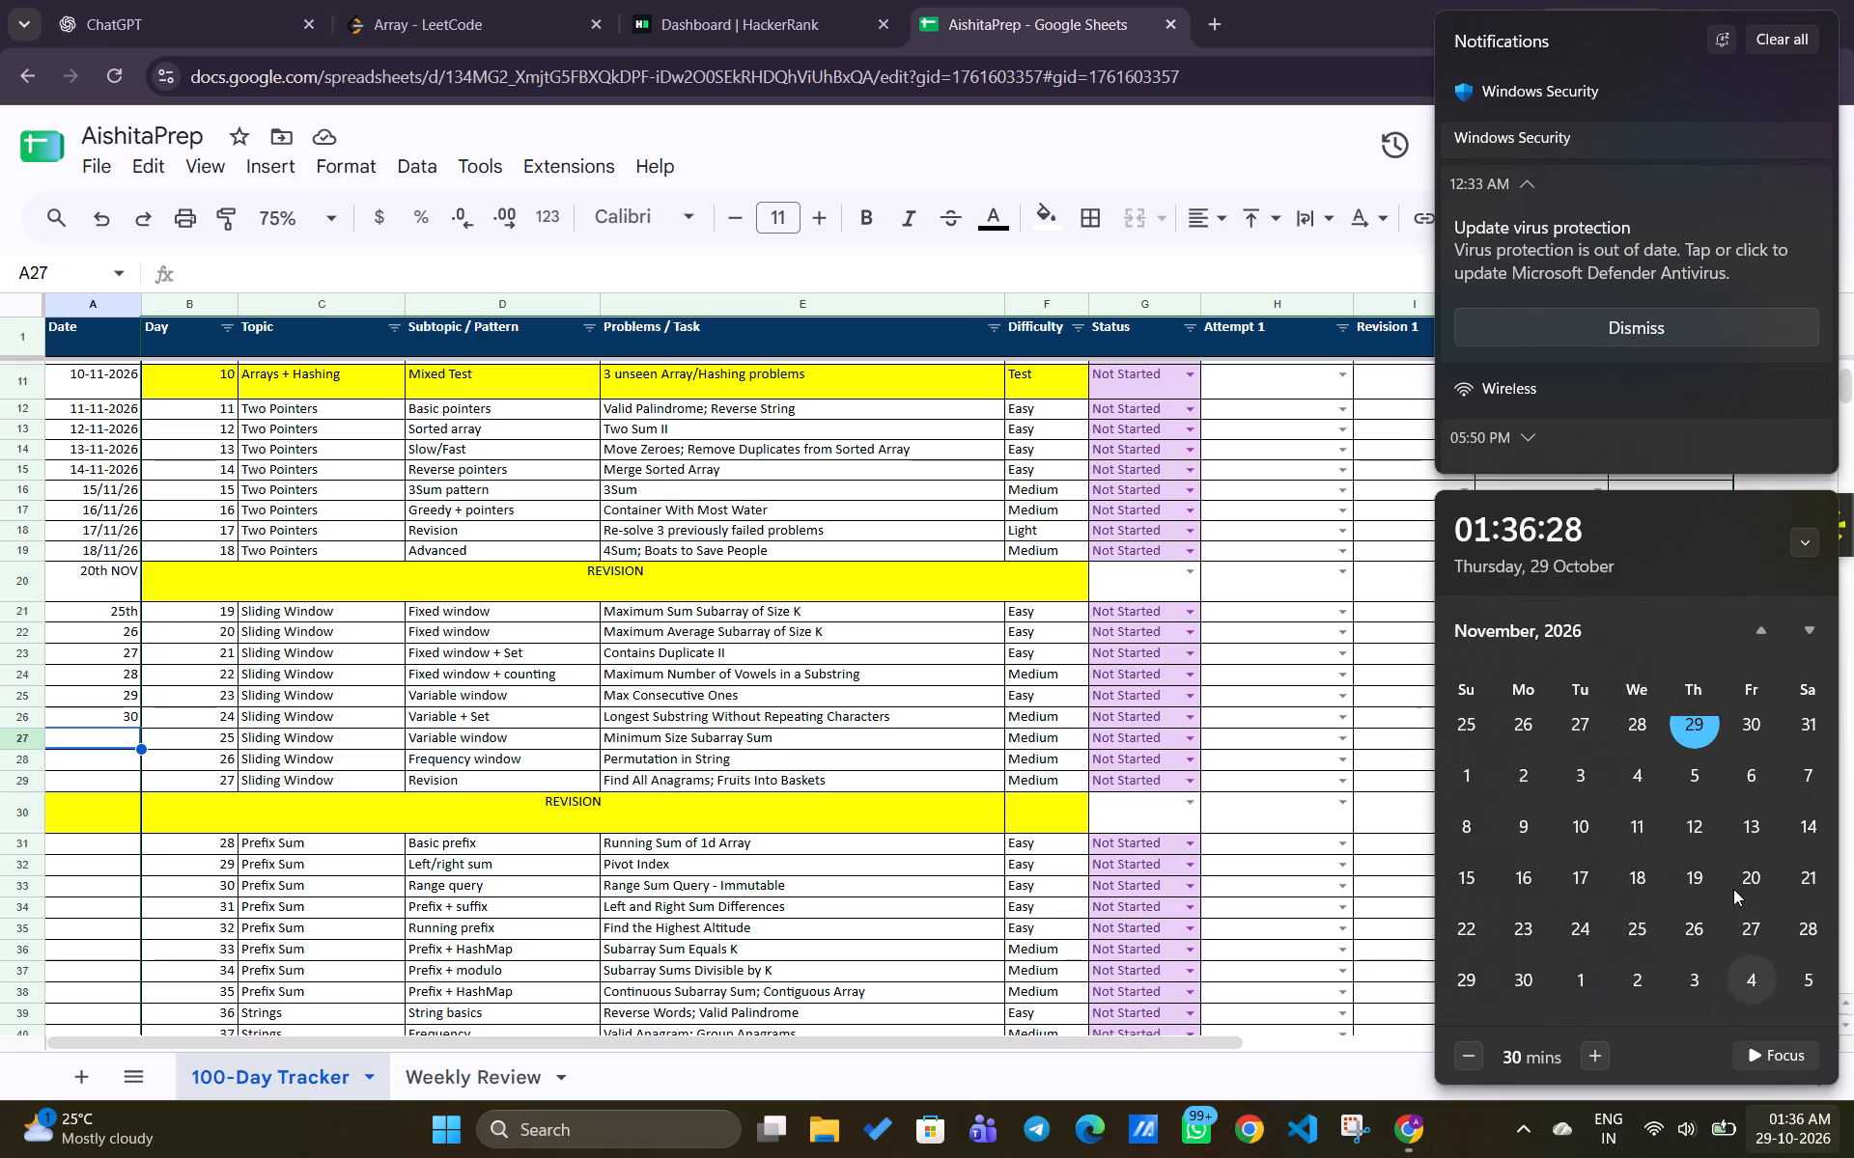
scroll(1733, 889, "up", 1)
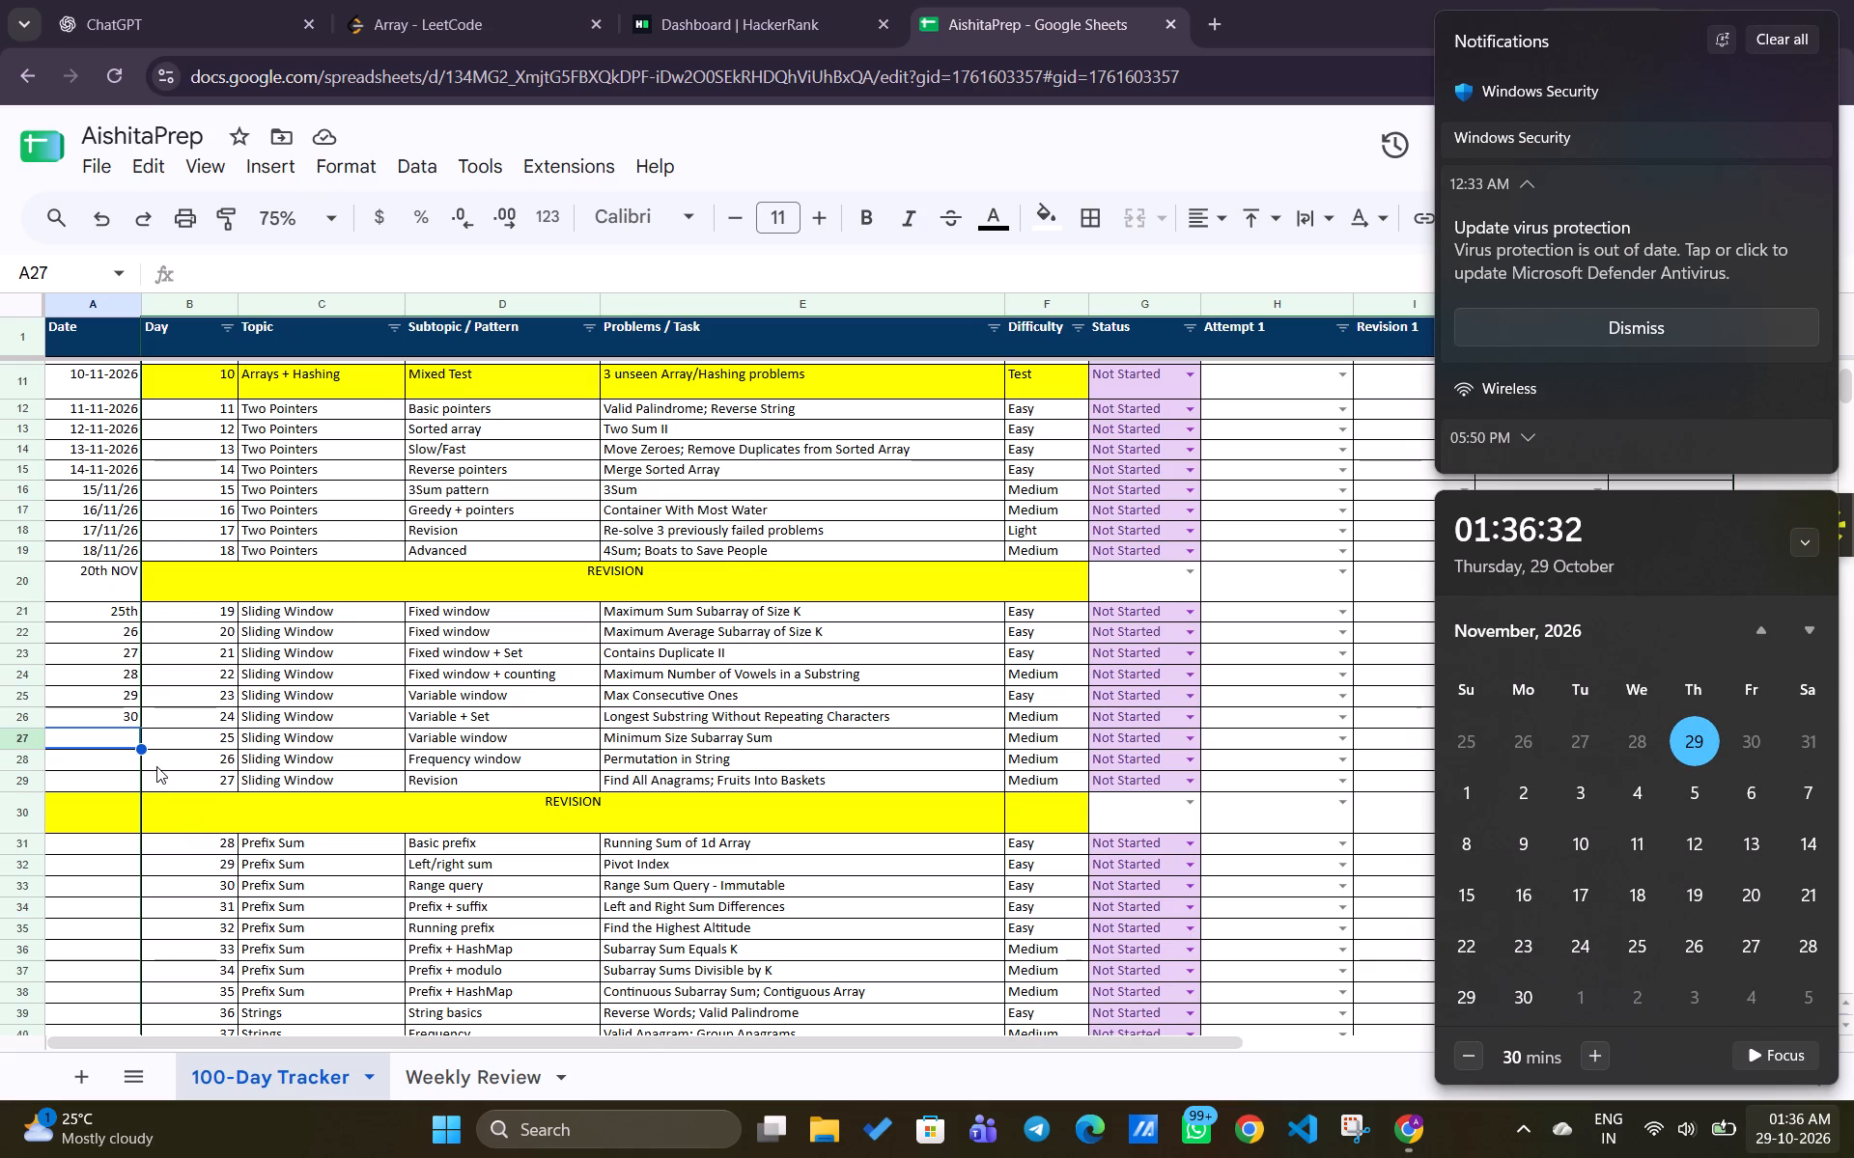
type("1st")
key("space")
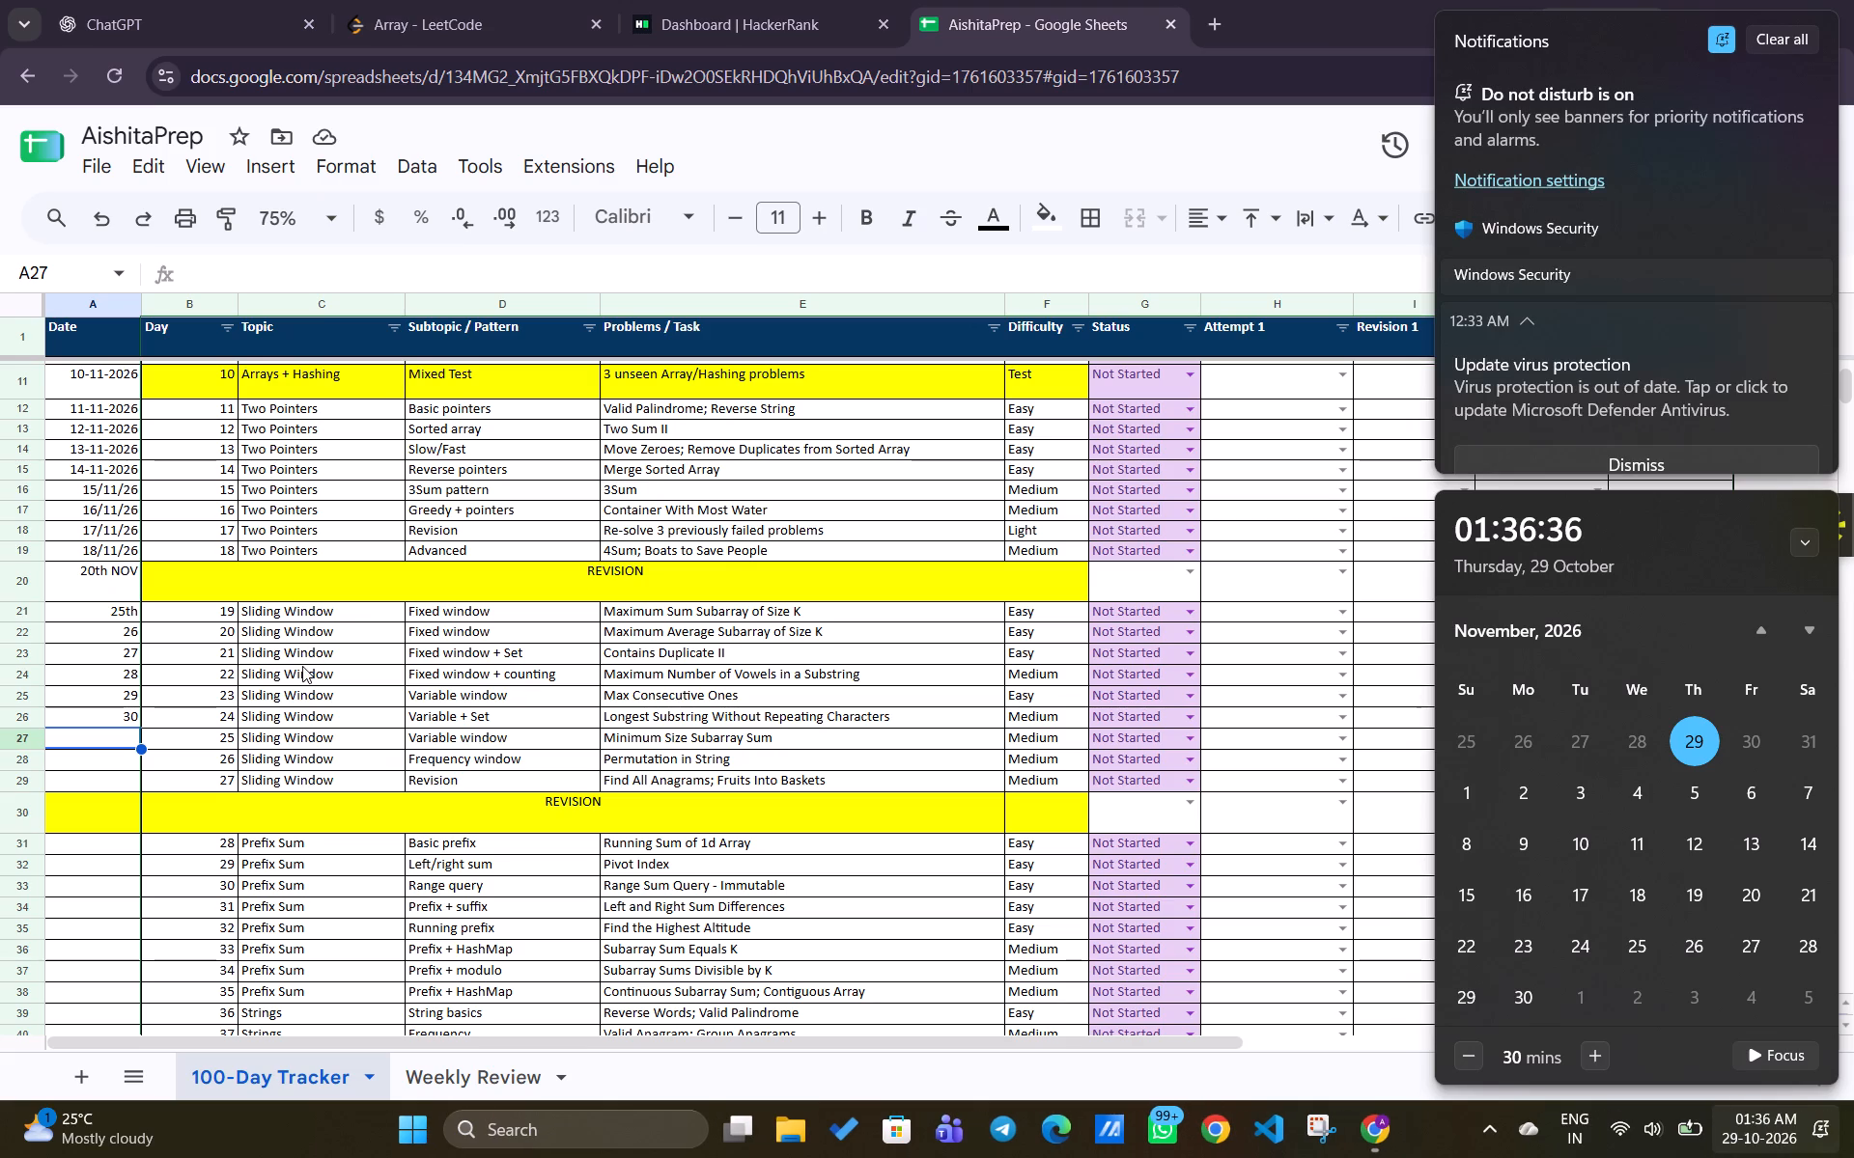
left_click(92, 741)
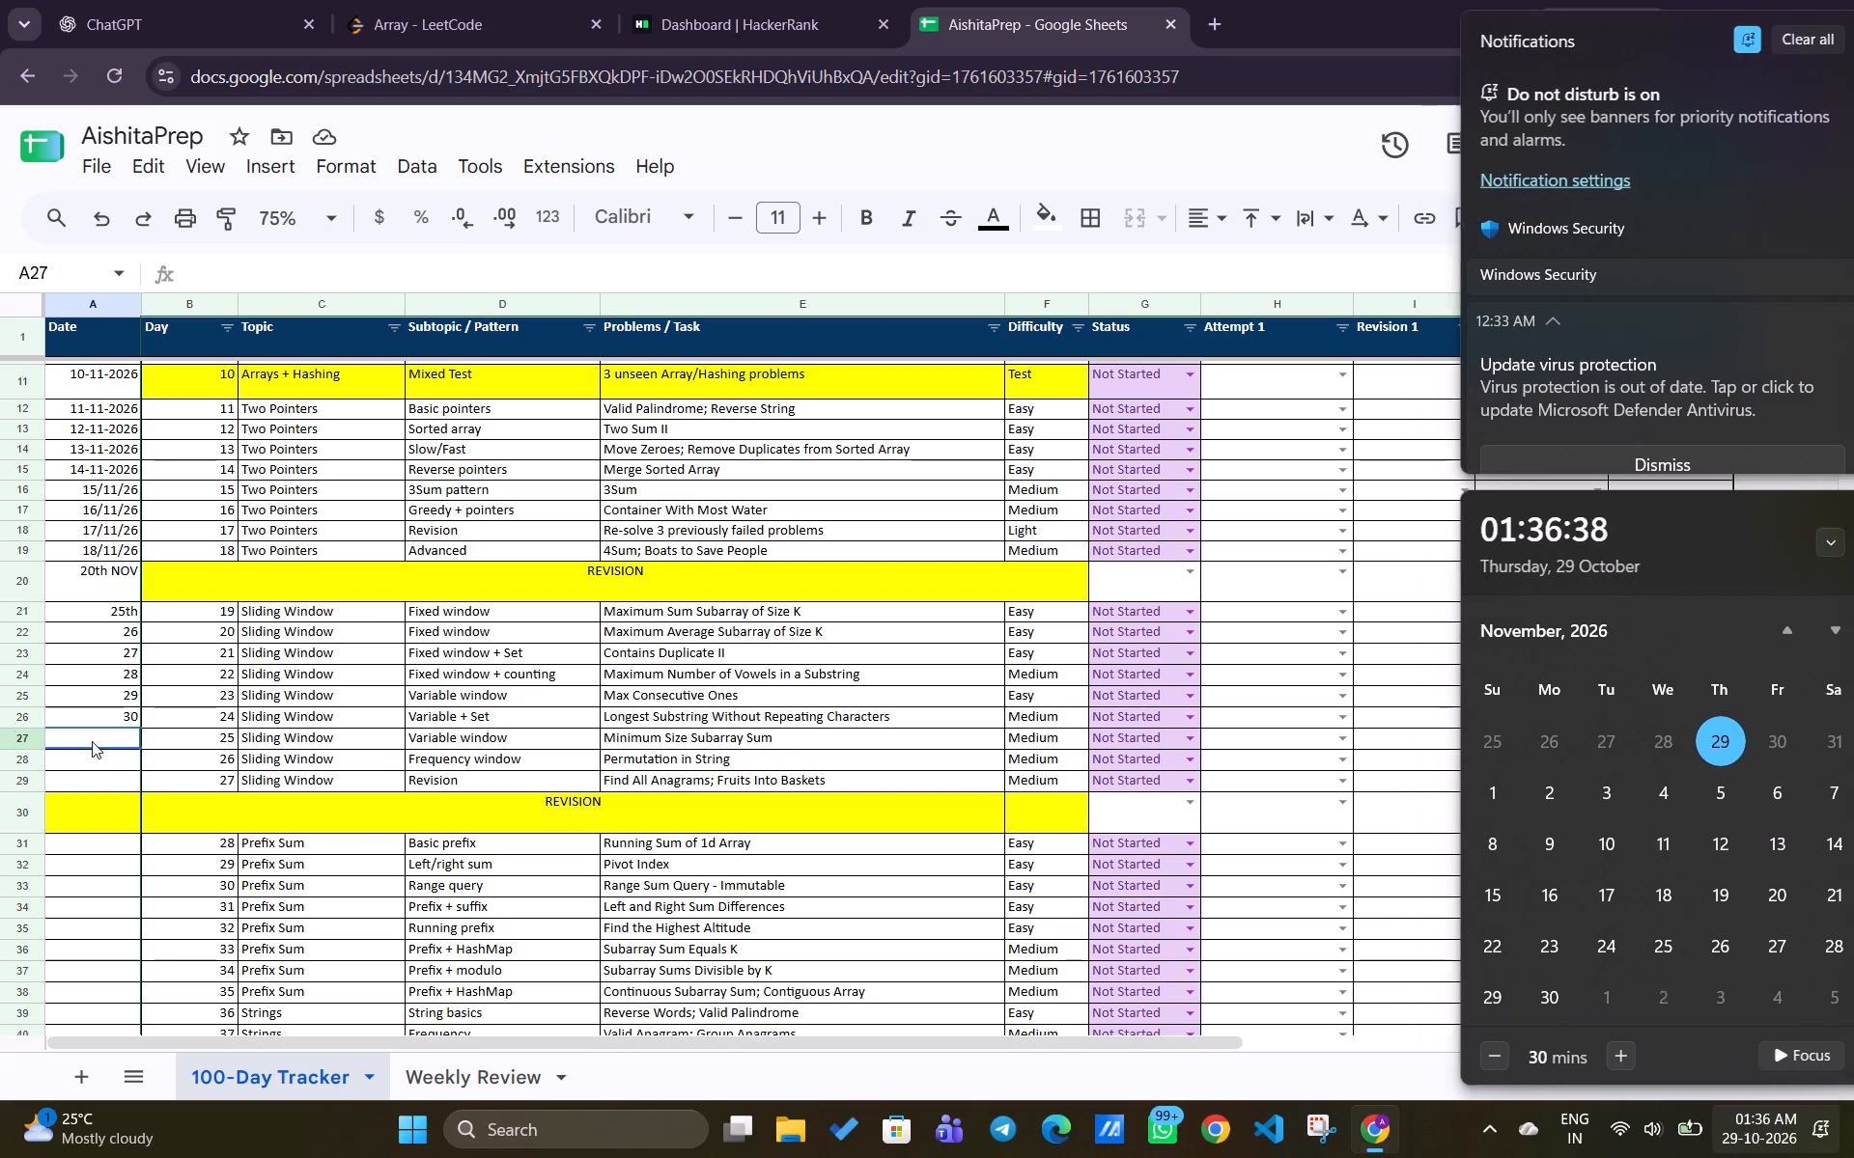
key("1")
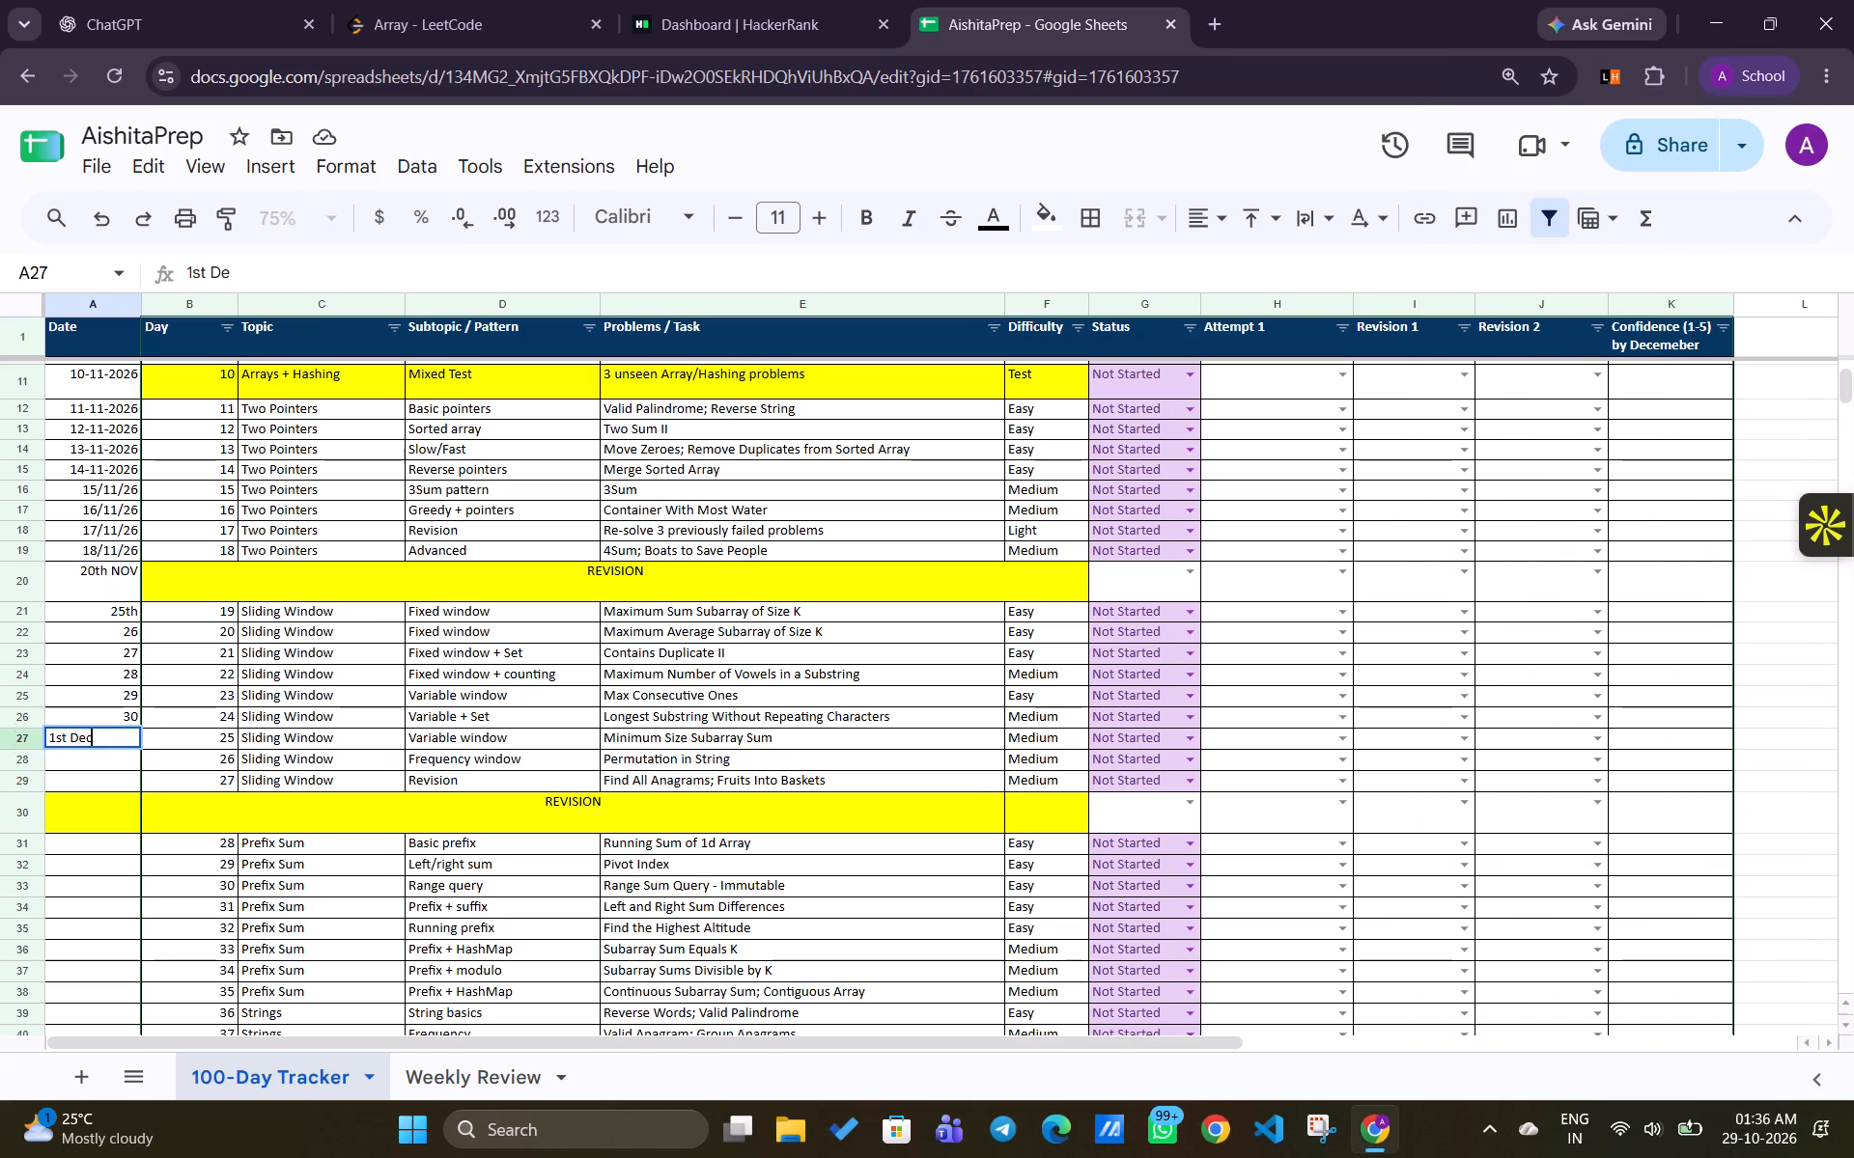
key("Down")
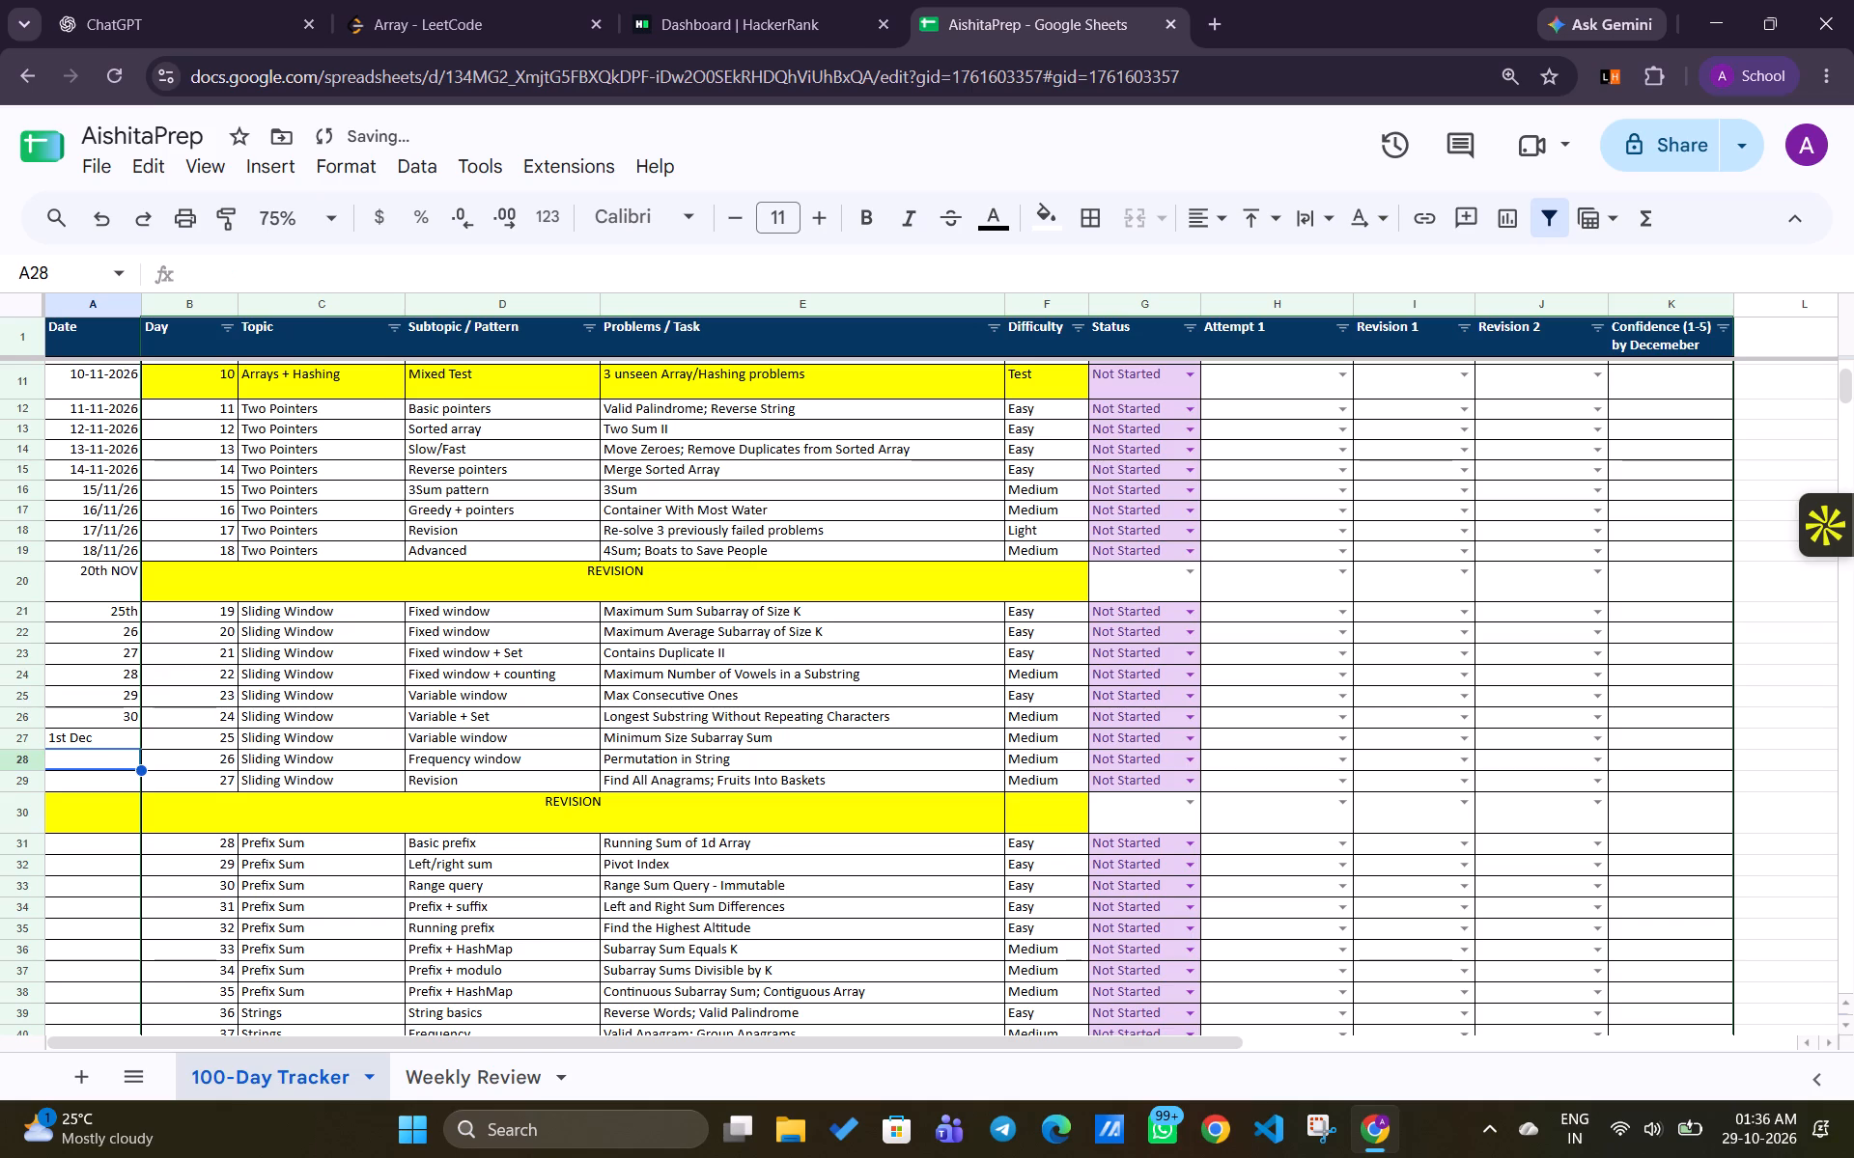
Enter 2 and 3 in cells A28 and A29 as the December dates for Days 26 and 27.
key("2")
key("Down")
key("3")
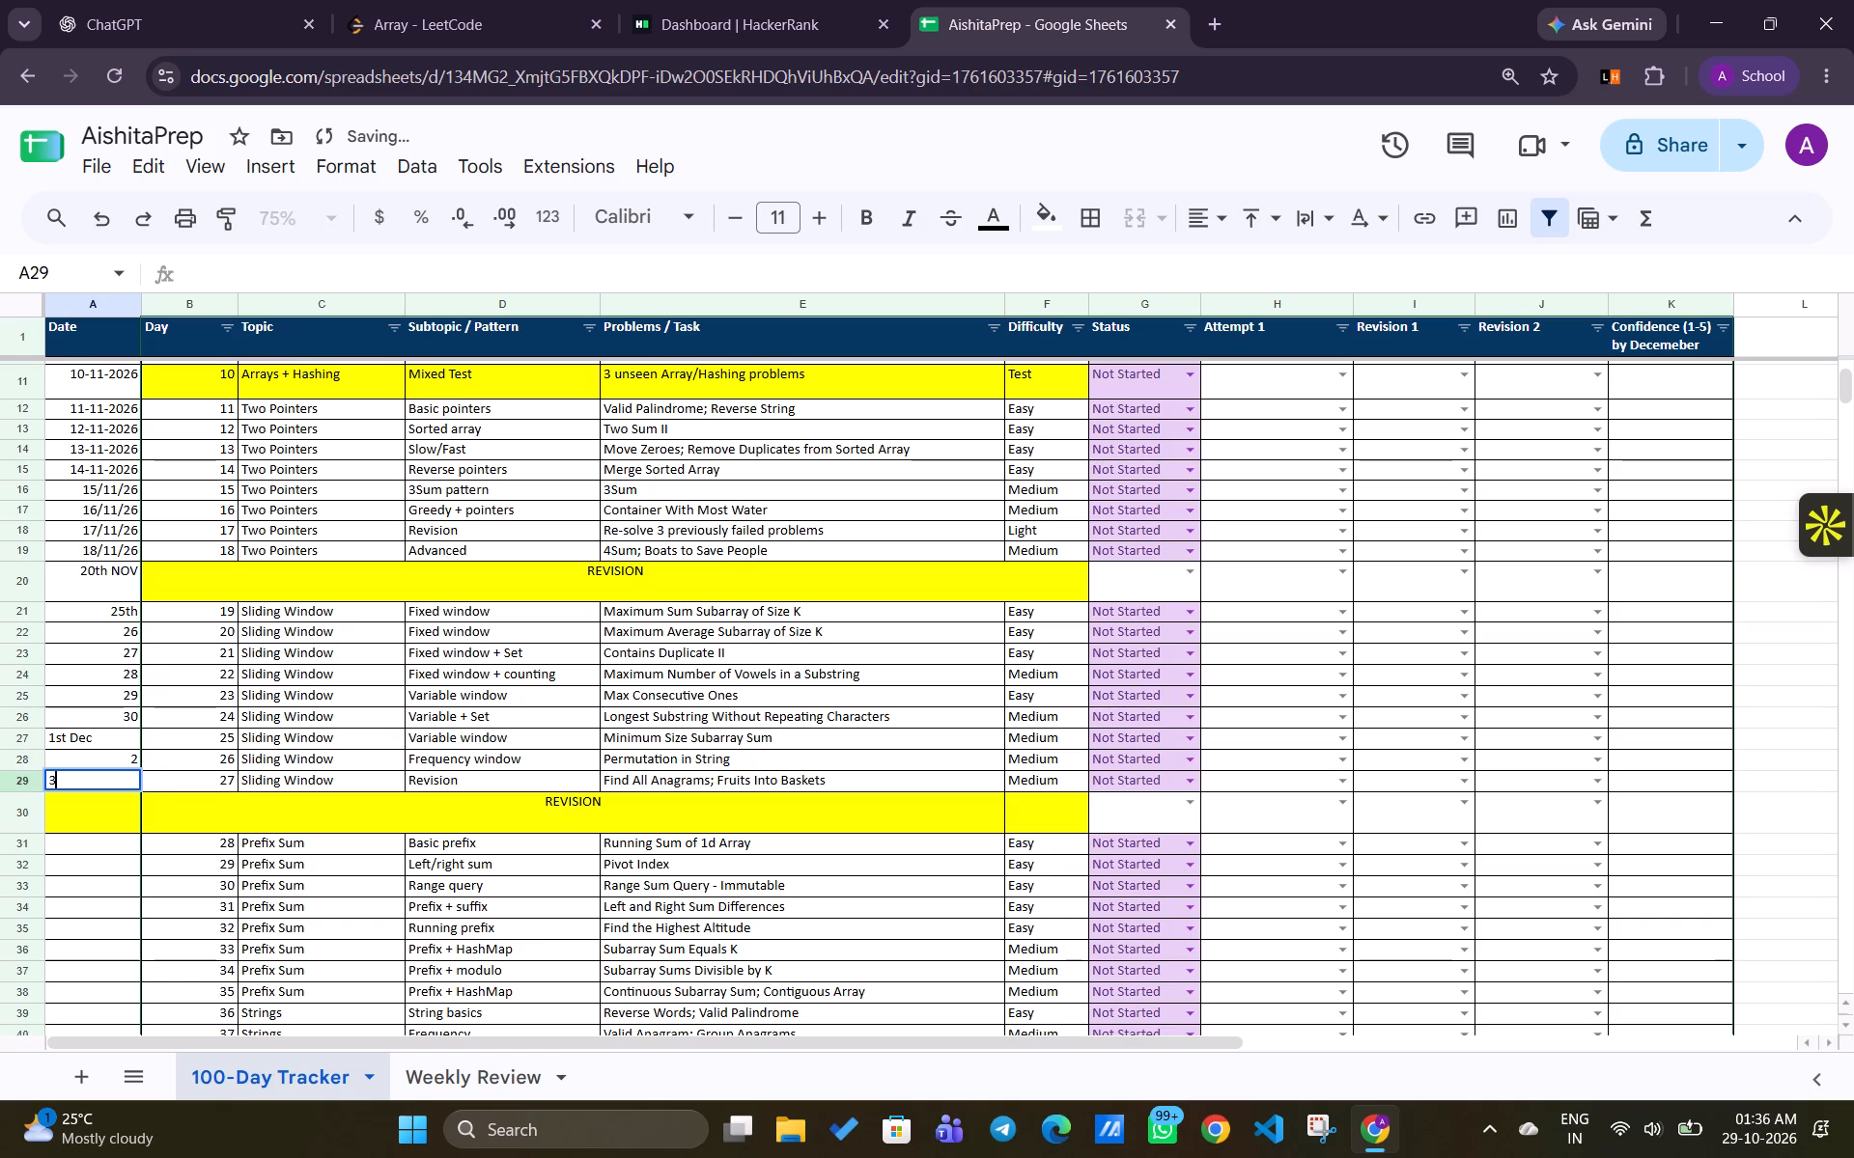
key("Down")
Enter 4,5,6,7,8 in cell A30 as the dates for the REVISION row after Sliding Window.
key("4")
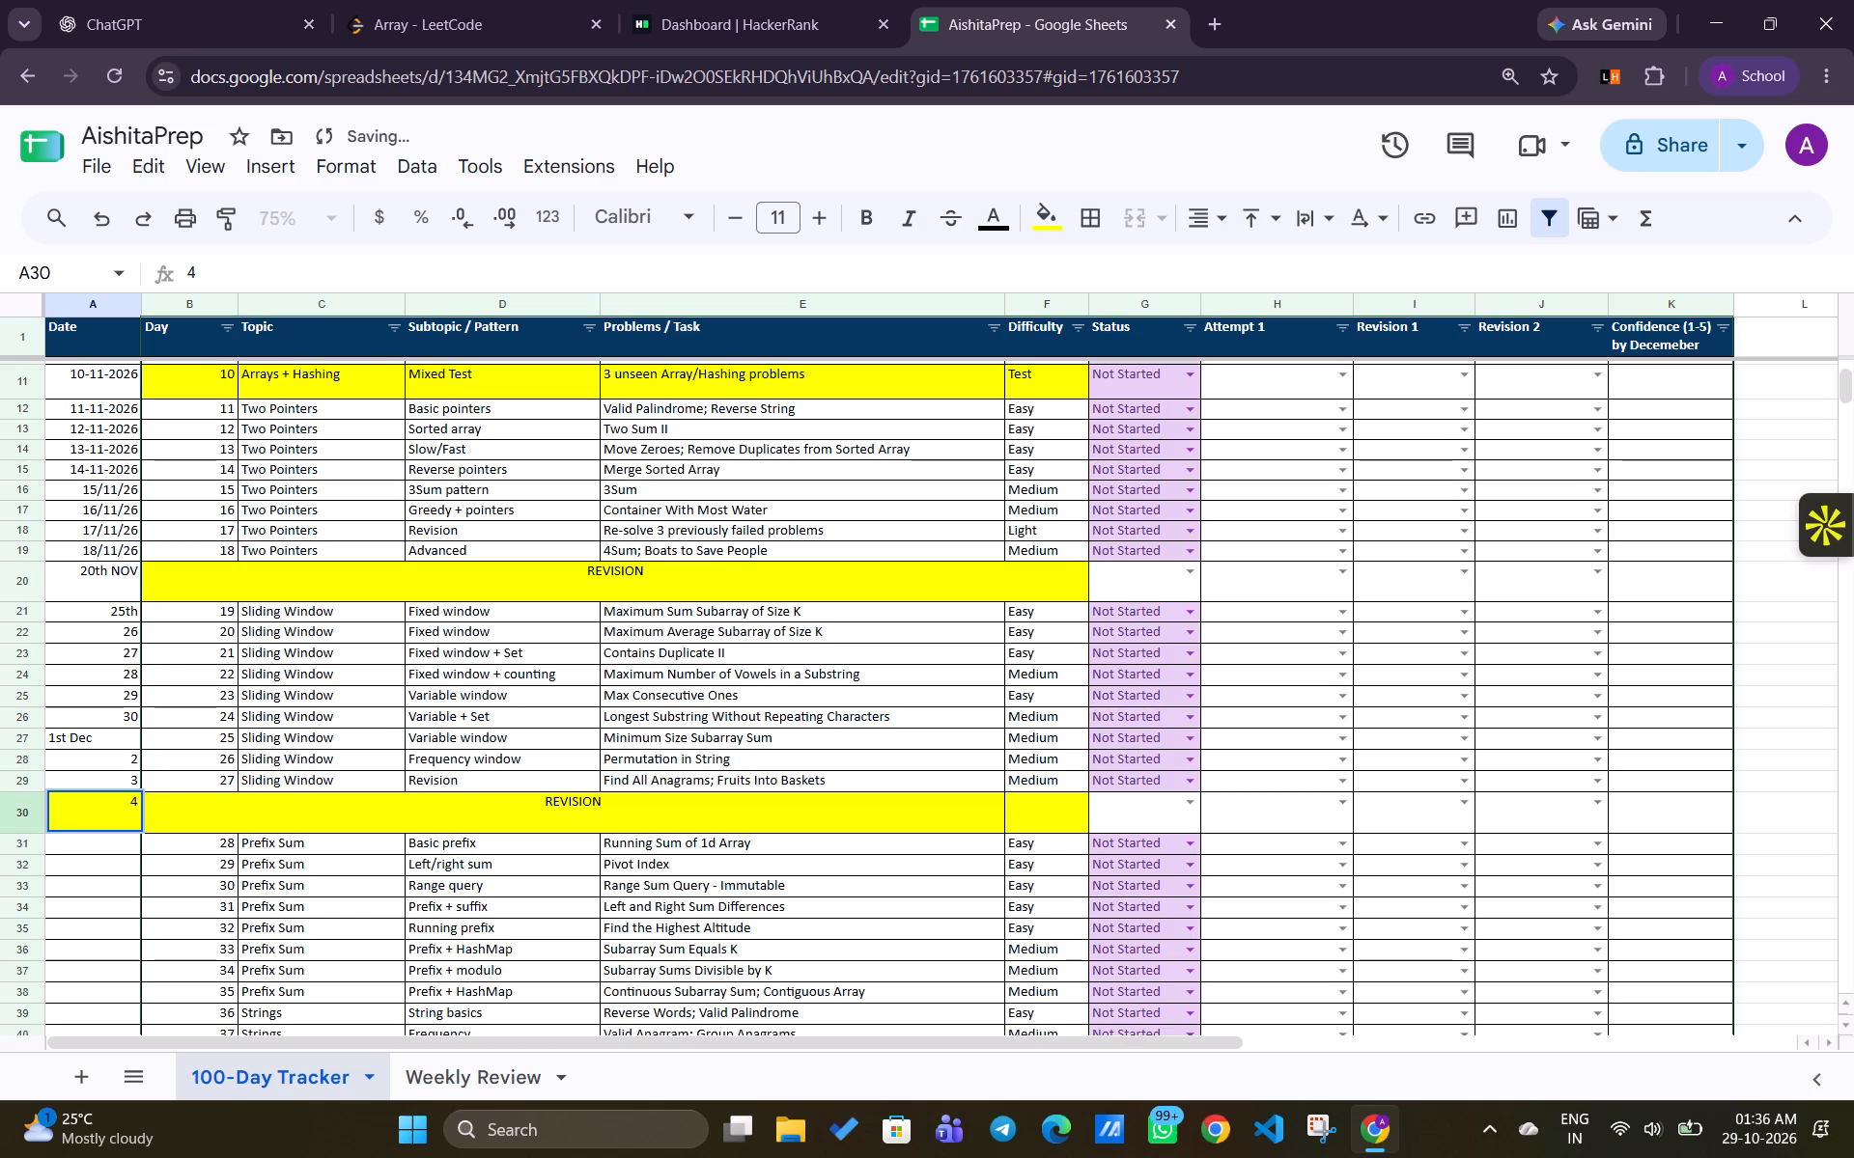
type(",5")
type(",6,7")
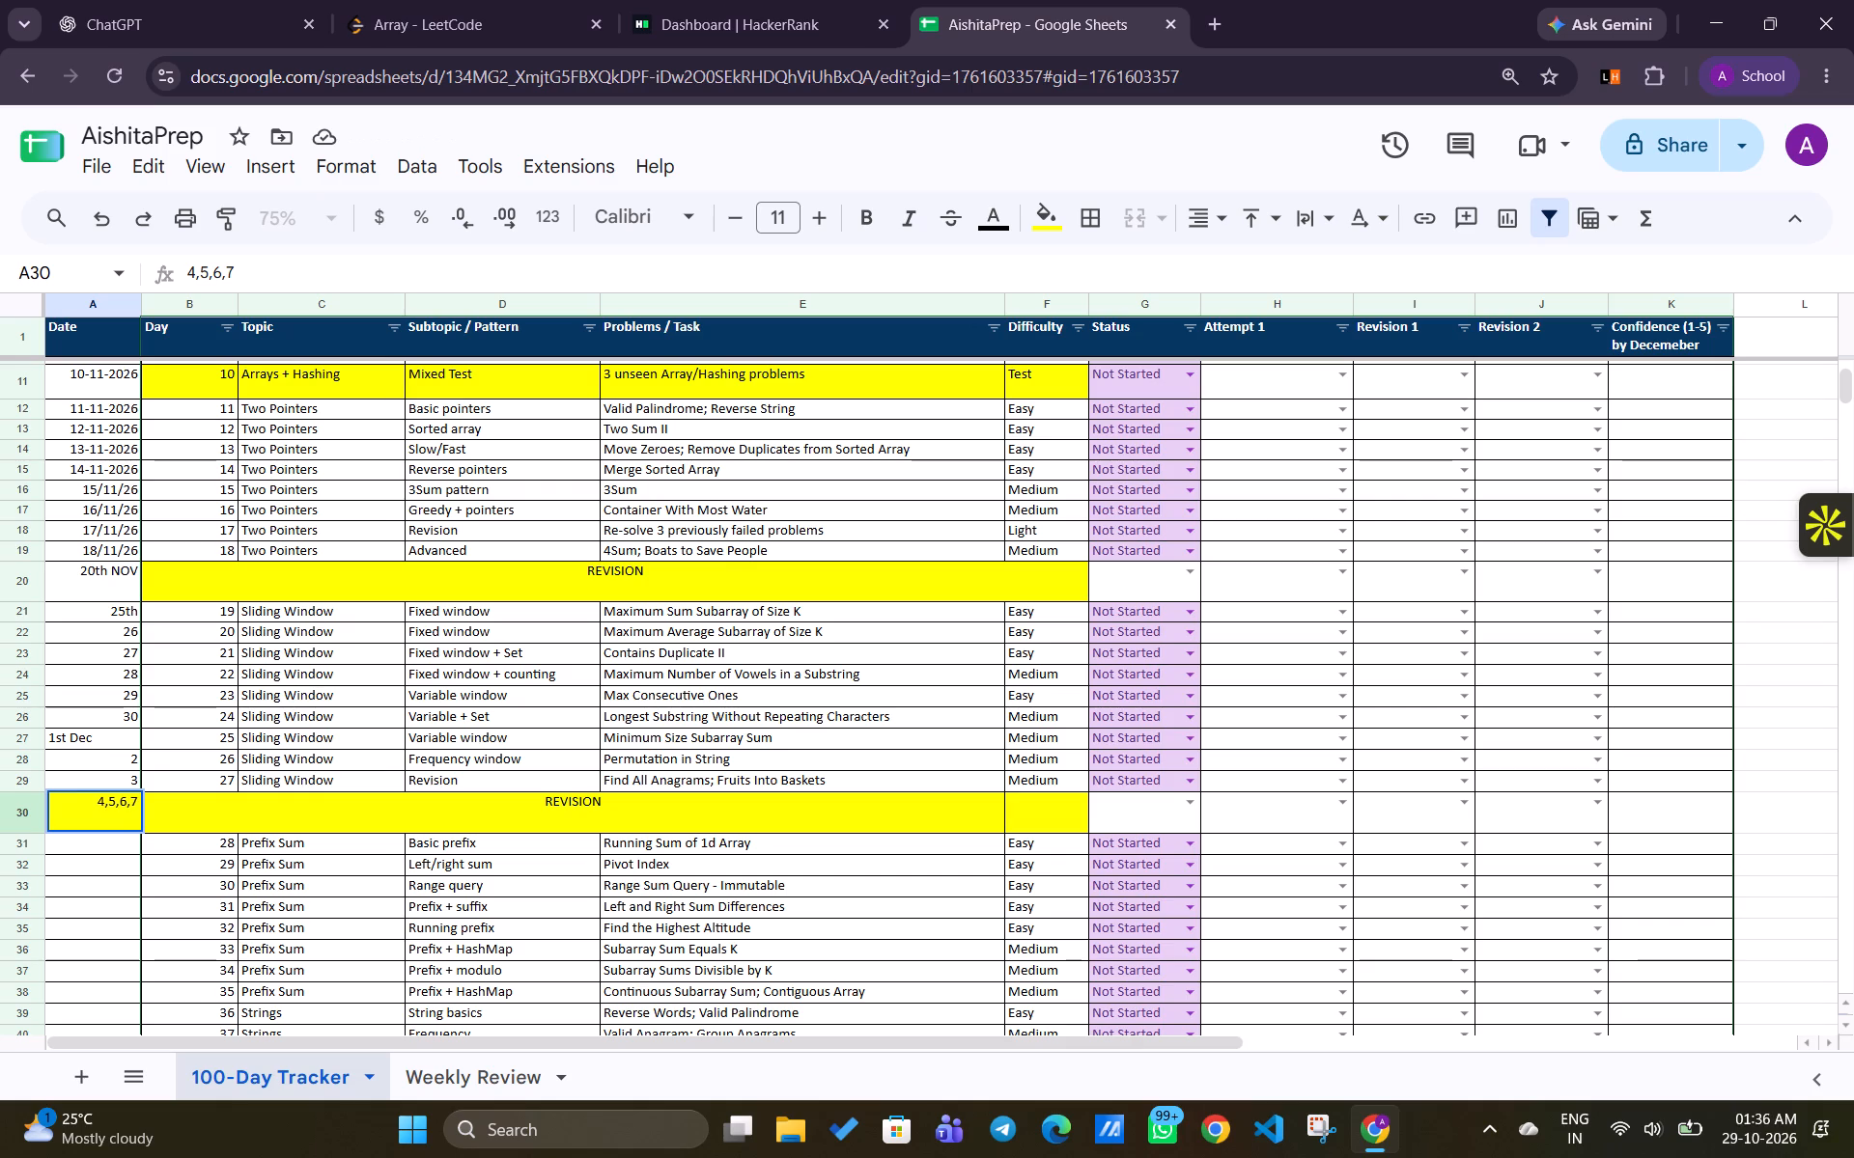
type(",8")
key("Down")
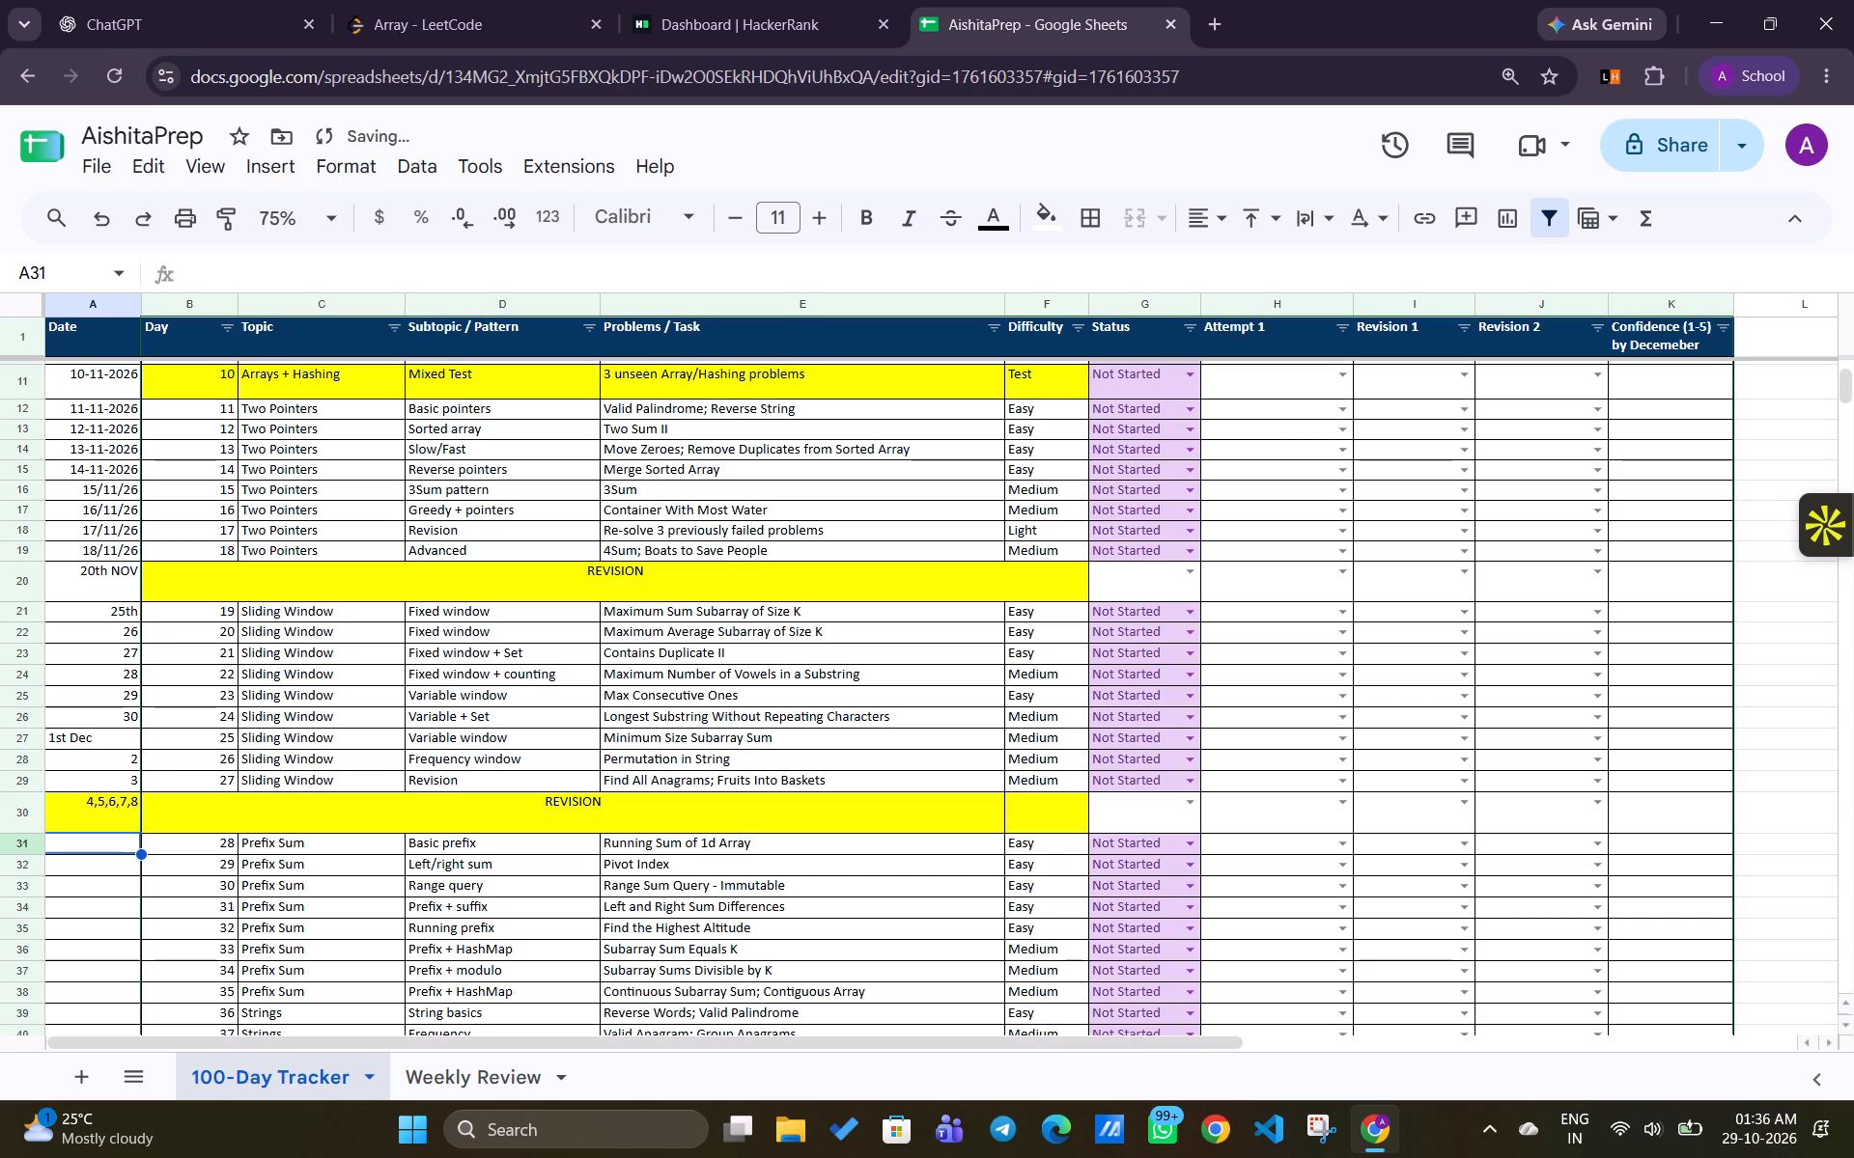
Close the HackerRank Dashboard page in the browser.
left_click(790, 0)
left_click(882, 16)
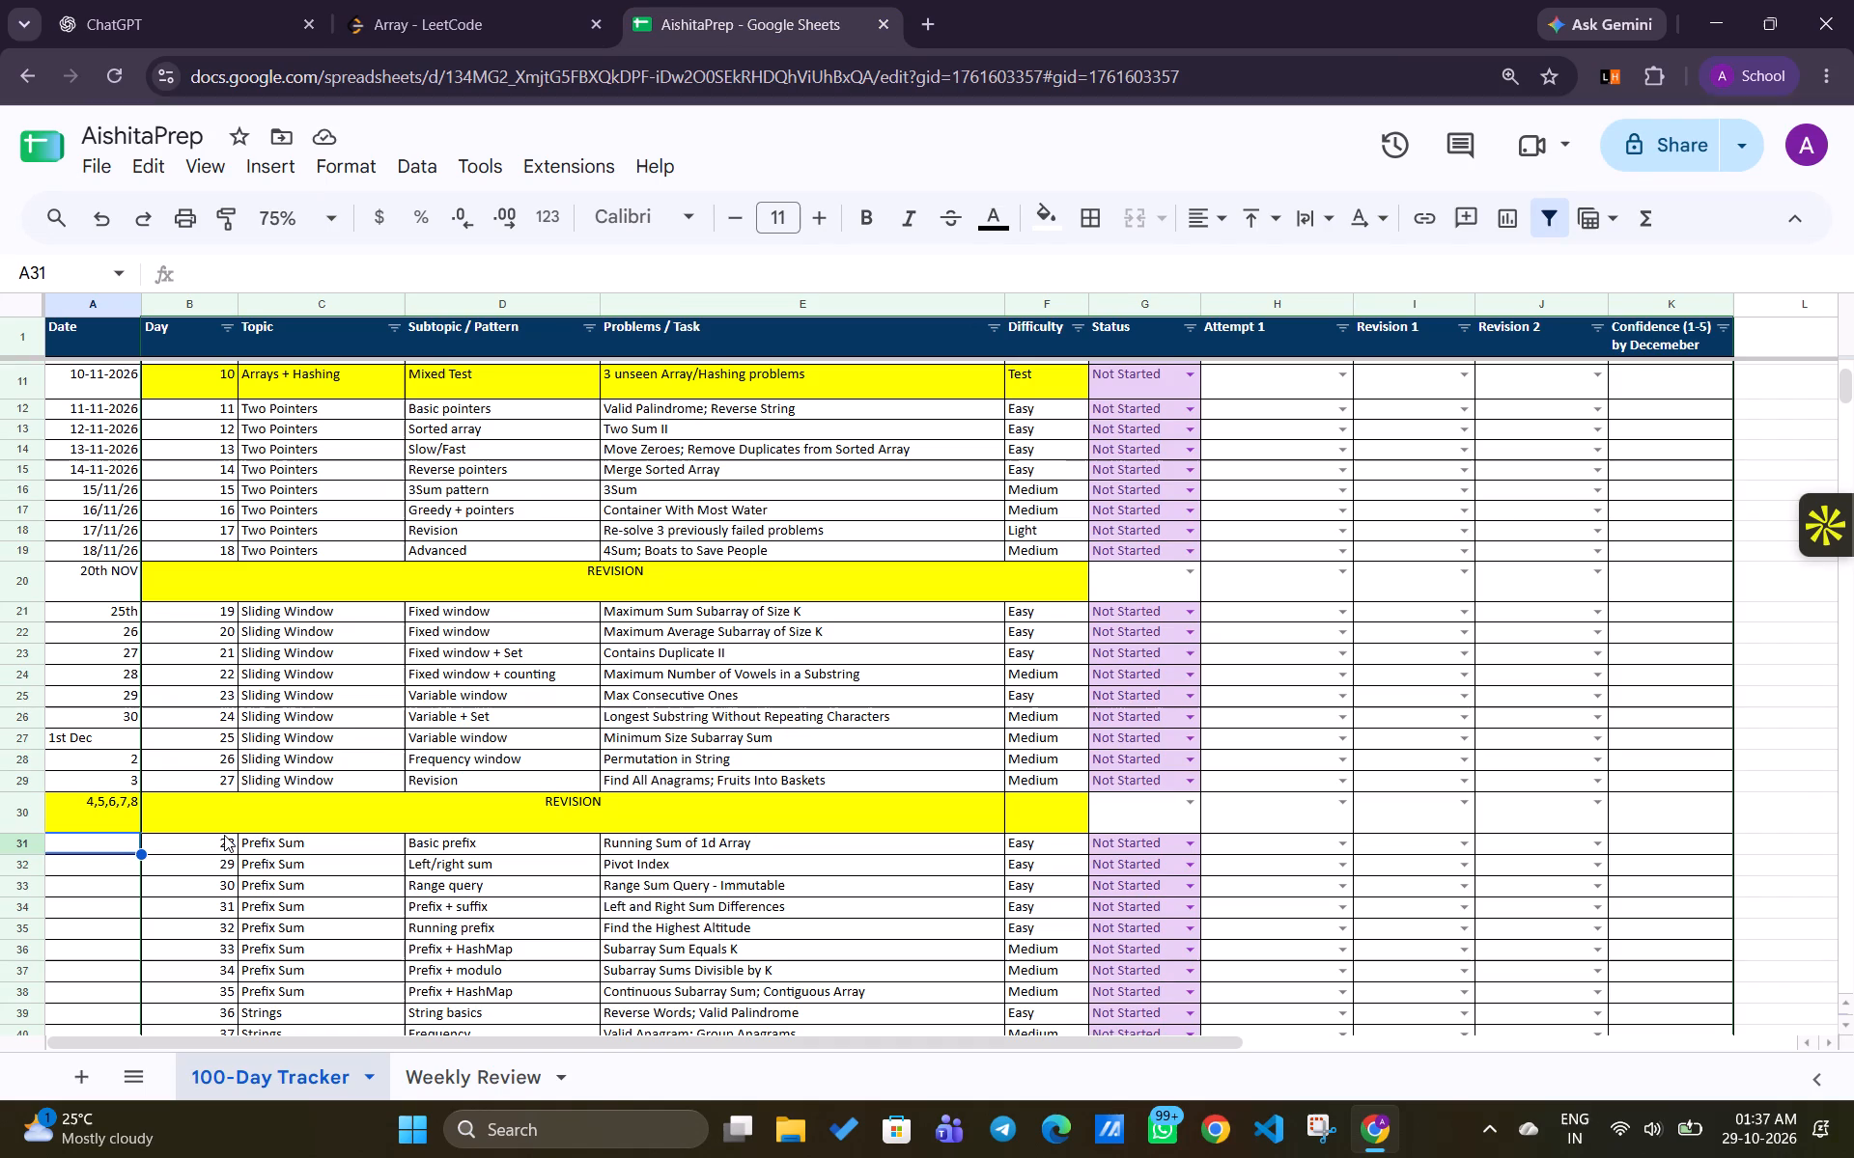
Enter 9 to 16 consecutively in cells A31 to A38 as the dates for the Prefix Sum days, Days 28 to 35.
key("9")
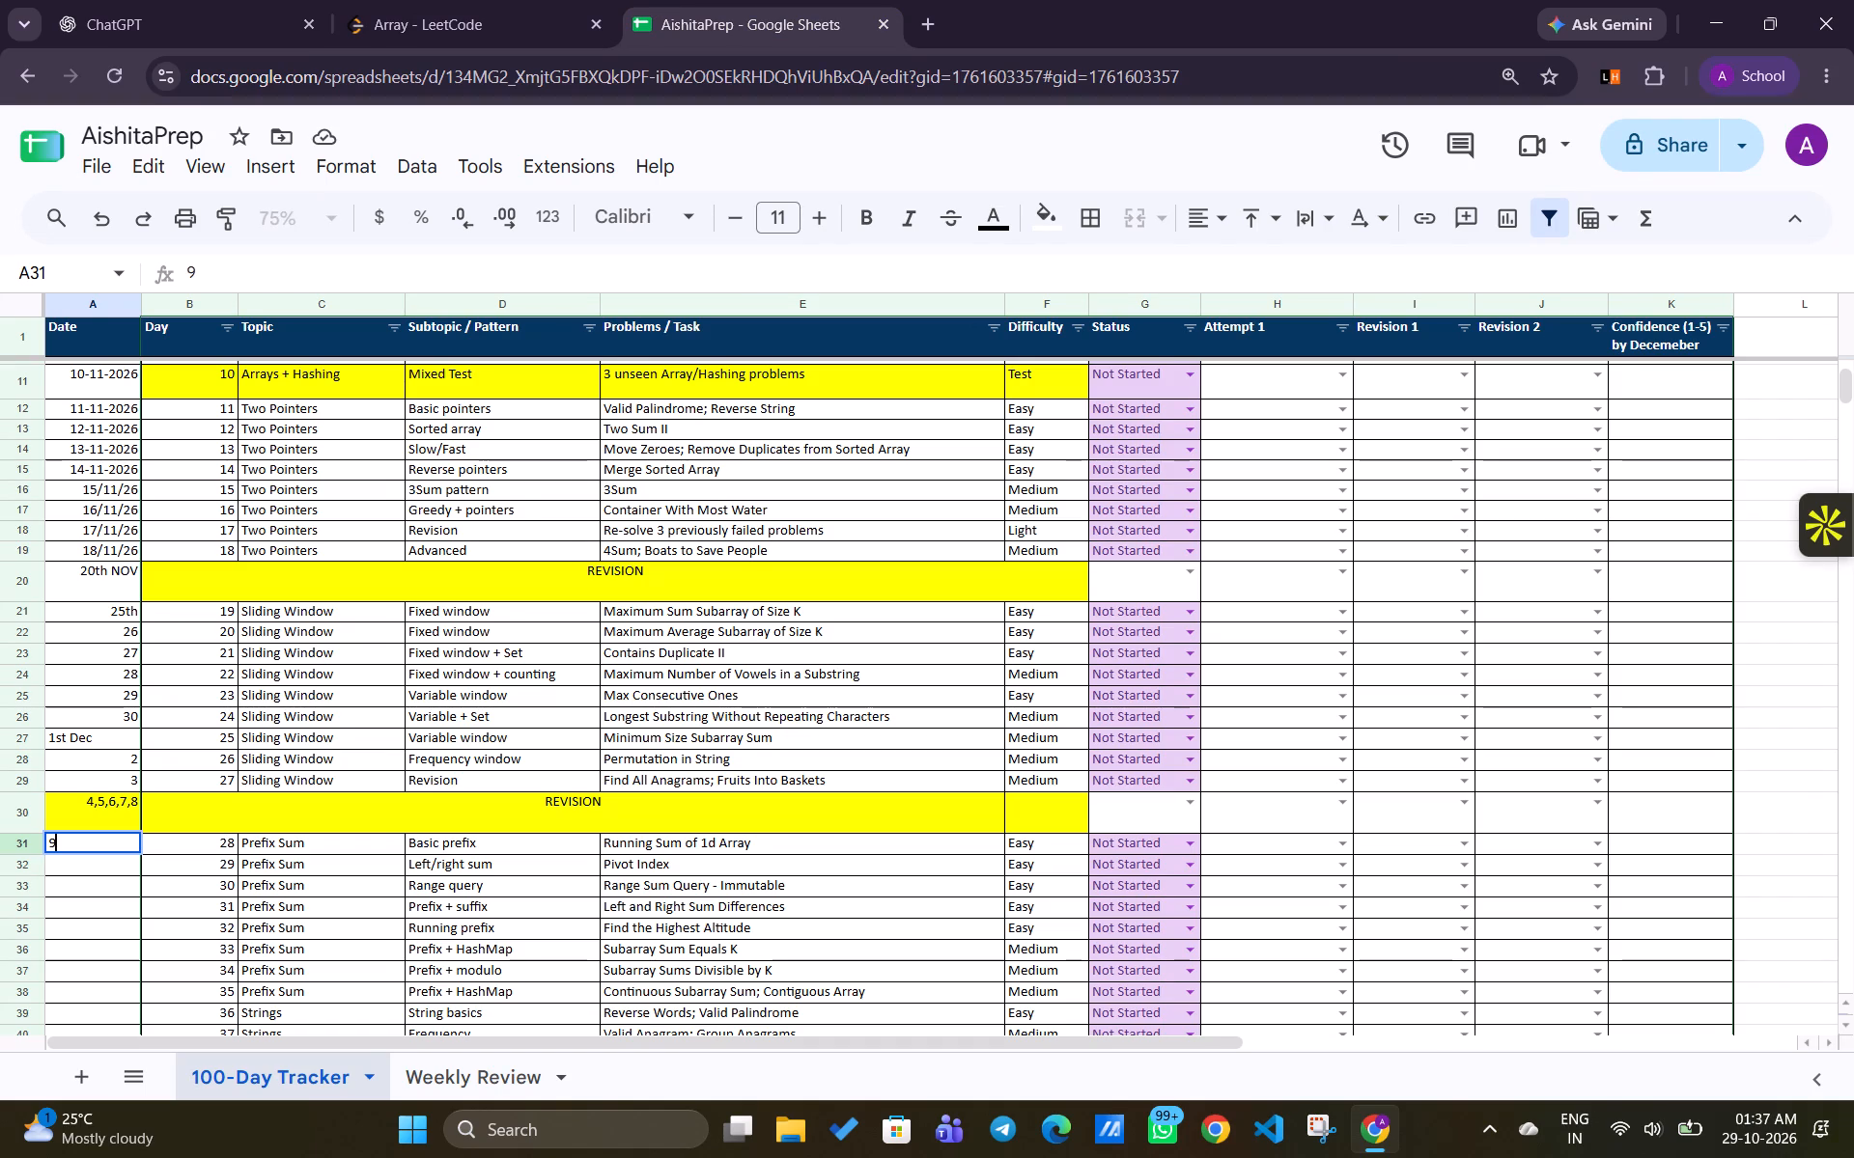
key("Down")
type("10")
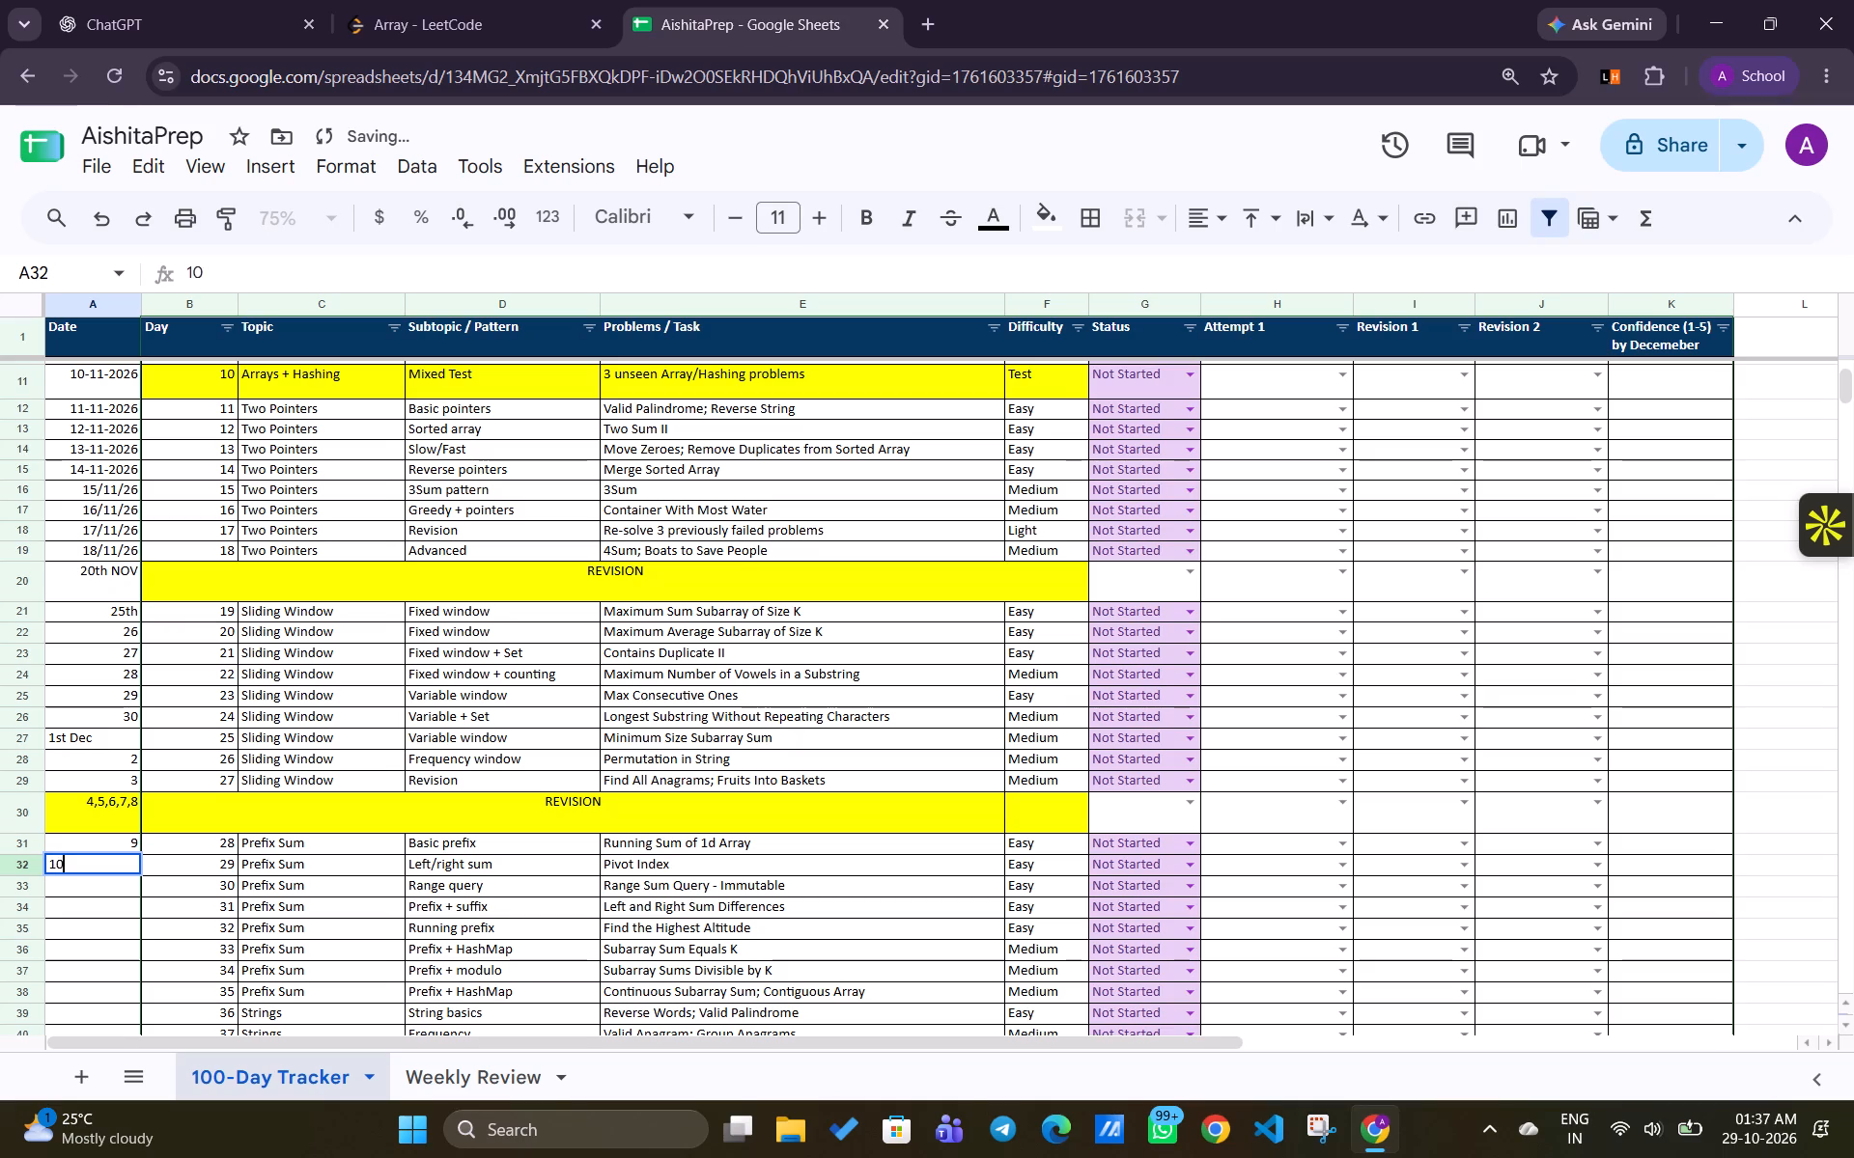
key("Down")
type("11")
key("Down")
type("12")
key("Down")
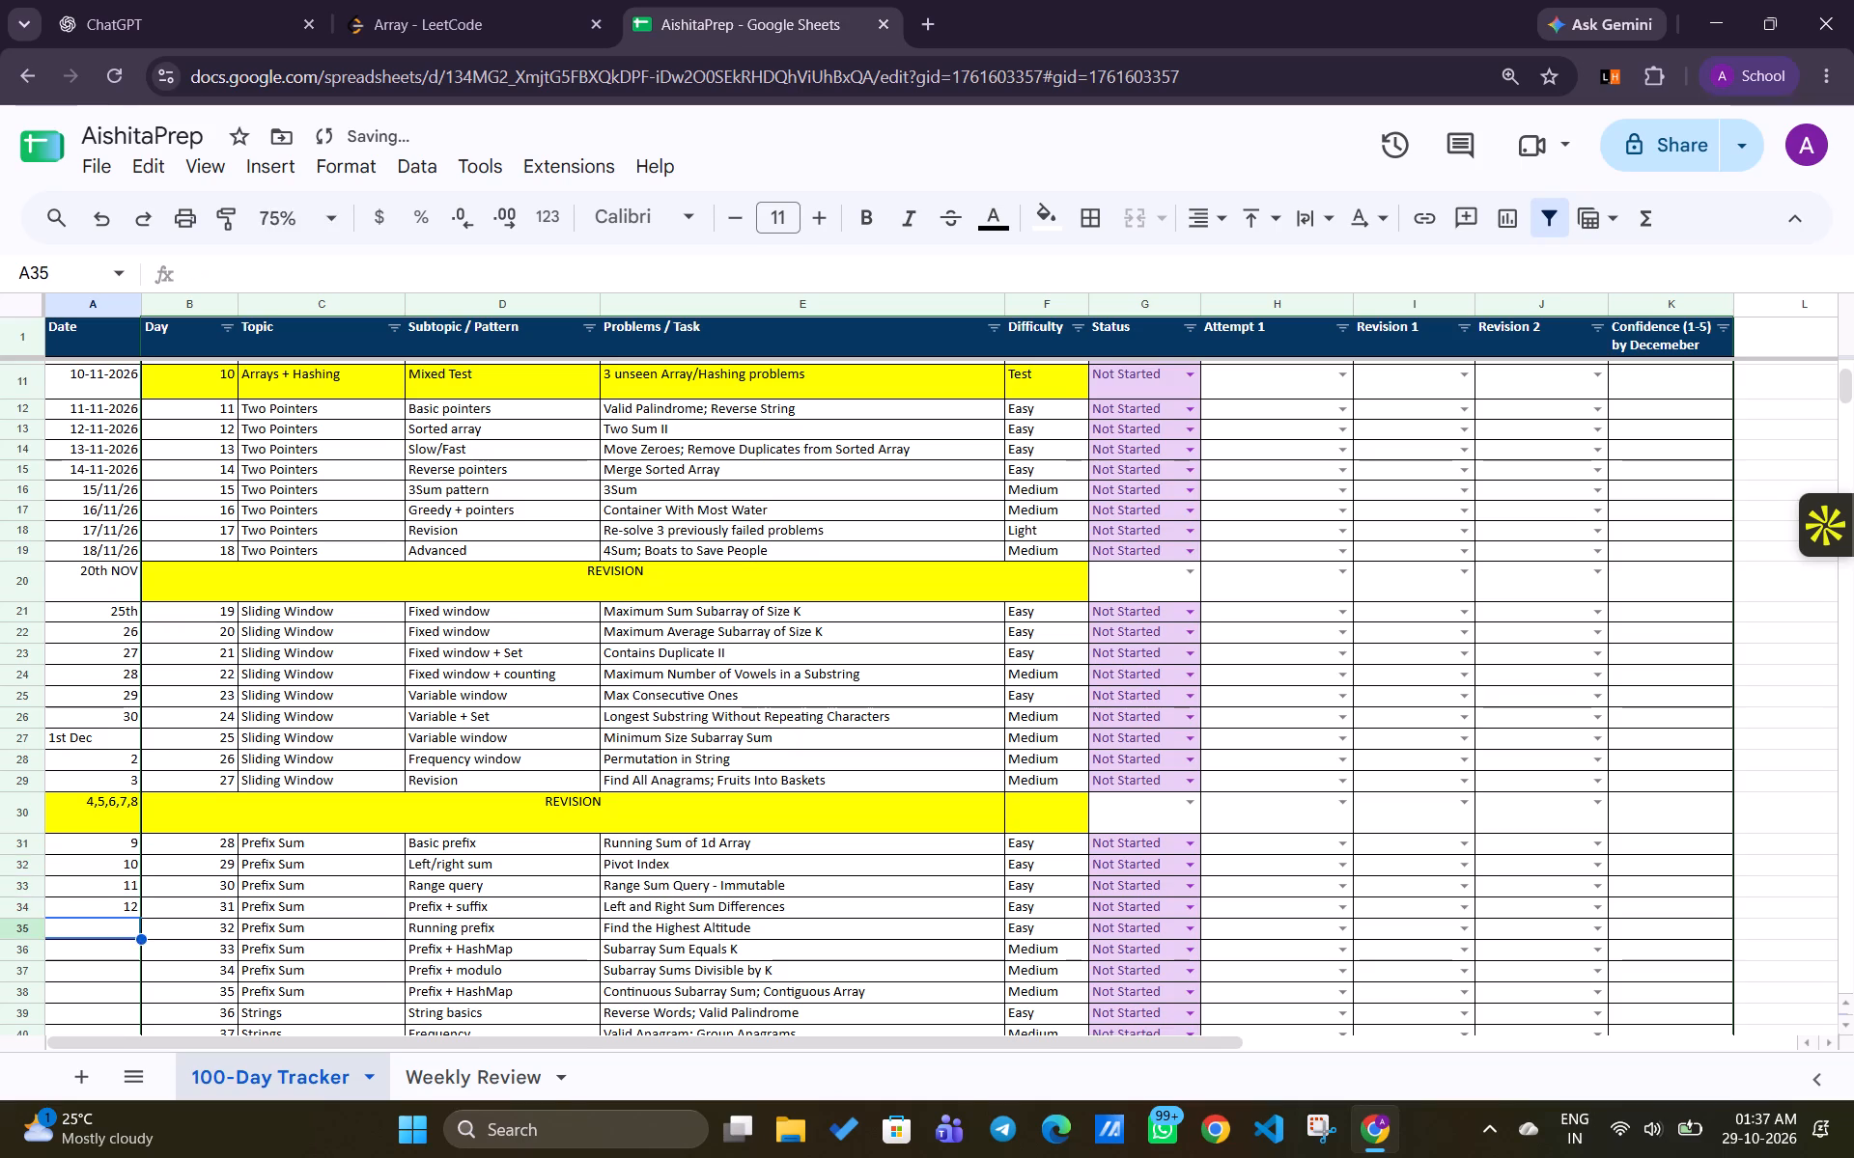
type("13")
key("Down")
type("14")
key("Down")
type("15")
key("Down")
type("16")
key("Down")
Enter 17, 18, 19, 20 and 21 in cells A39 to A43 as the dates for the Strings days, Days 36 to 40.
type("17")
key("Down")
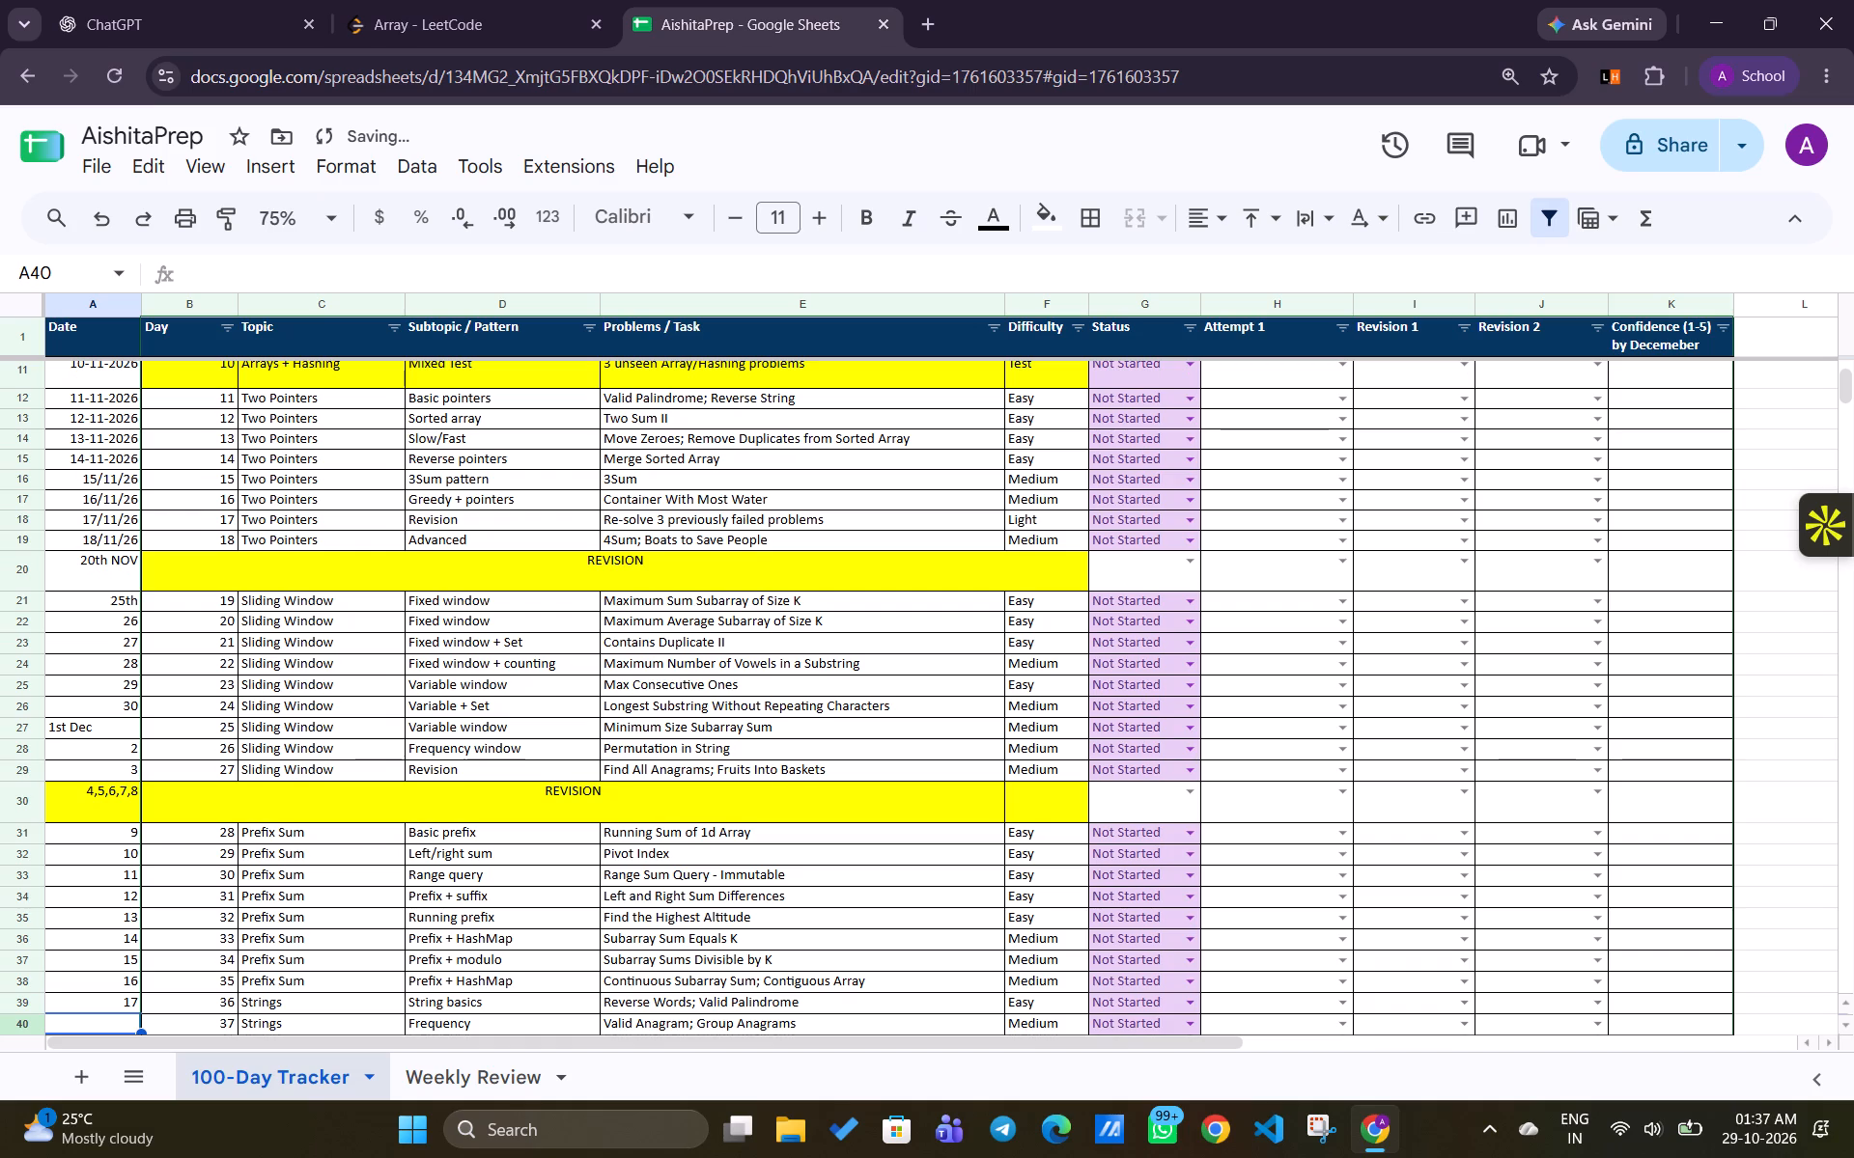
type("18")
key("Down")
key("1")
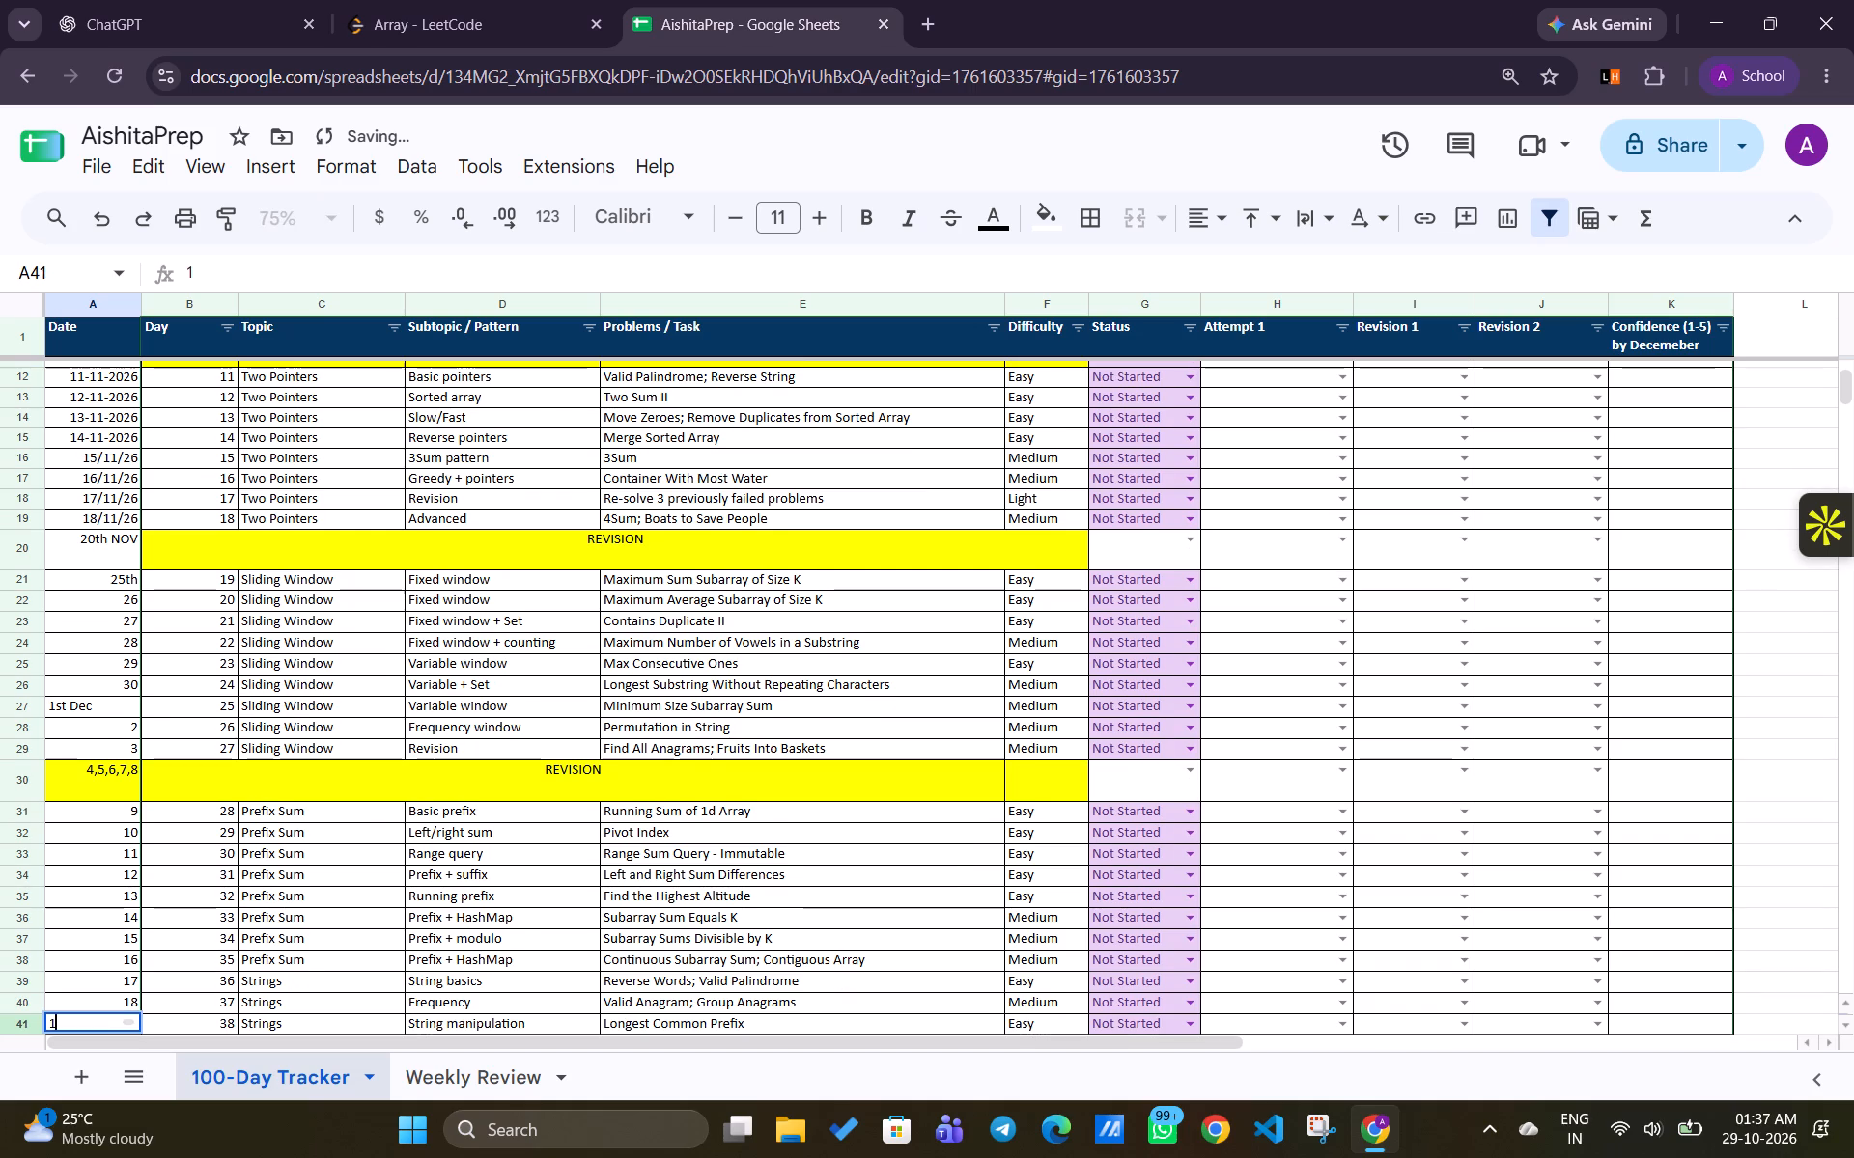
key("9")
key("Down")
type("20")
key("Down")
type("21")
key("Down")
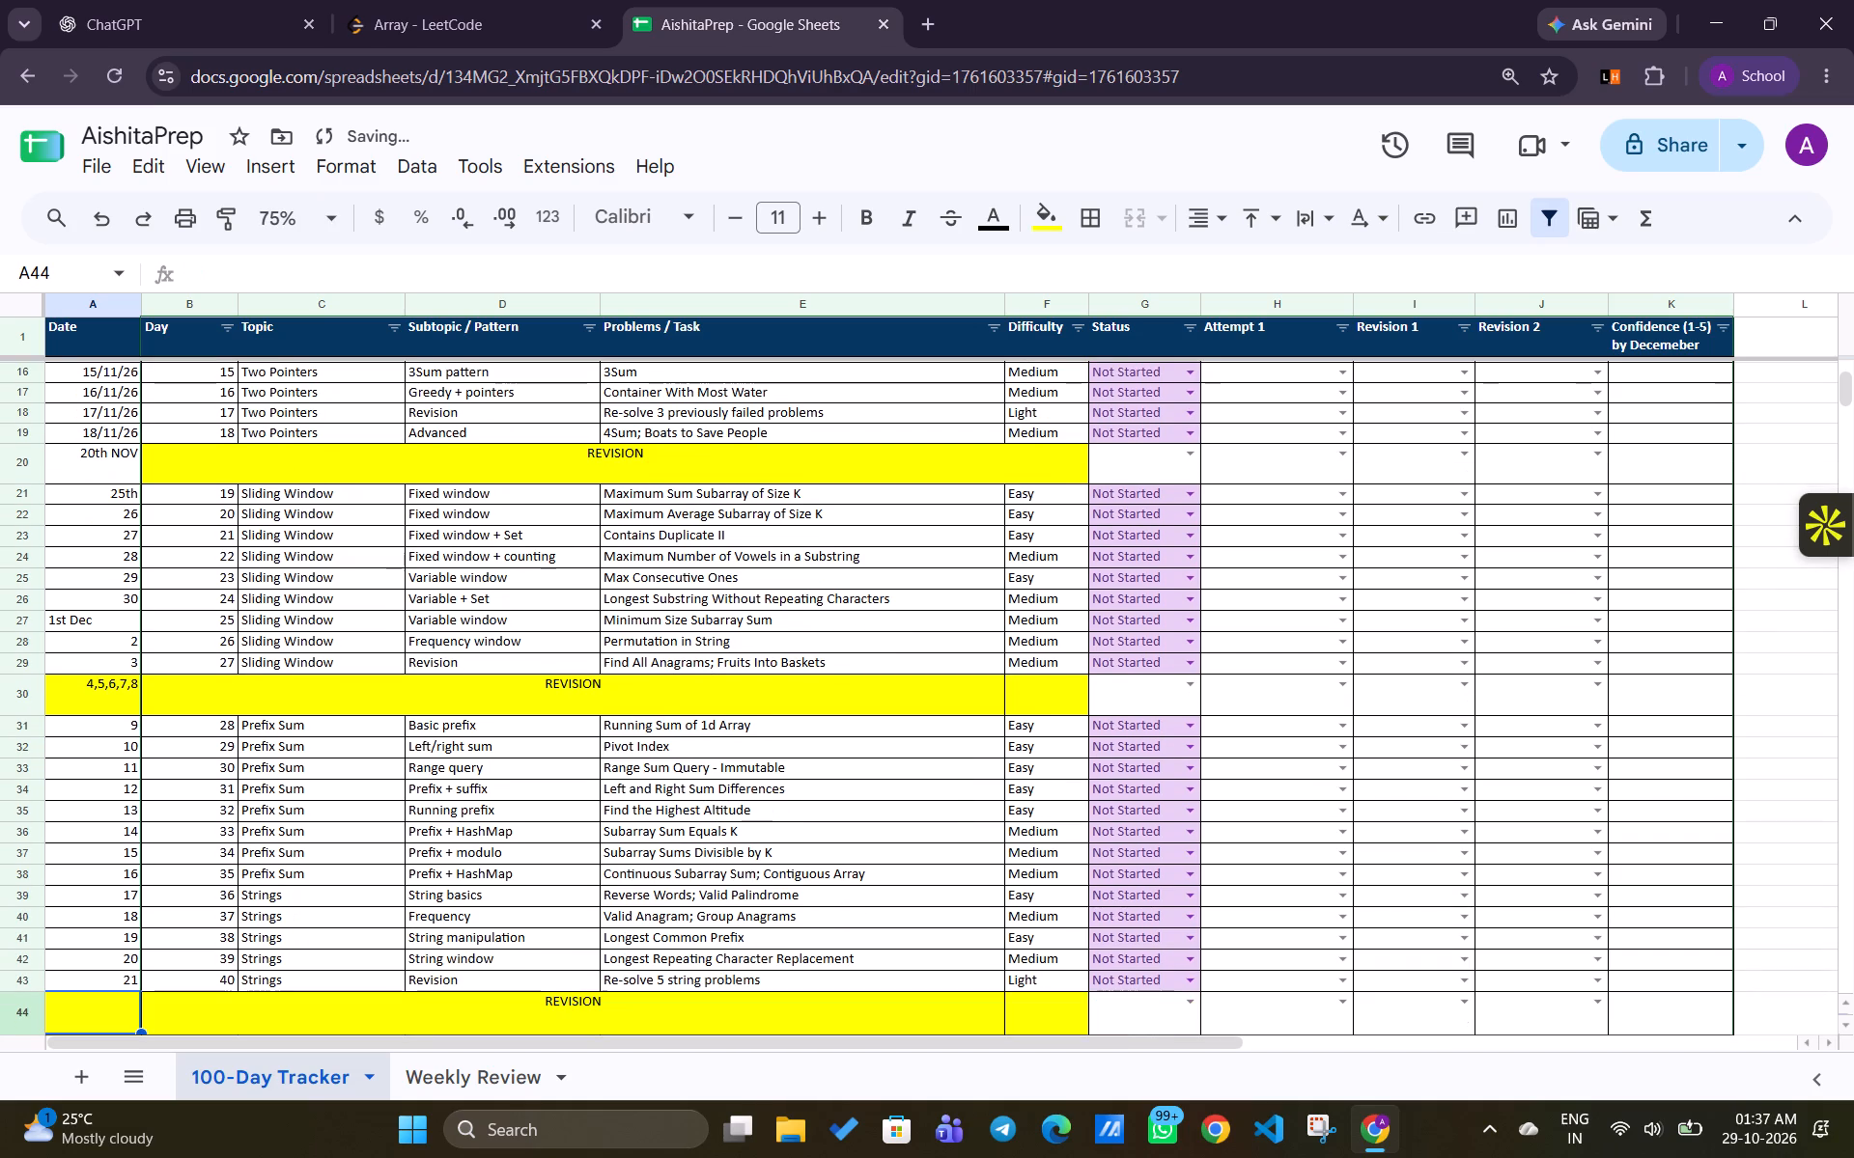
Enter 22,23,24,25 in cell A44 as the dates for the REVISION row after Strings.
type("22")
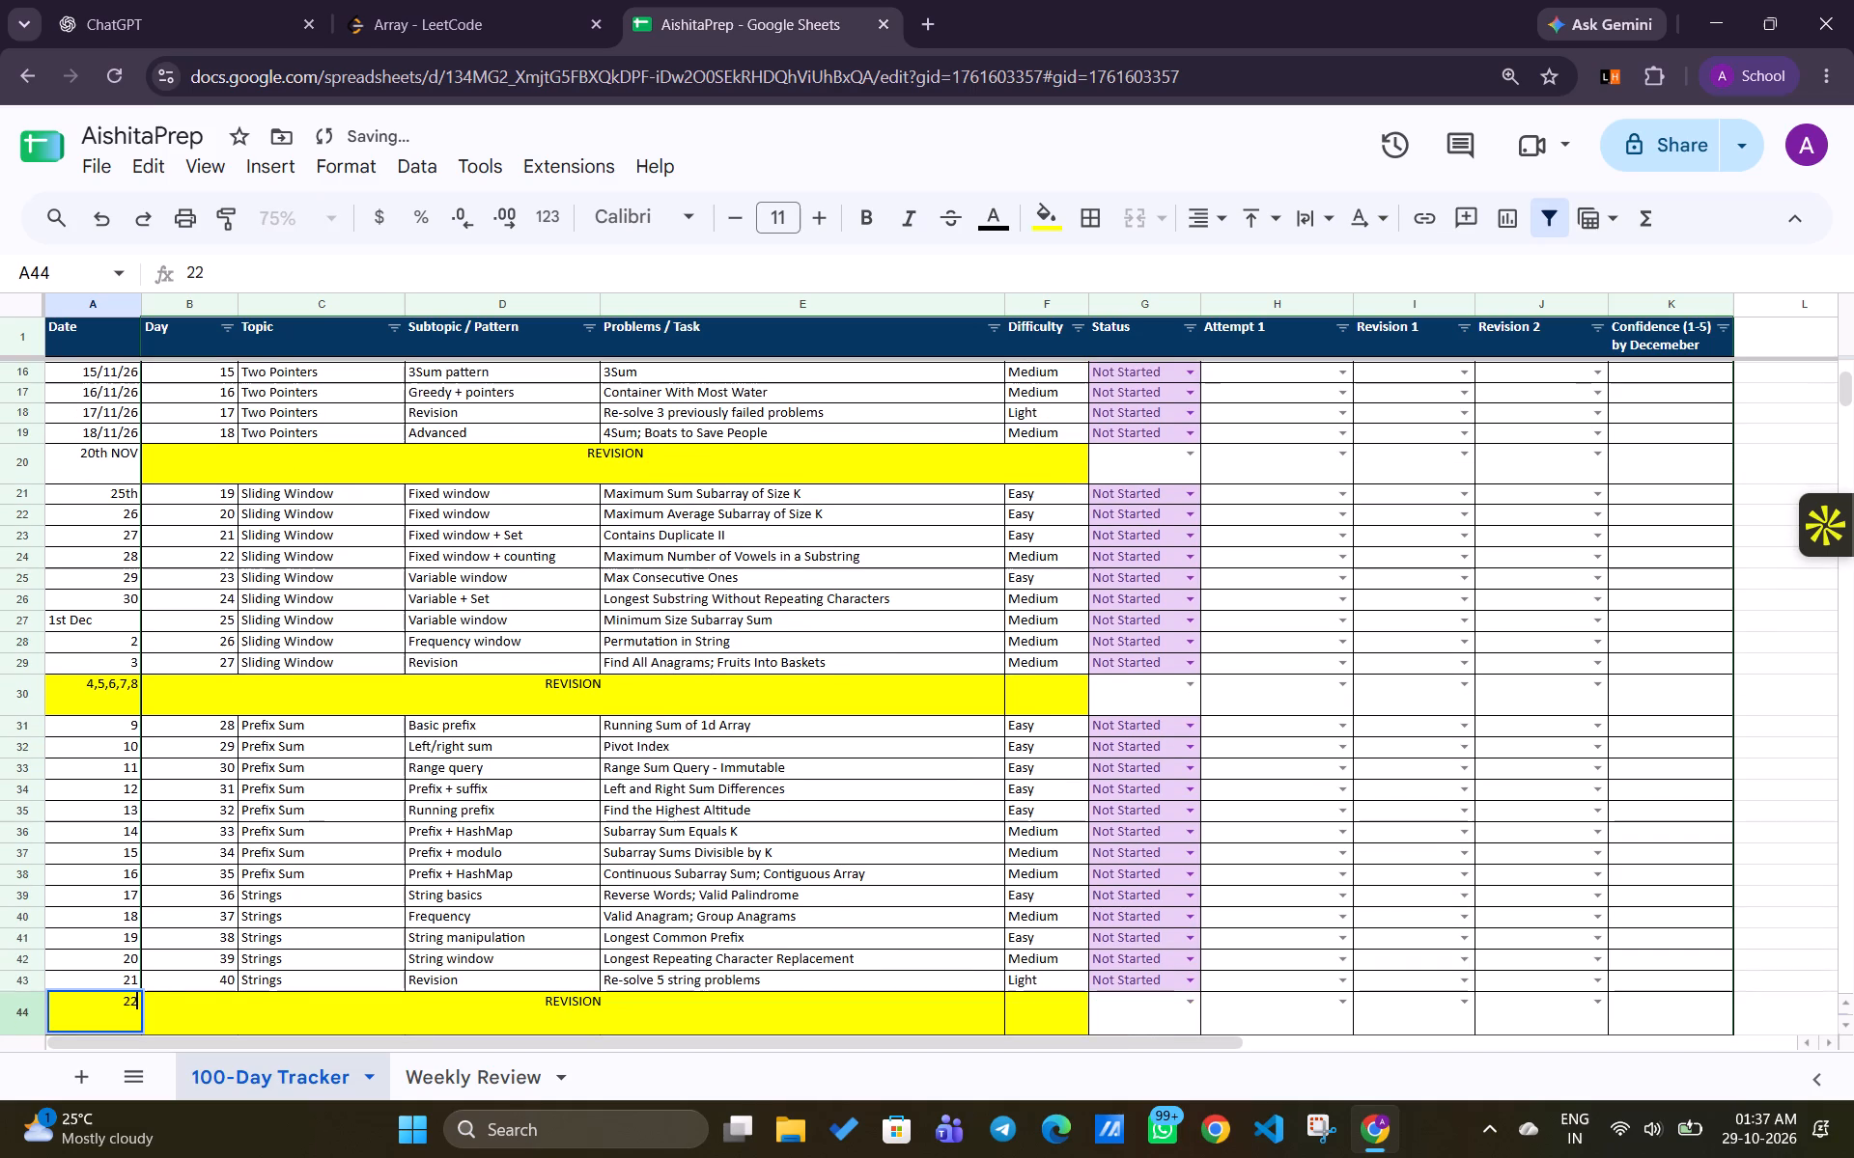
type(",22")
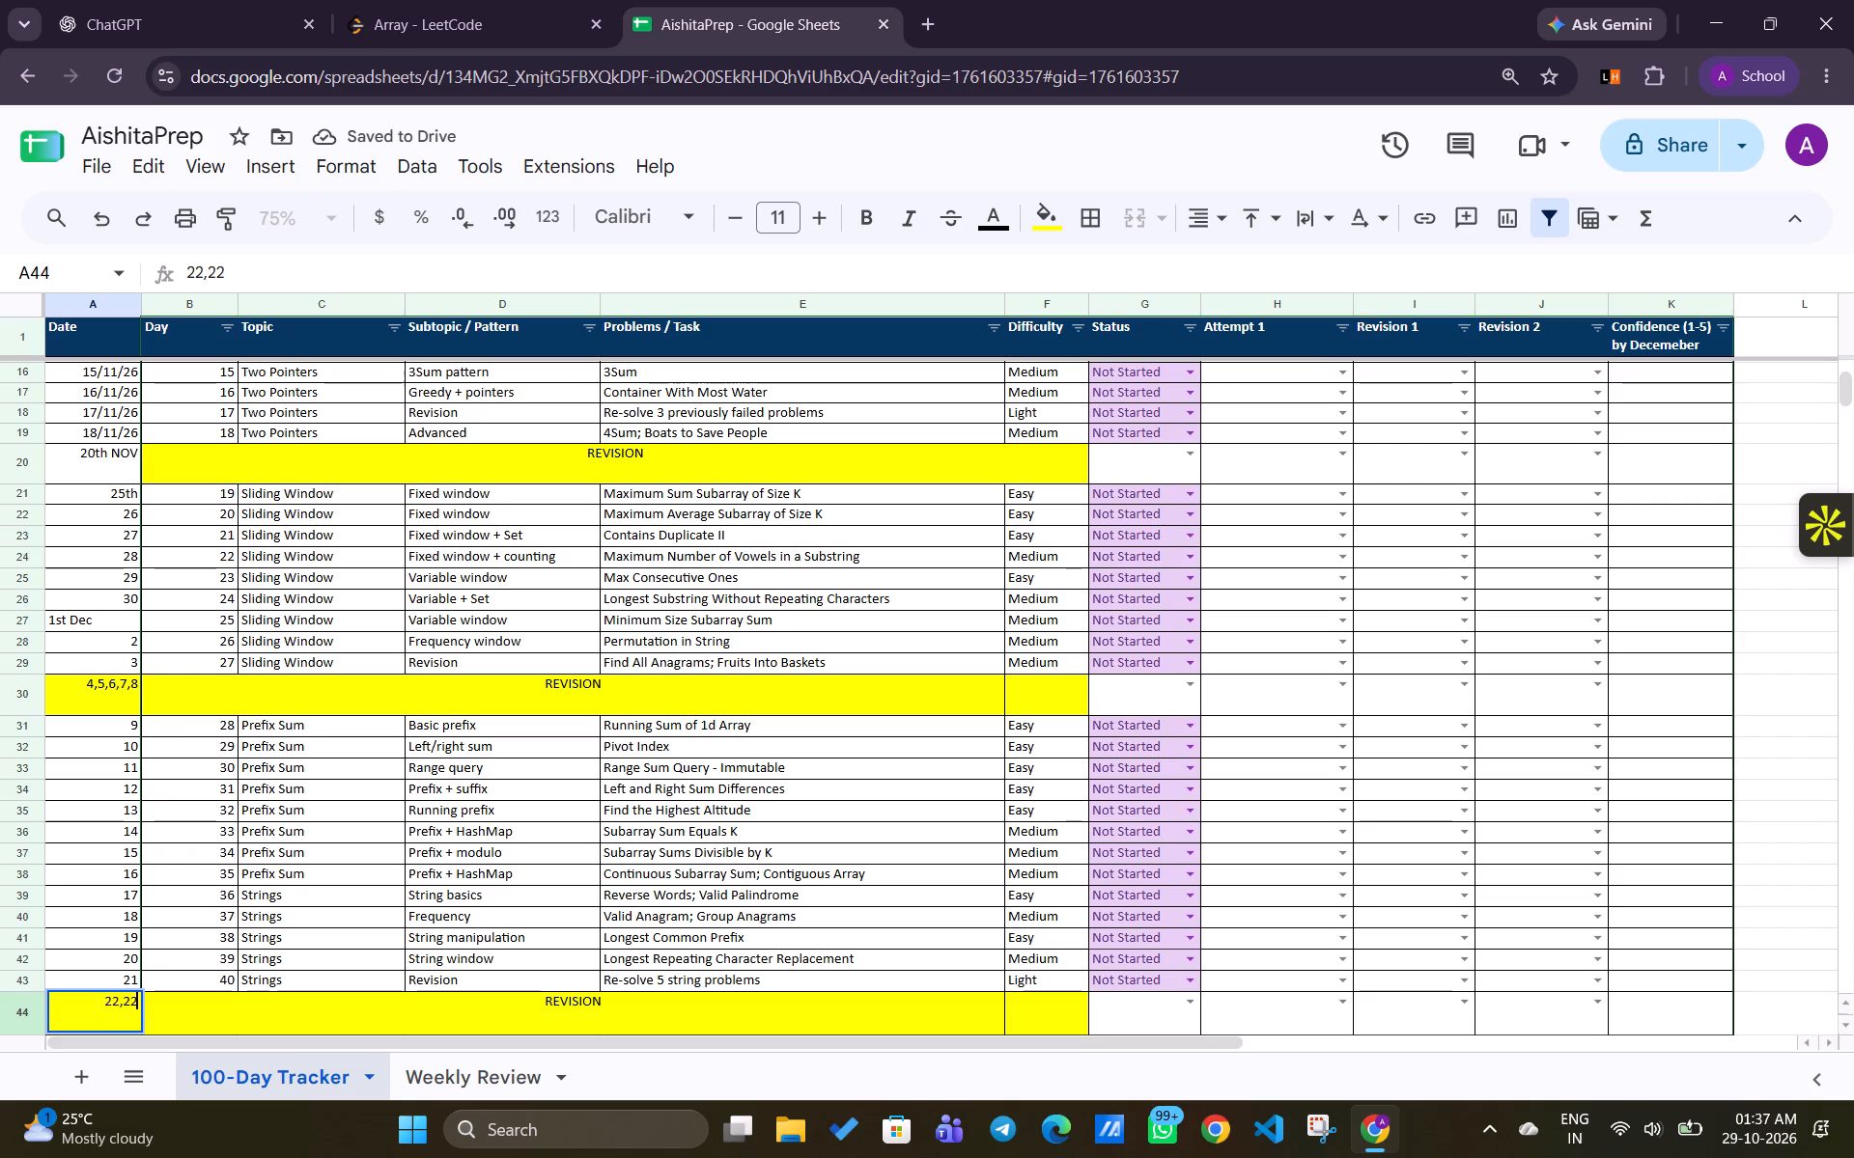
key("BackSpace")
key("3")
type(",25")
key("BackSpace")
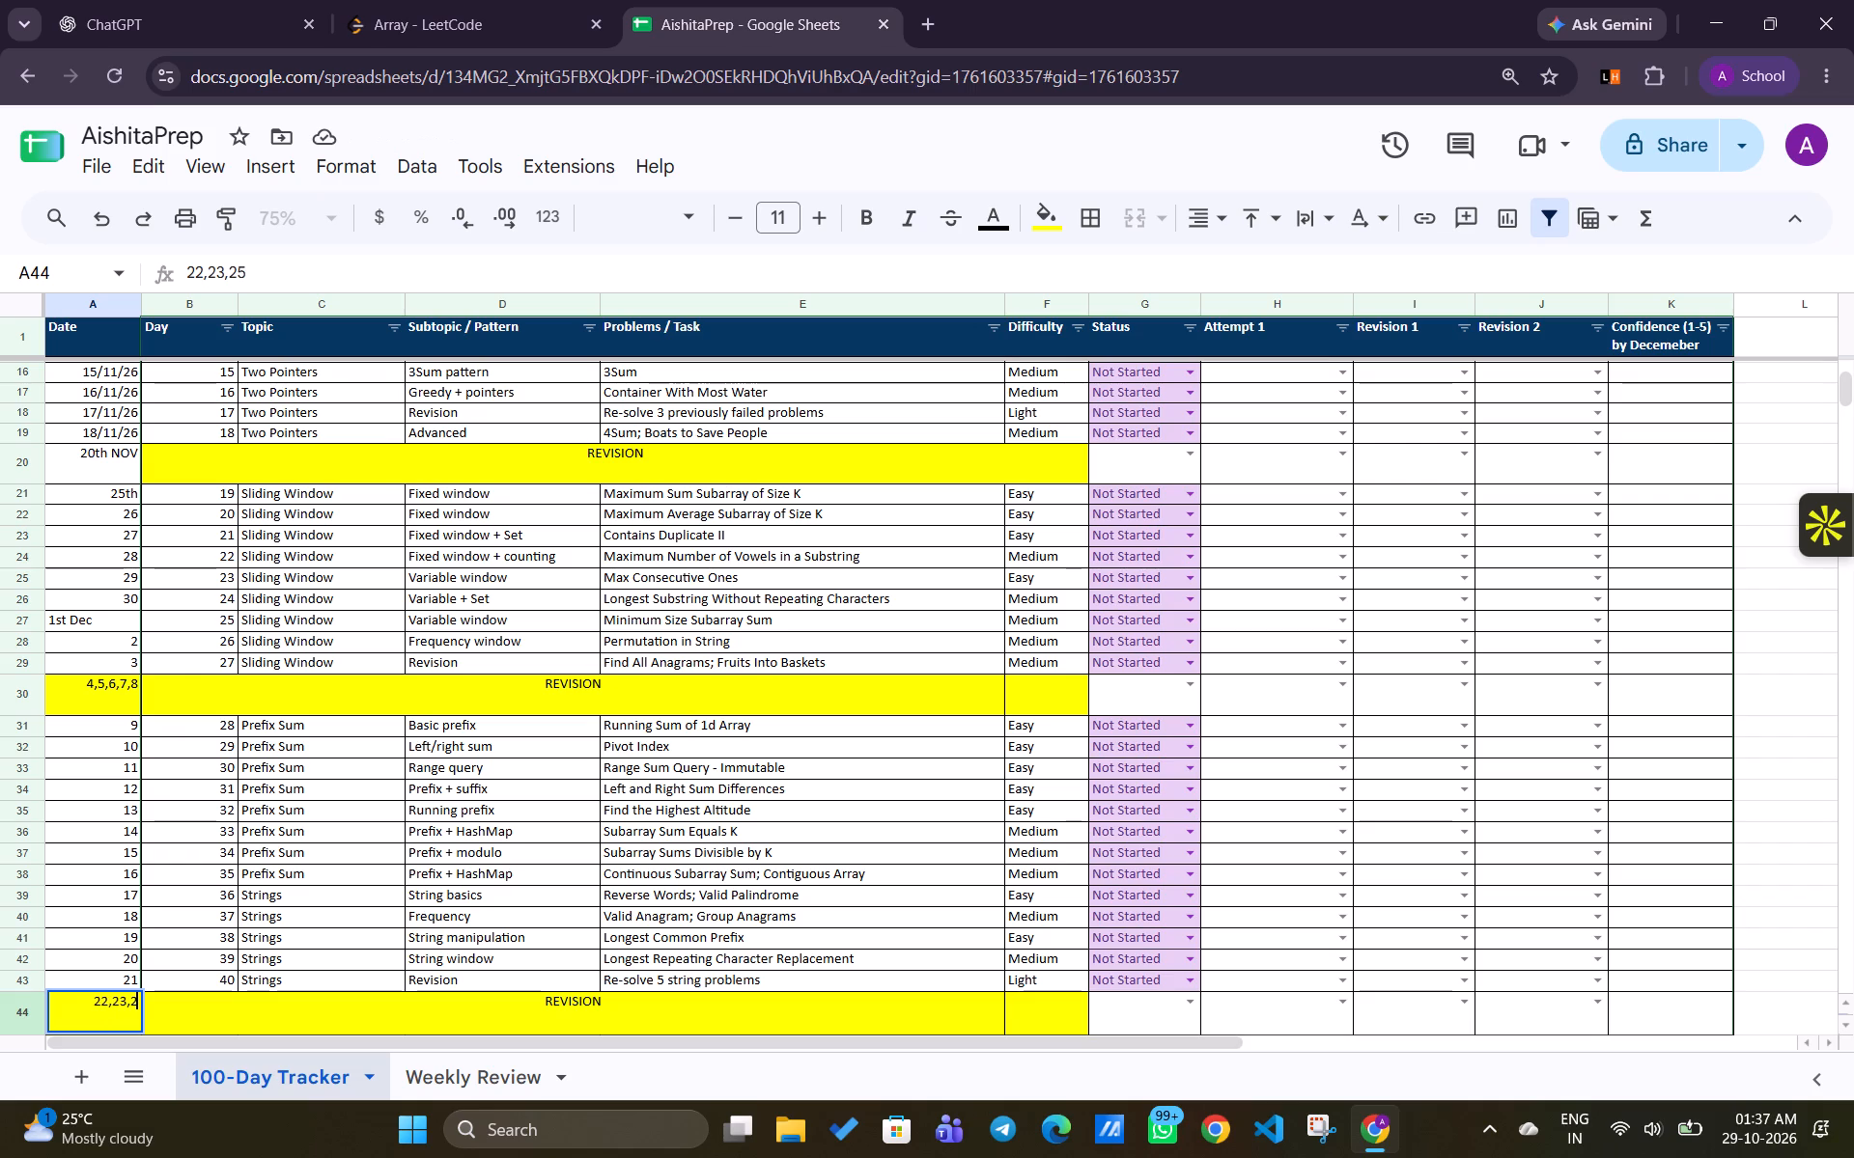
type("4,25")
key("Return")
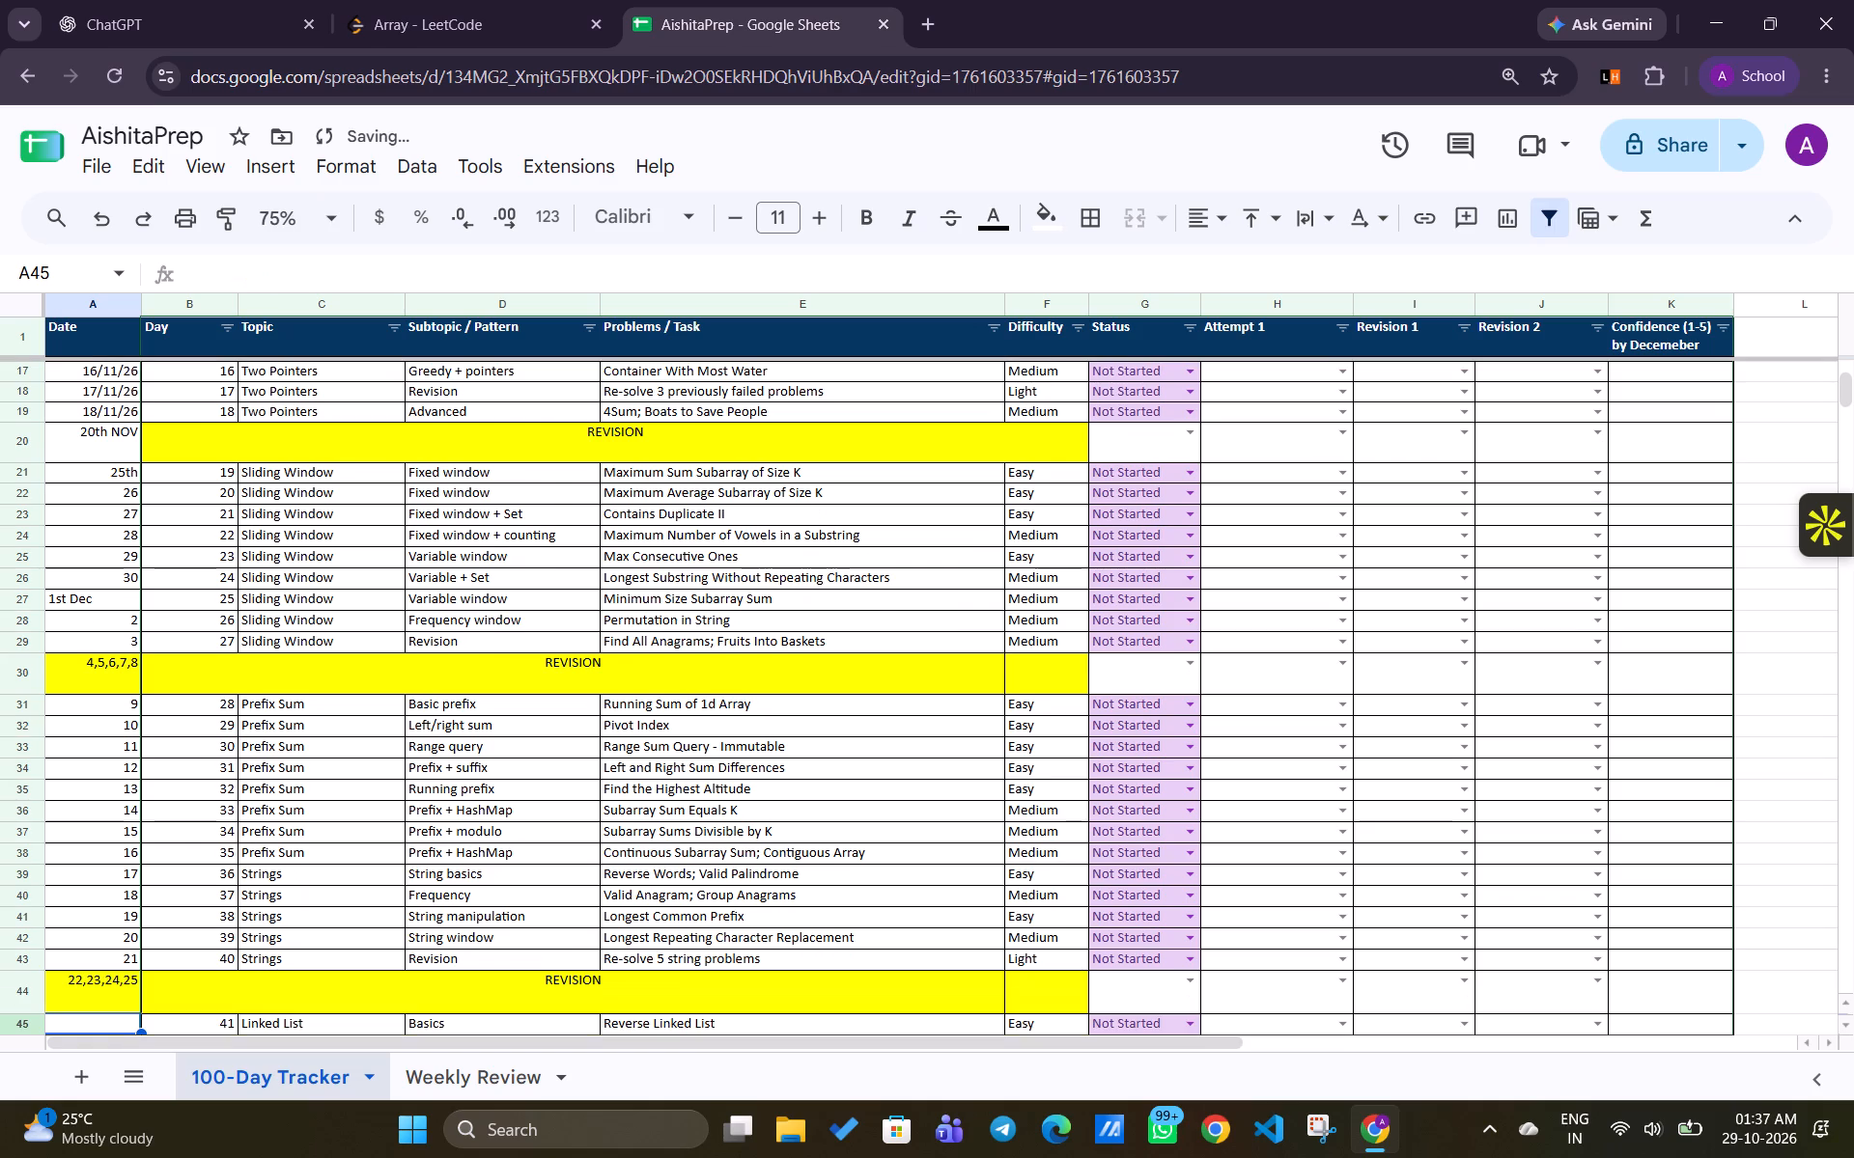
Enter 26 to 31 consecutively in cells A45 to A50 as the dates for Linked List Days 41 to 46.
type("26")
key("Down")
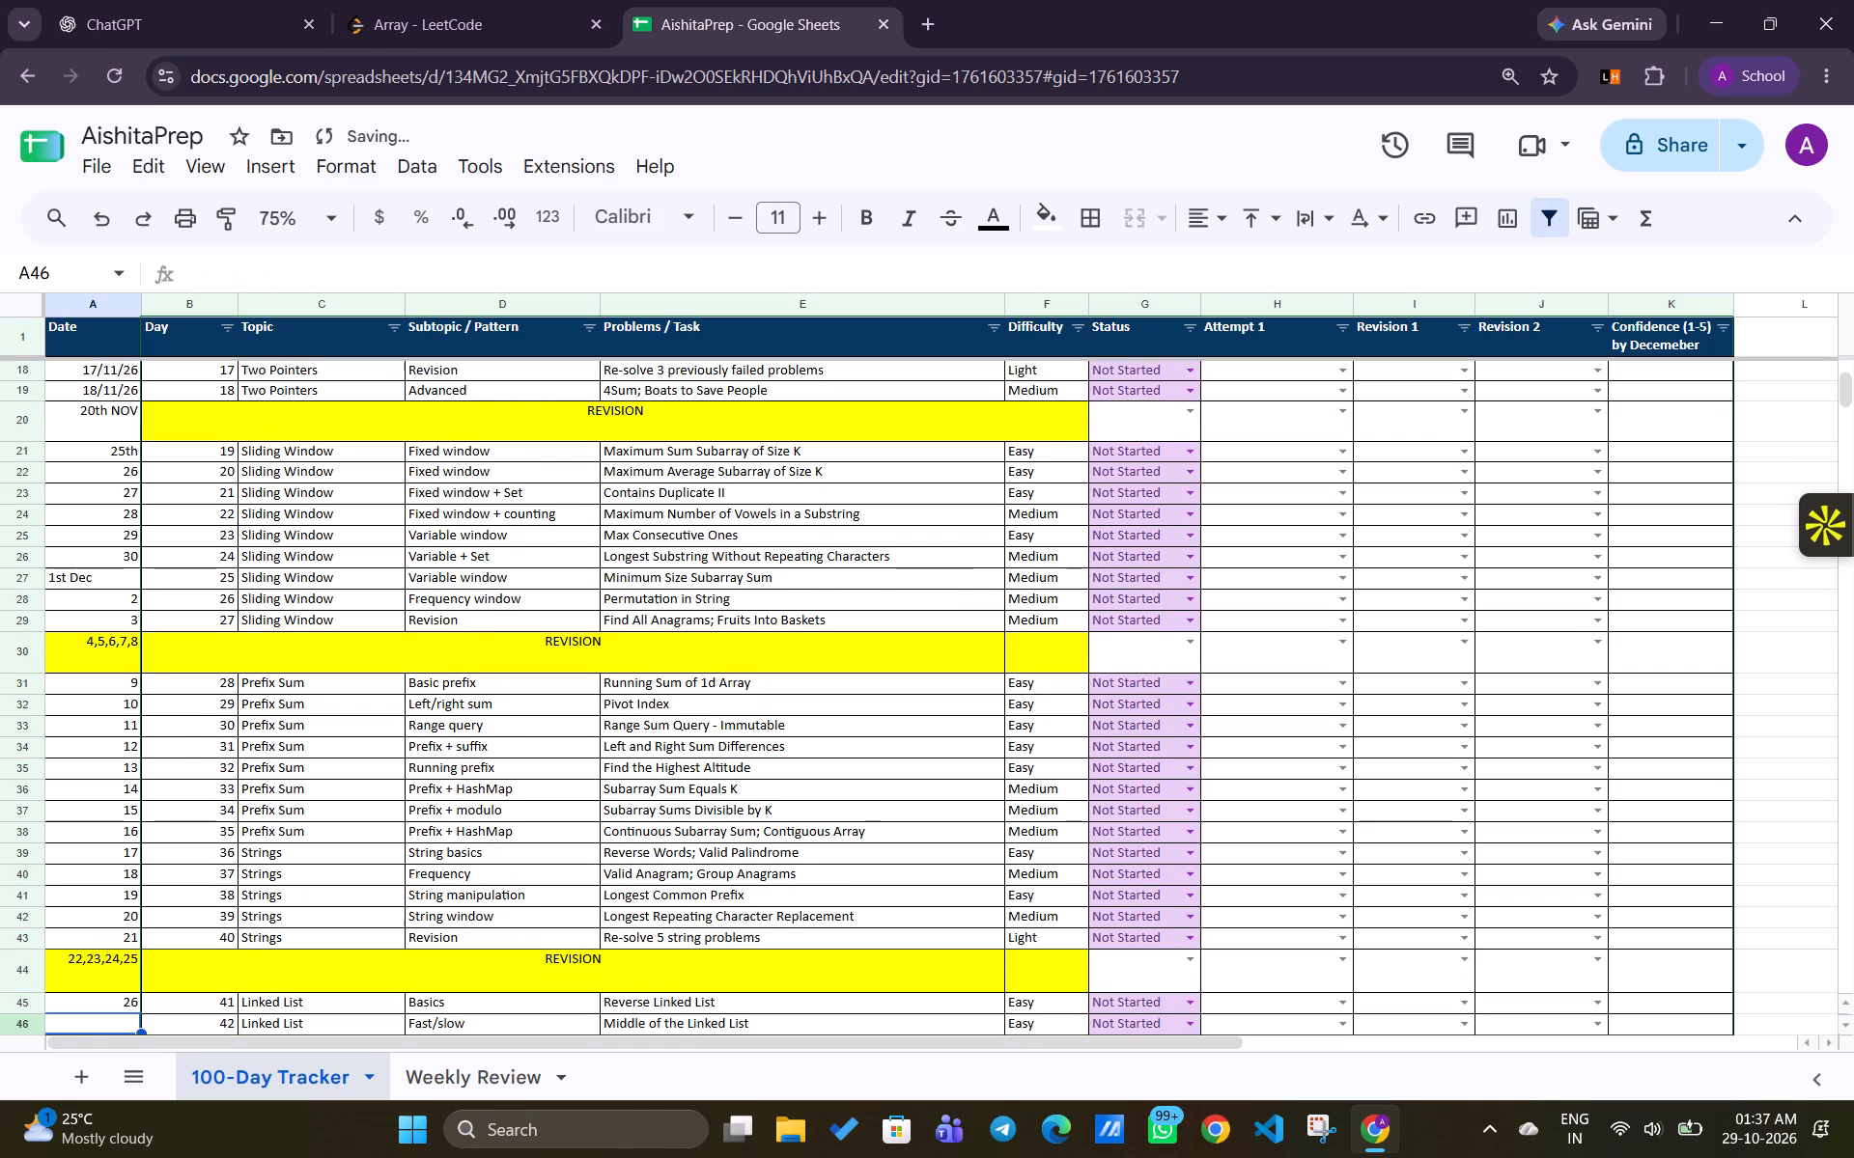
key("2")
key("7")
key("Down")
type("28")
key("Down")
key("3")
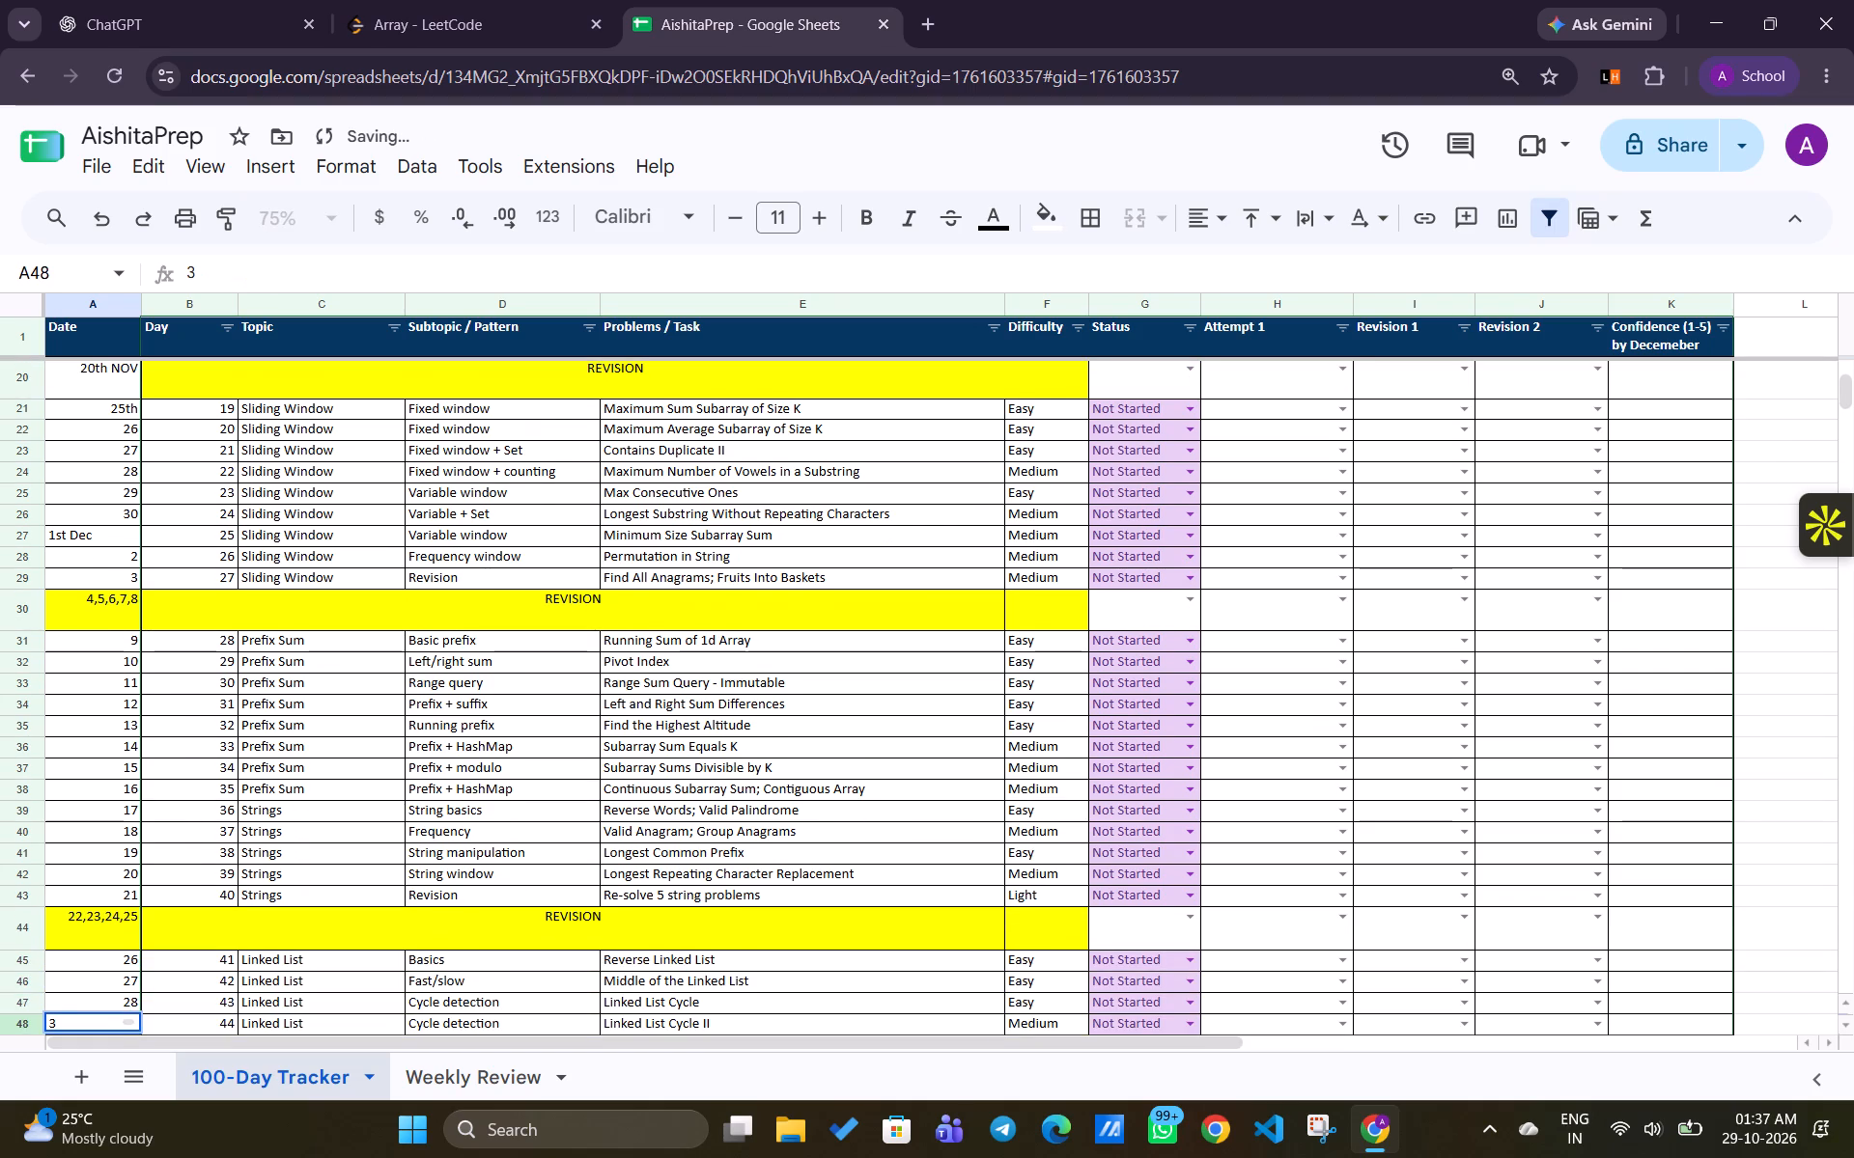
key("BackSpace")
type("29")
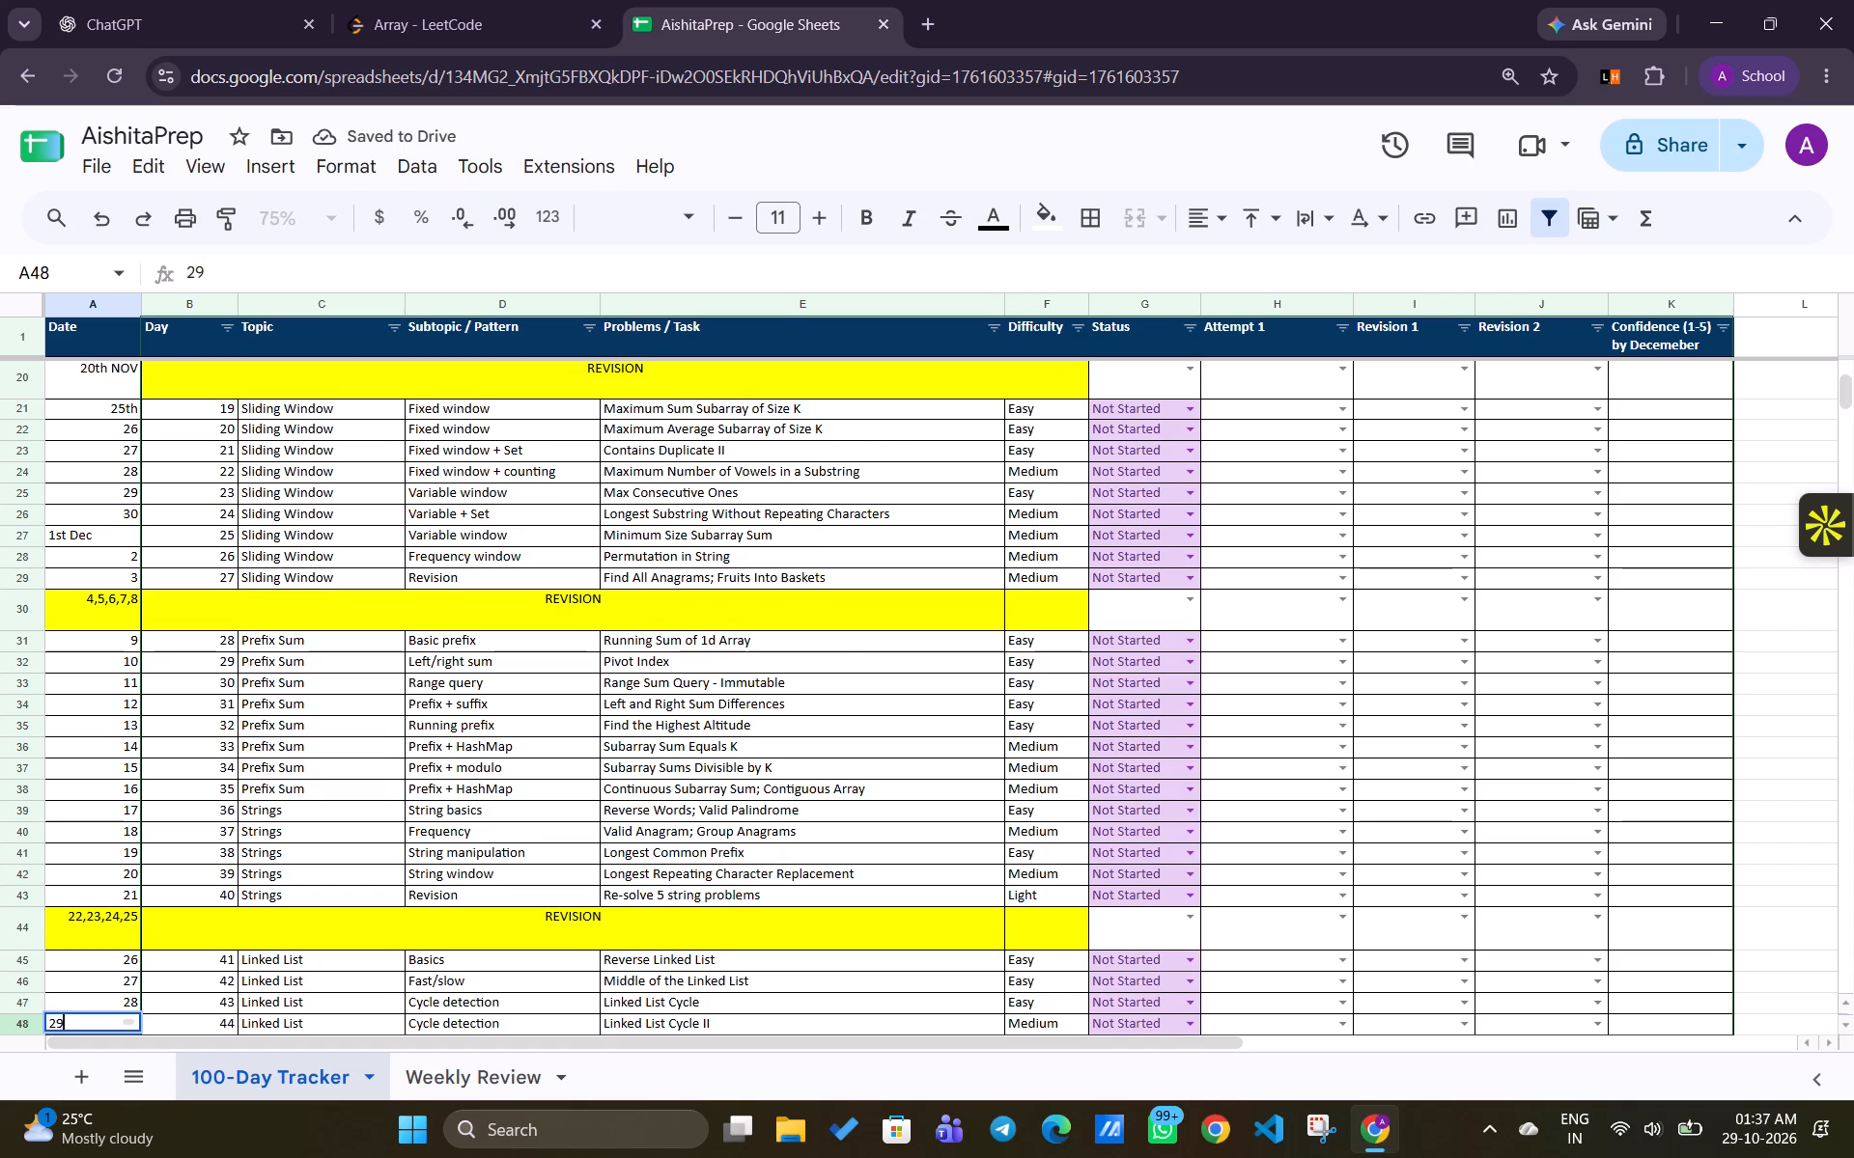
key("Down")
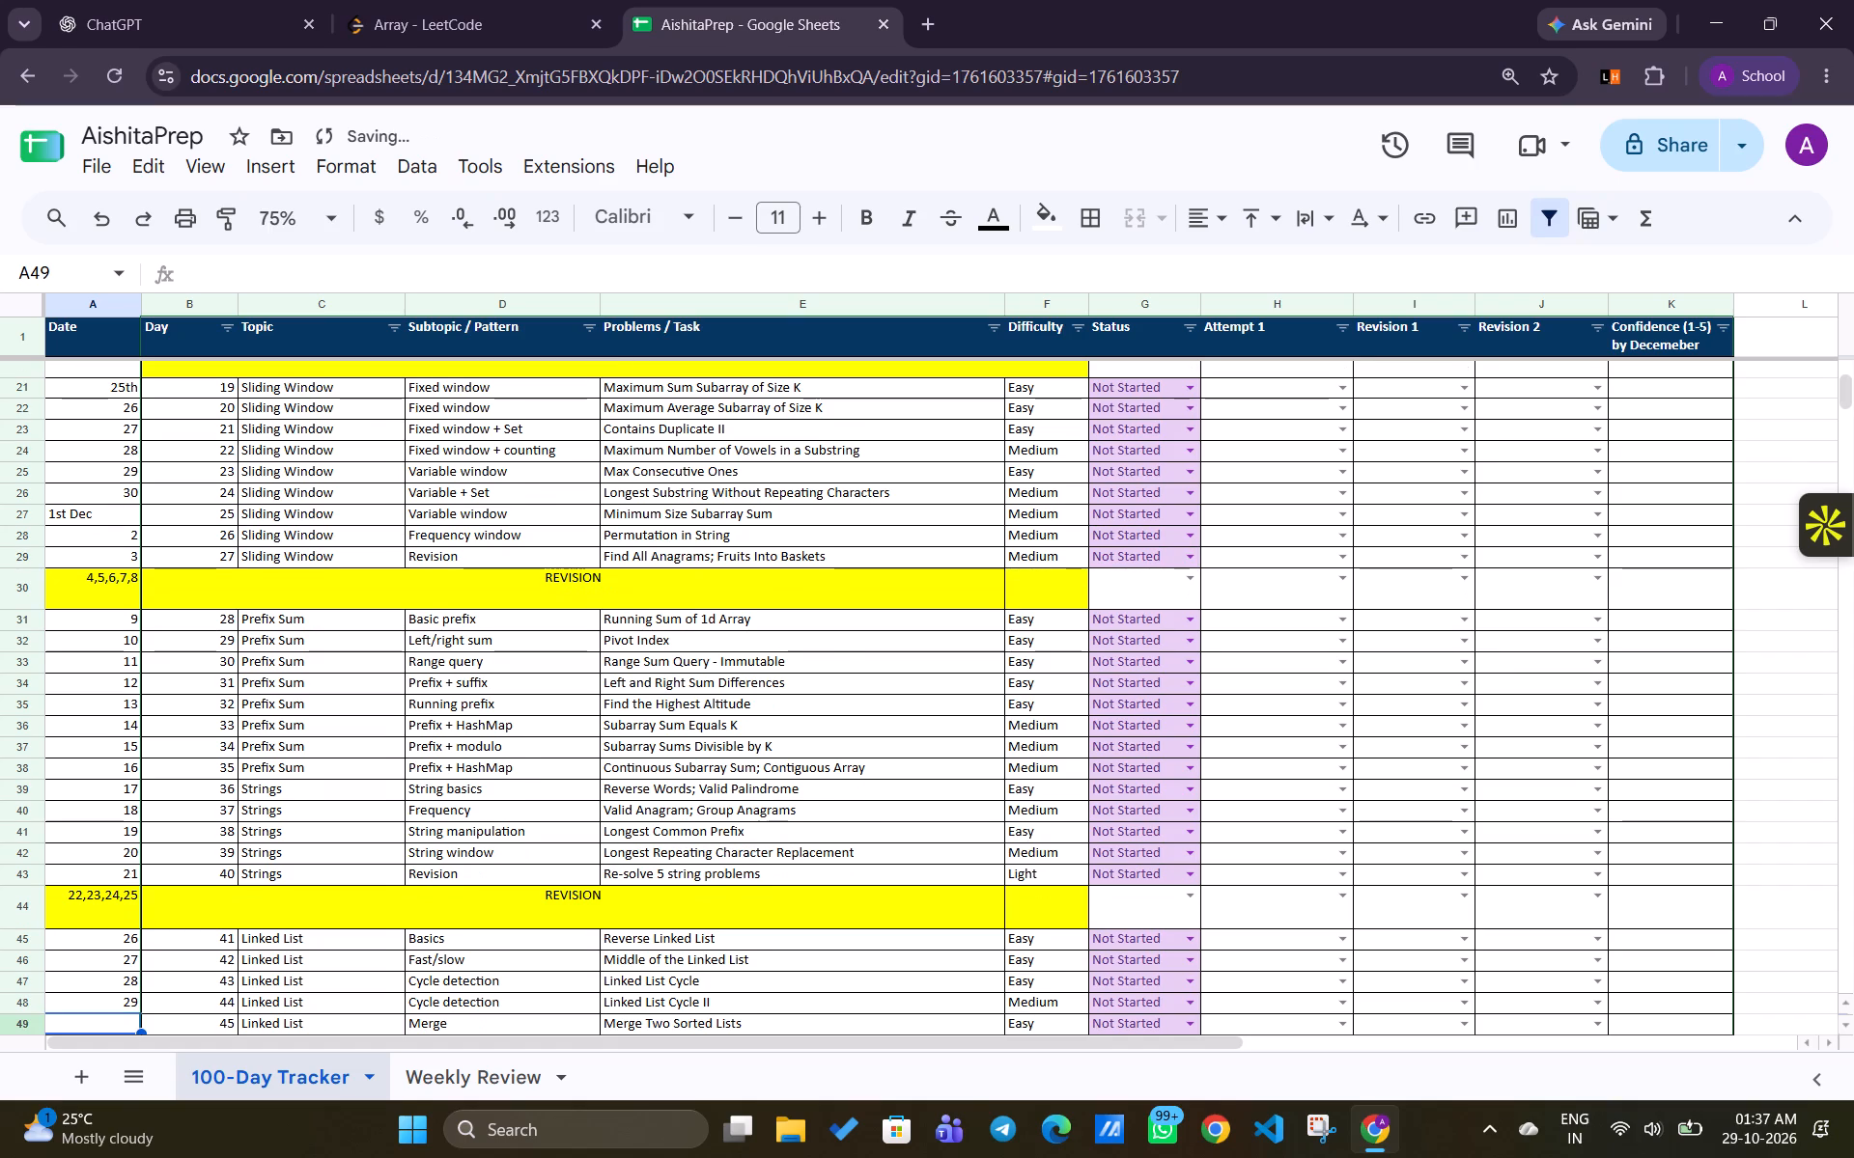
type("30")
key("Down")
type("31")
key("Down")
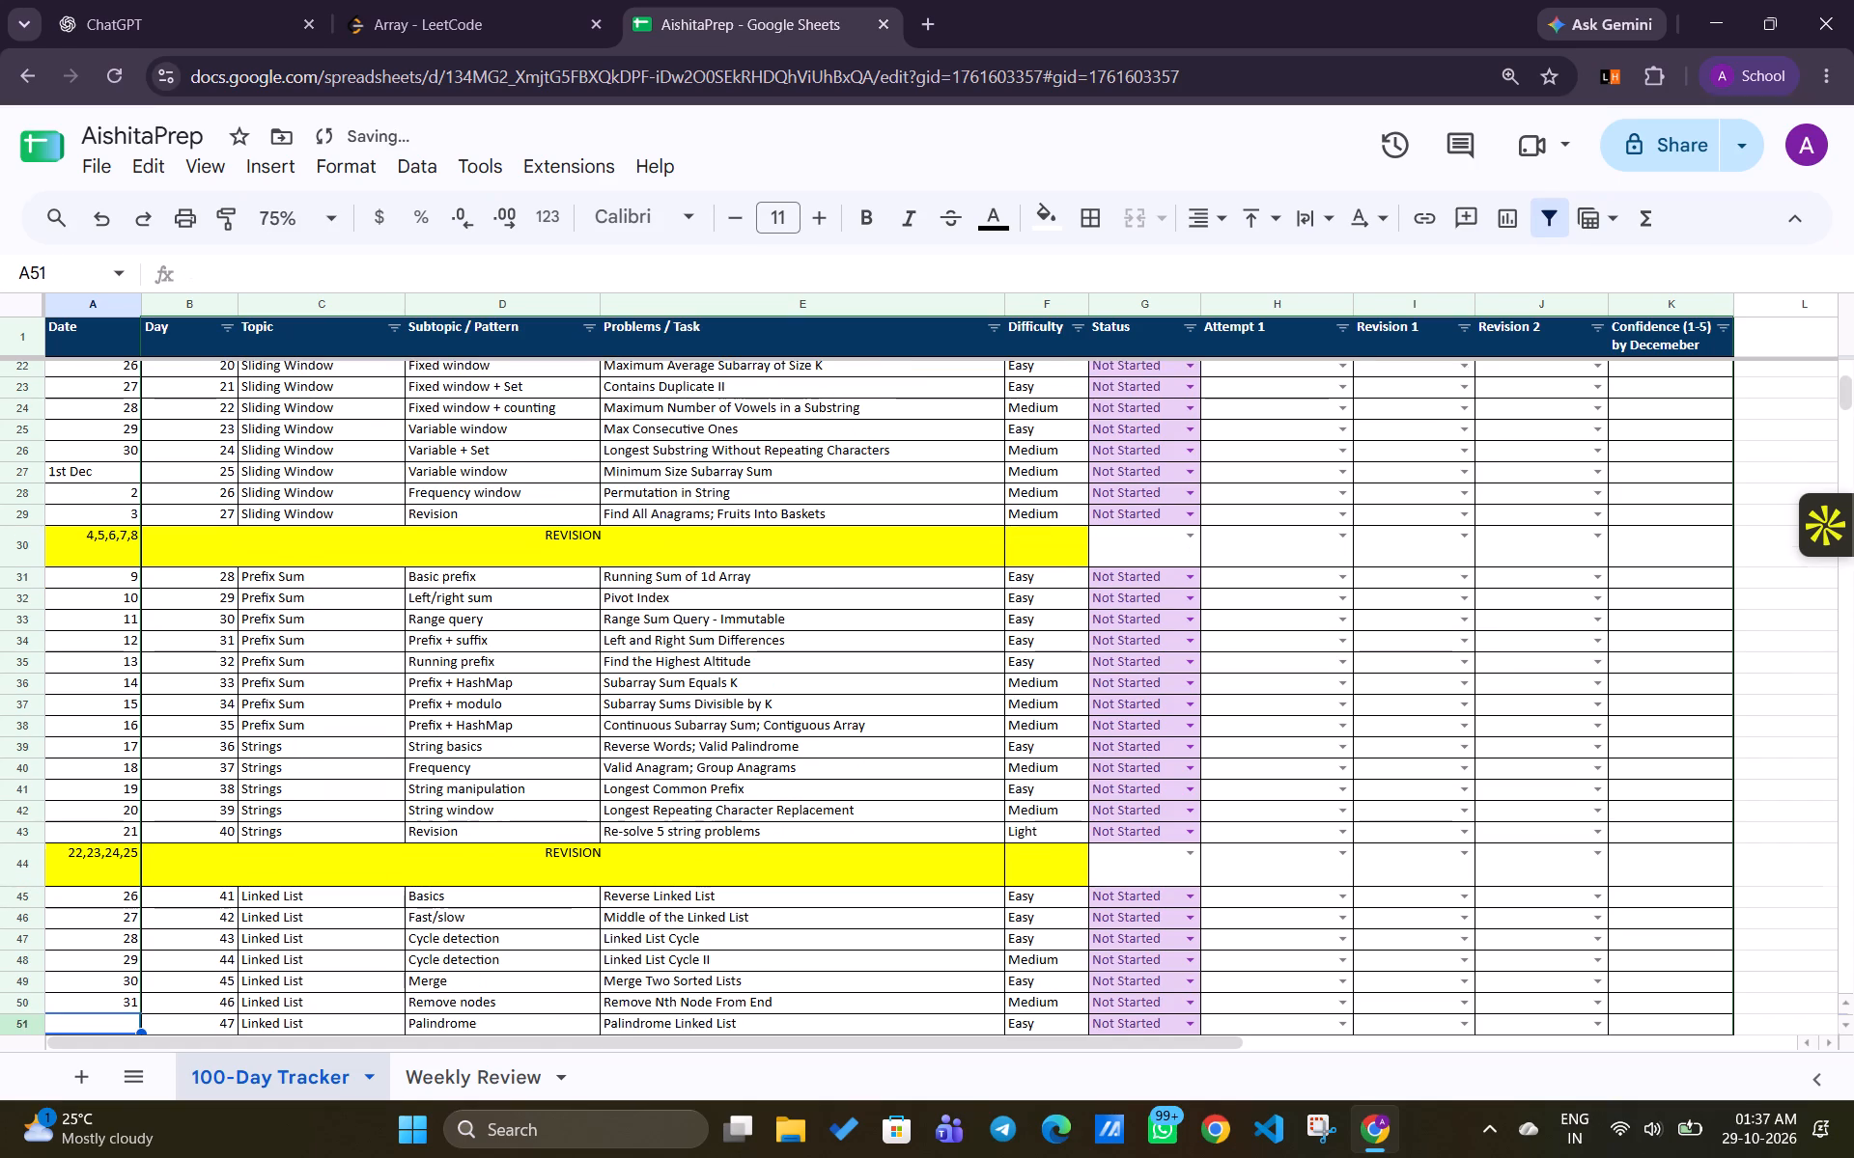
Enter 31 in cell A51 as the date for Day 47, the Linked List Palindrome task.
key("Down")
key("Down")
key("Down")
key("Down")
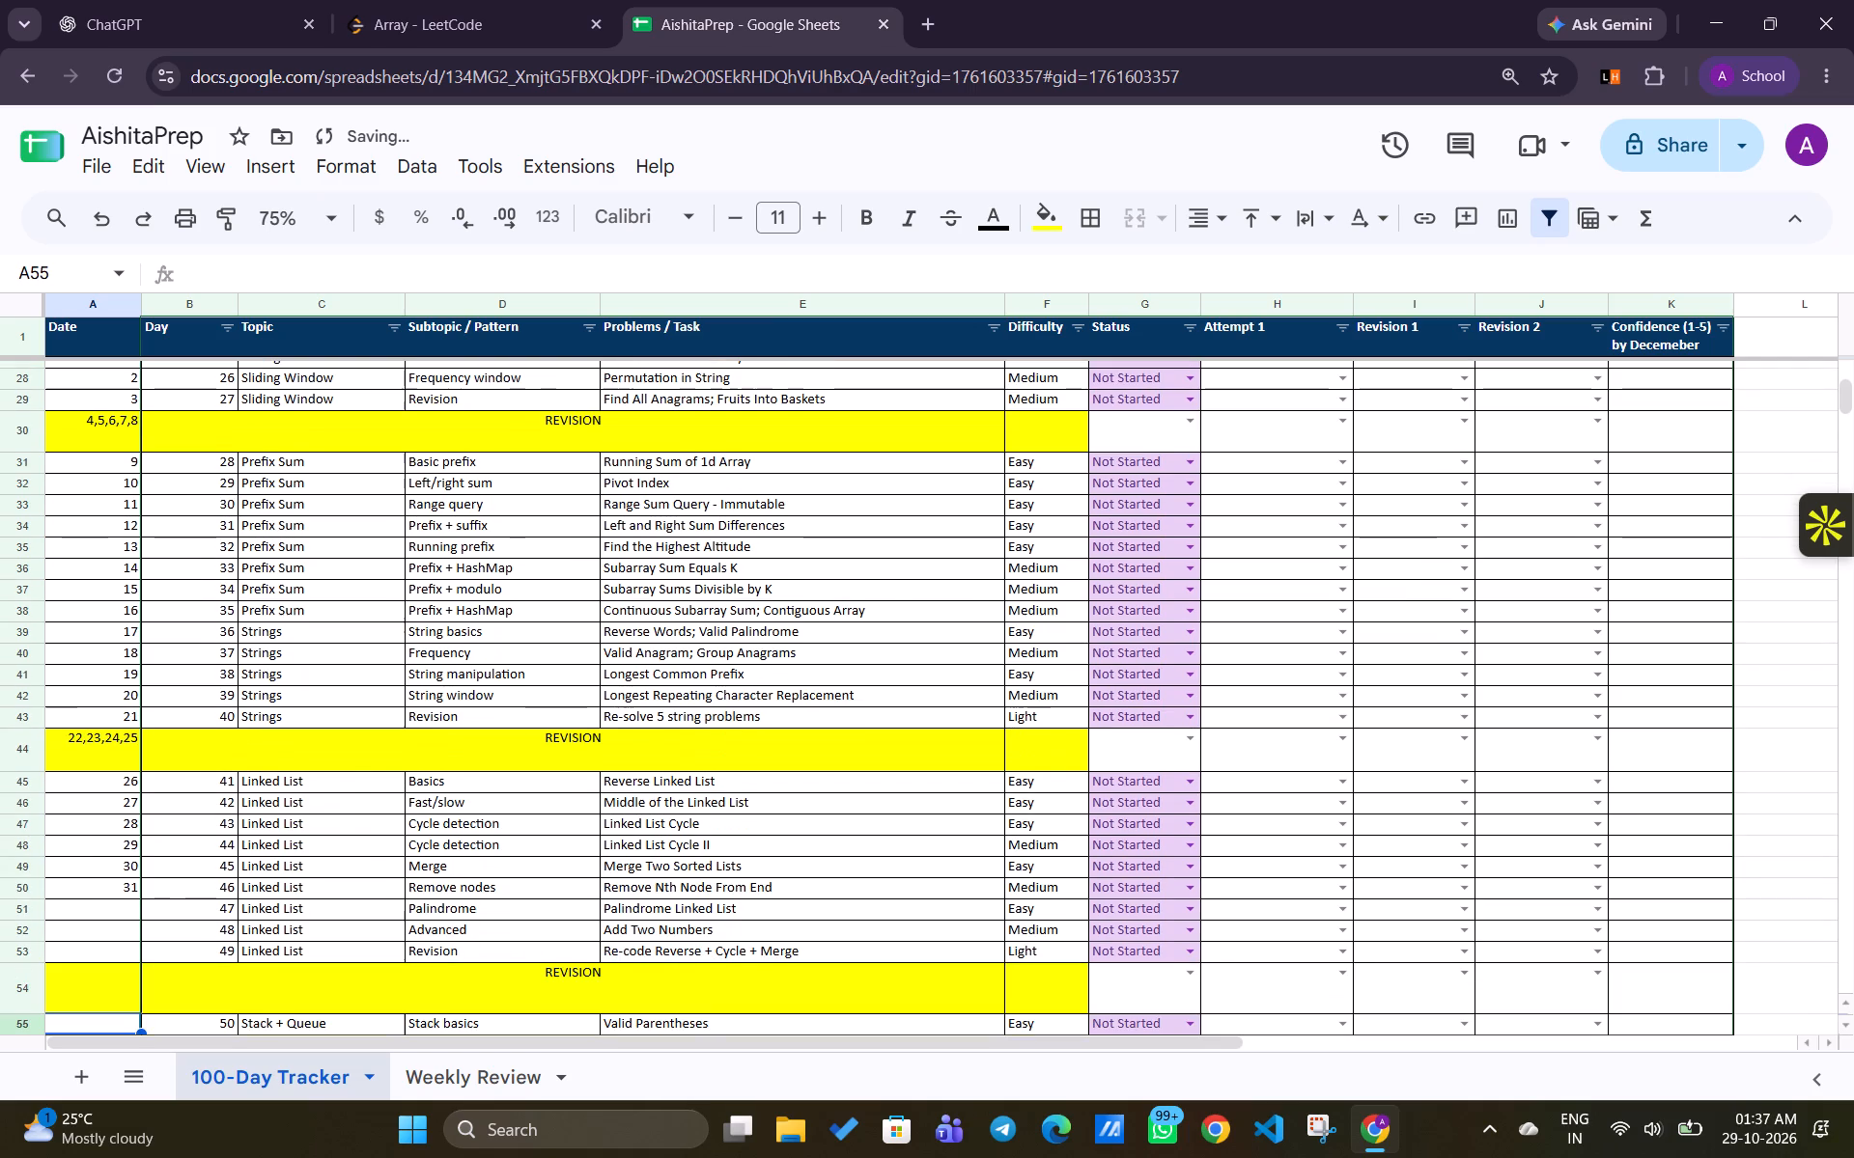
key("Up")
key("Up")
key("Up")
key("Up")
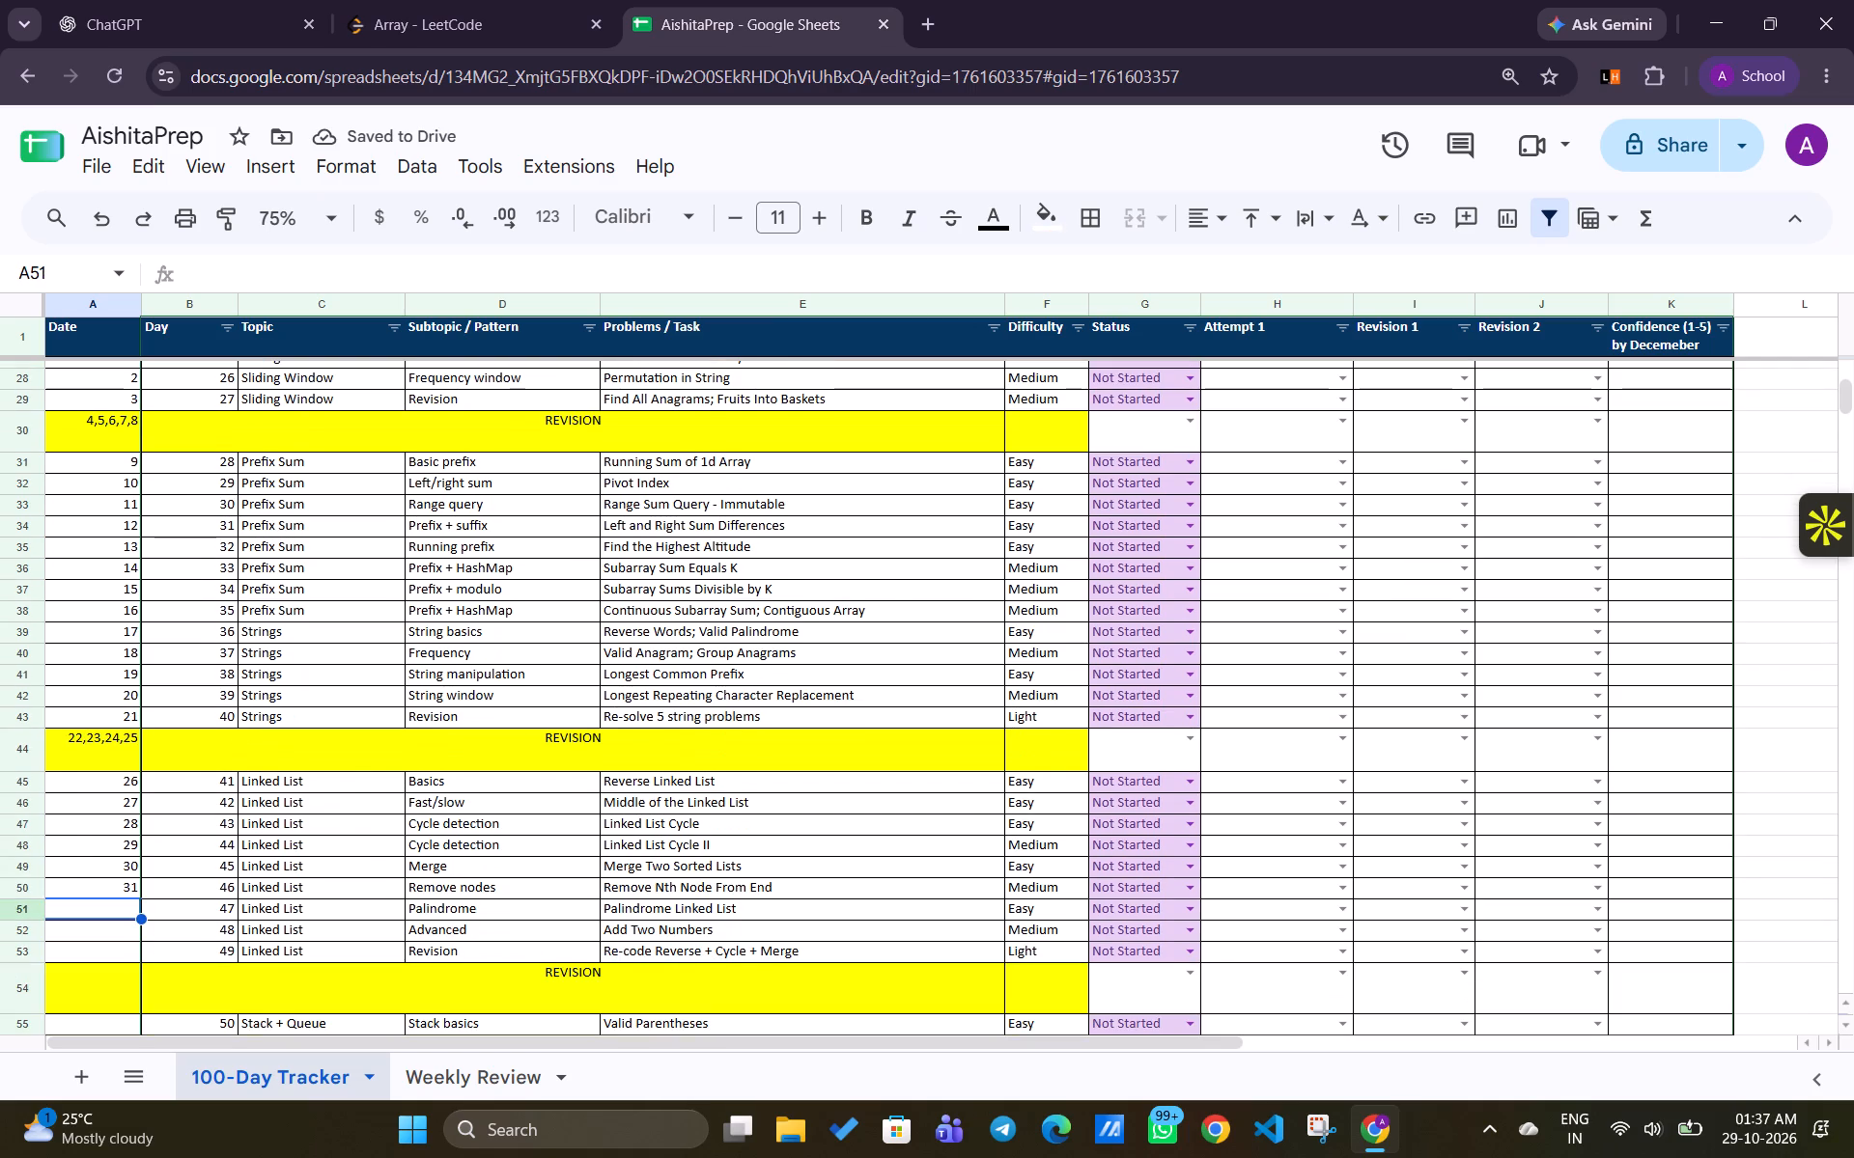
type("31")
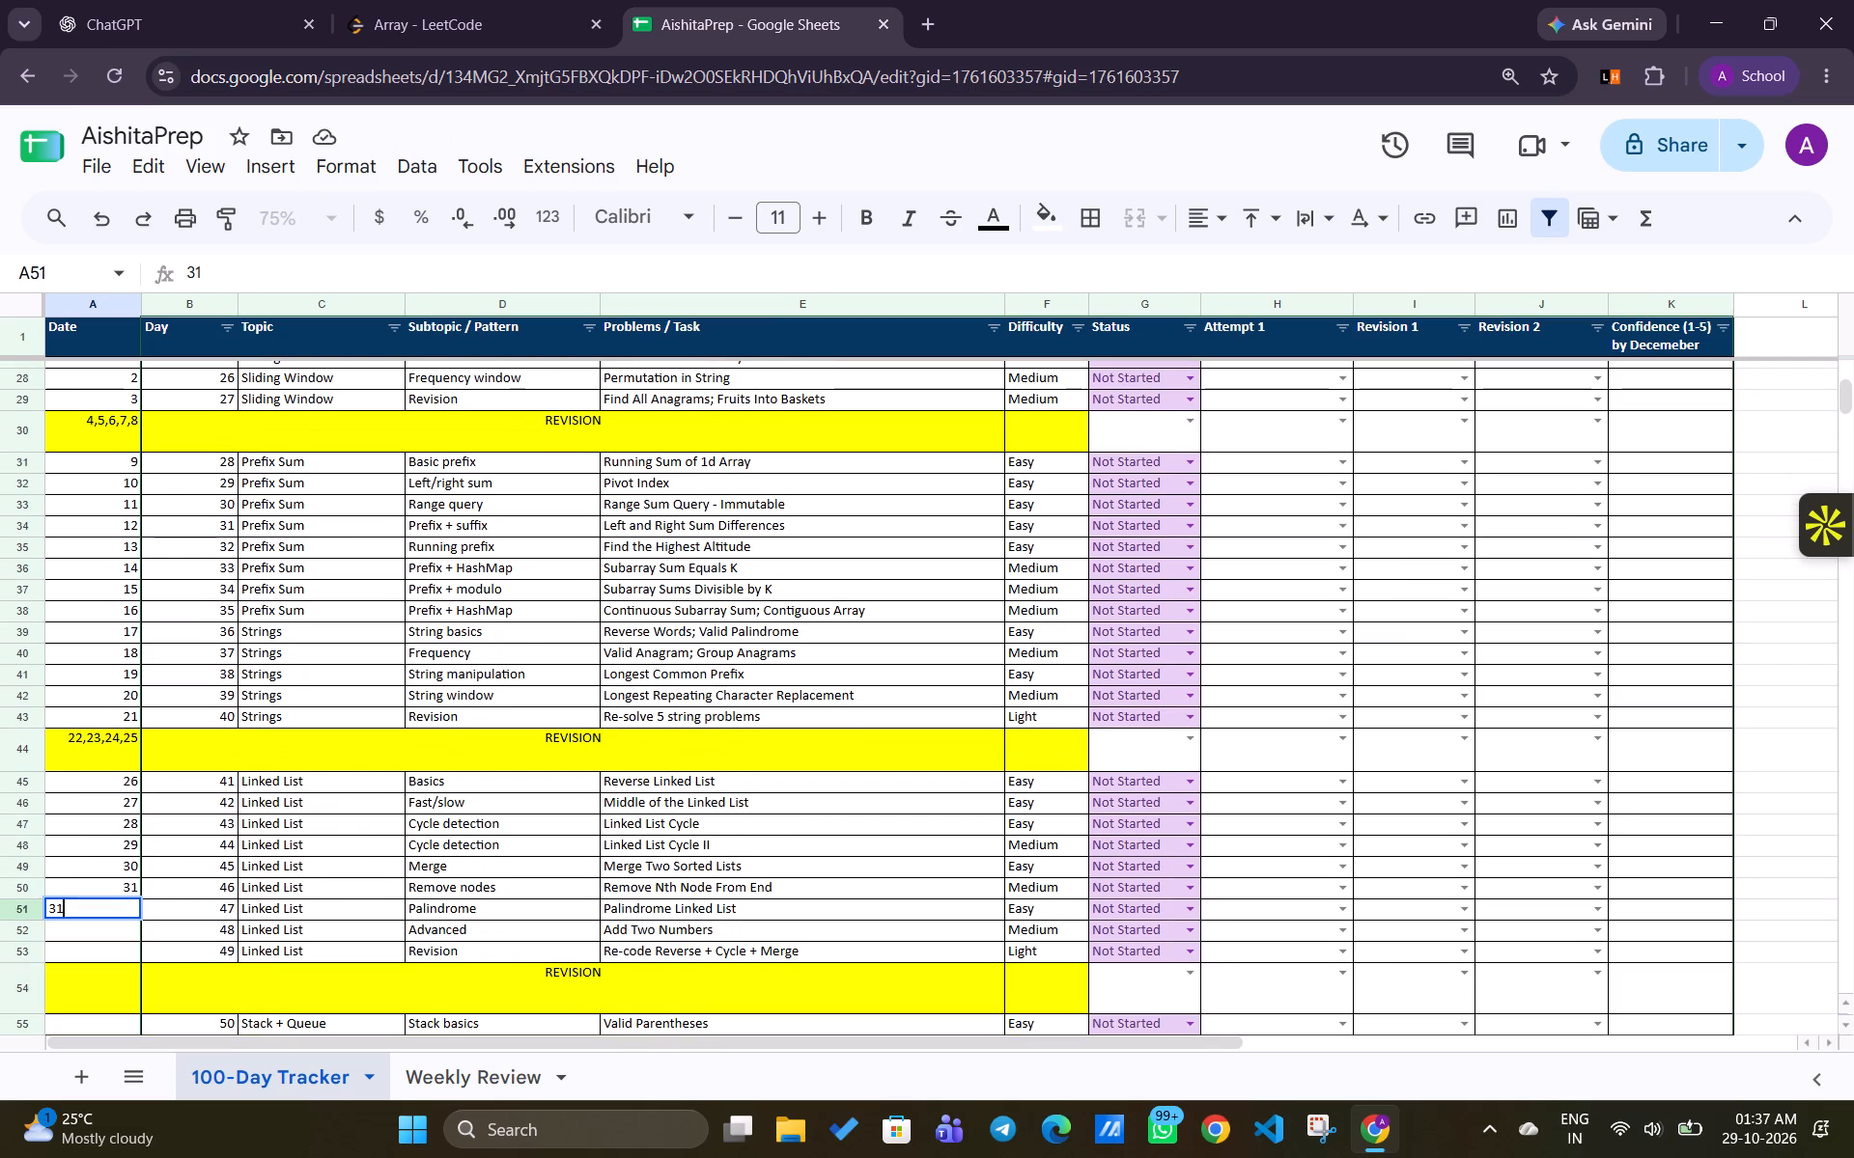
key("Down")
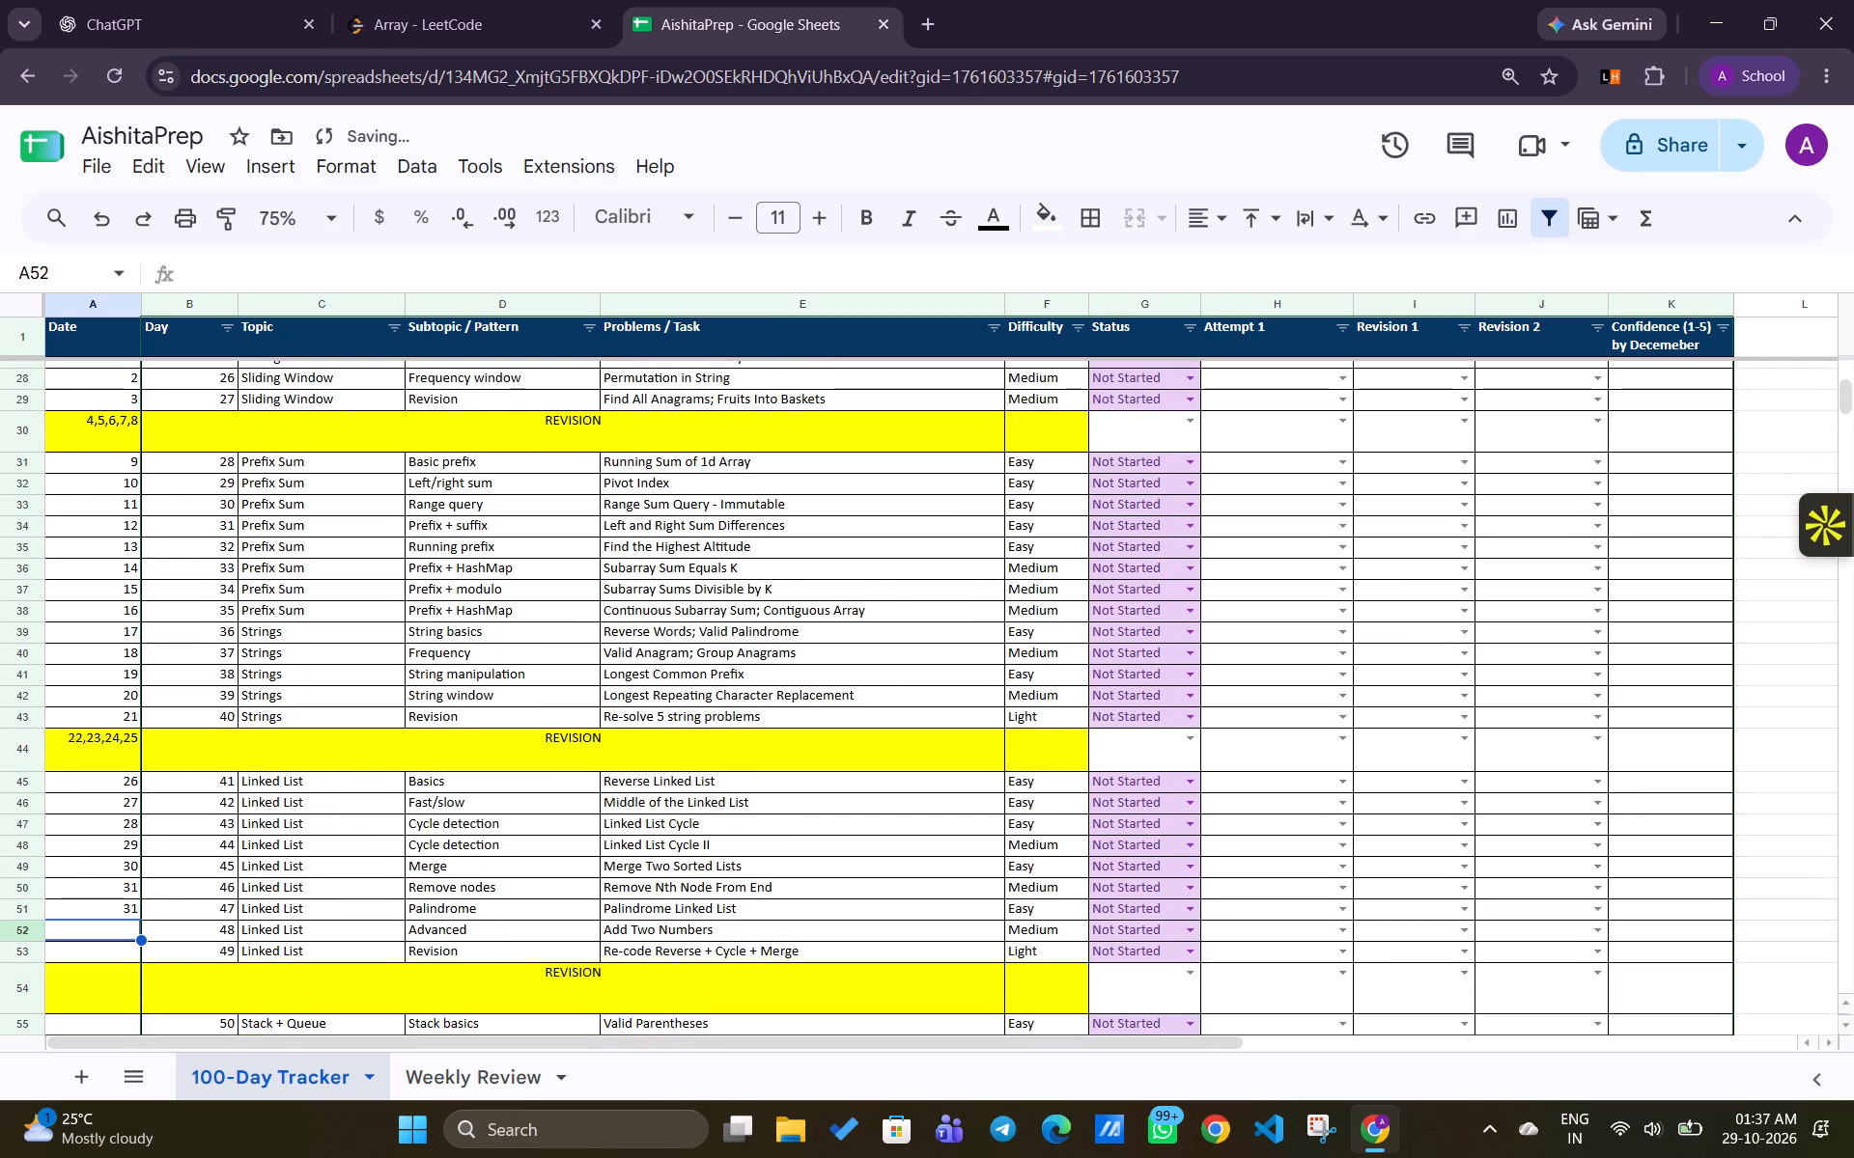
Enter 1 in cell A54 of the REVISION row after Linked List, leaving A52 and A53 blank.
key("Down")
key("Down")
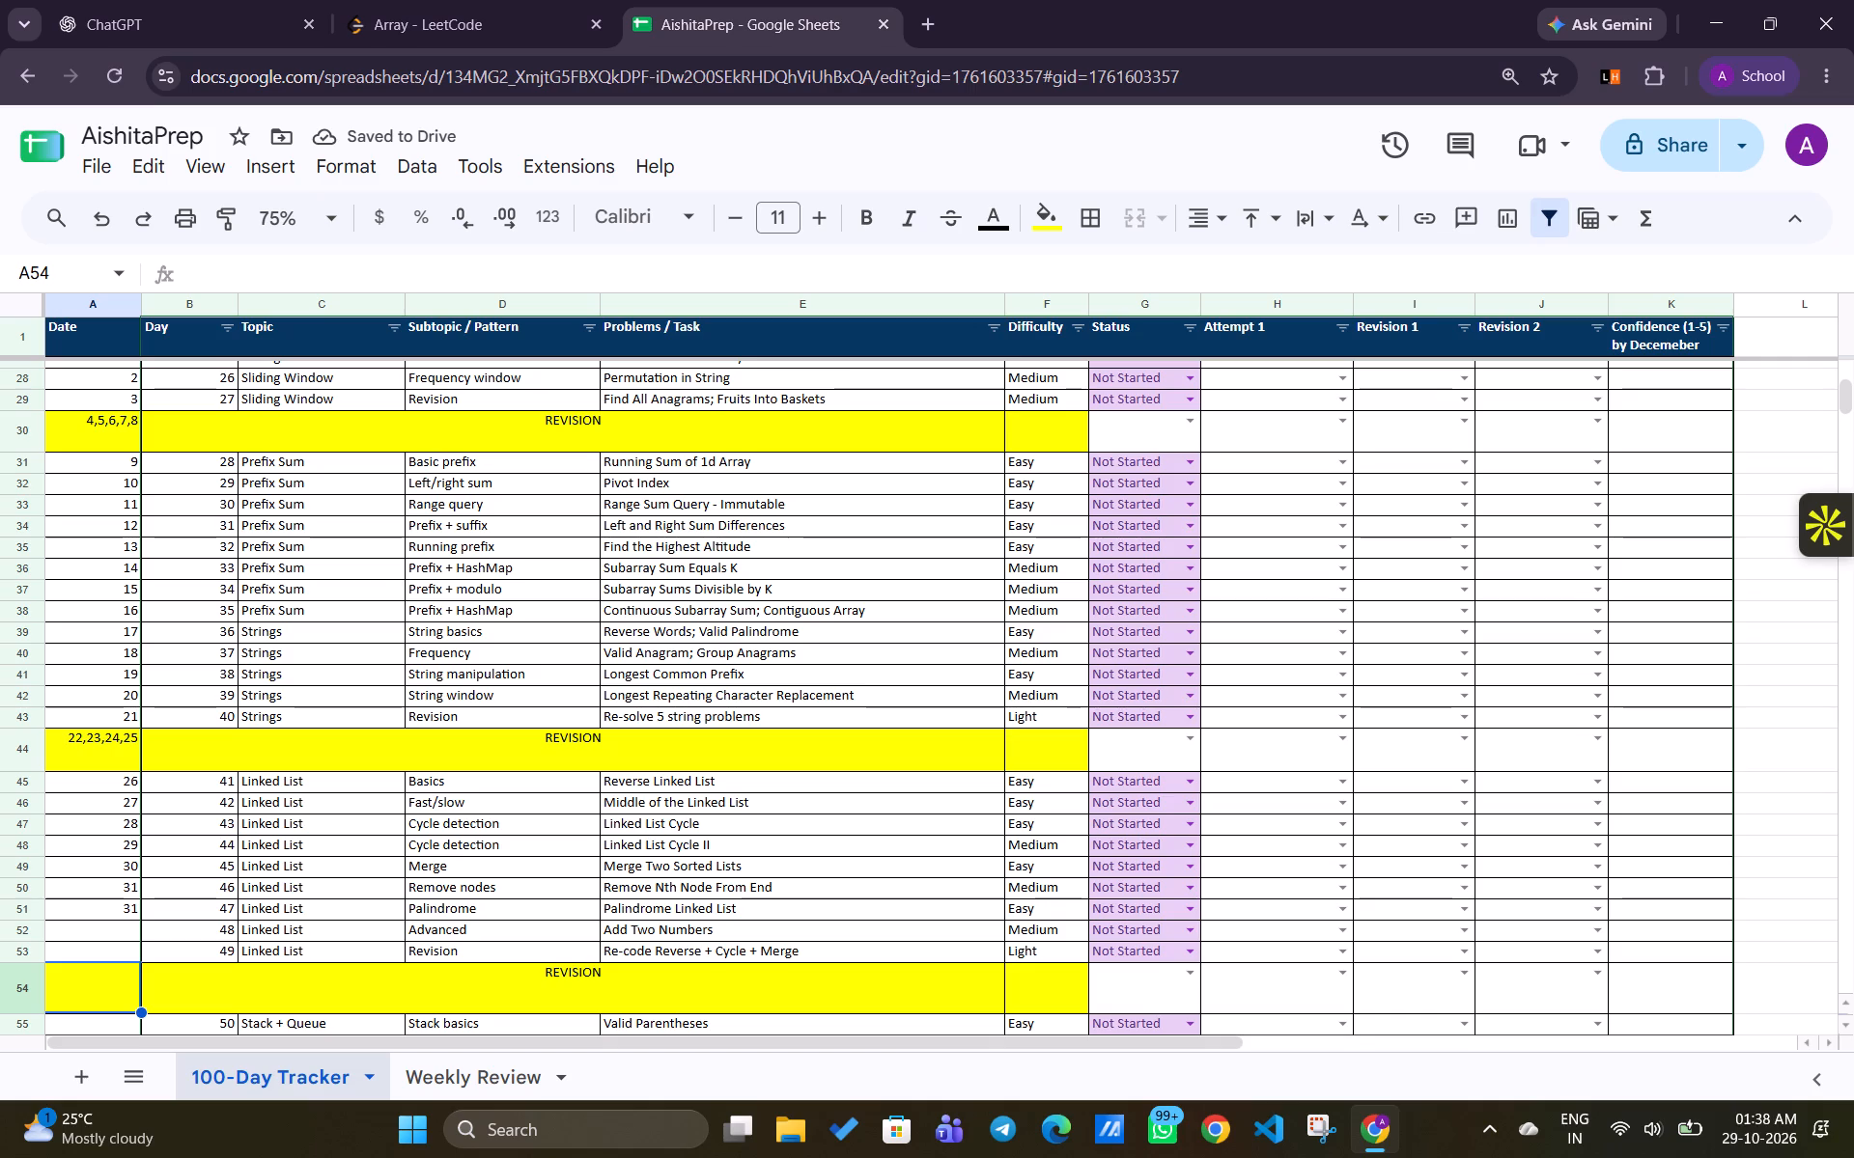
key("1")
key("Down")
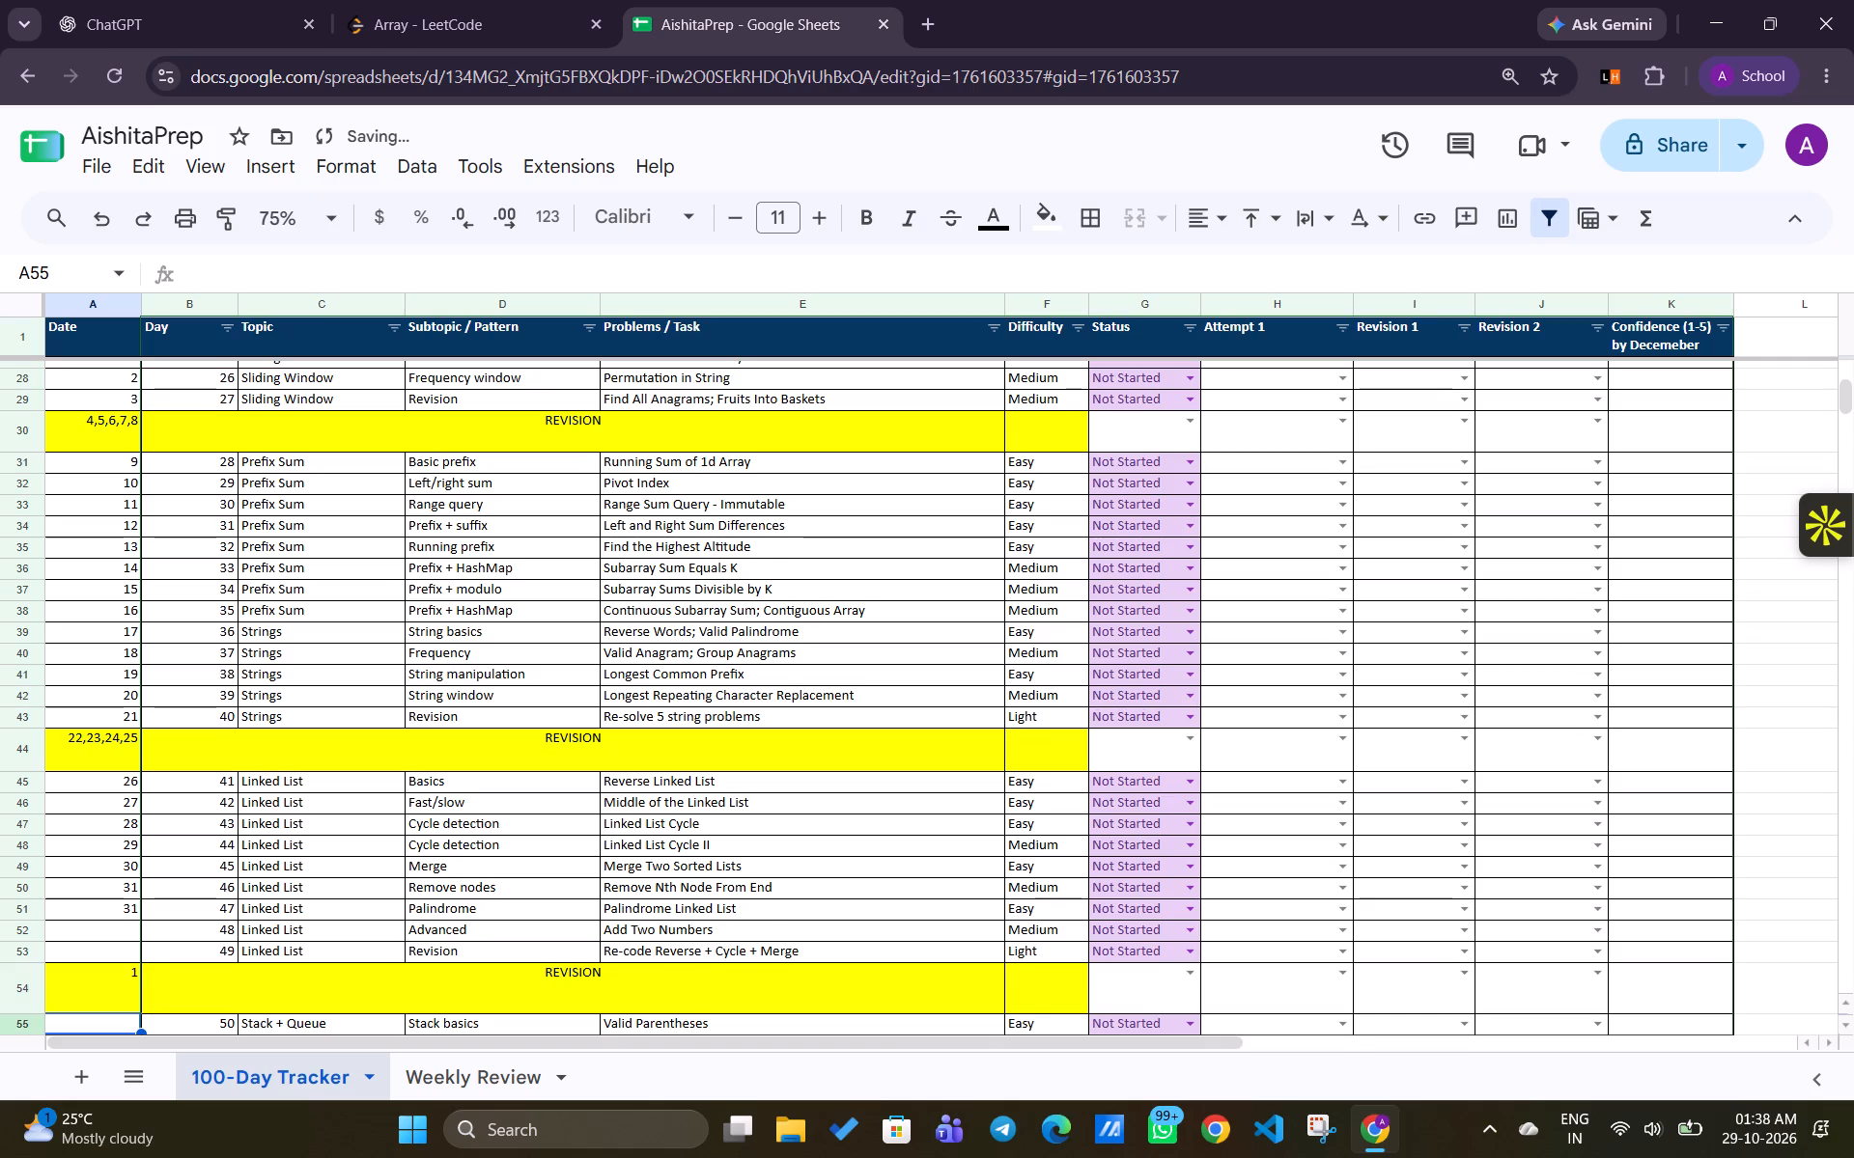
Replace the date in the REVISION row's cell A54 with 1 Jan 2027.
key("Down")
key("Down")
key("Up")
key("Up")
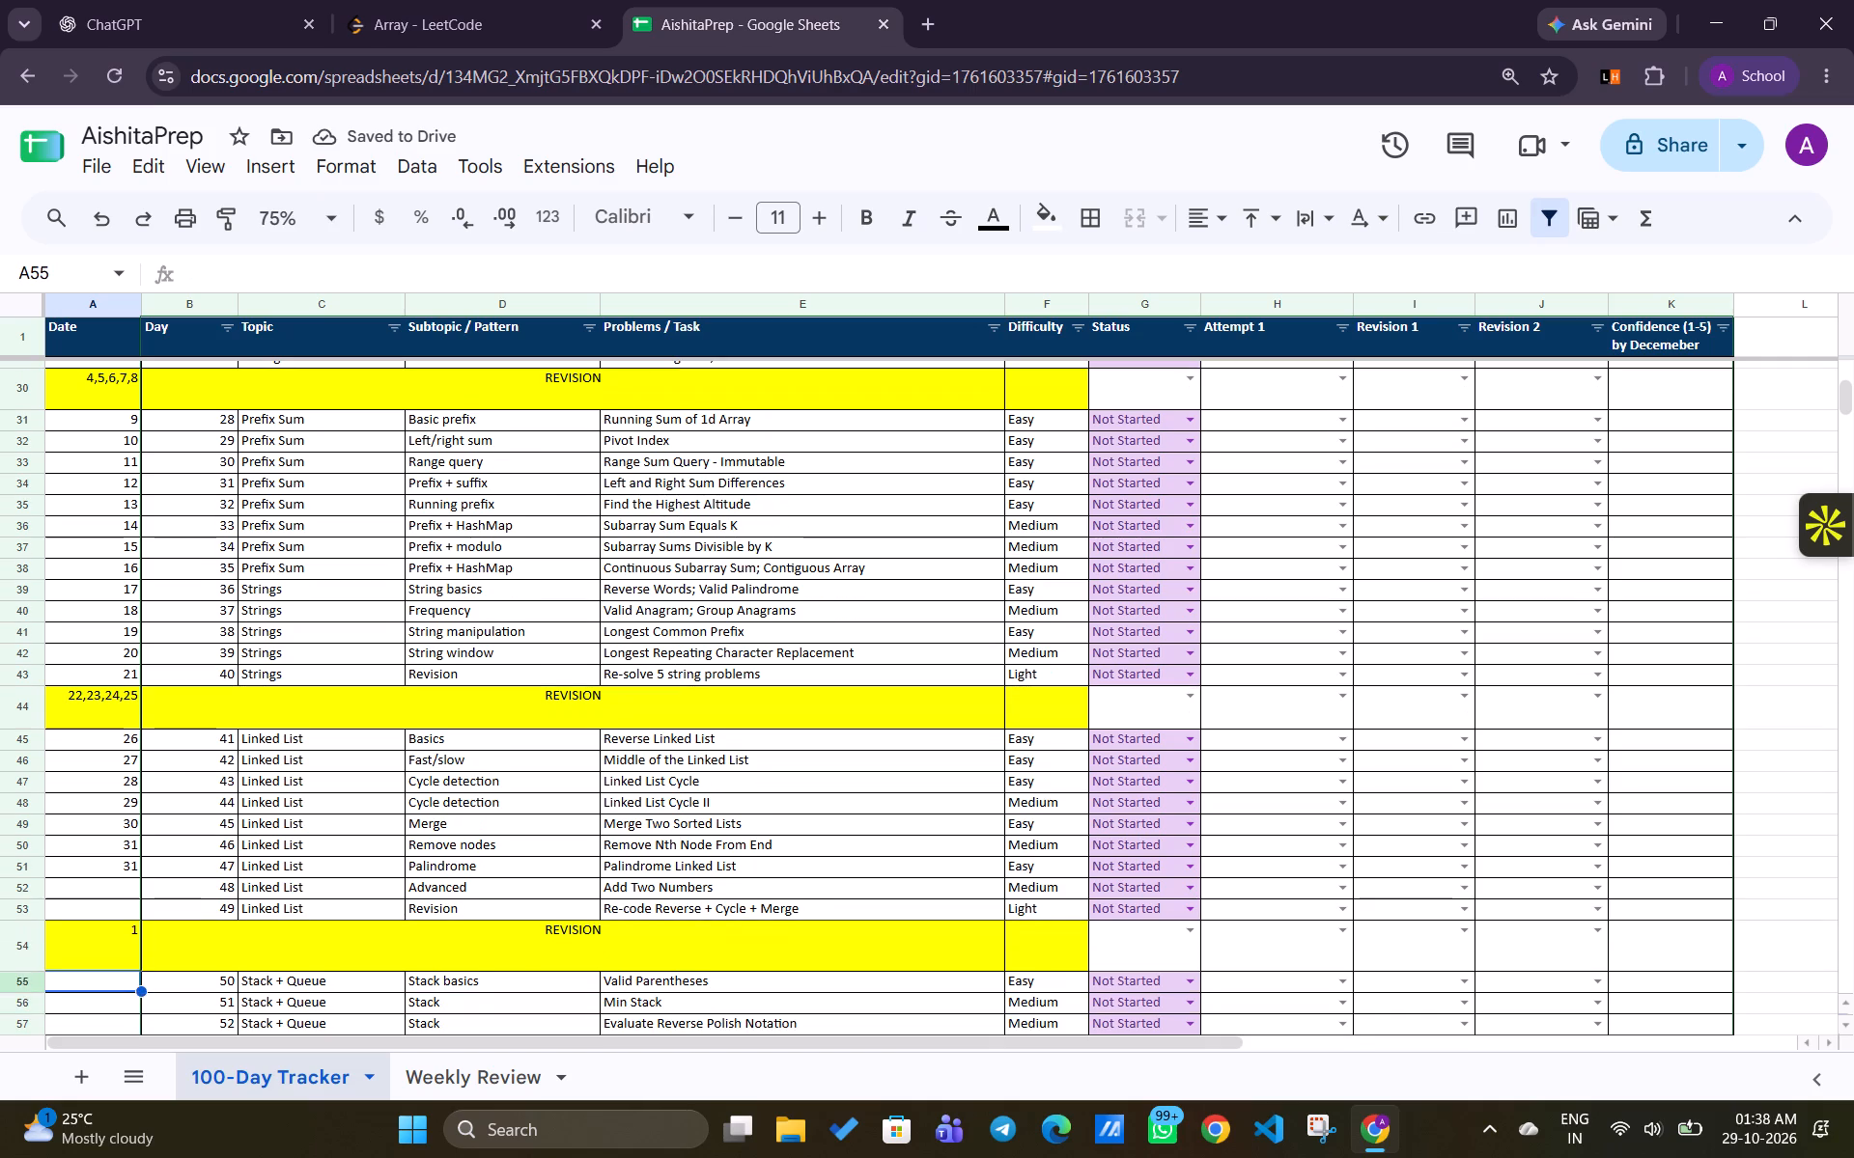
key("Up")
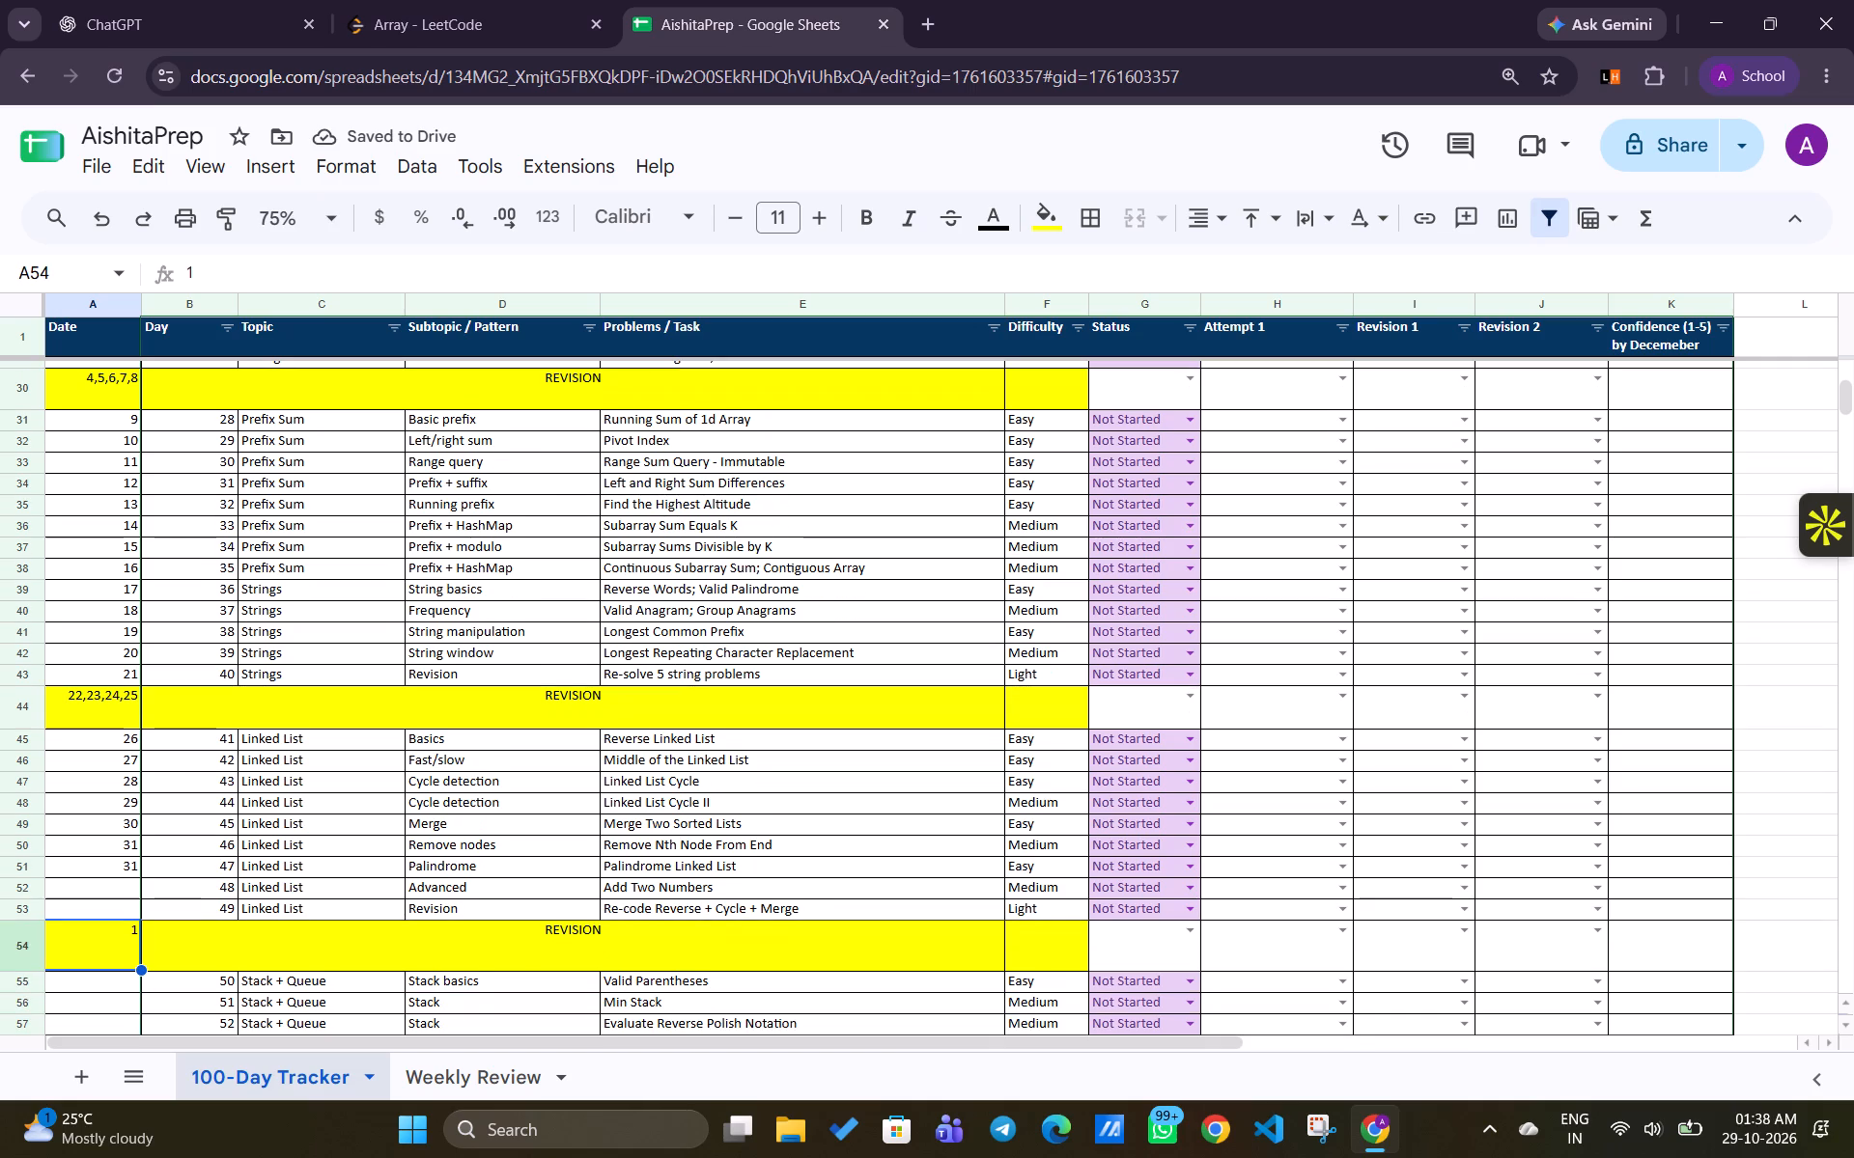
key("1")
key("space")
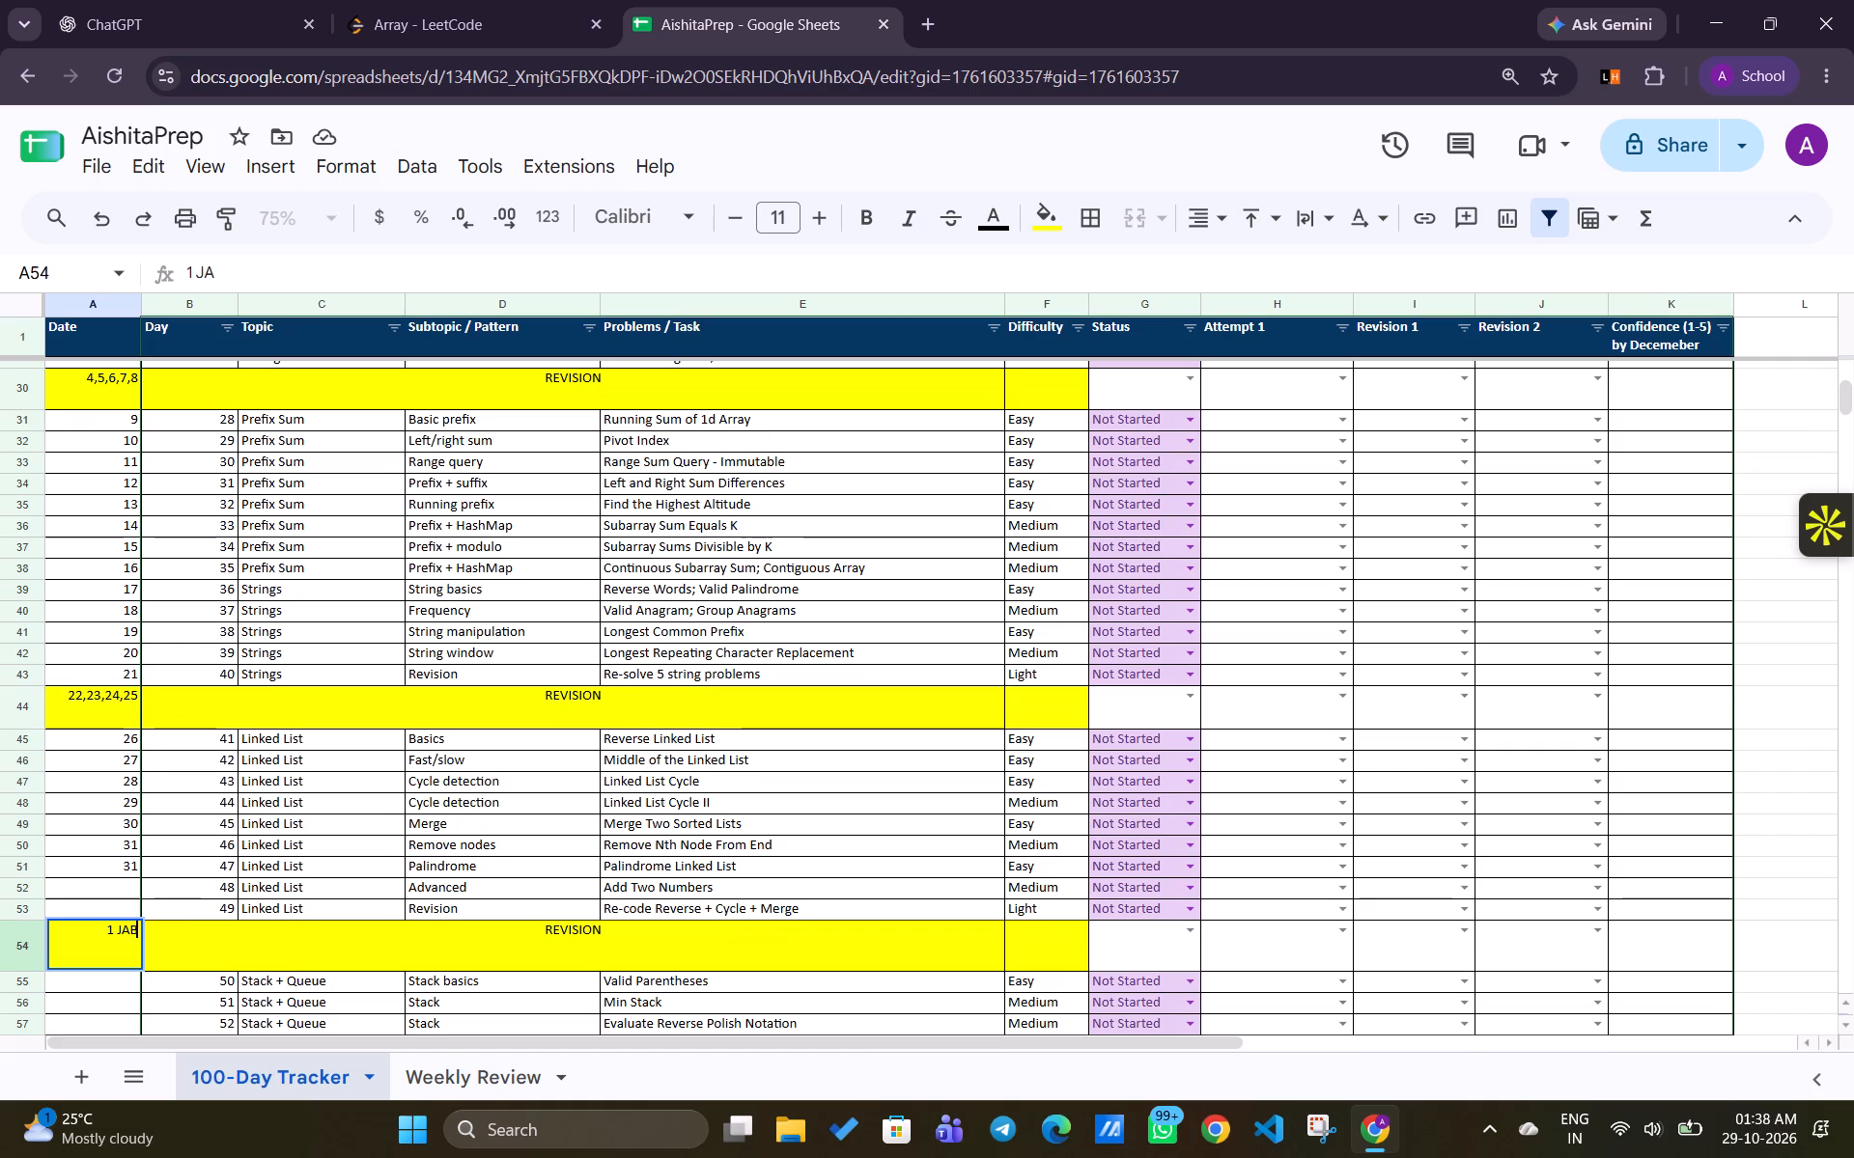
key("BackSpace")
key("BackSpace")
type("N 2027")
key("Down")
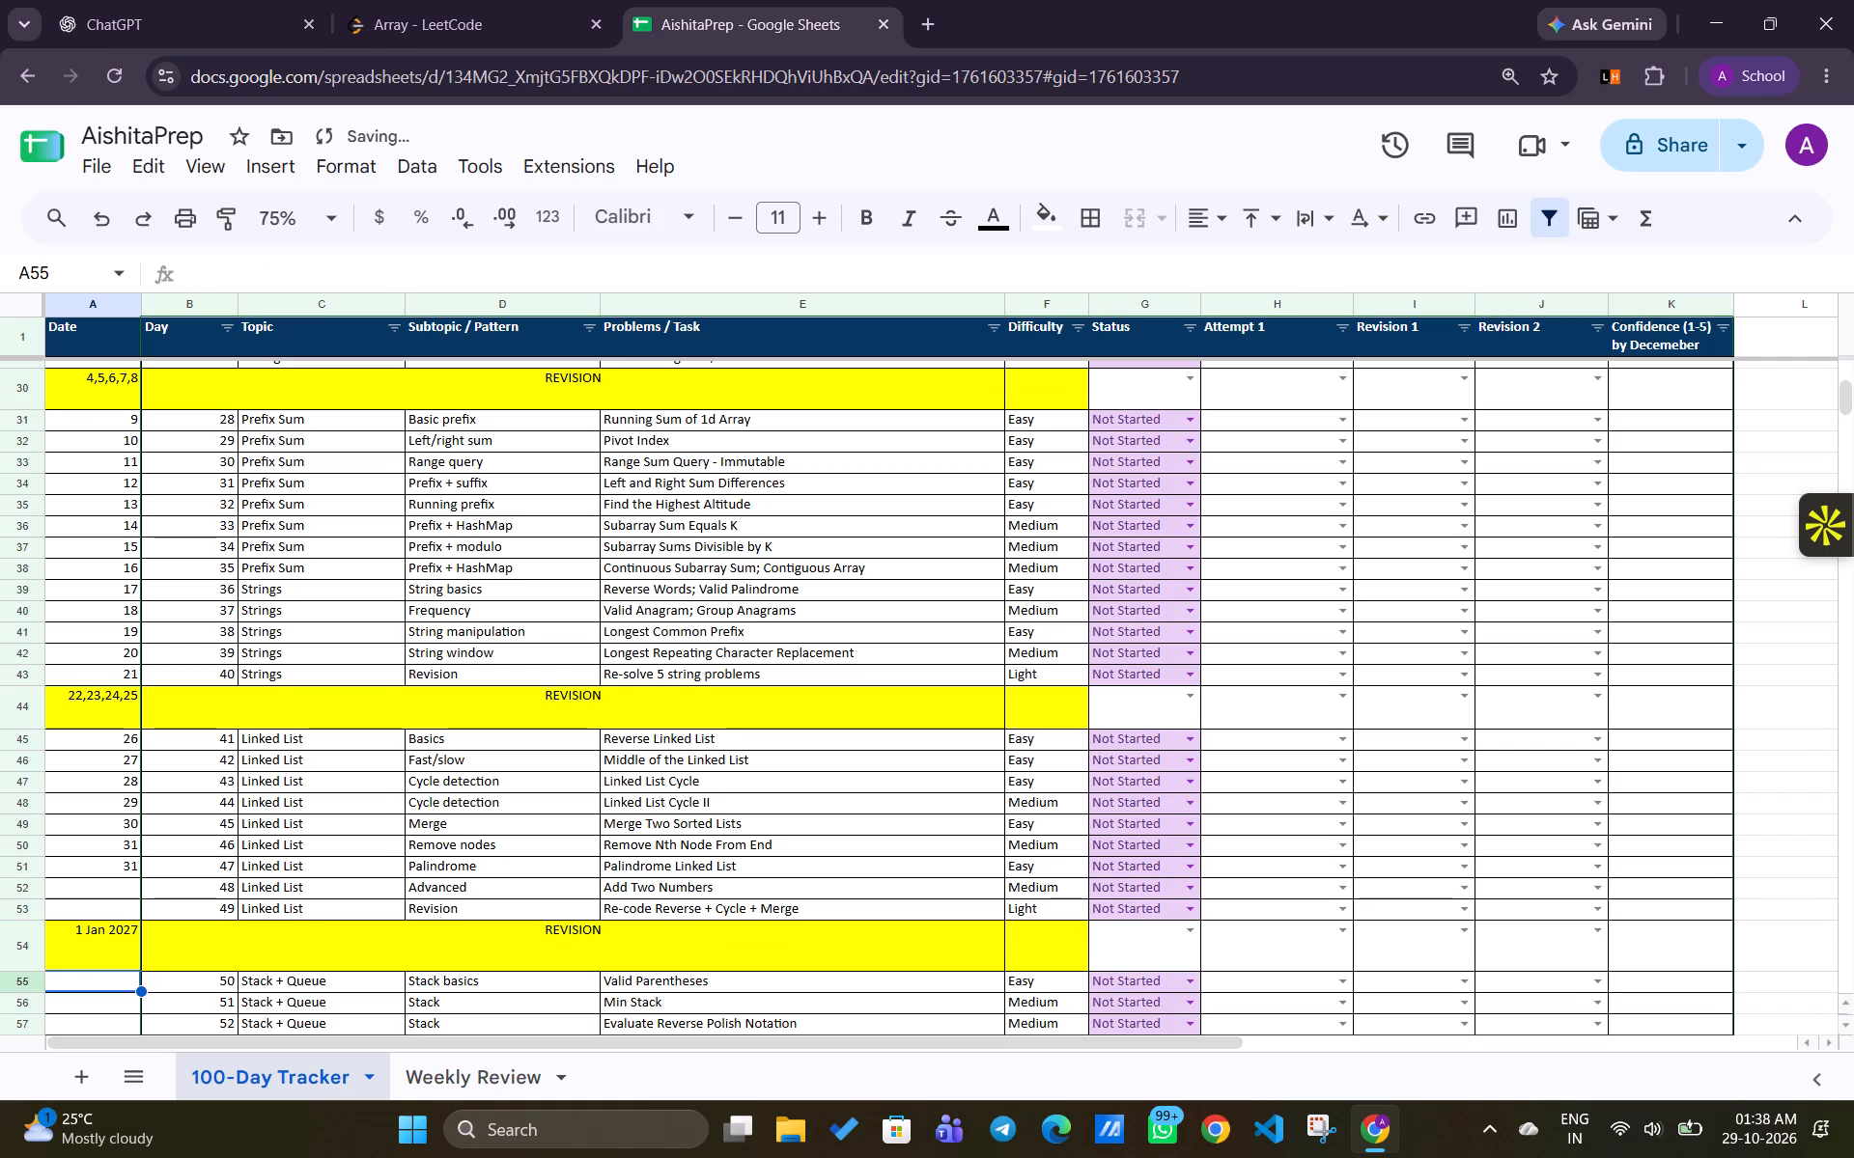
Enter 2 and 3 in cells A55 and A56 as the dates for Stack + Queue Days 50 and 51.
key("2")
key("Down")
key("Down")
key("3")
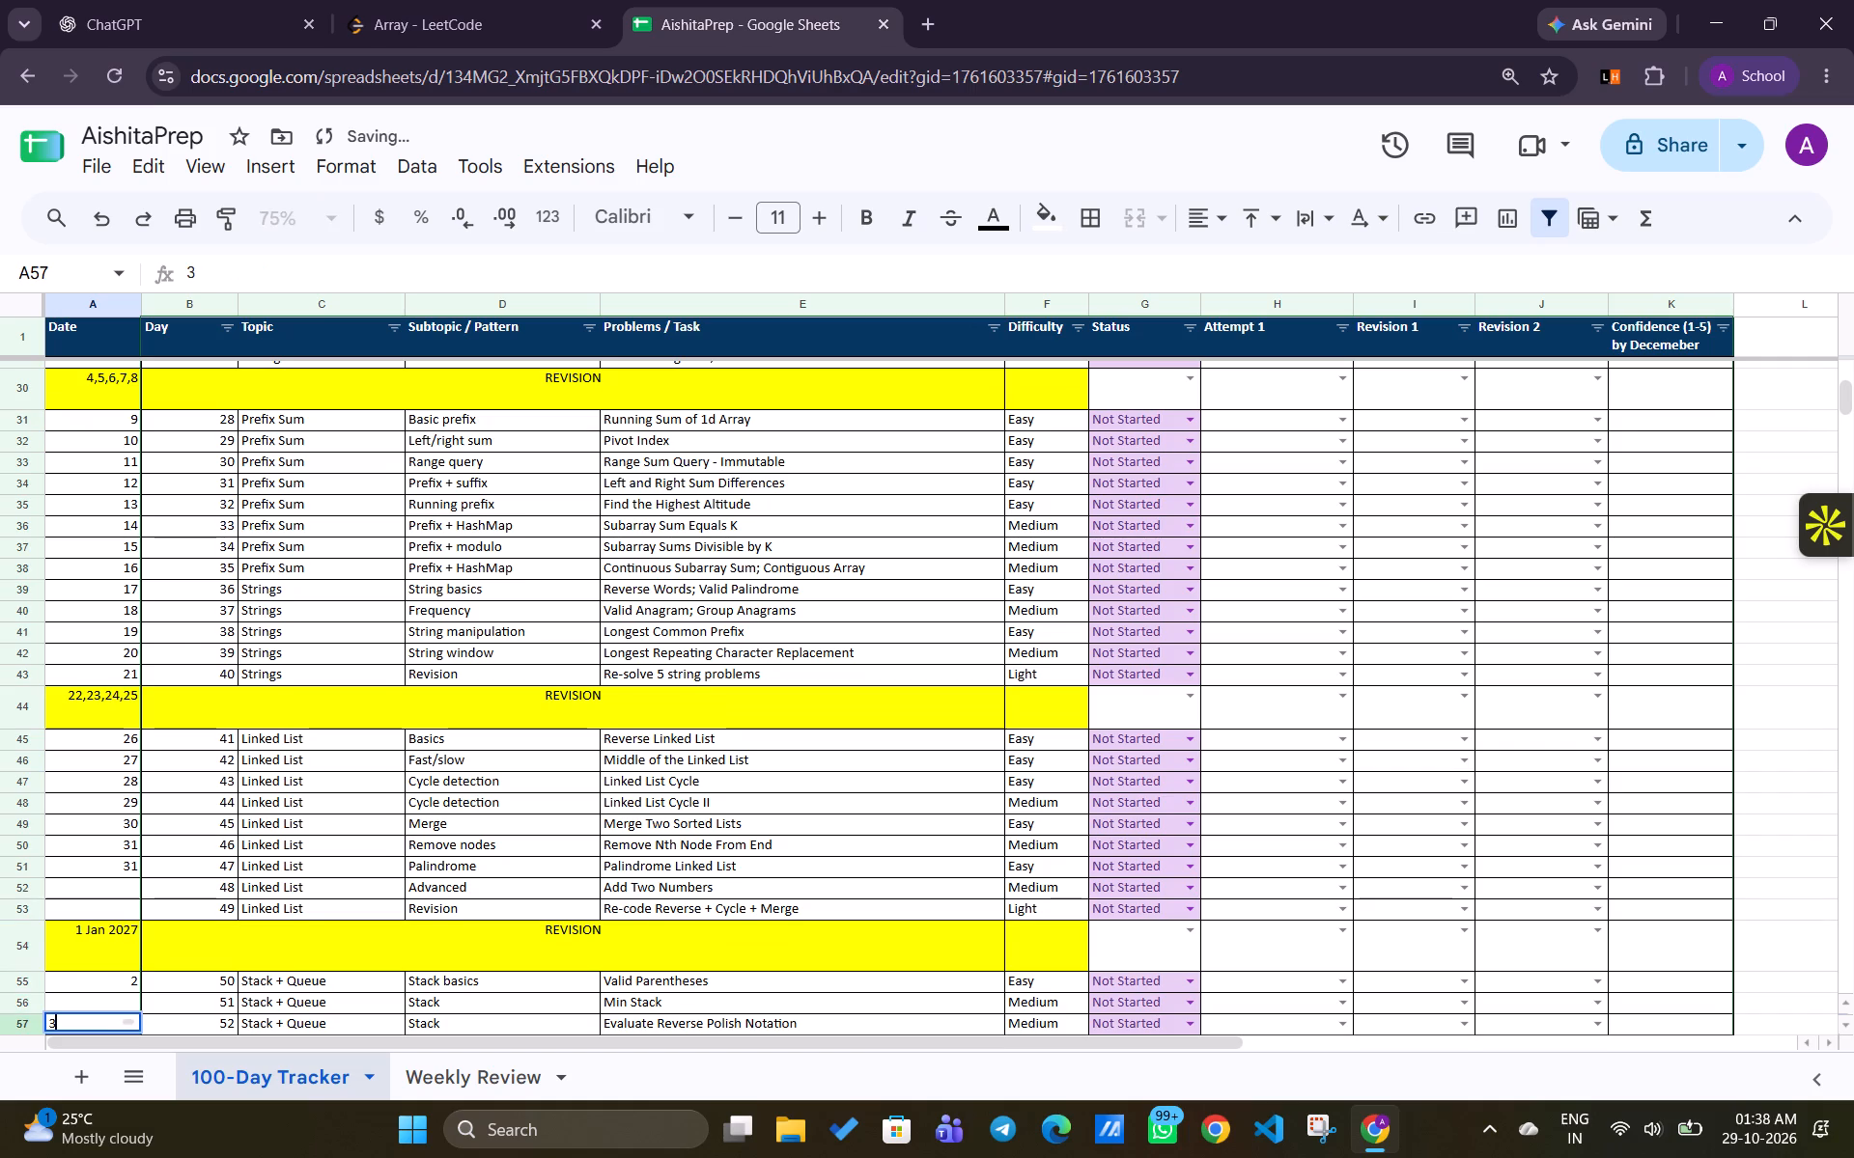
key("Up")
key("Down")
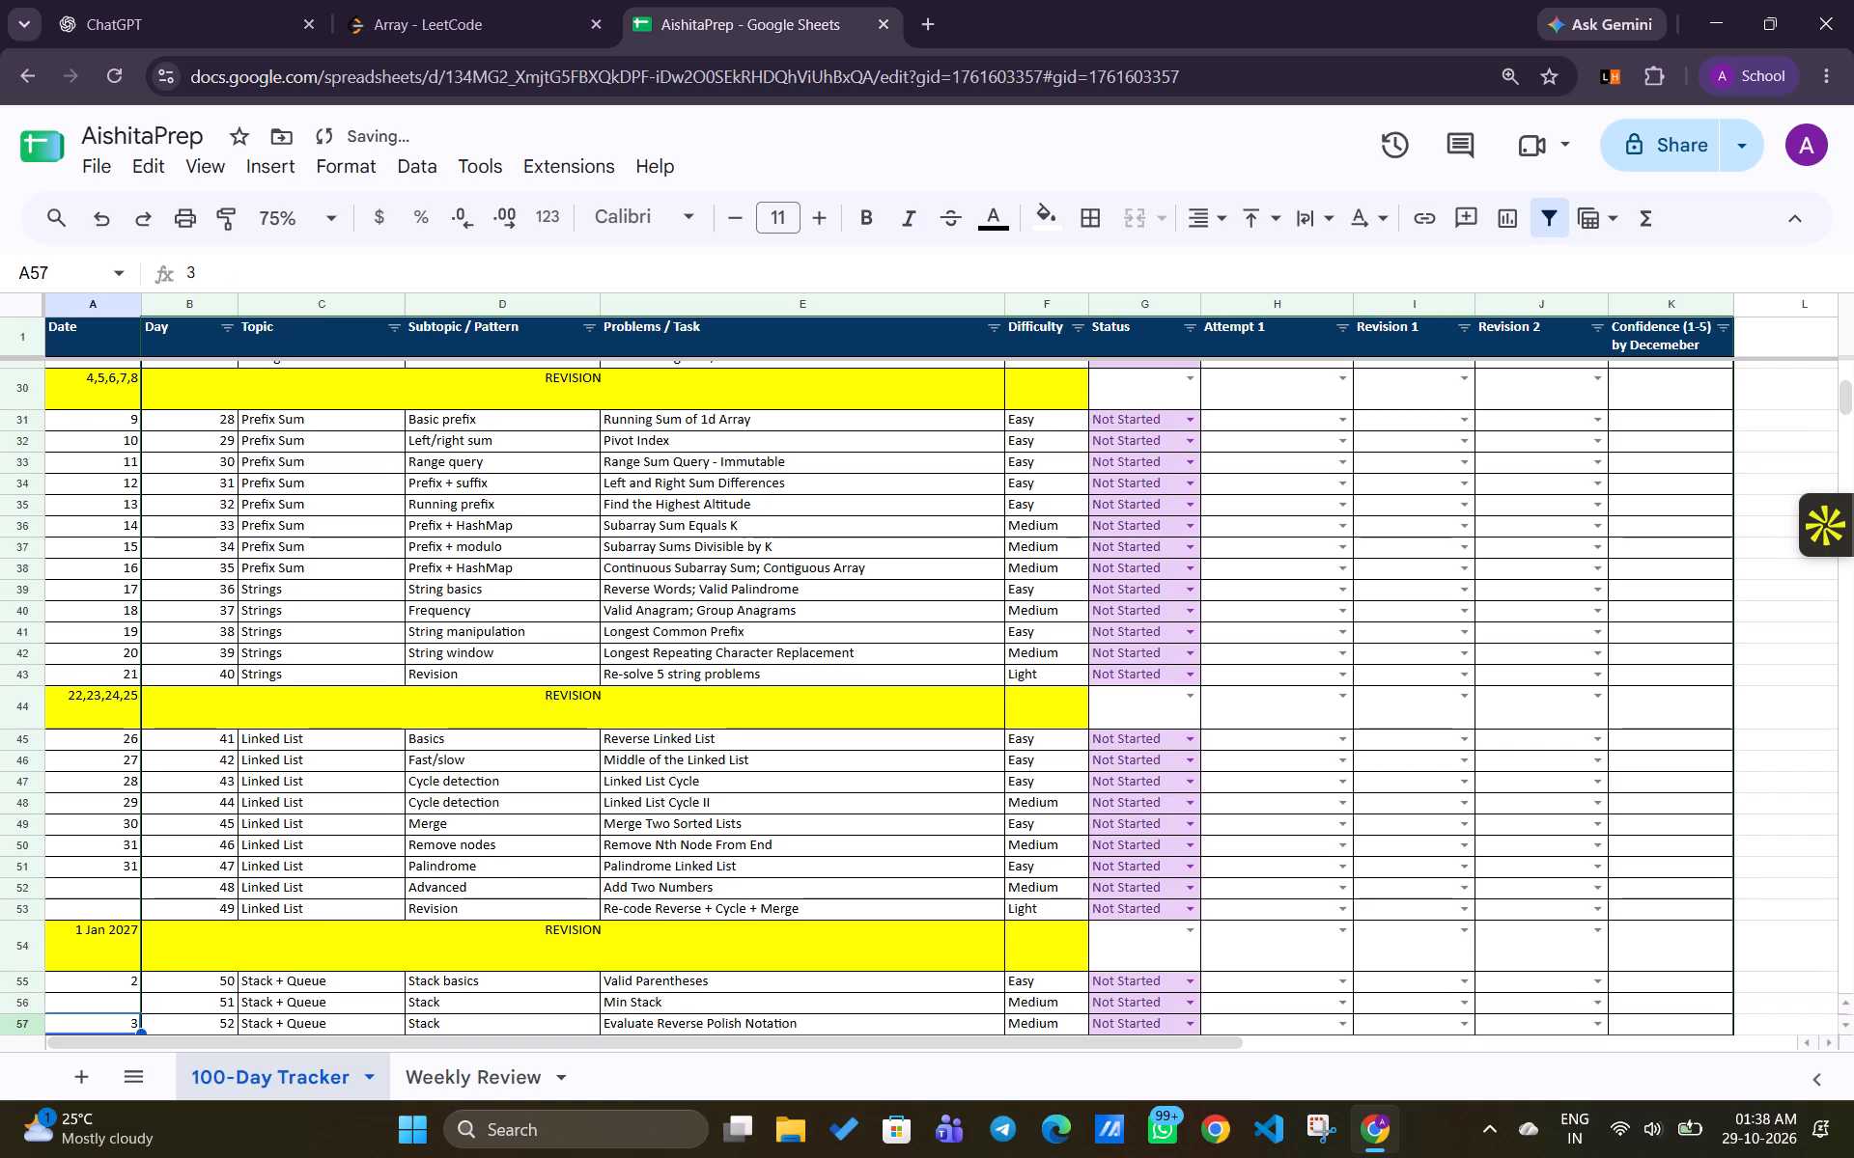
key("BackSpace")
key("Up")
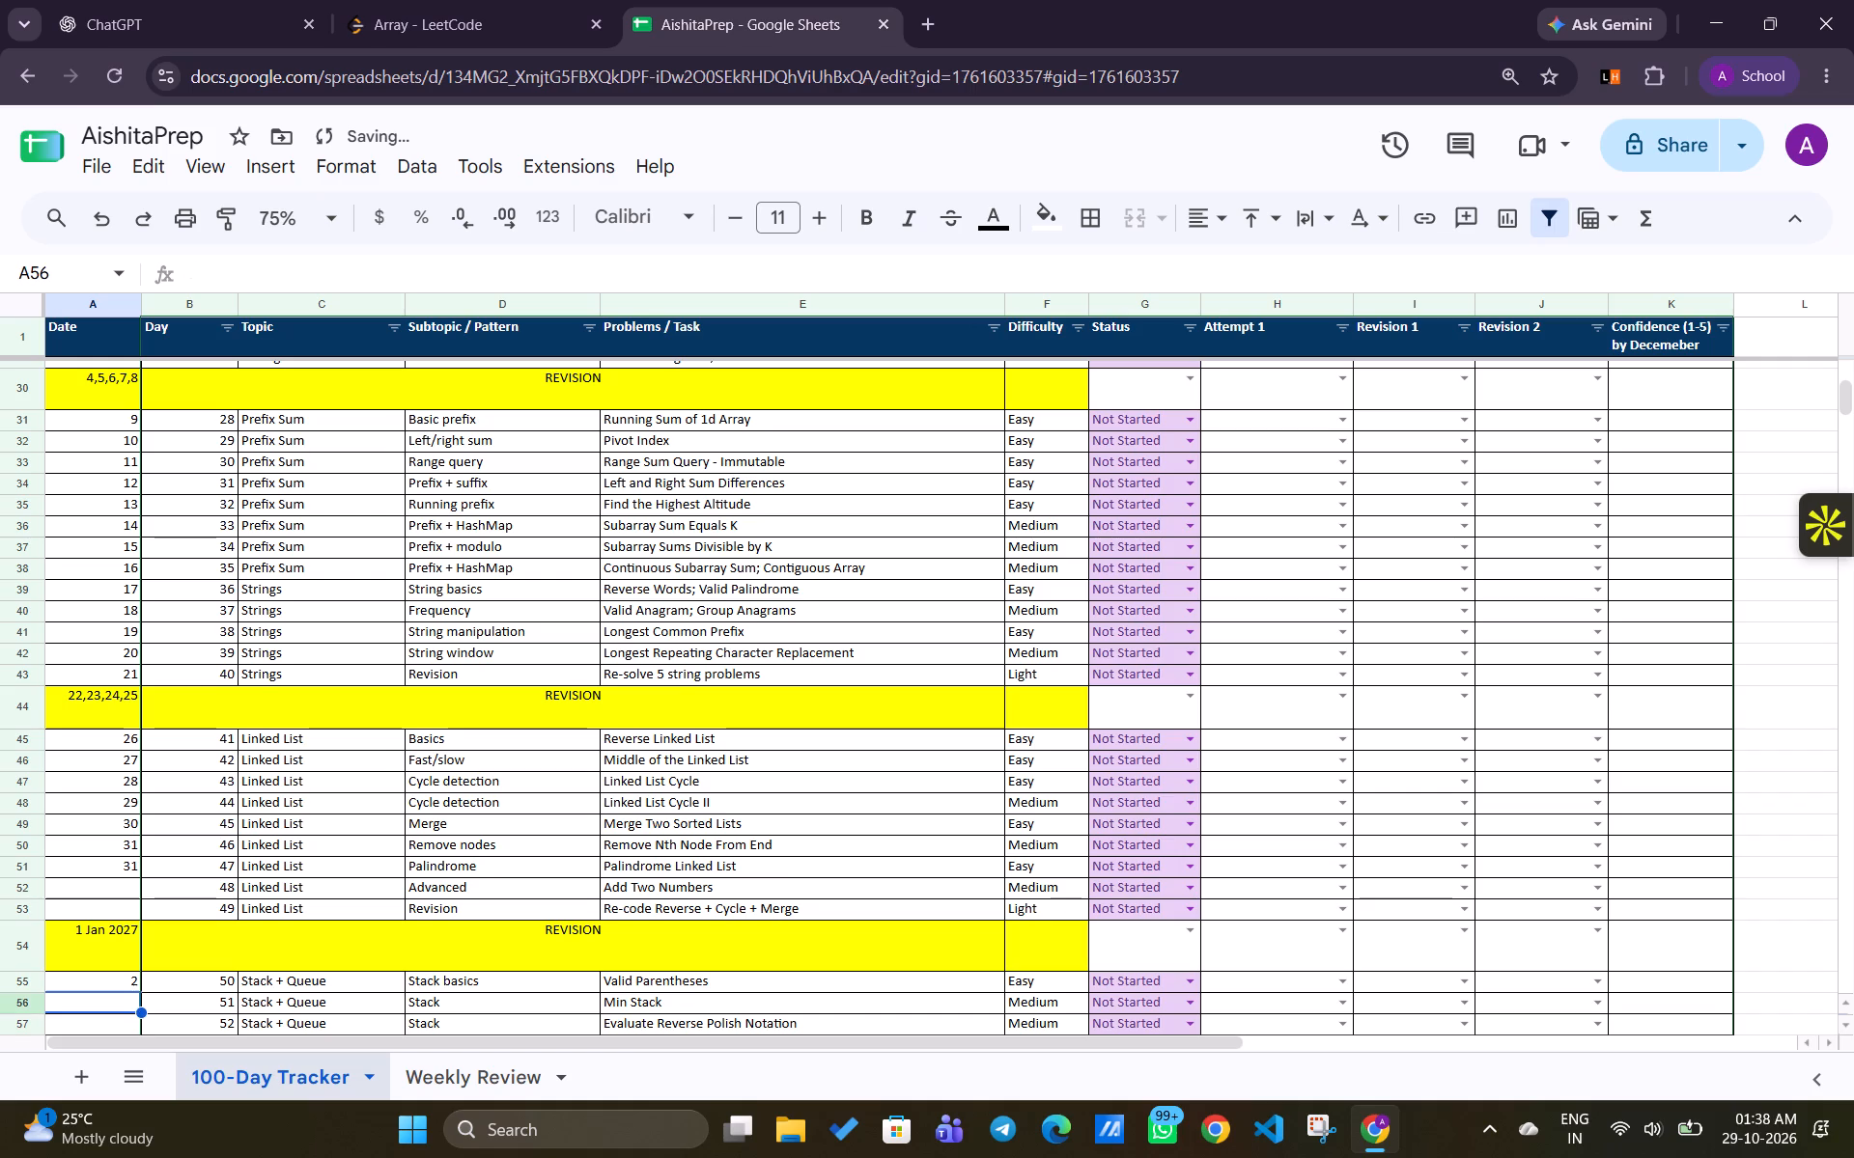
key("3")
key("Down")
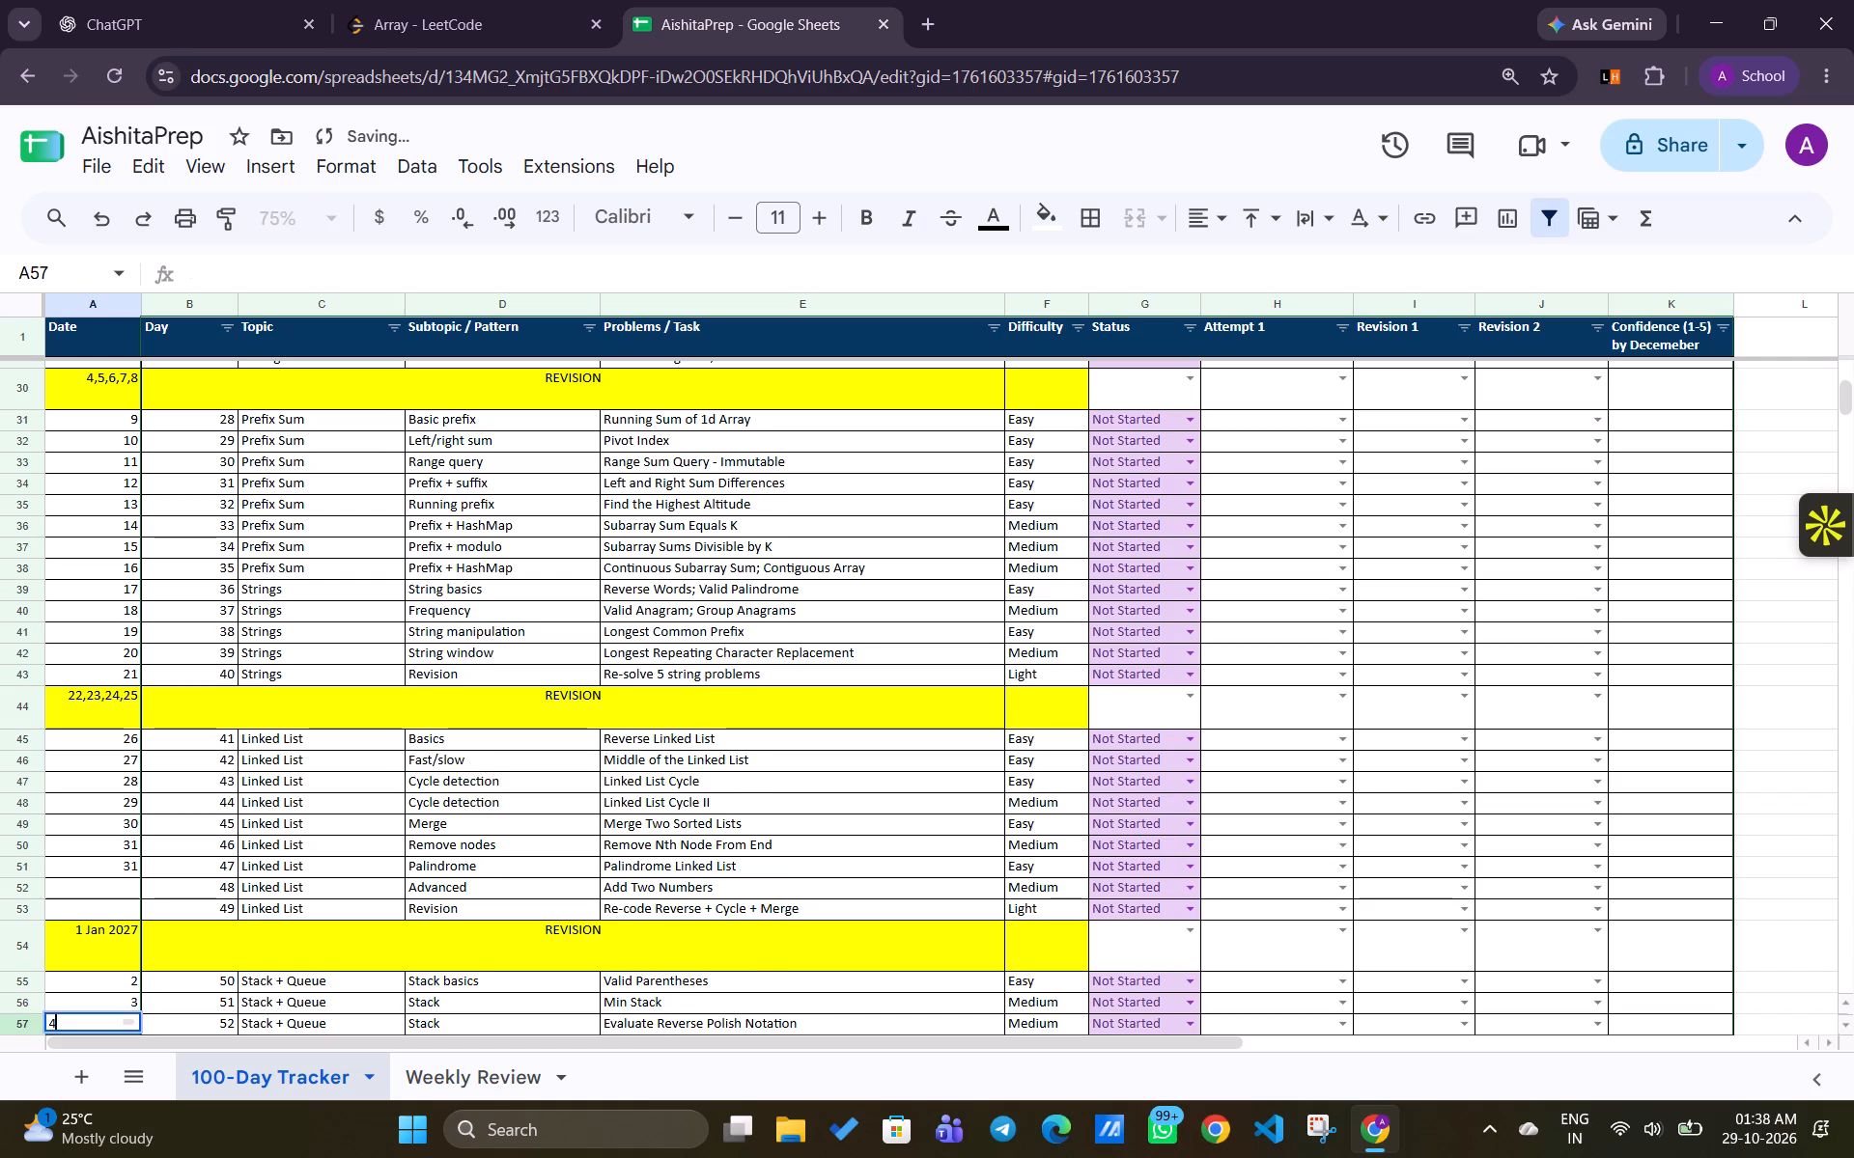
Enter 4 to 10 consecutively in cells A57 to A63 as the dates for Stack + Queue Days 52 to 58.
key("4")
key("Down")
key("5")
key("Down")
key("6")
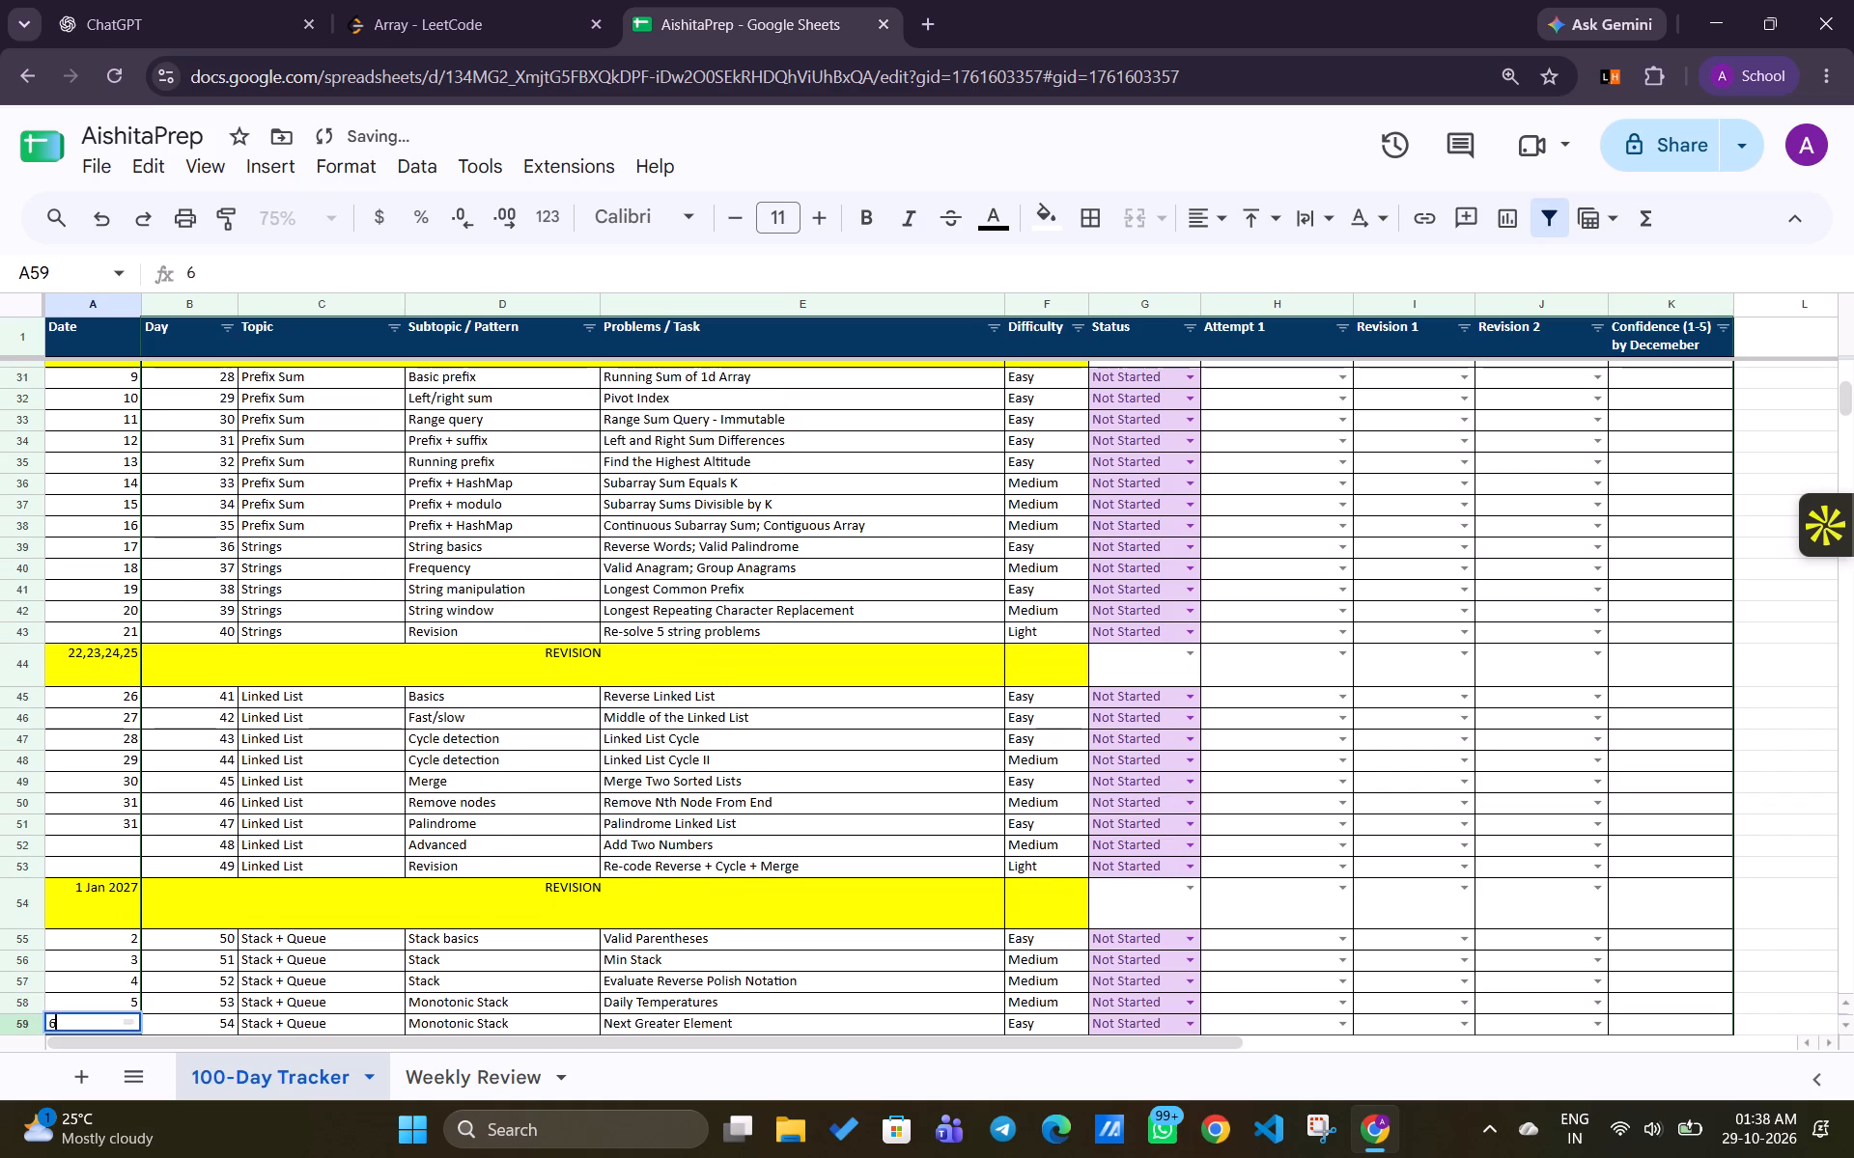
key("Down")
key("7")
key("Down")
key("8")
key("Down")
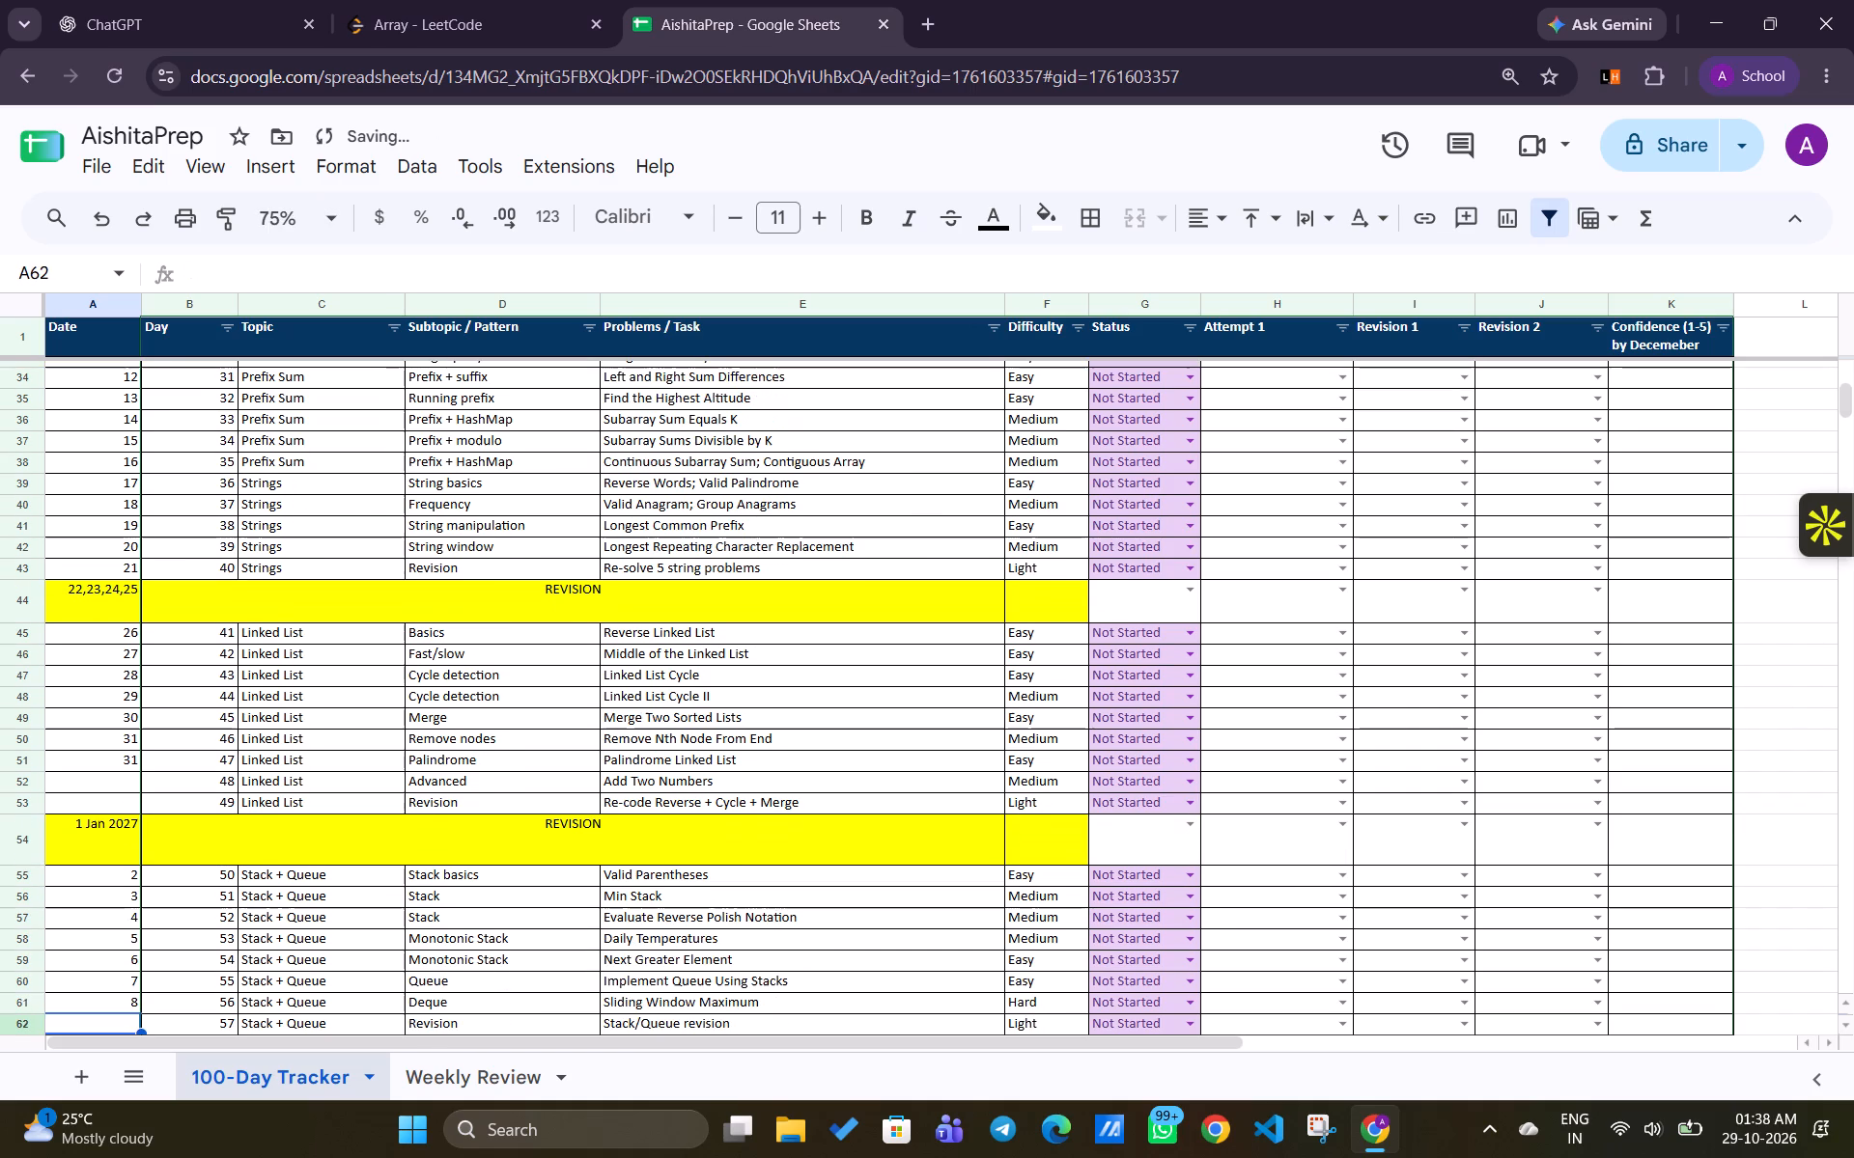
key("9")
key("Down")
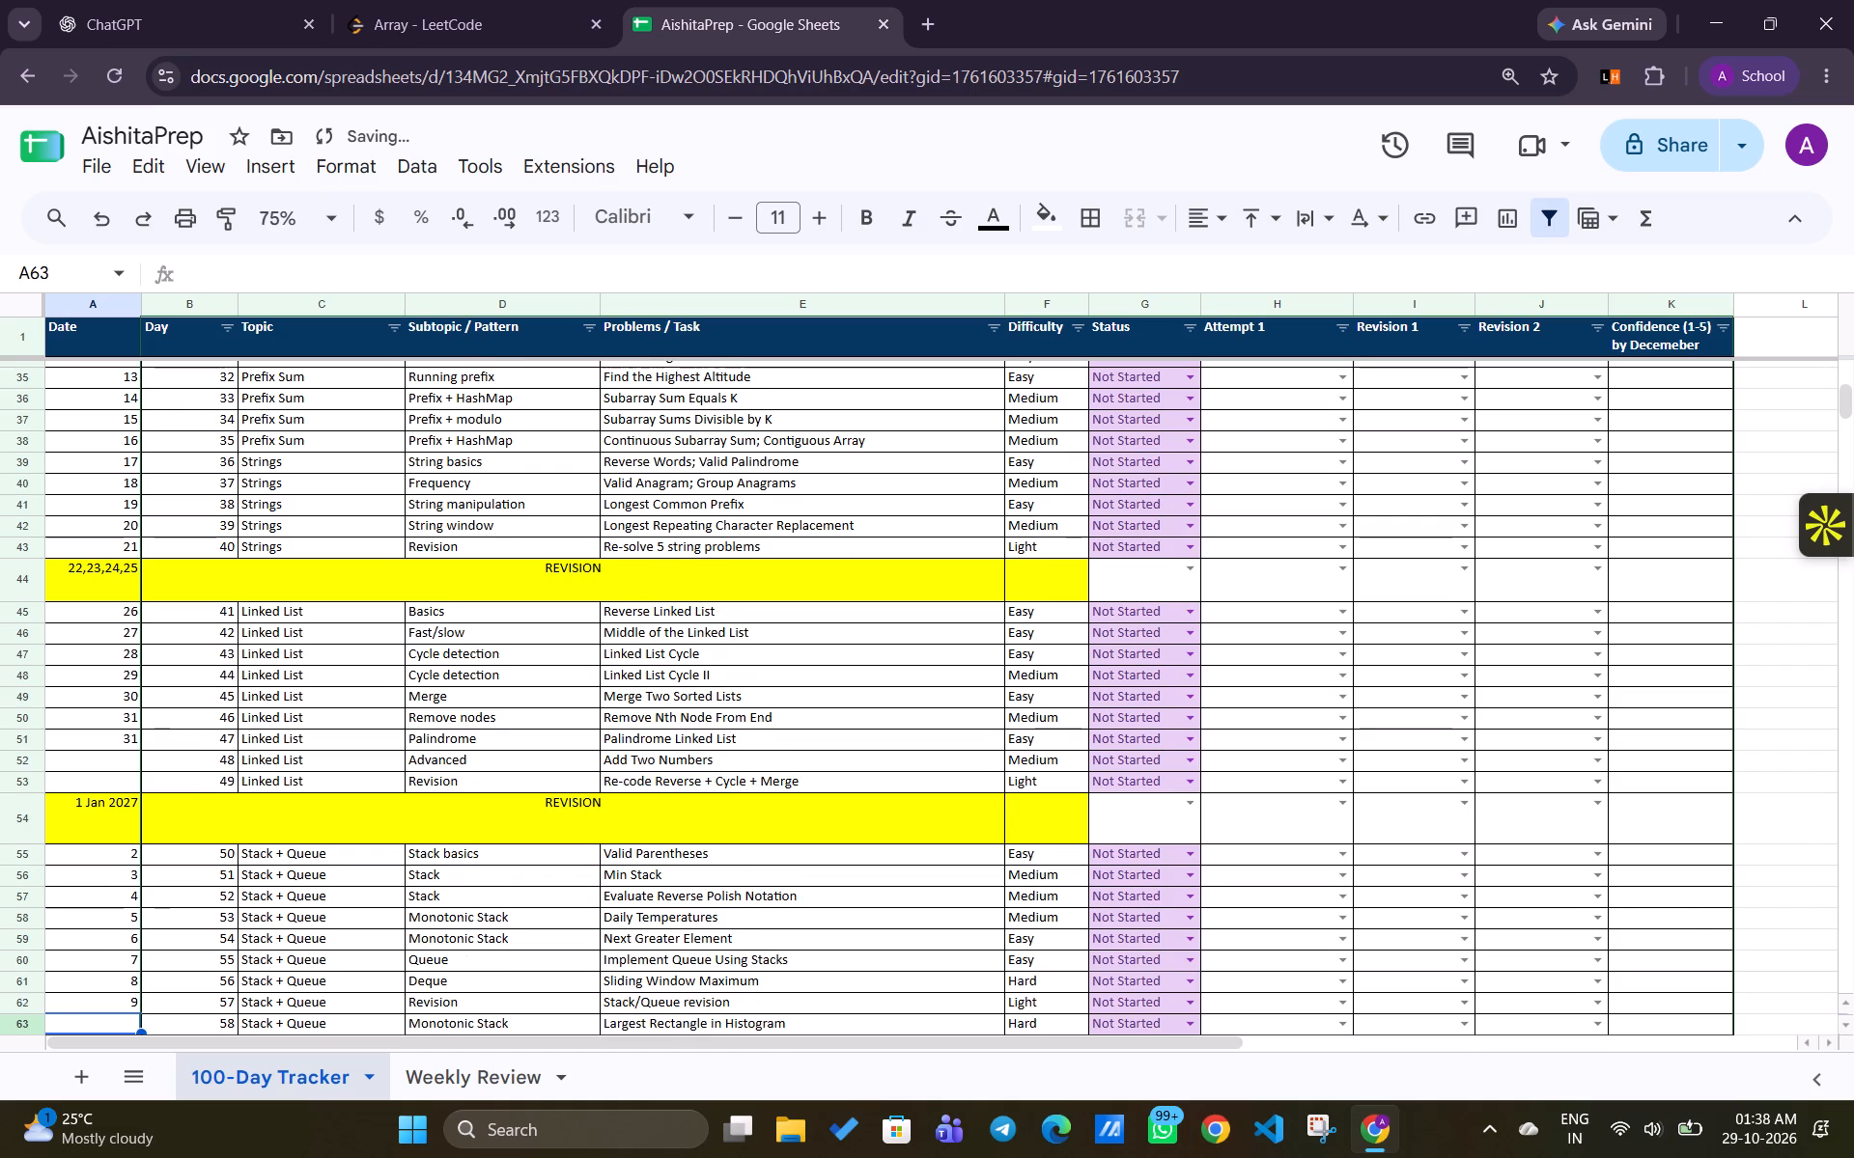
key("1")
key("0")
key("Down")
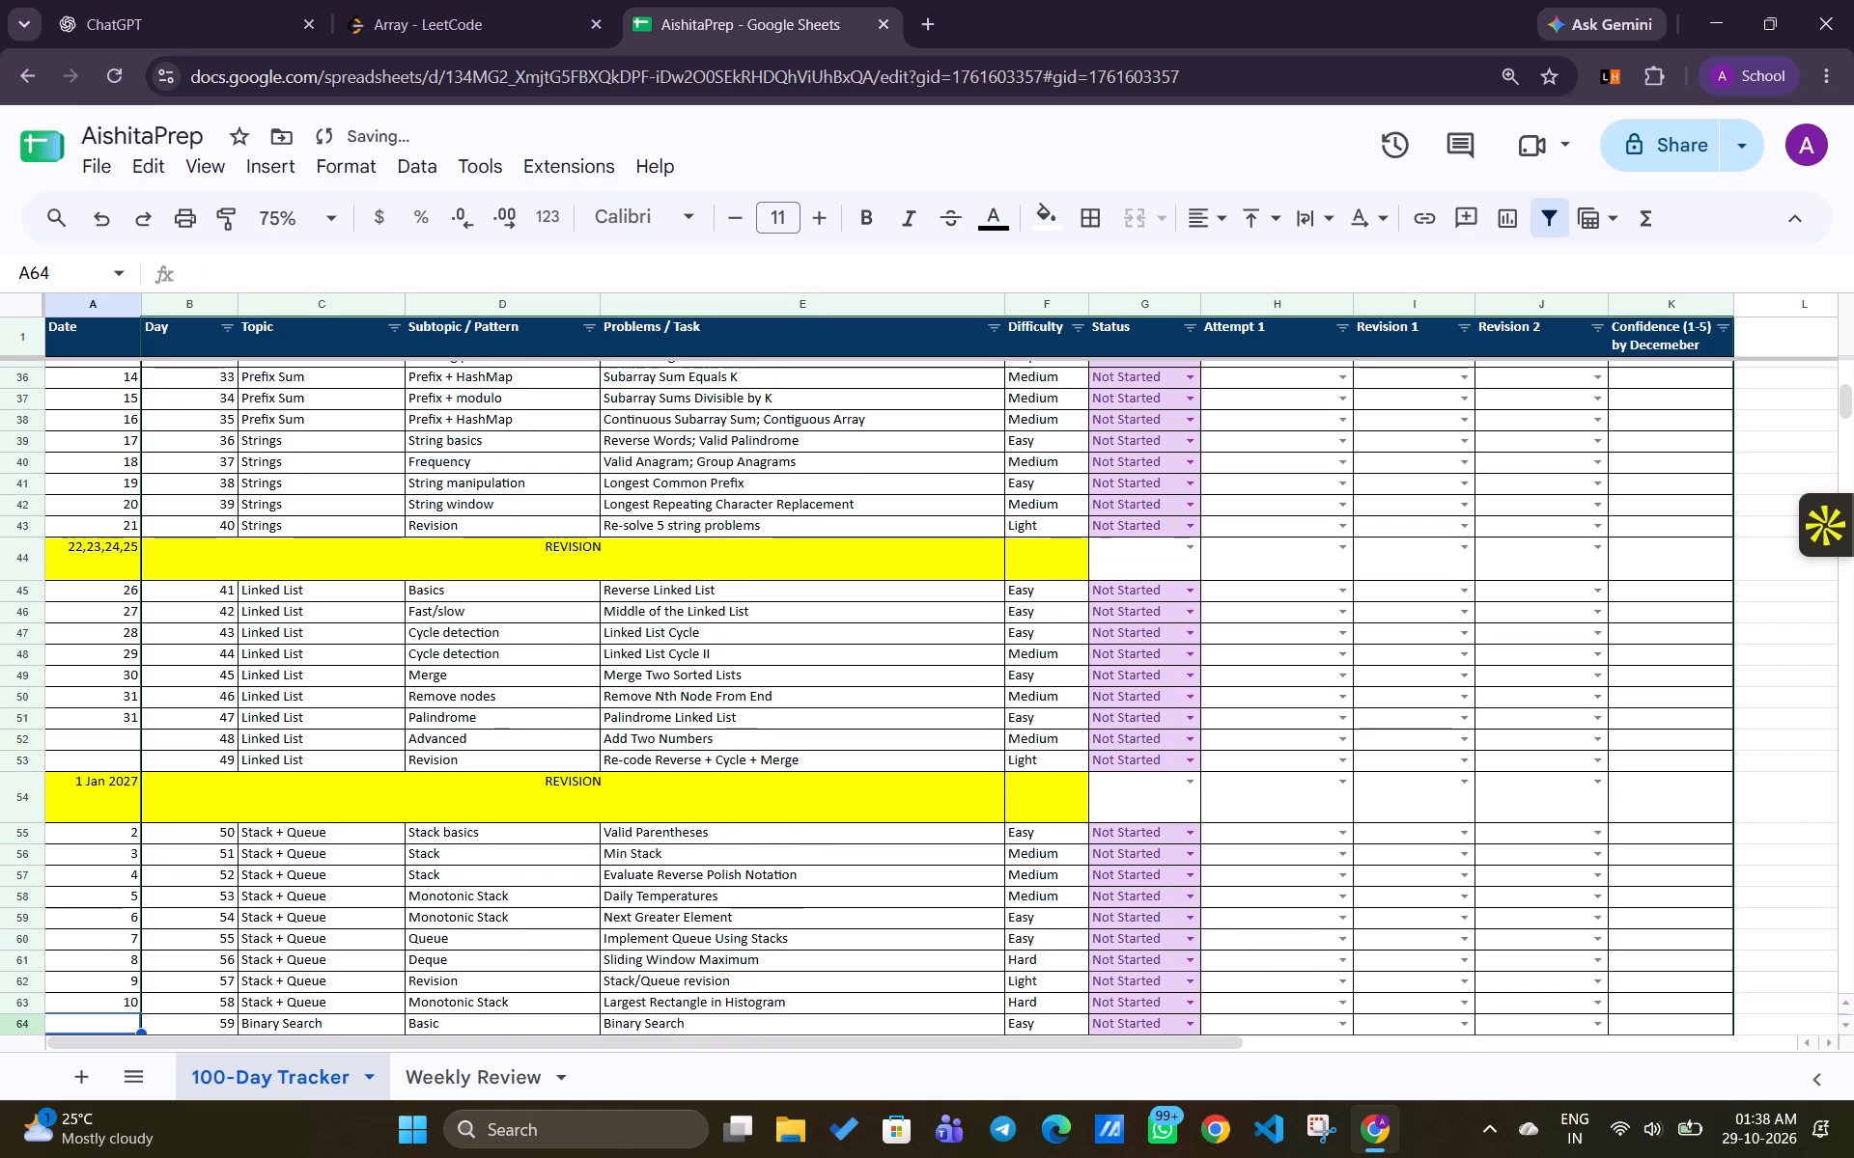
Enter 11 to 16 consecutively in cells A64 to A69 as the dates for Binary Search Days 59 to 64.
type("11")
key("Down")
type("12")
key("Down")
key("1")
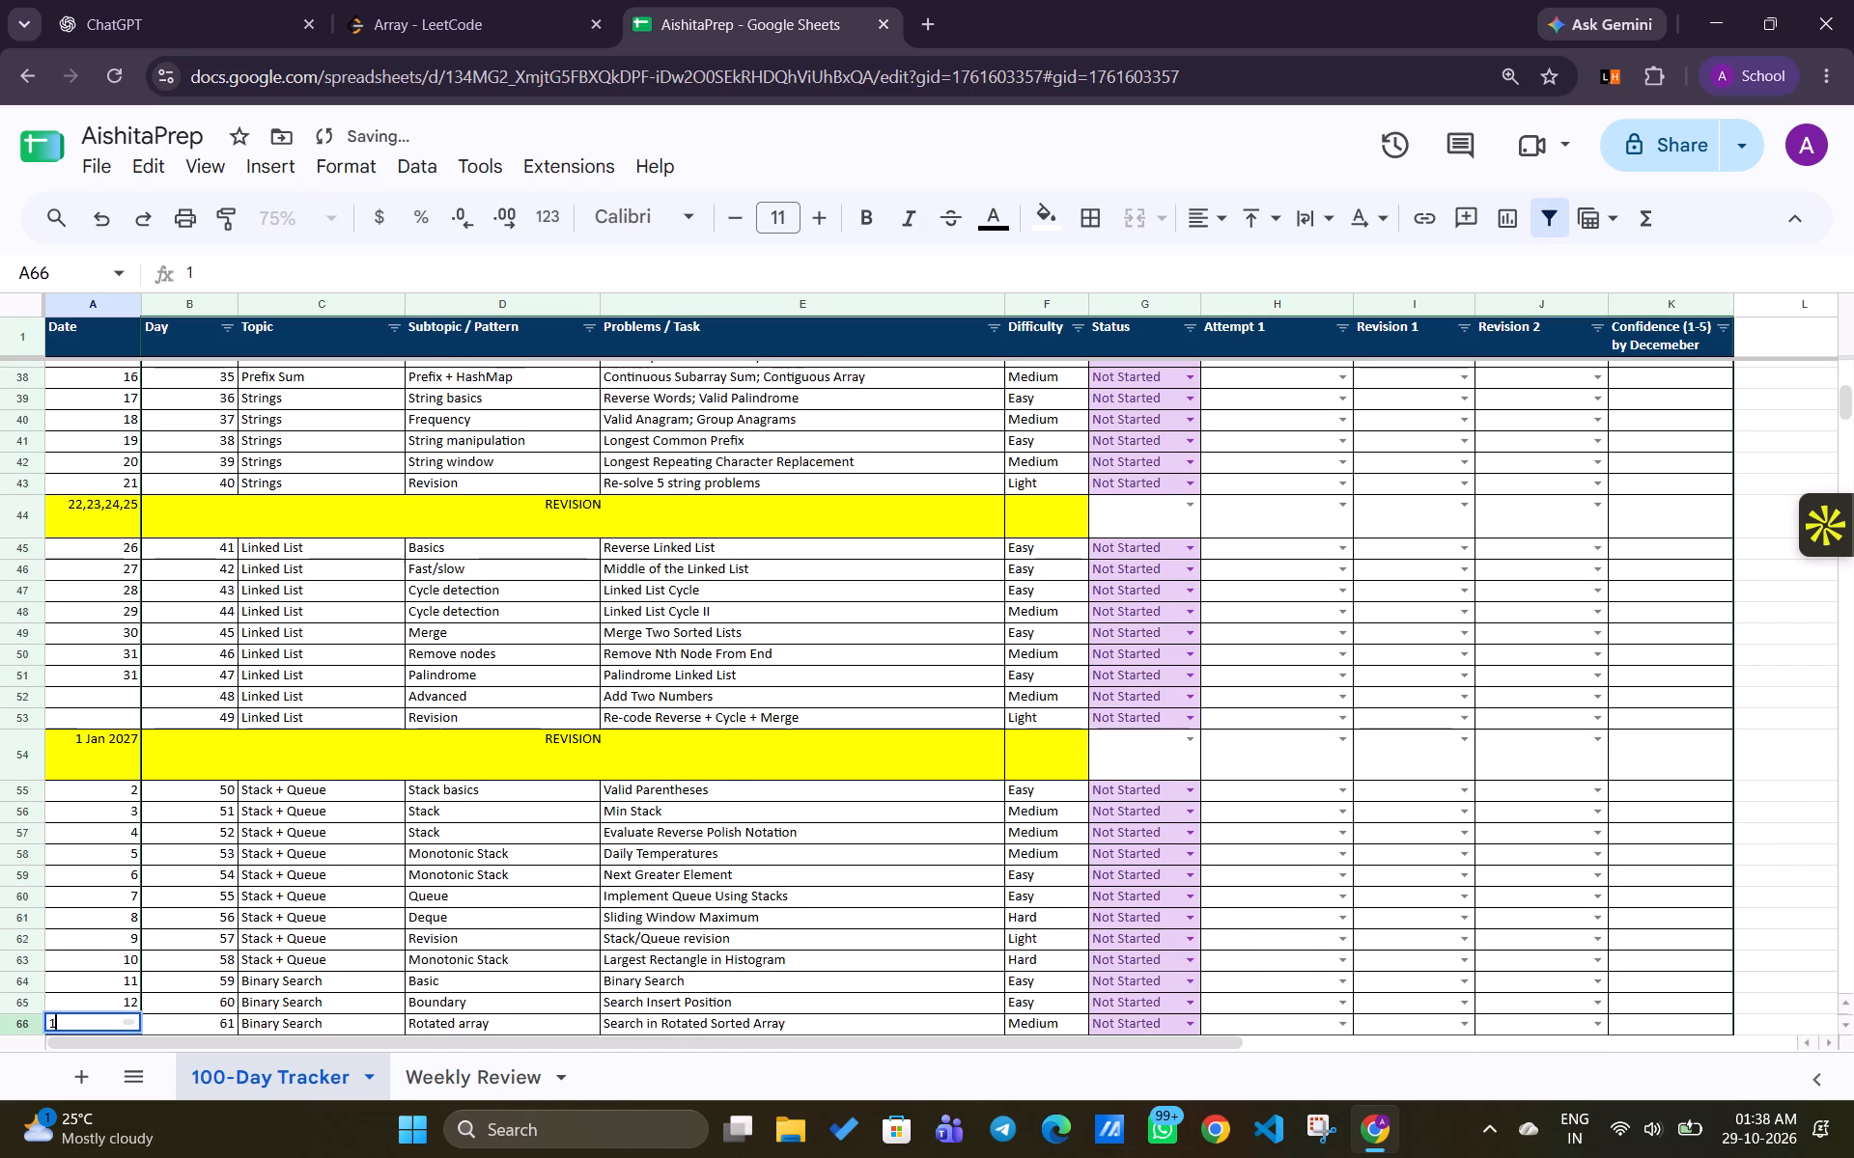
key("3")
key("Down")
key("1")
key("4")
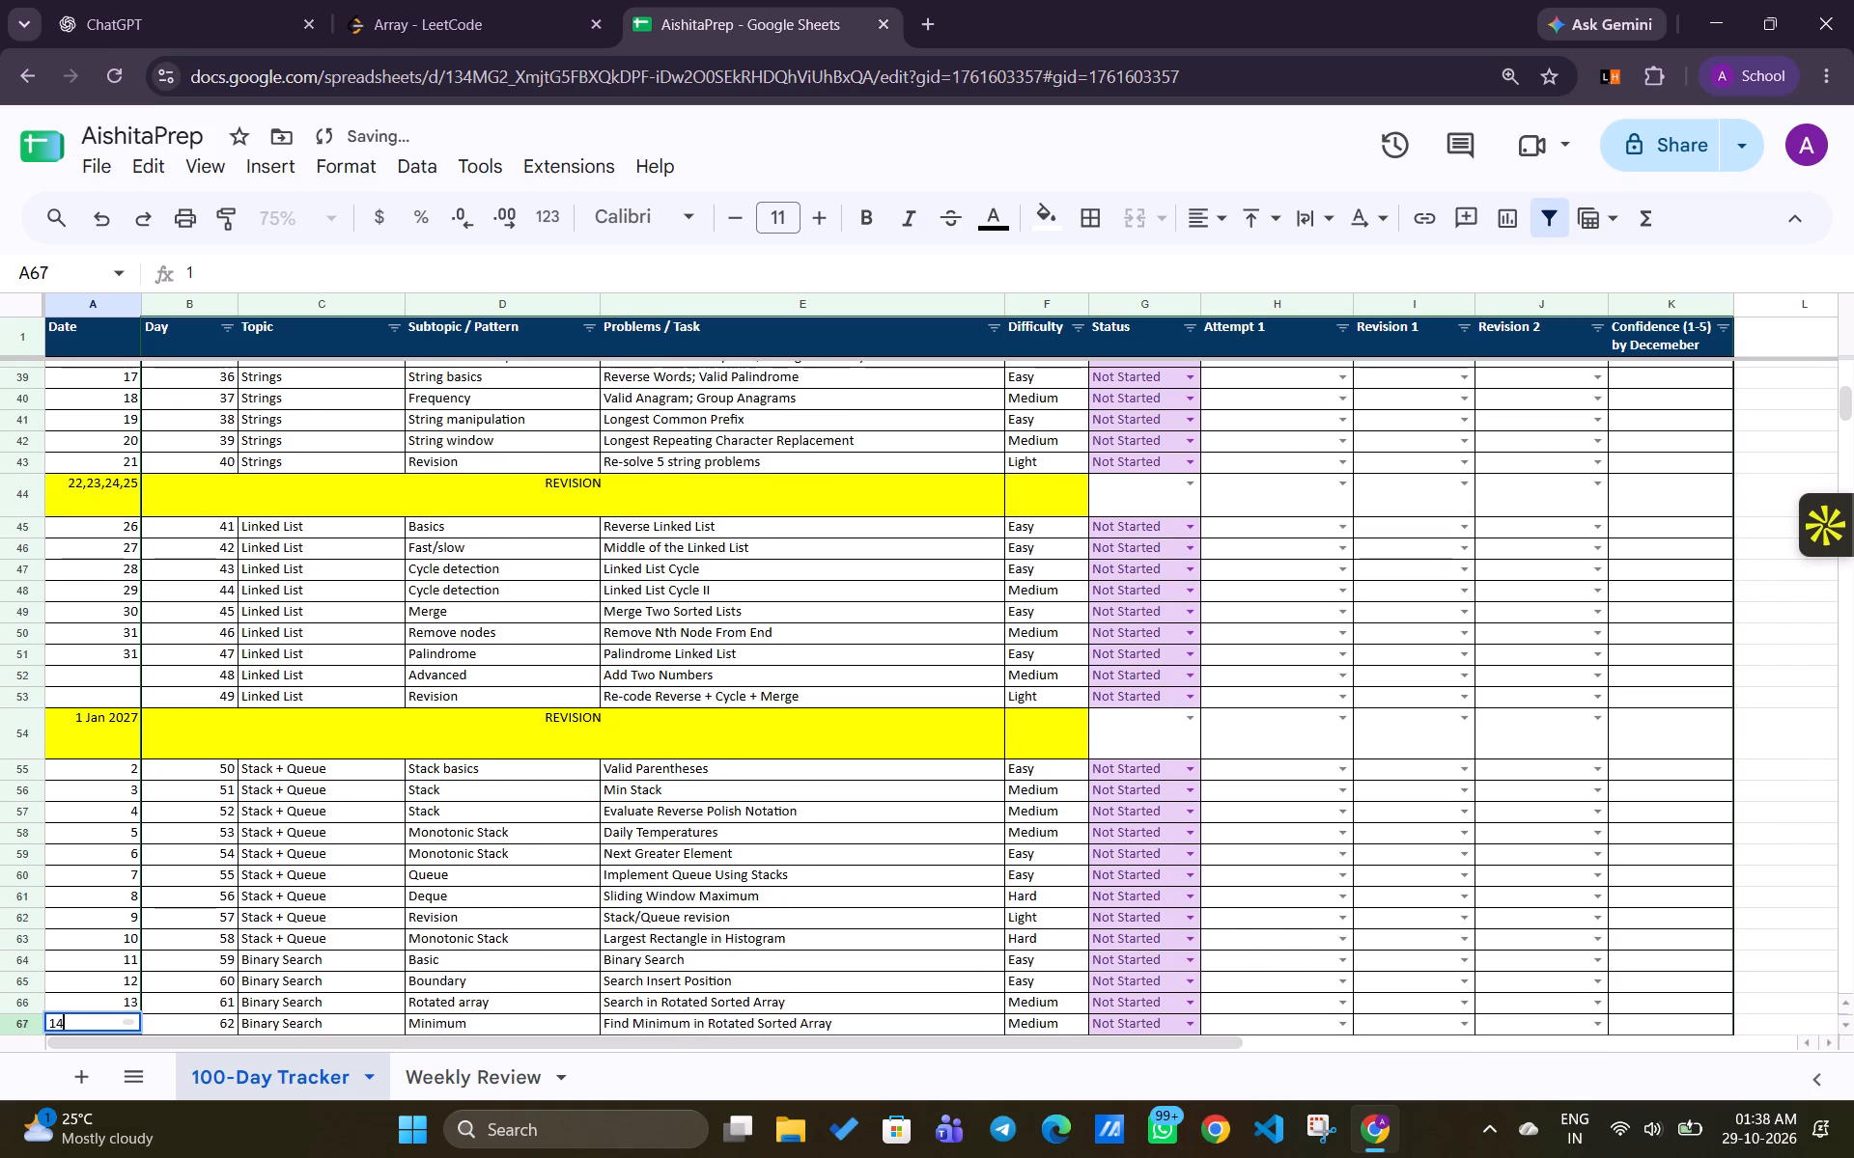
key("Down")
type("15")
key("Down")
type("16")
key("Down")
Enter 17, 18 and 19 in cells A70 to A72 as the dates for Binary Search Days 65 to 67.
key("1")
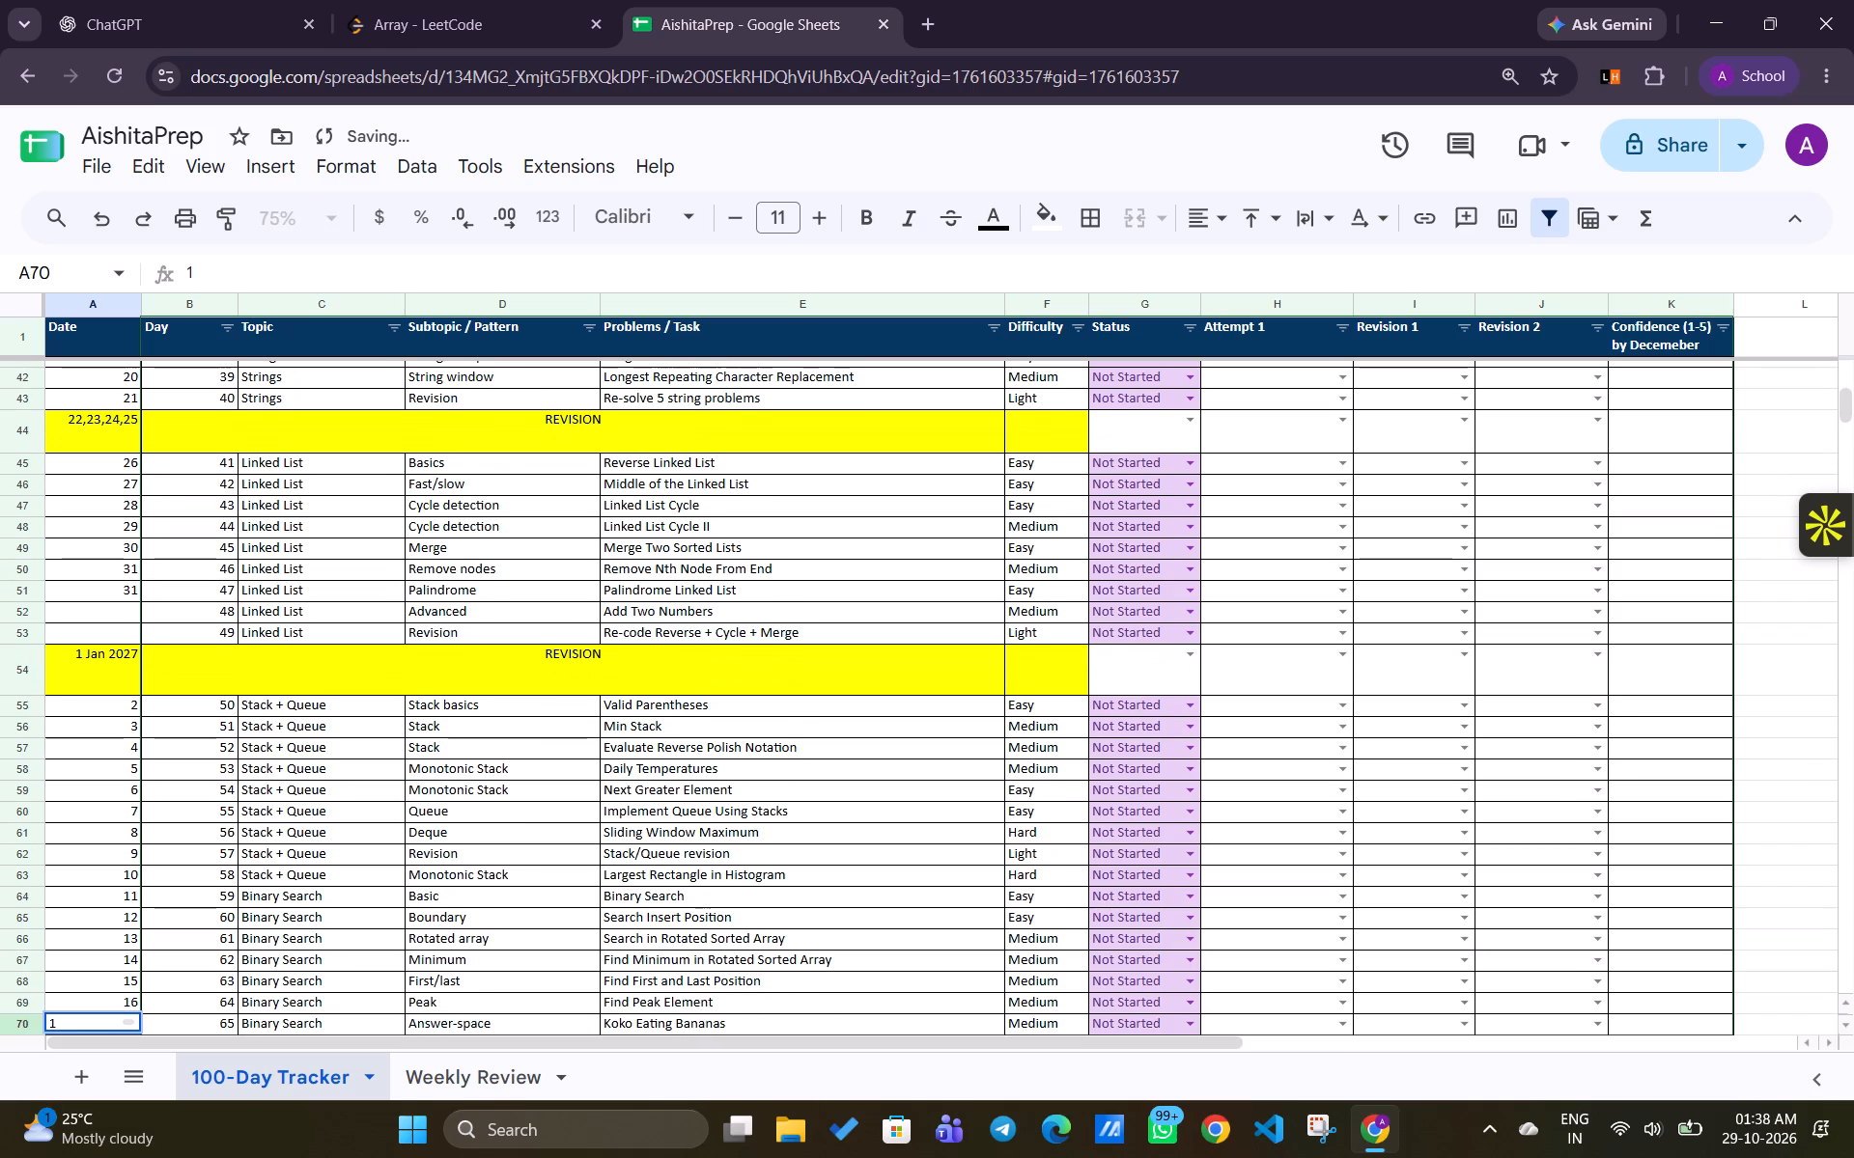
key("7")
key("Down")
key("1")
key("8")
key("Down")
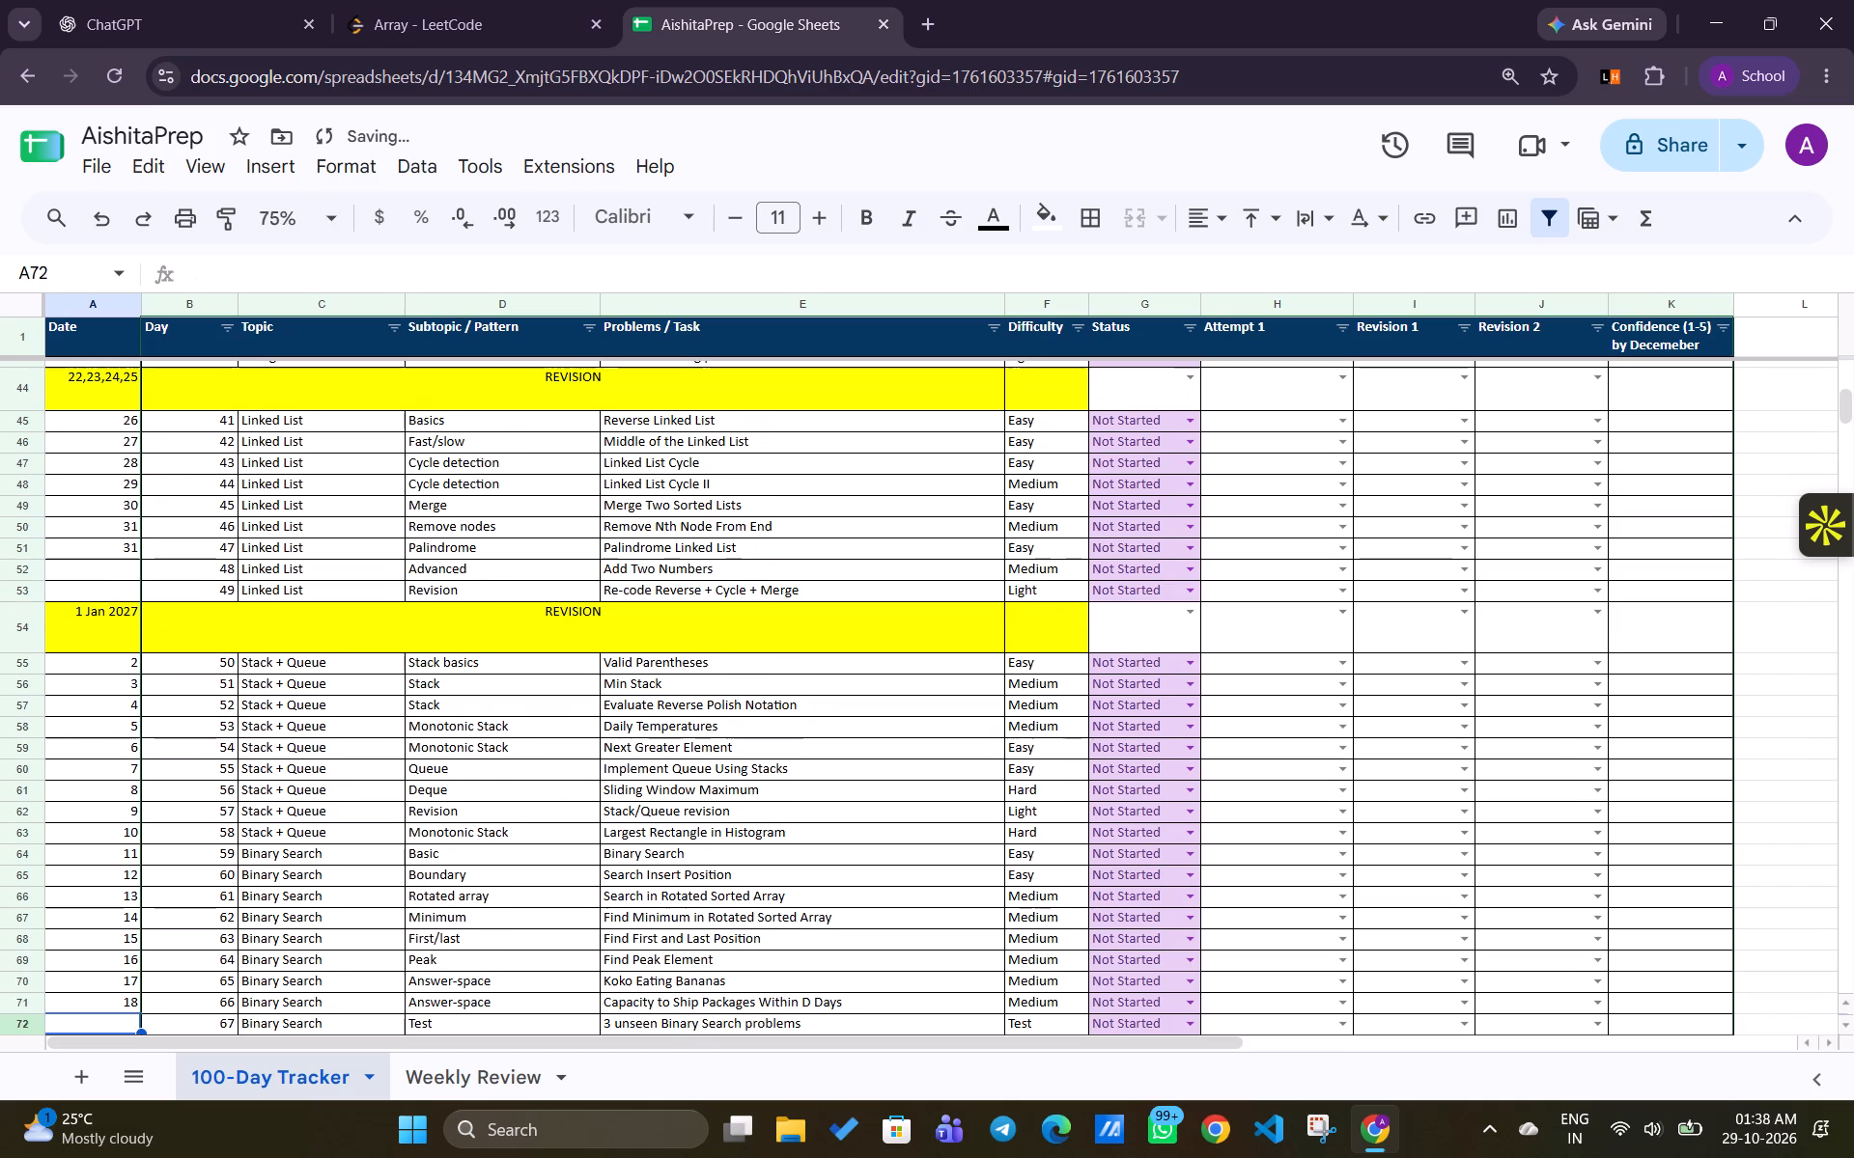
type("18")
key("BackSpace")
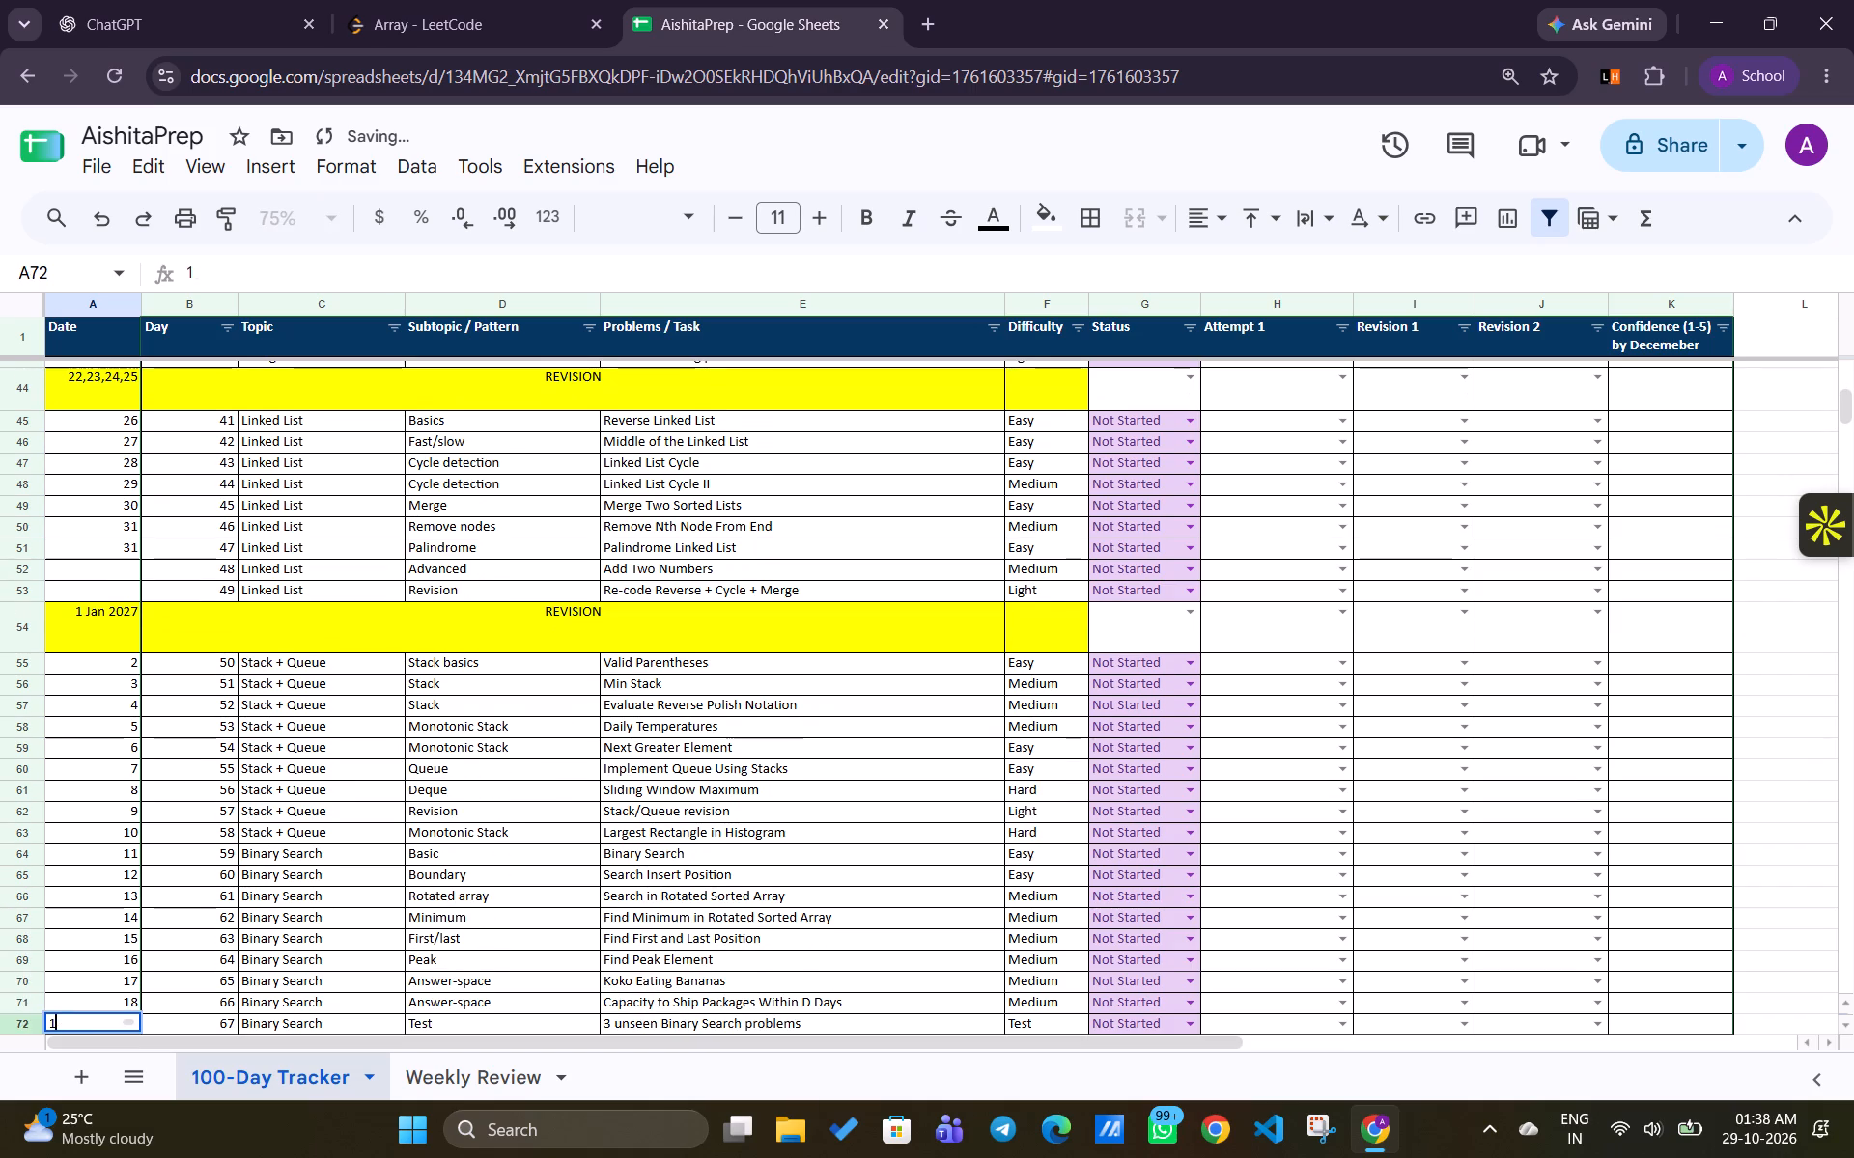
key("9")
key("Down")
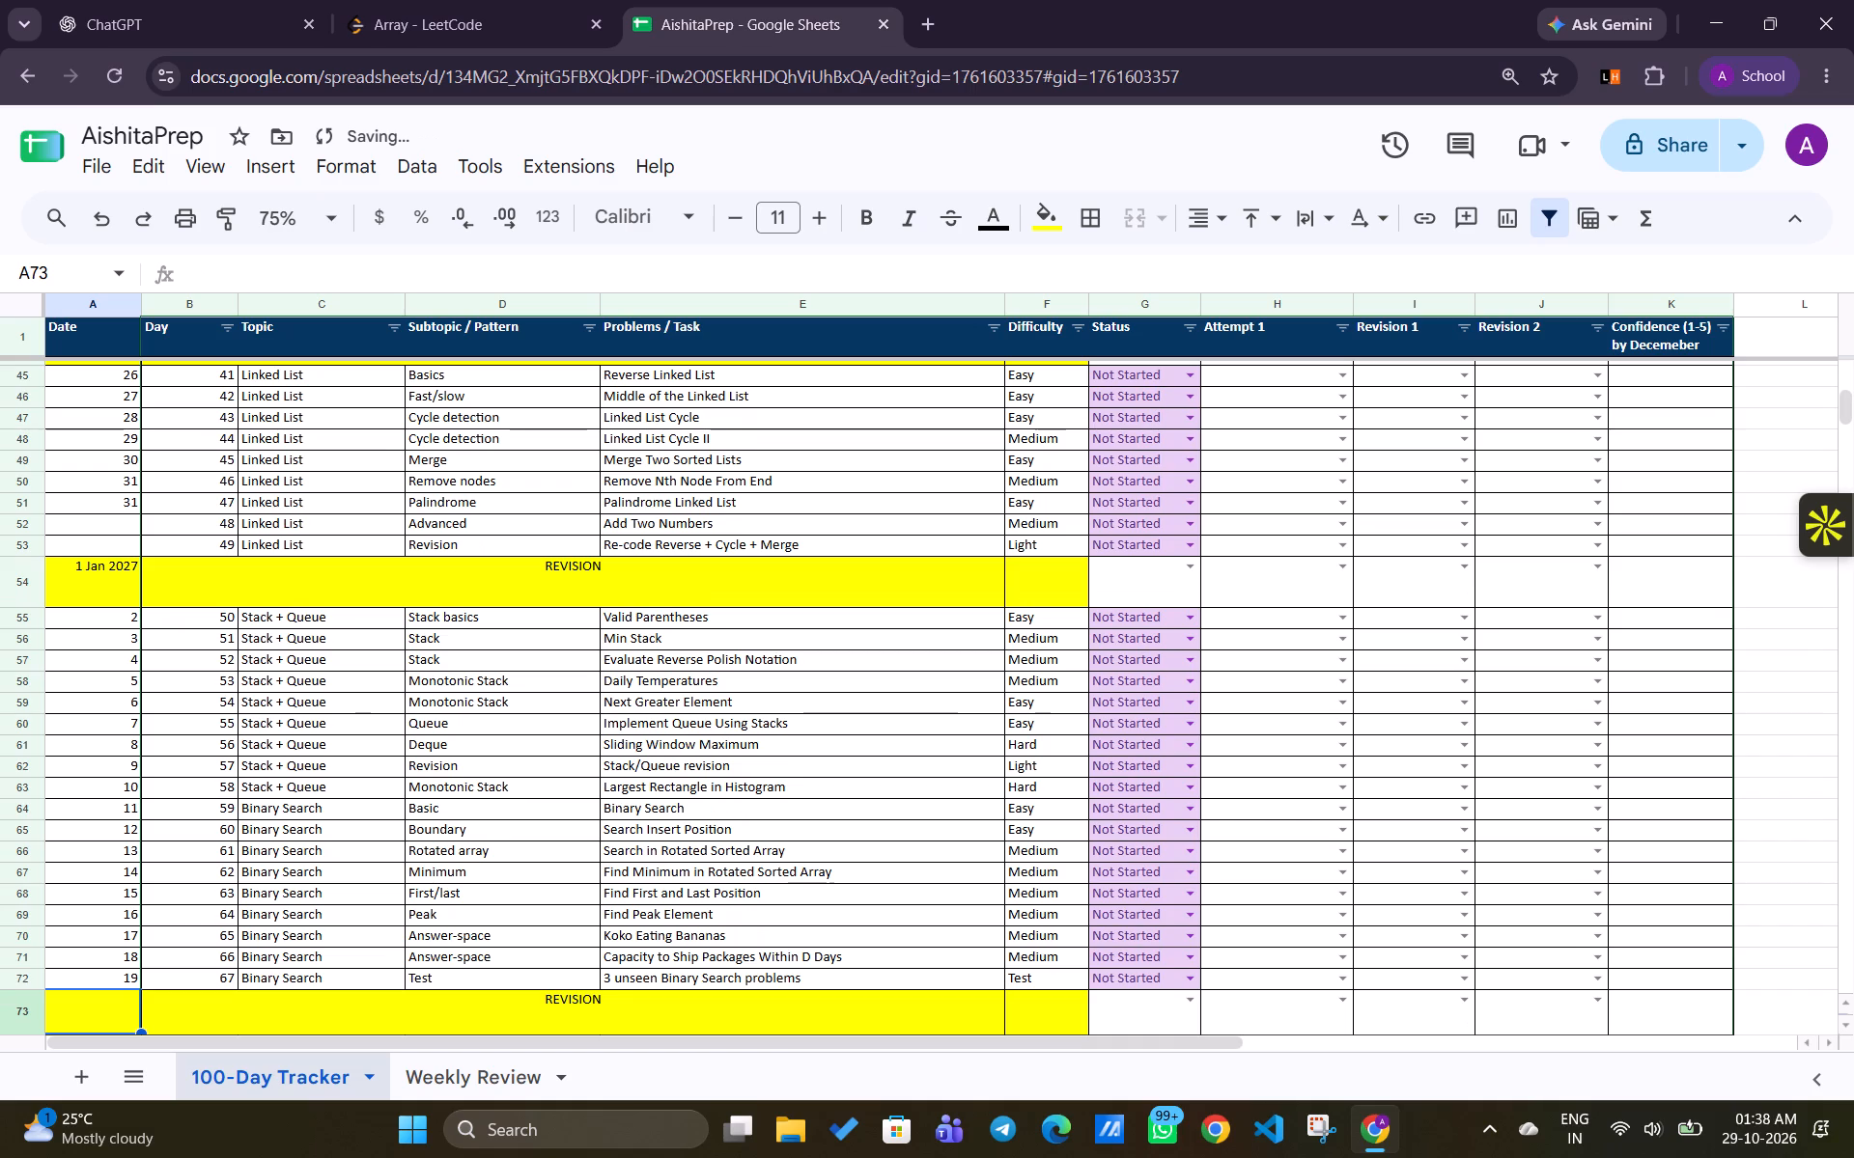
Enter 20,21,22,23 in cell A73 as the dates of the REVISION row after Binary Search.
type("20")
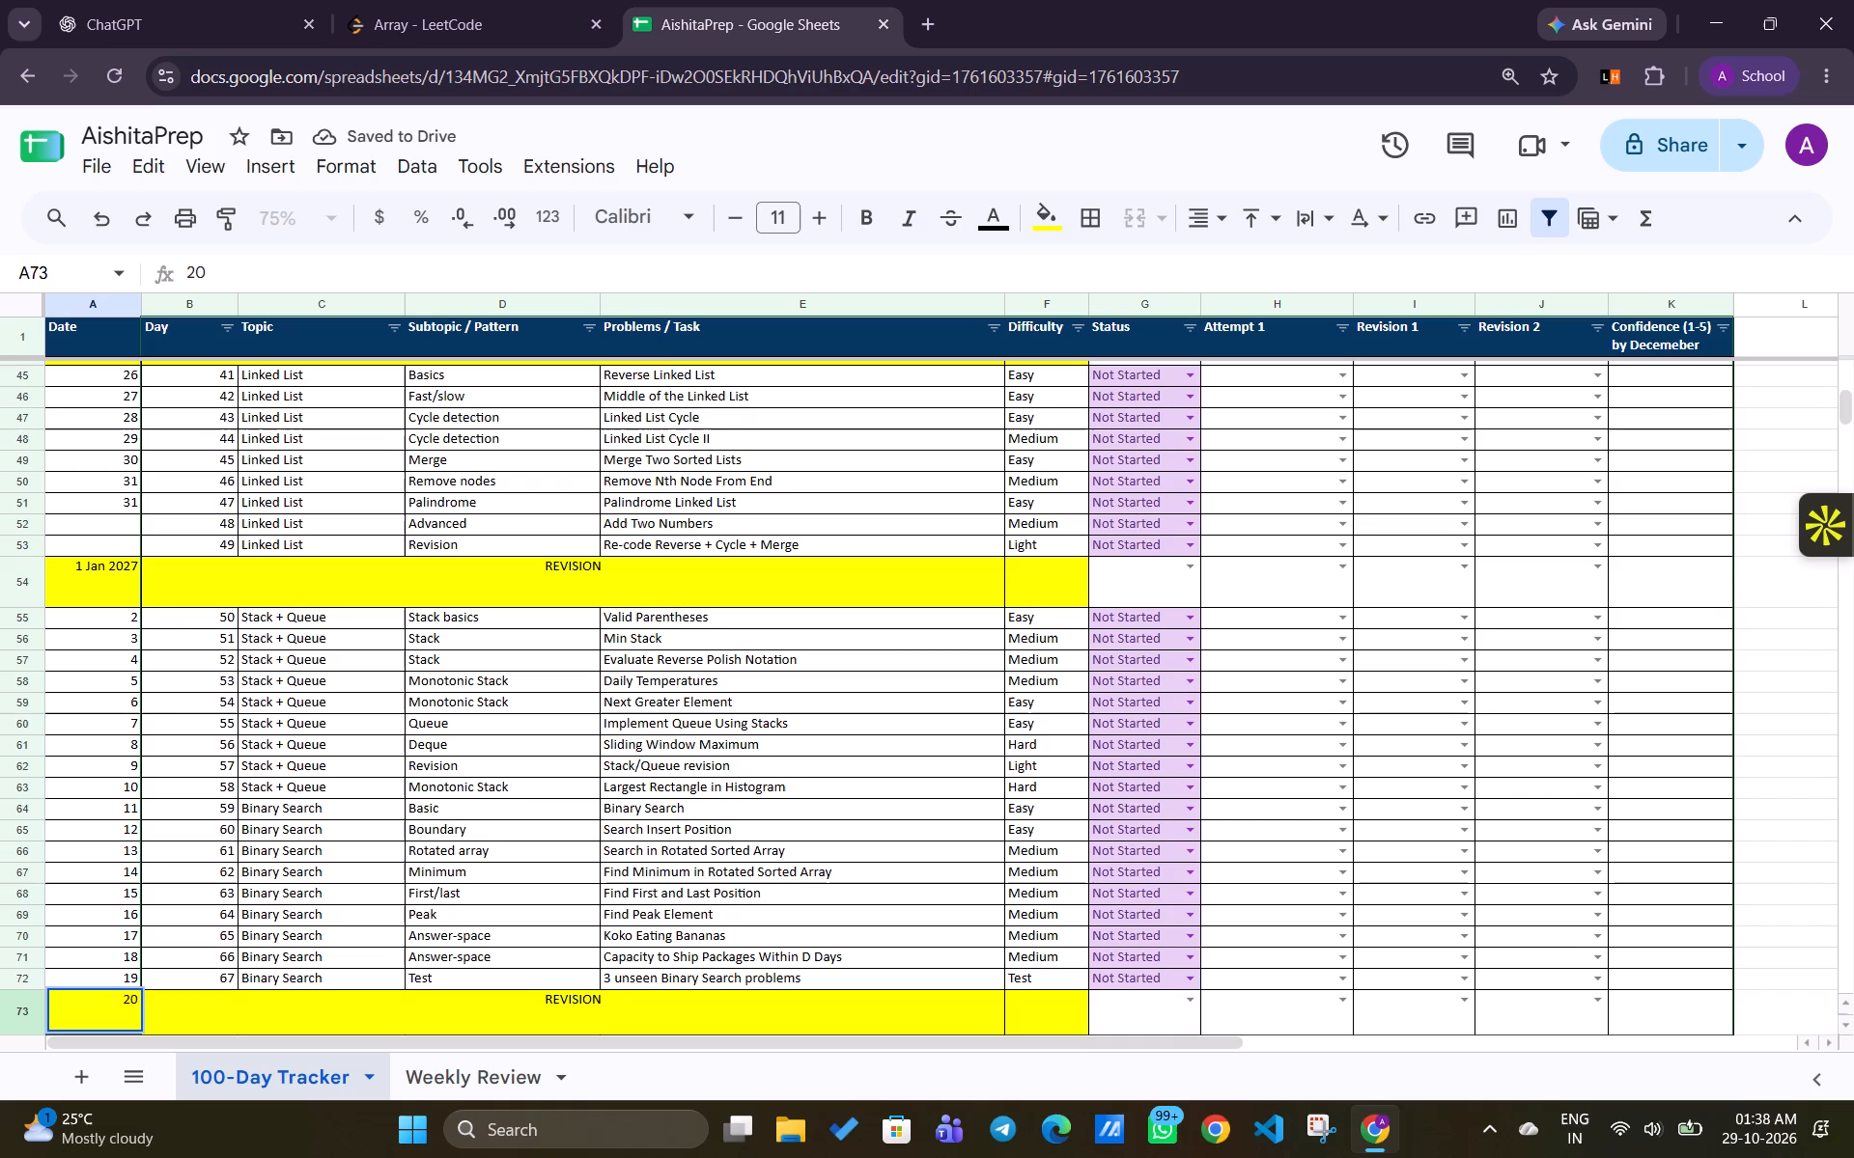
type(",21")
key("comma")
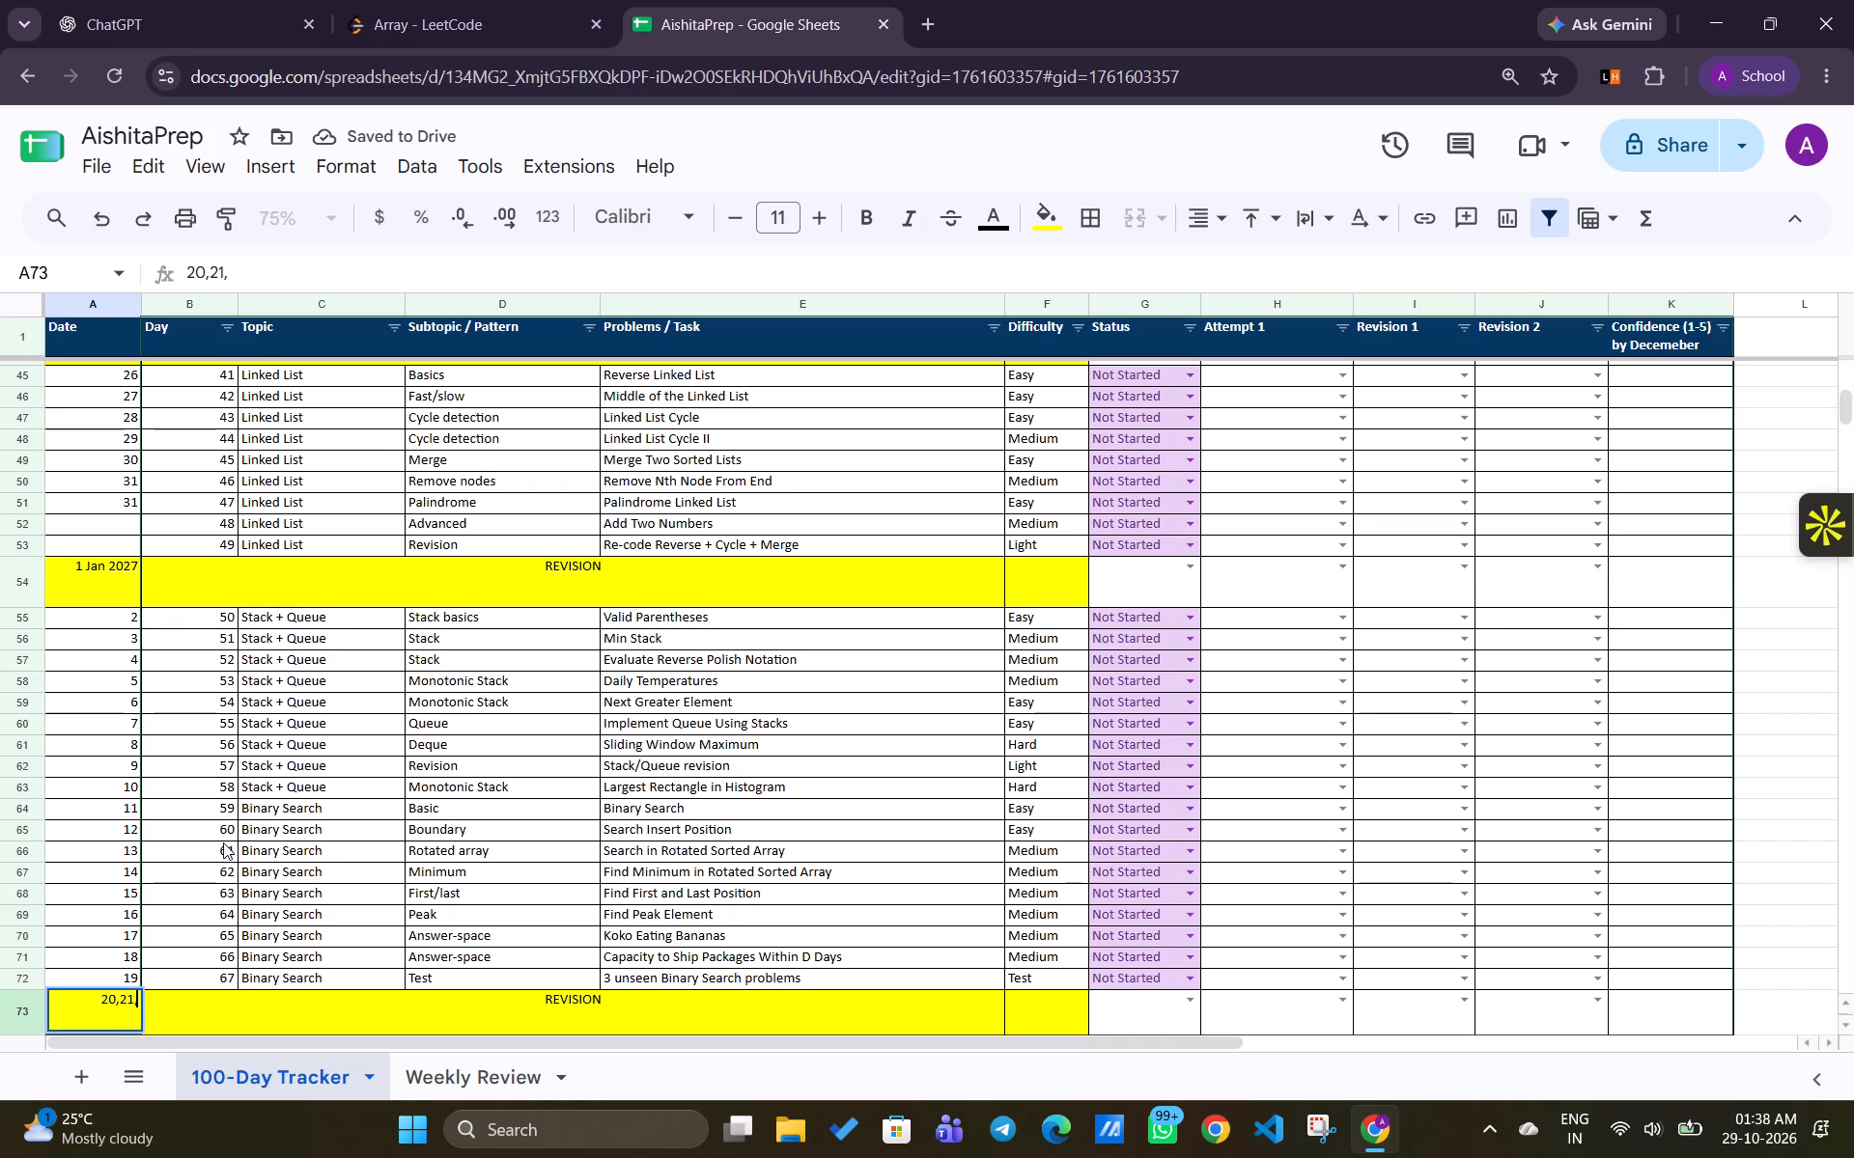
type("22,23")
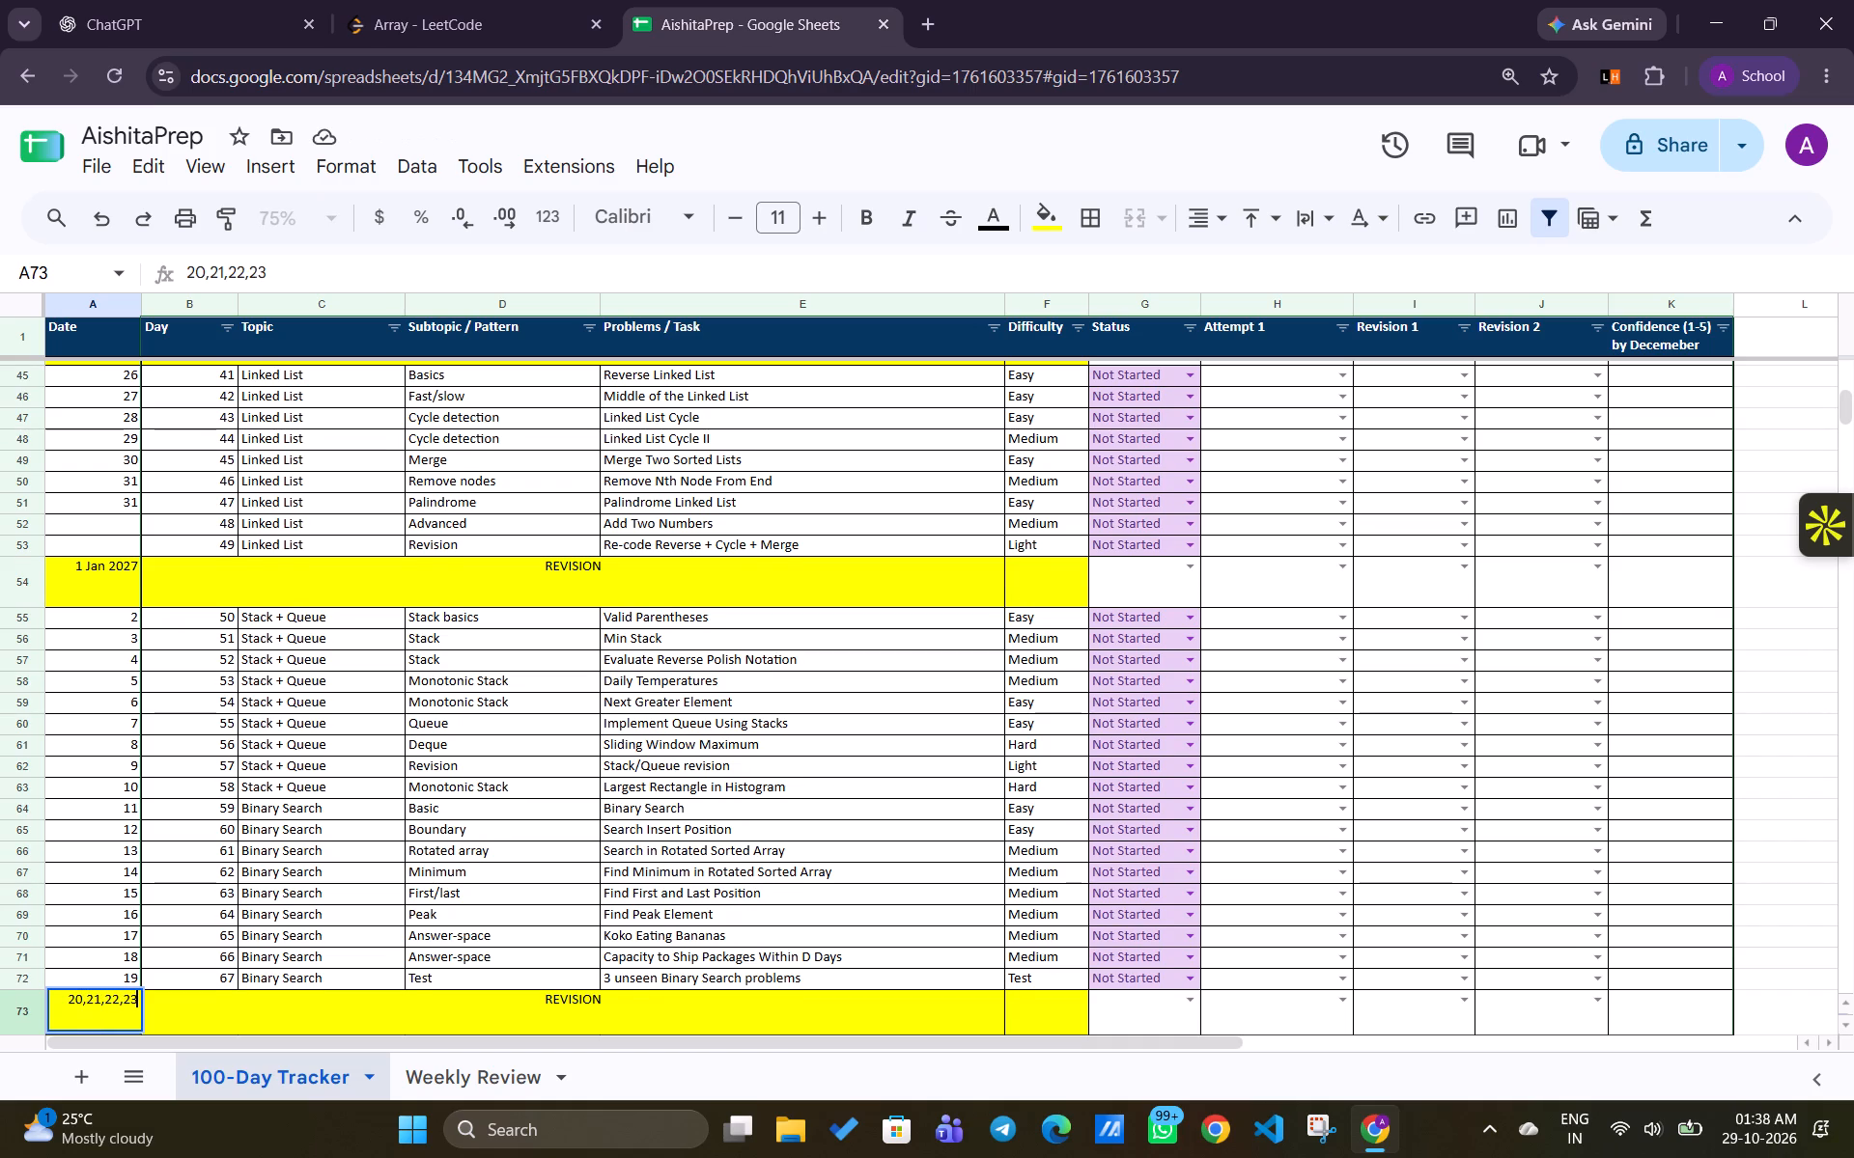
key("Down")
Enter 24 to 28 consecutively in cells A74 to A78 as the dates for Trees + BST Days 68 to 72.
key("2")
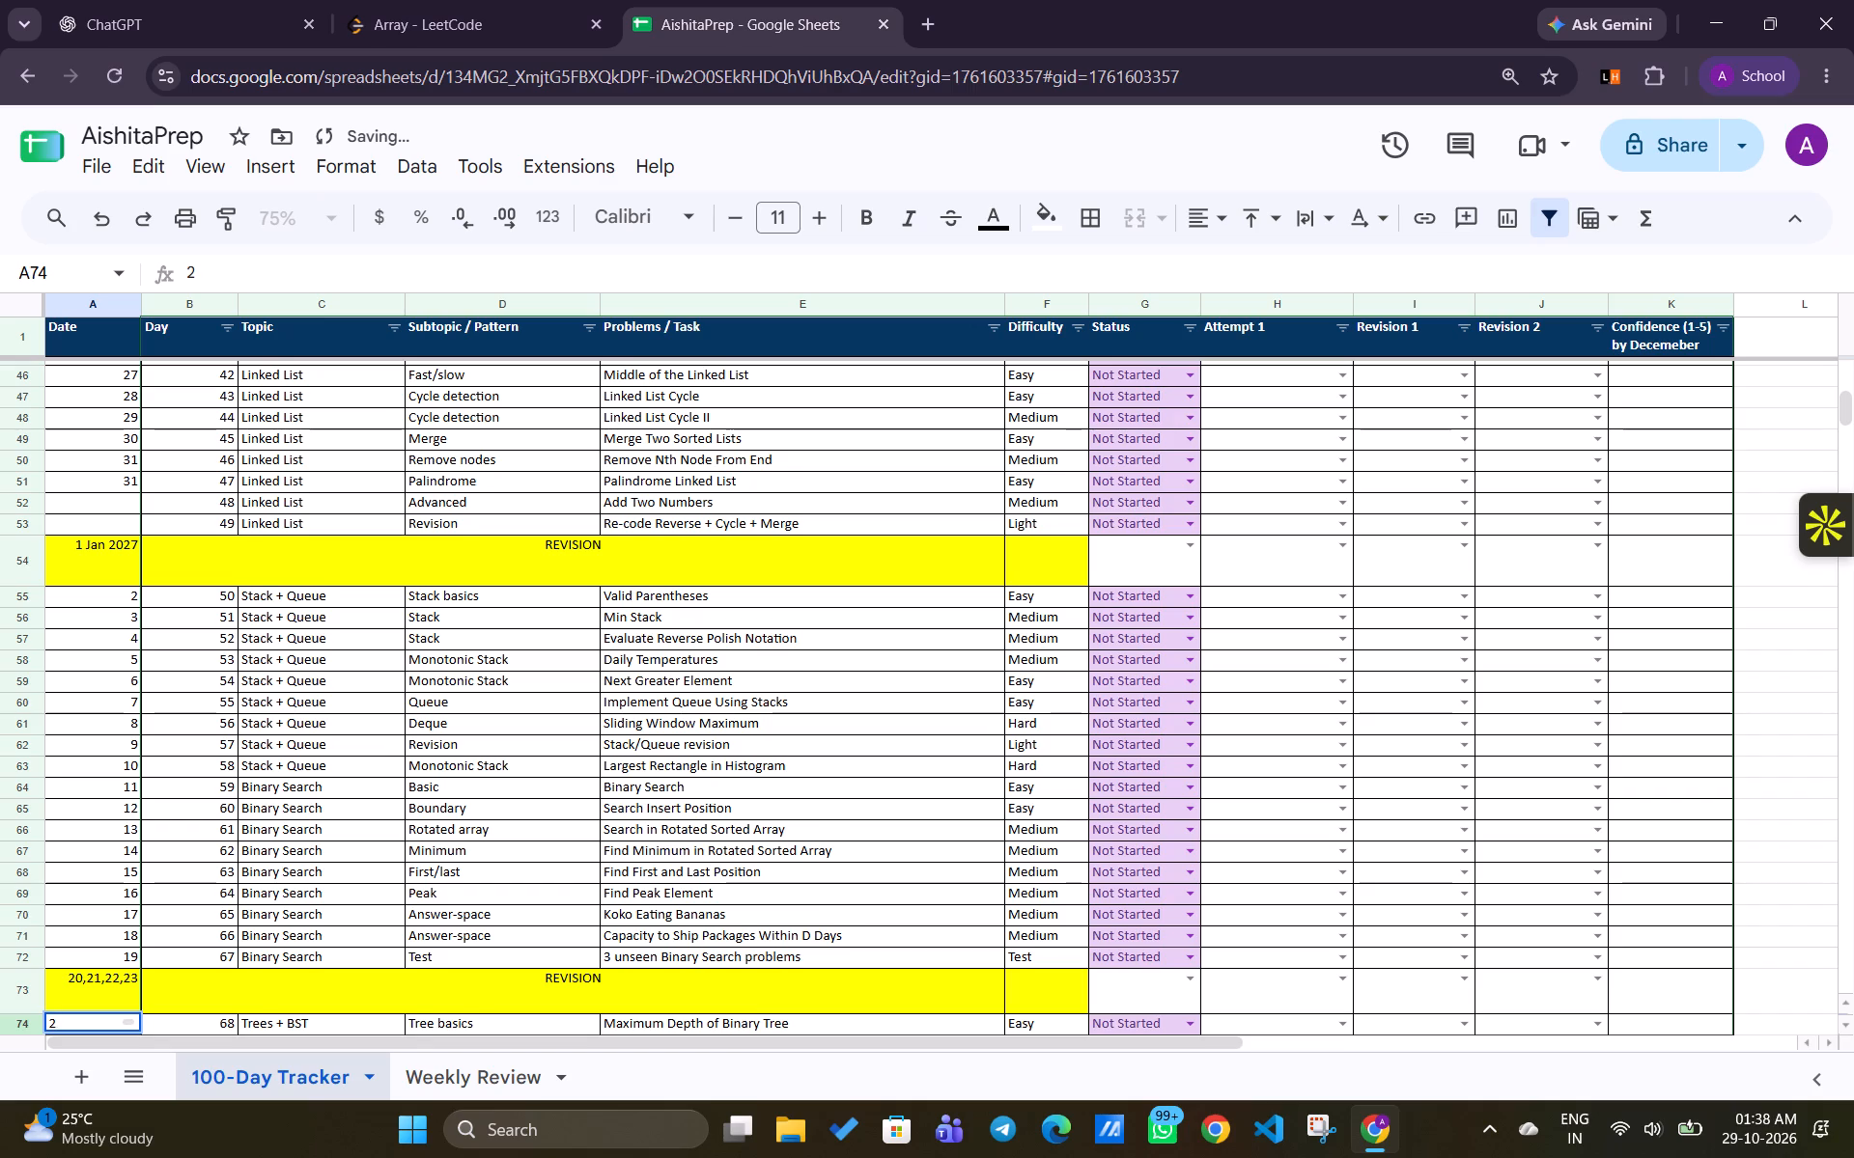
key("4")
key("Down")
type("25")
key("Down")
type("26")
key("Down")
key("2")
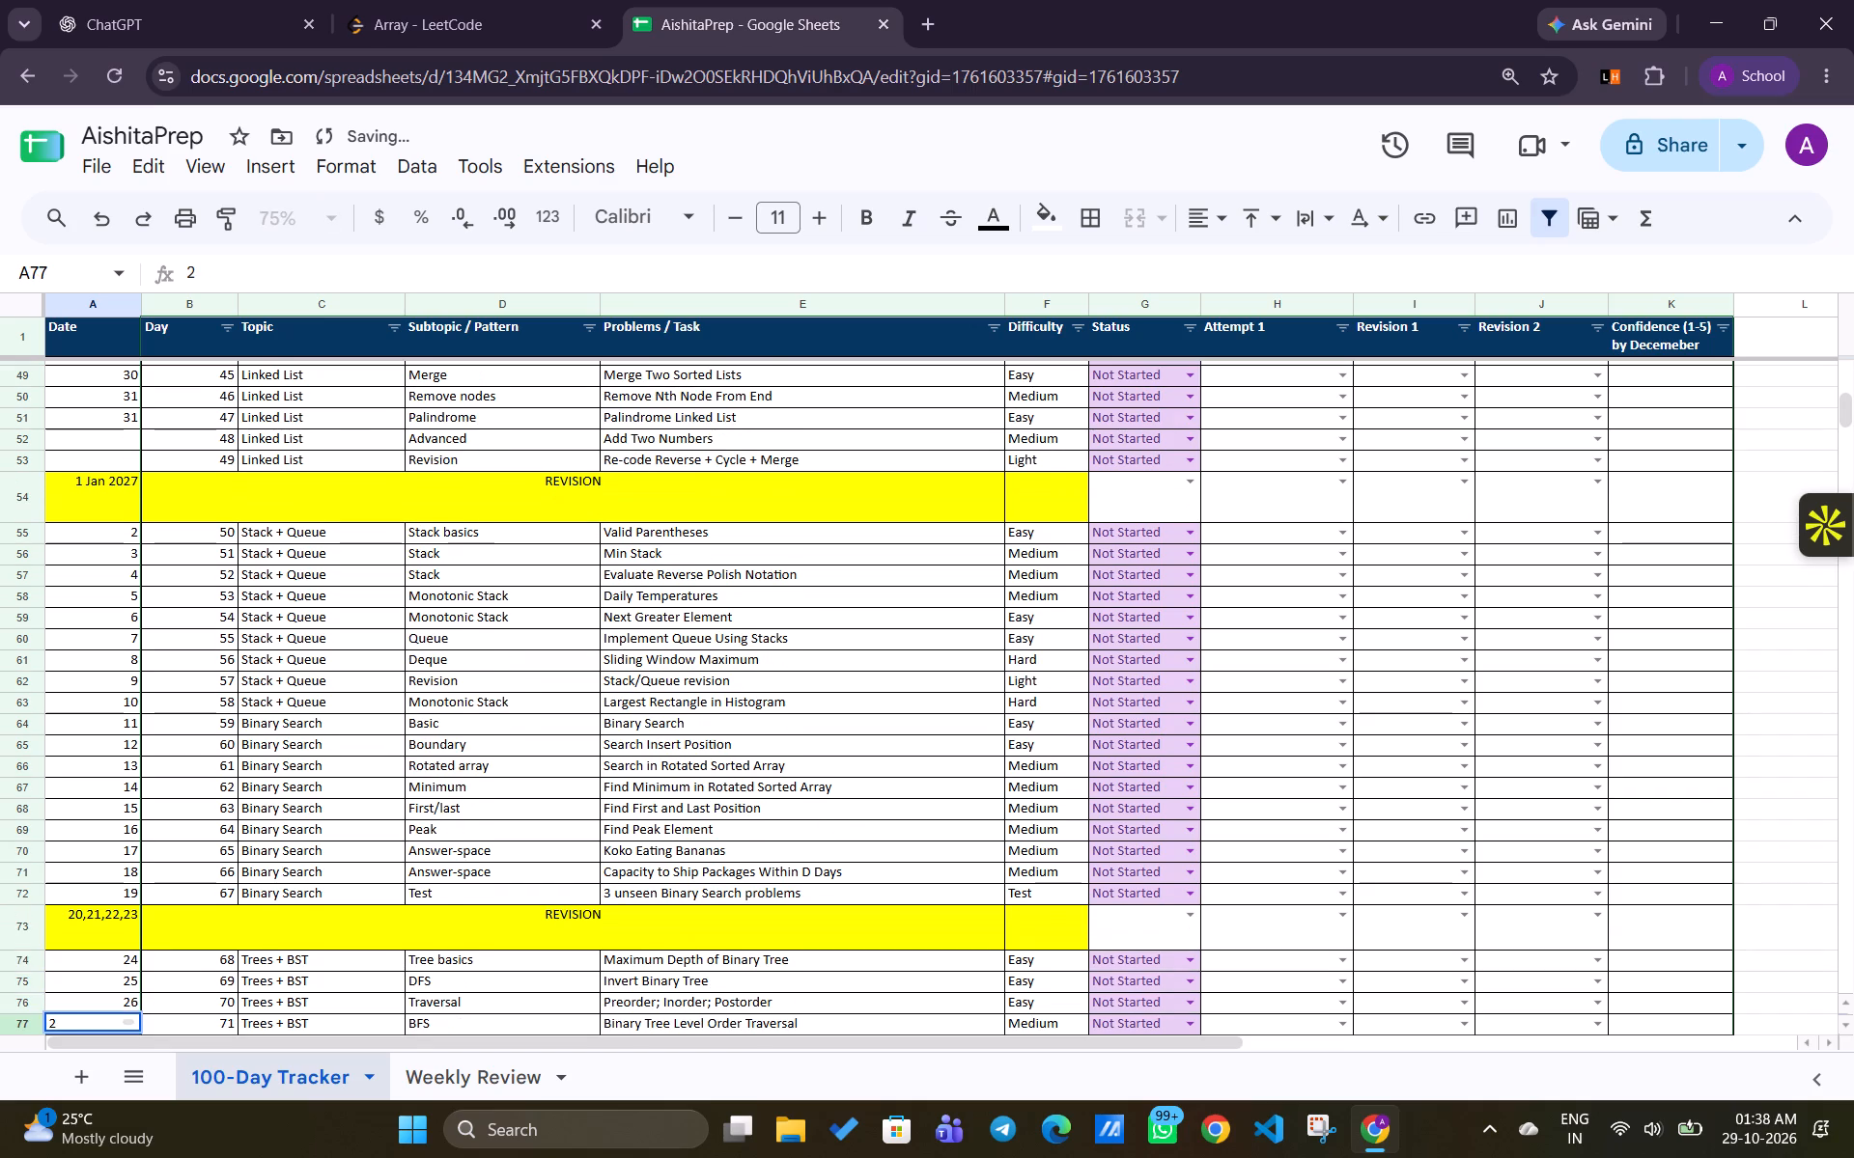
key("7")
key("Down")
key("2")
key("8")
key("Down")
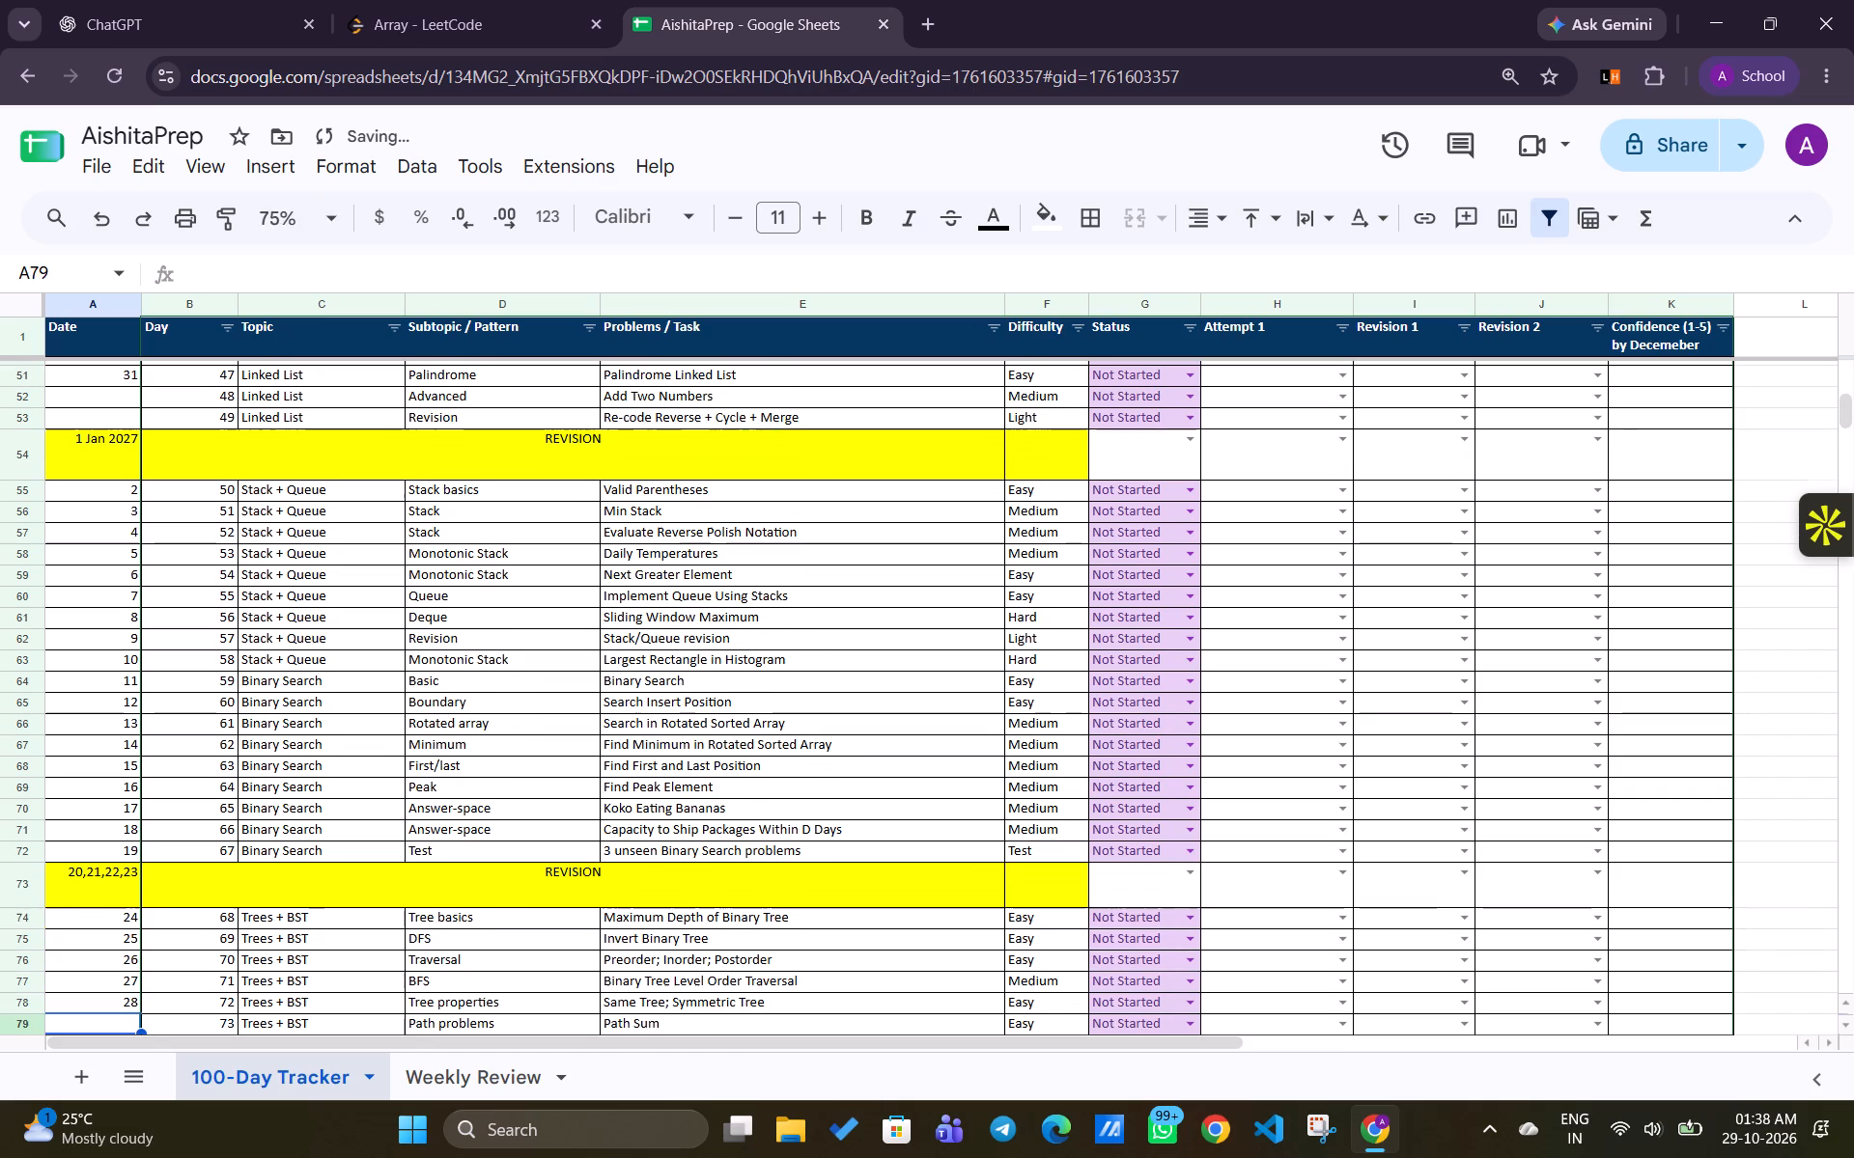
Enter 29, 30 and 31 in cells A79 to A81 as the dates for Trees + BST Days 73 to 75.
key("2")
key("9")
key("Down")
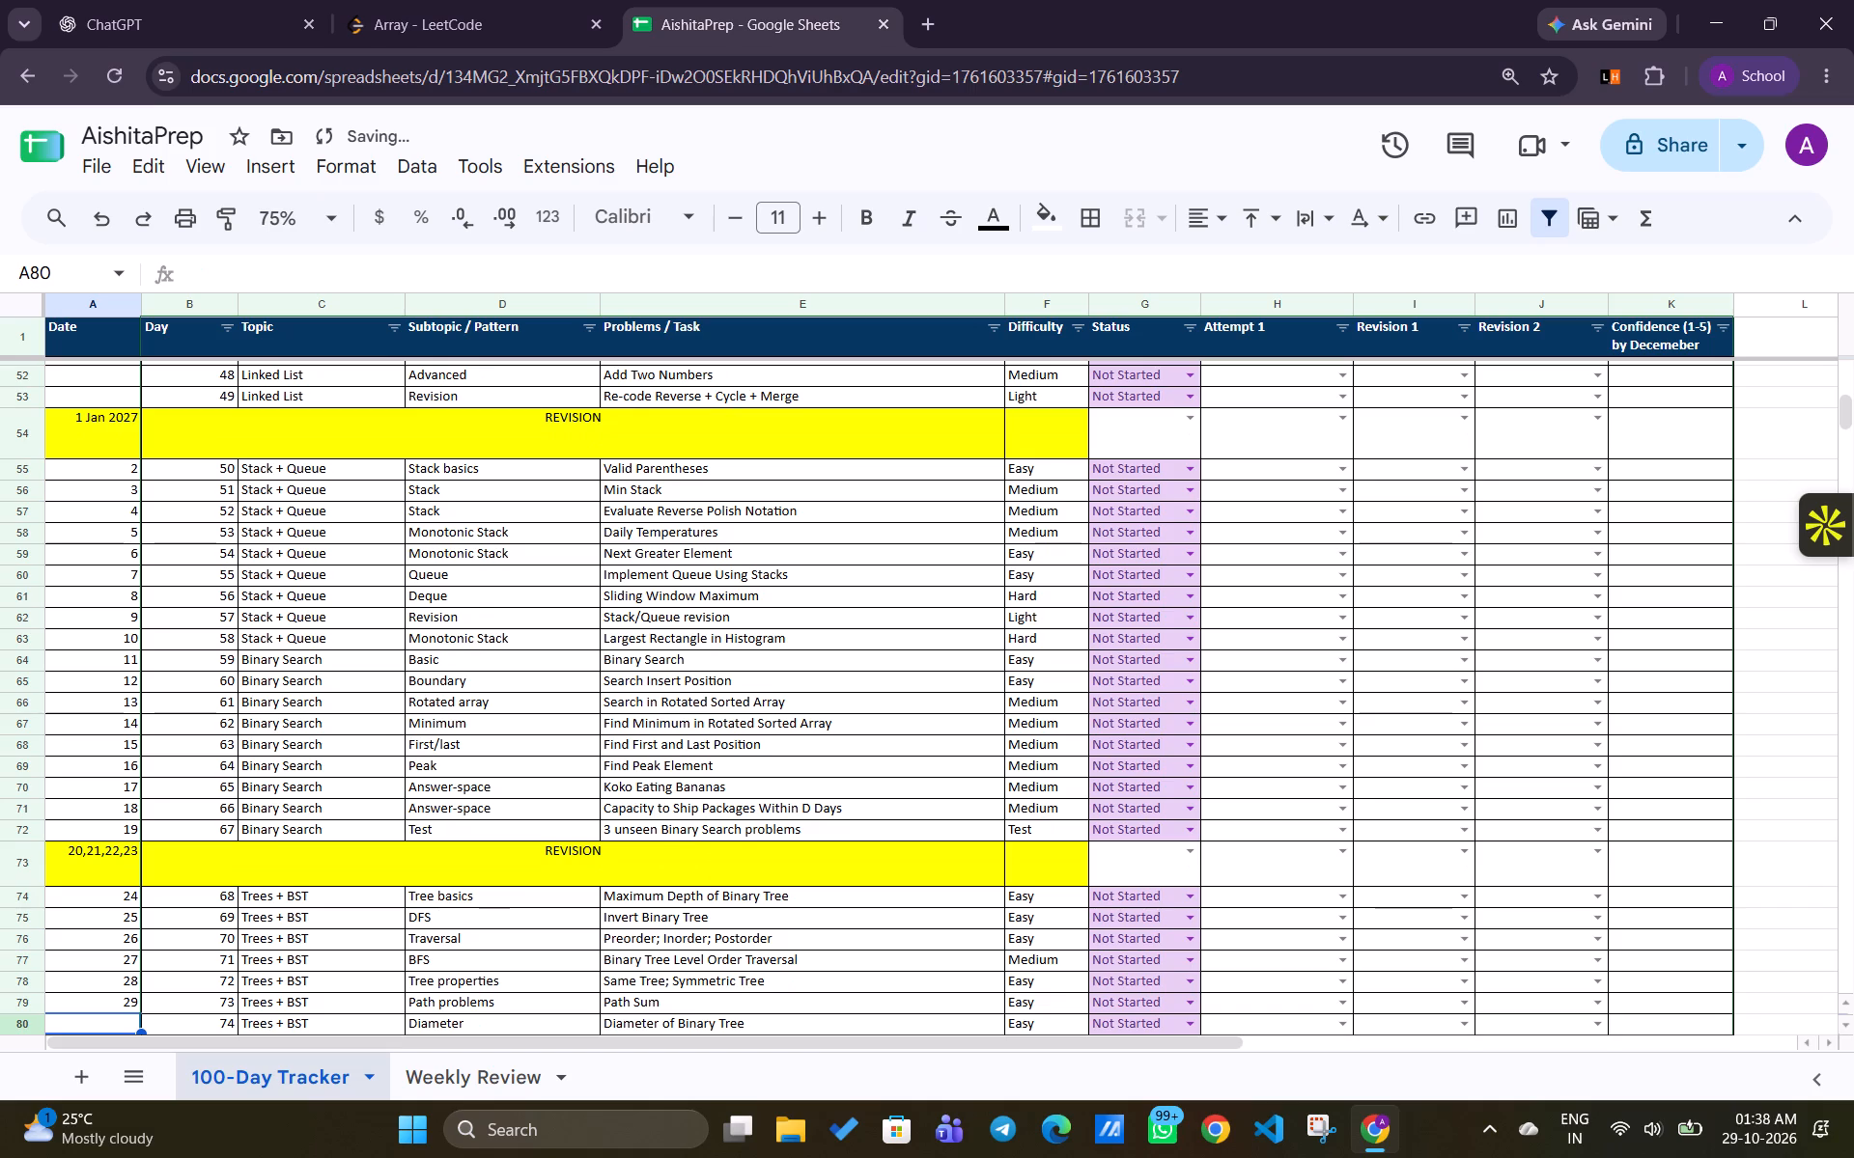
type("30")
key("Down")
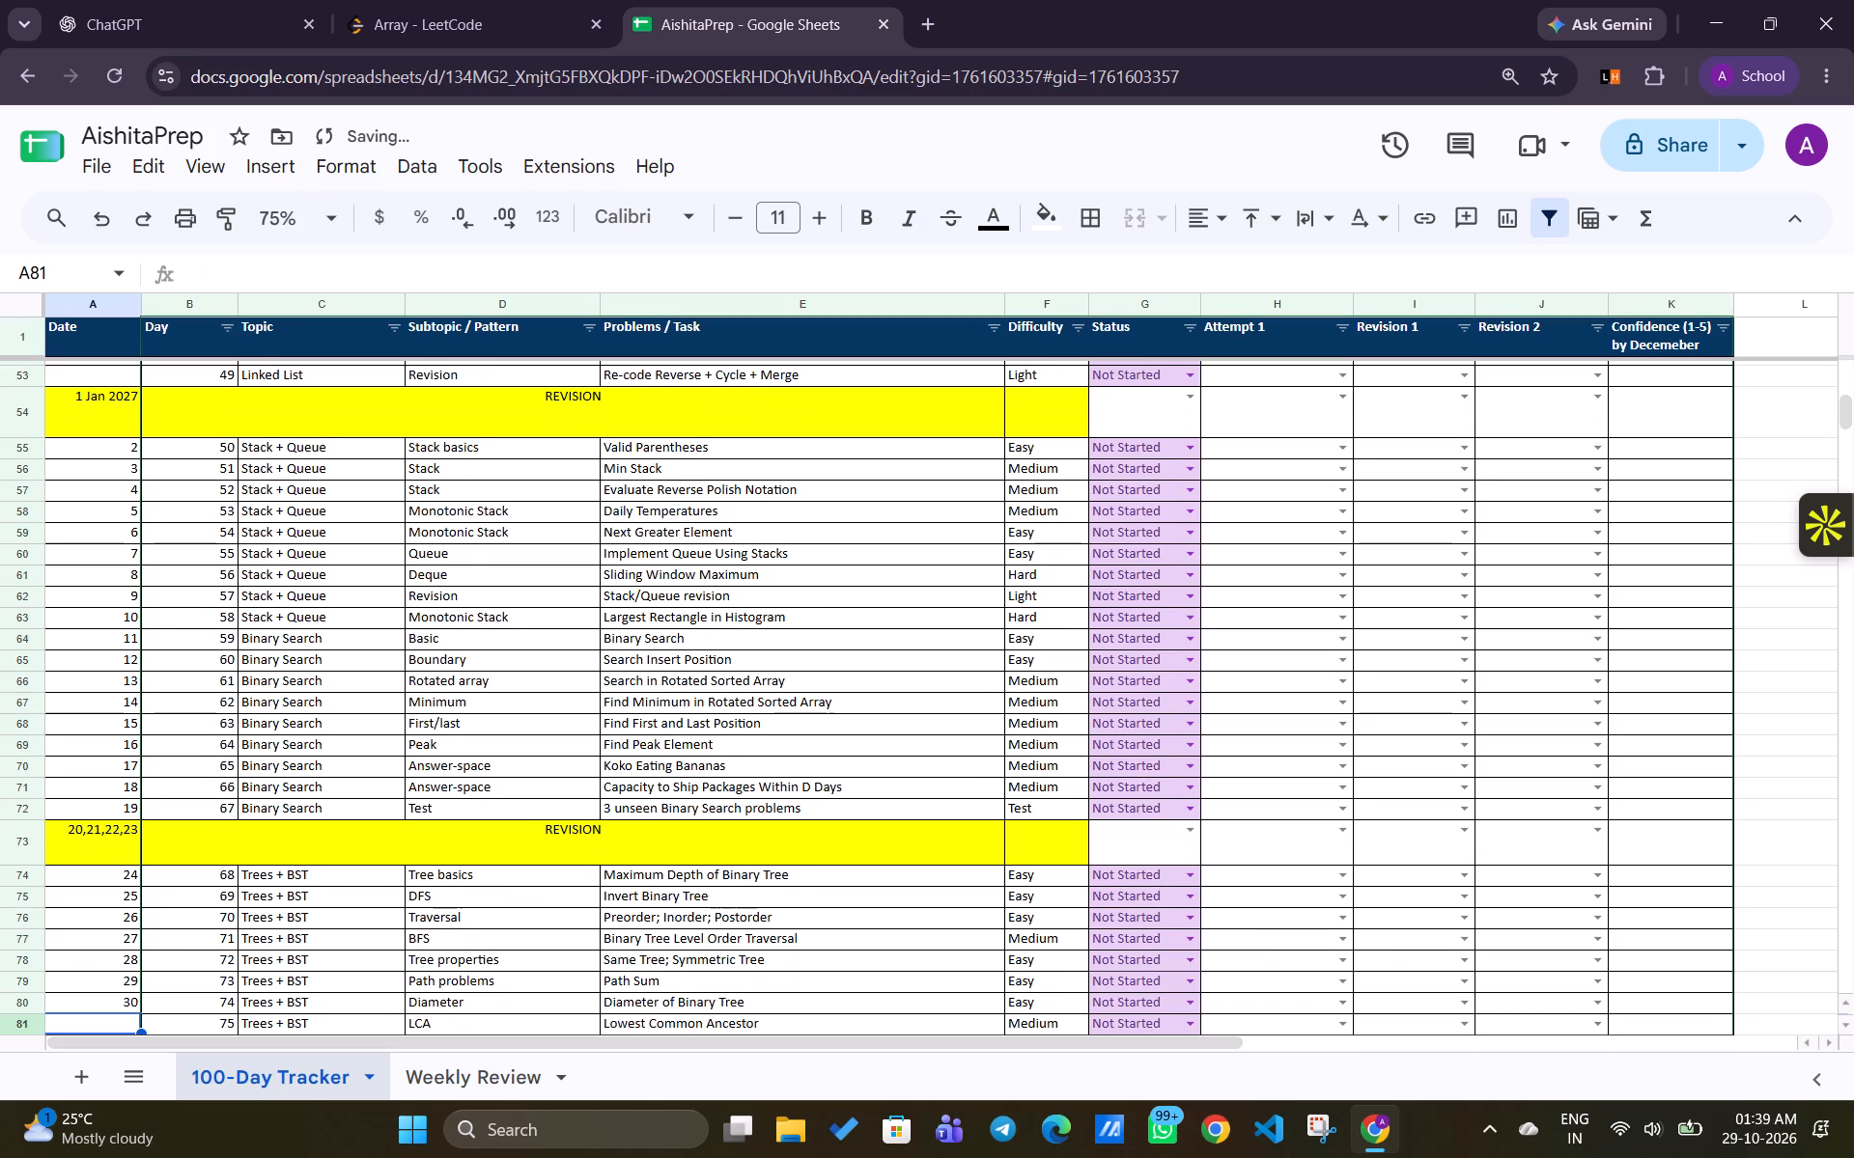
type("31")
key("Down")
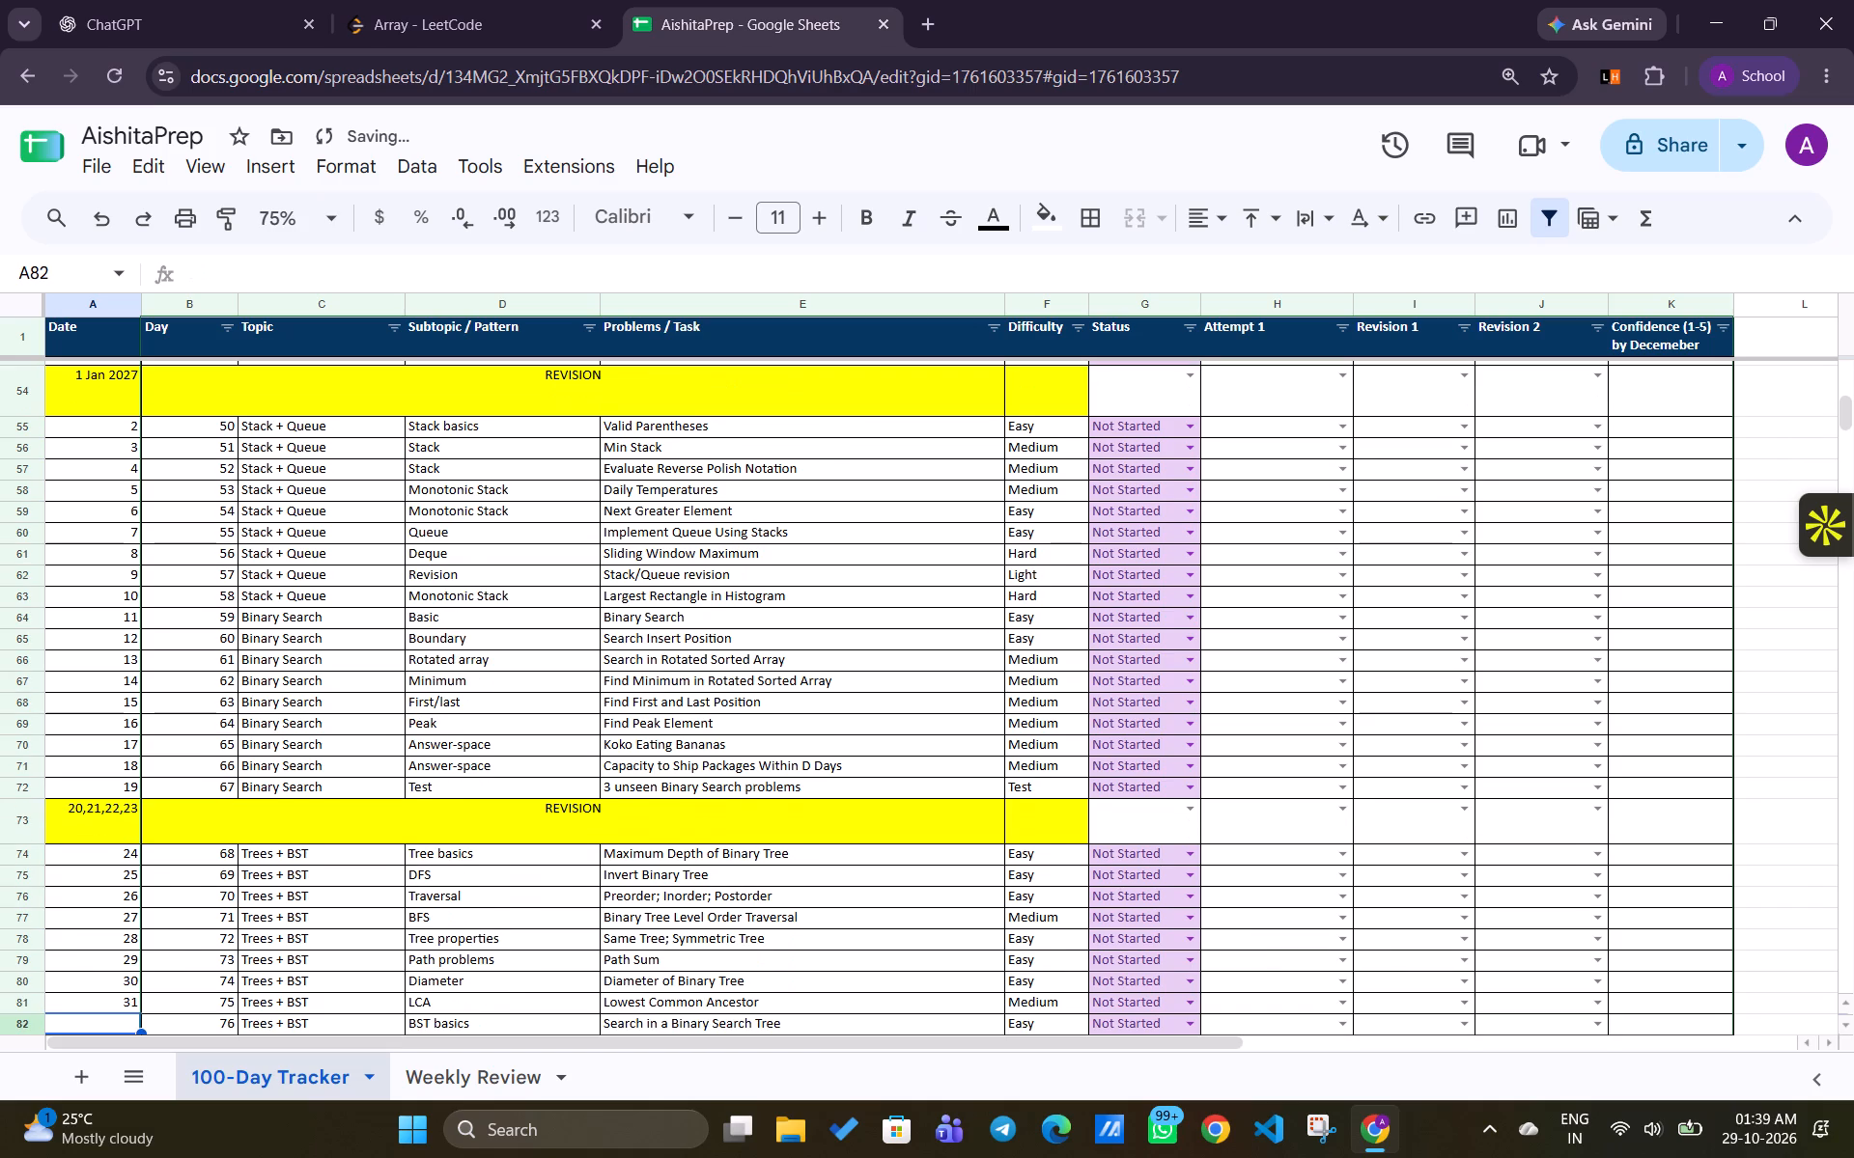
Enter 1ST FEB in cell A82 as the date for Day 76, the Search in a Binary Search Tree task.
type("1SY")
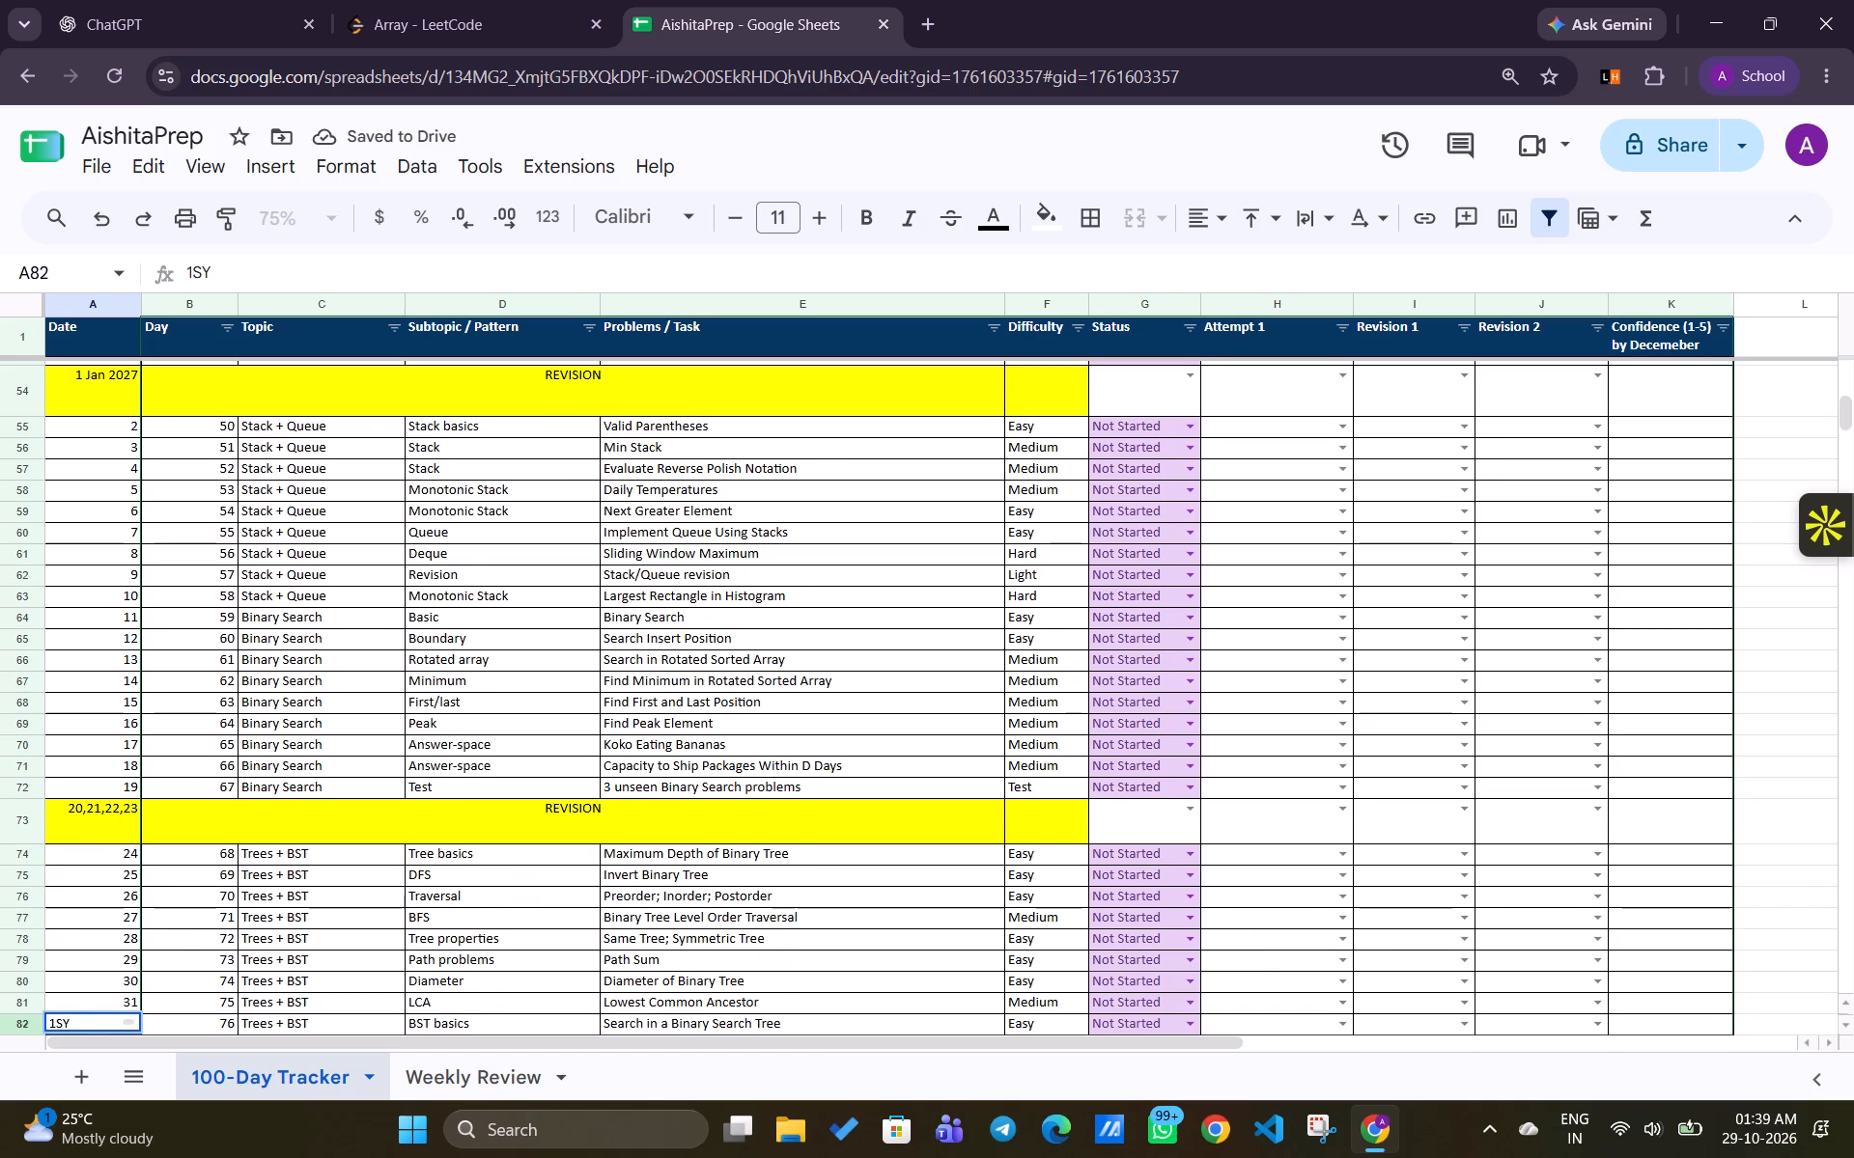
key("BackSpace")
type("T")
key("space")
type("FEB")
key("Down")
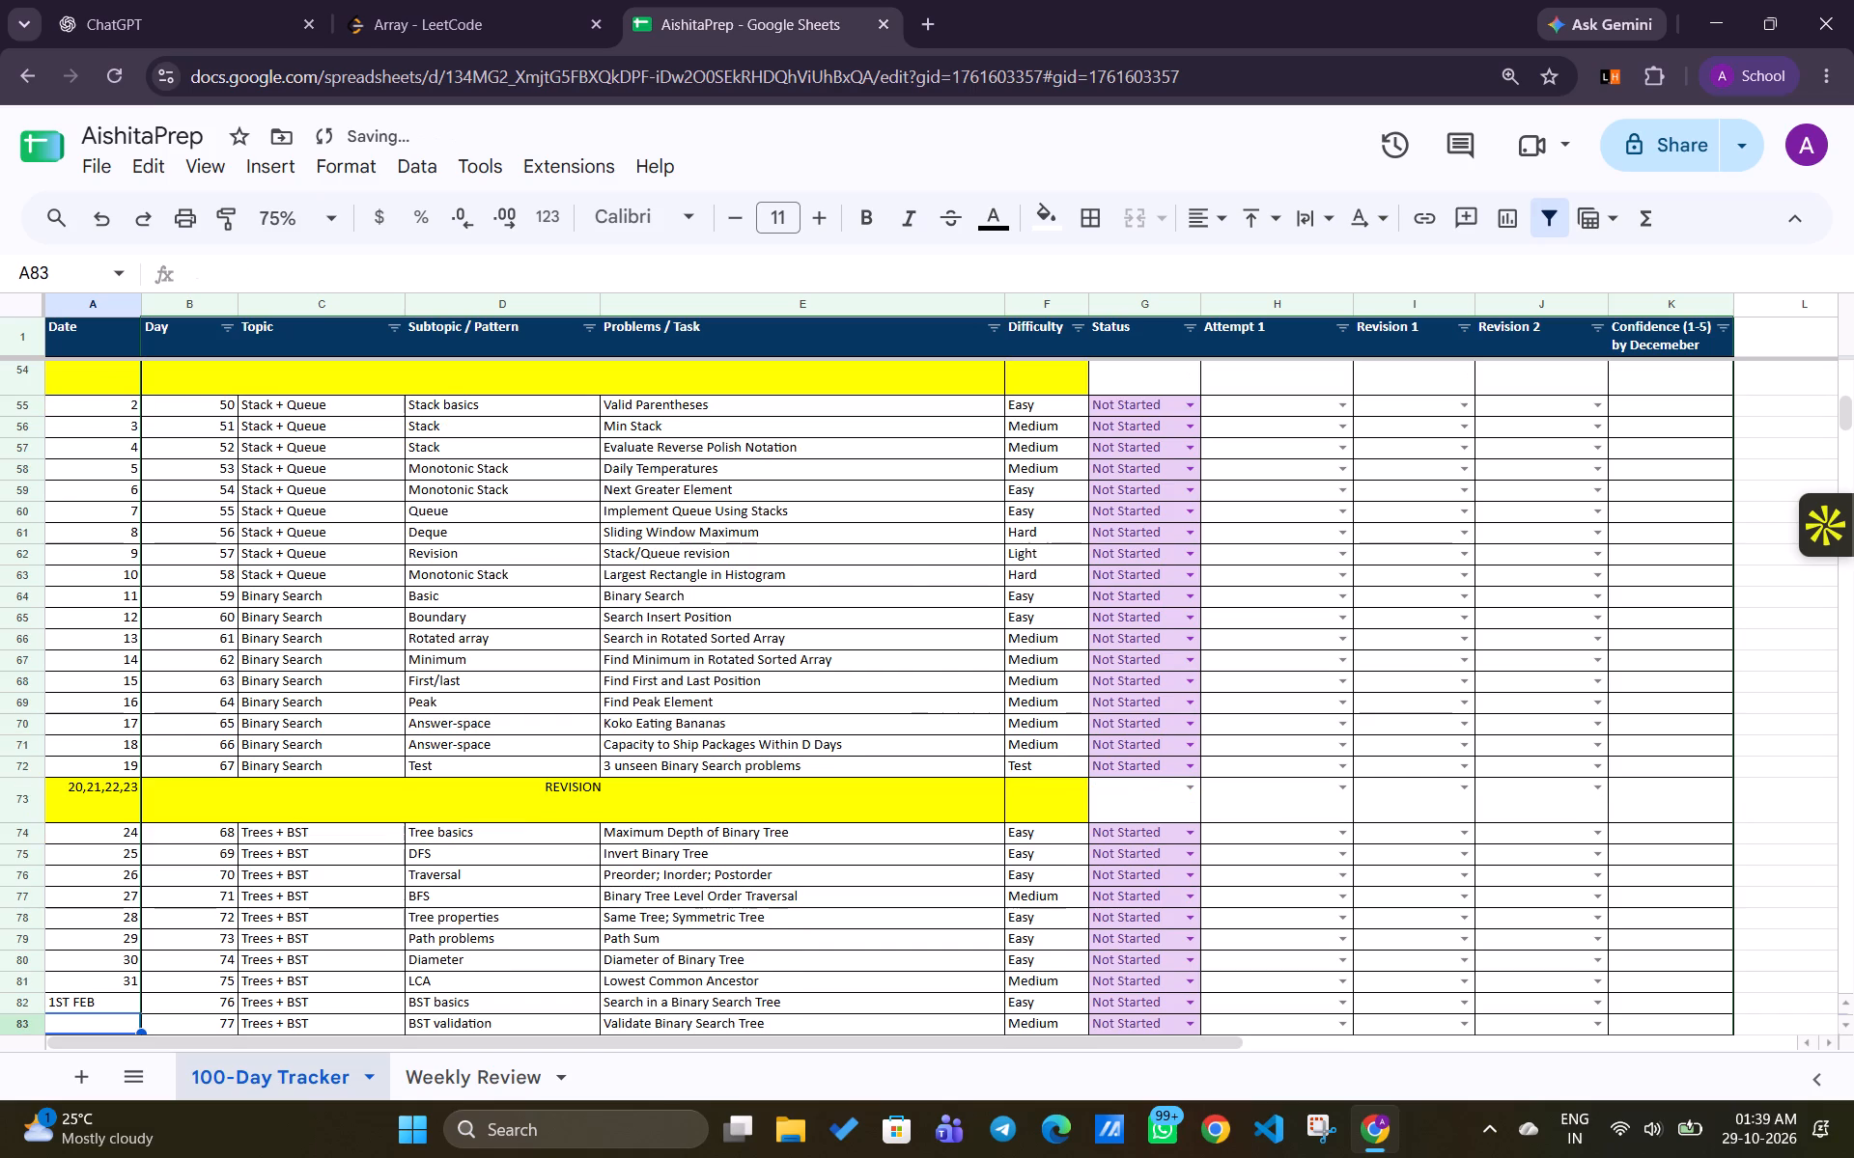
Enter 2, 3 and 4 in cells A83 to A85 as the dates for Trees + BST Days 77 to 79.
key("2")
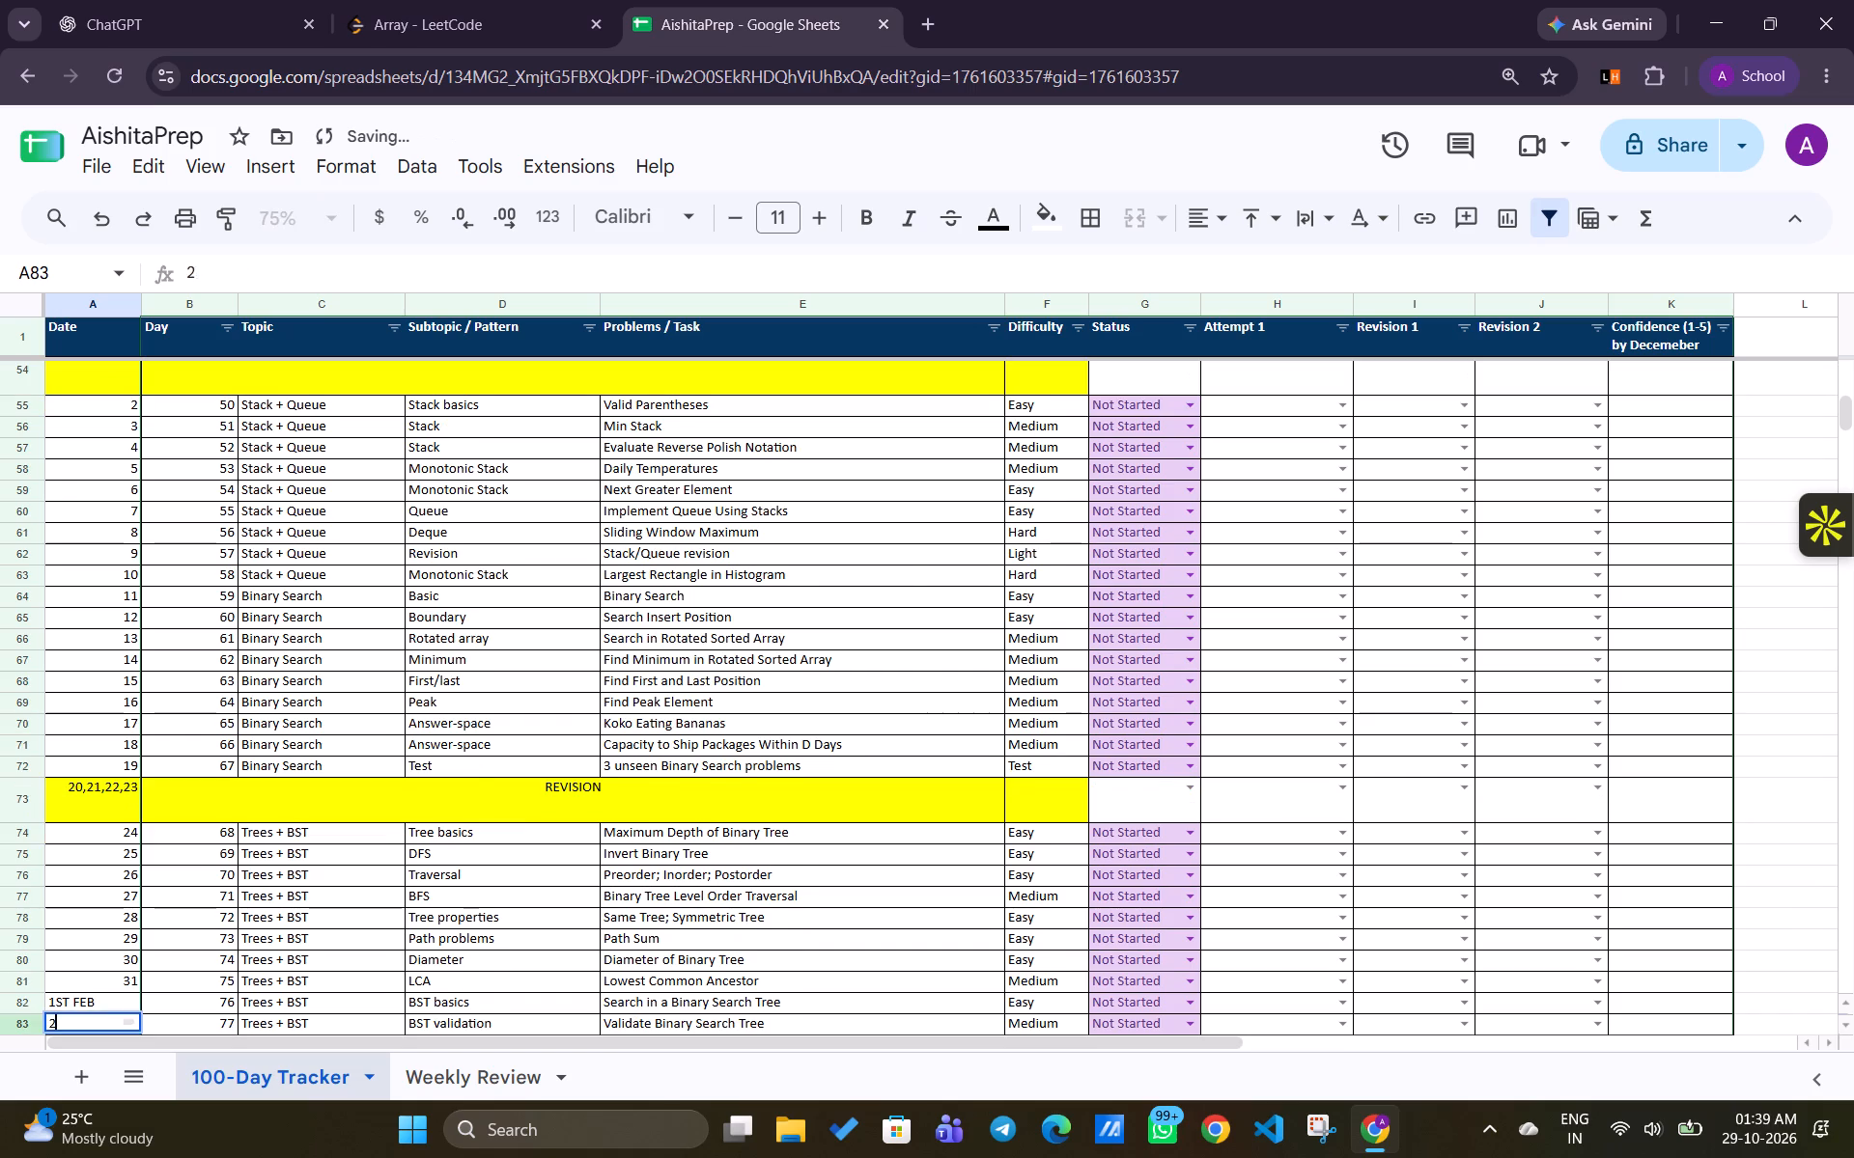
key("Down")
key("3")
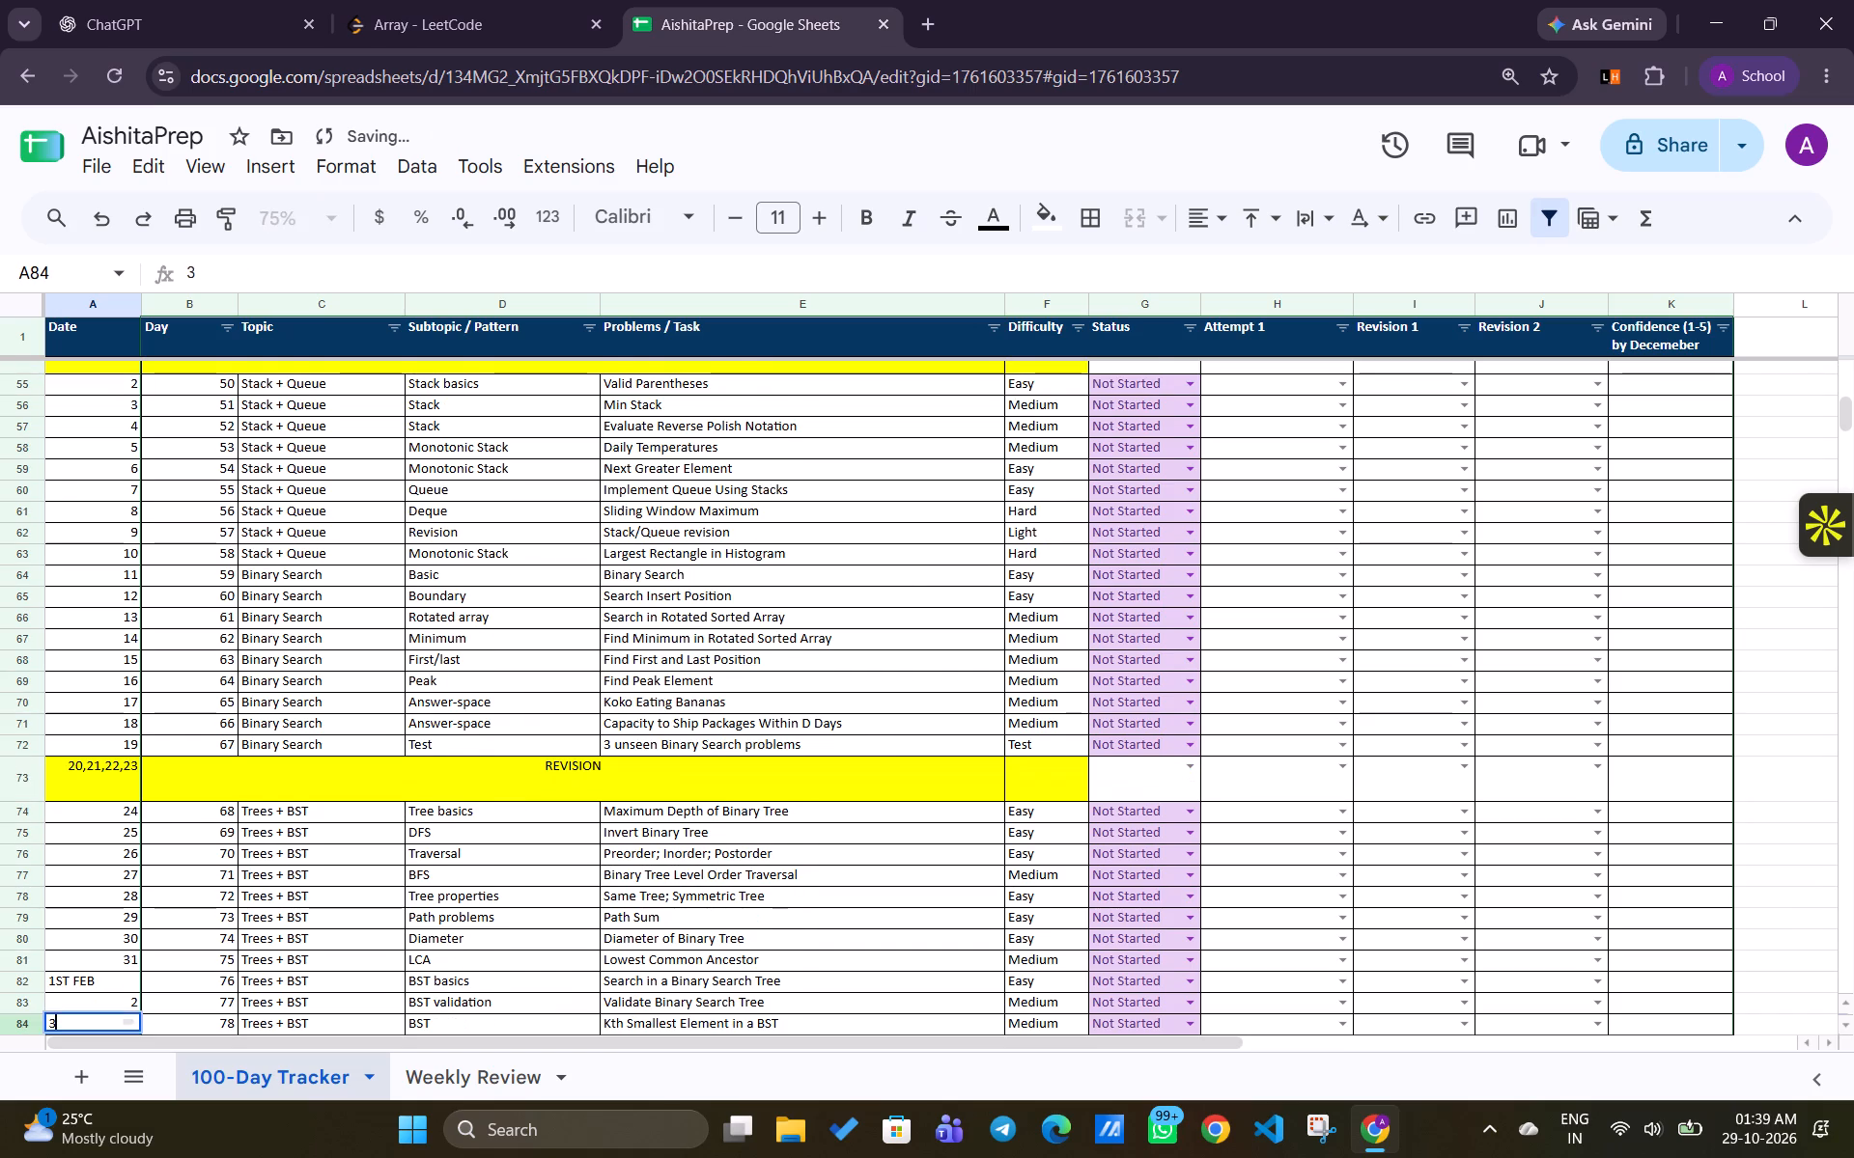
key("Down")
key("4")
key("Down")
Enter 5,6,7,8,9 in cell A86 as the dates of the REVISION row after Trees + BST.
key("5")
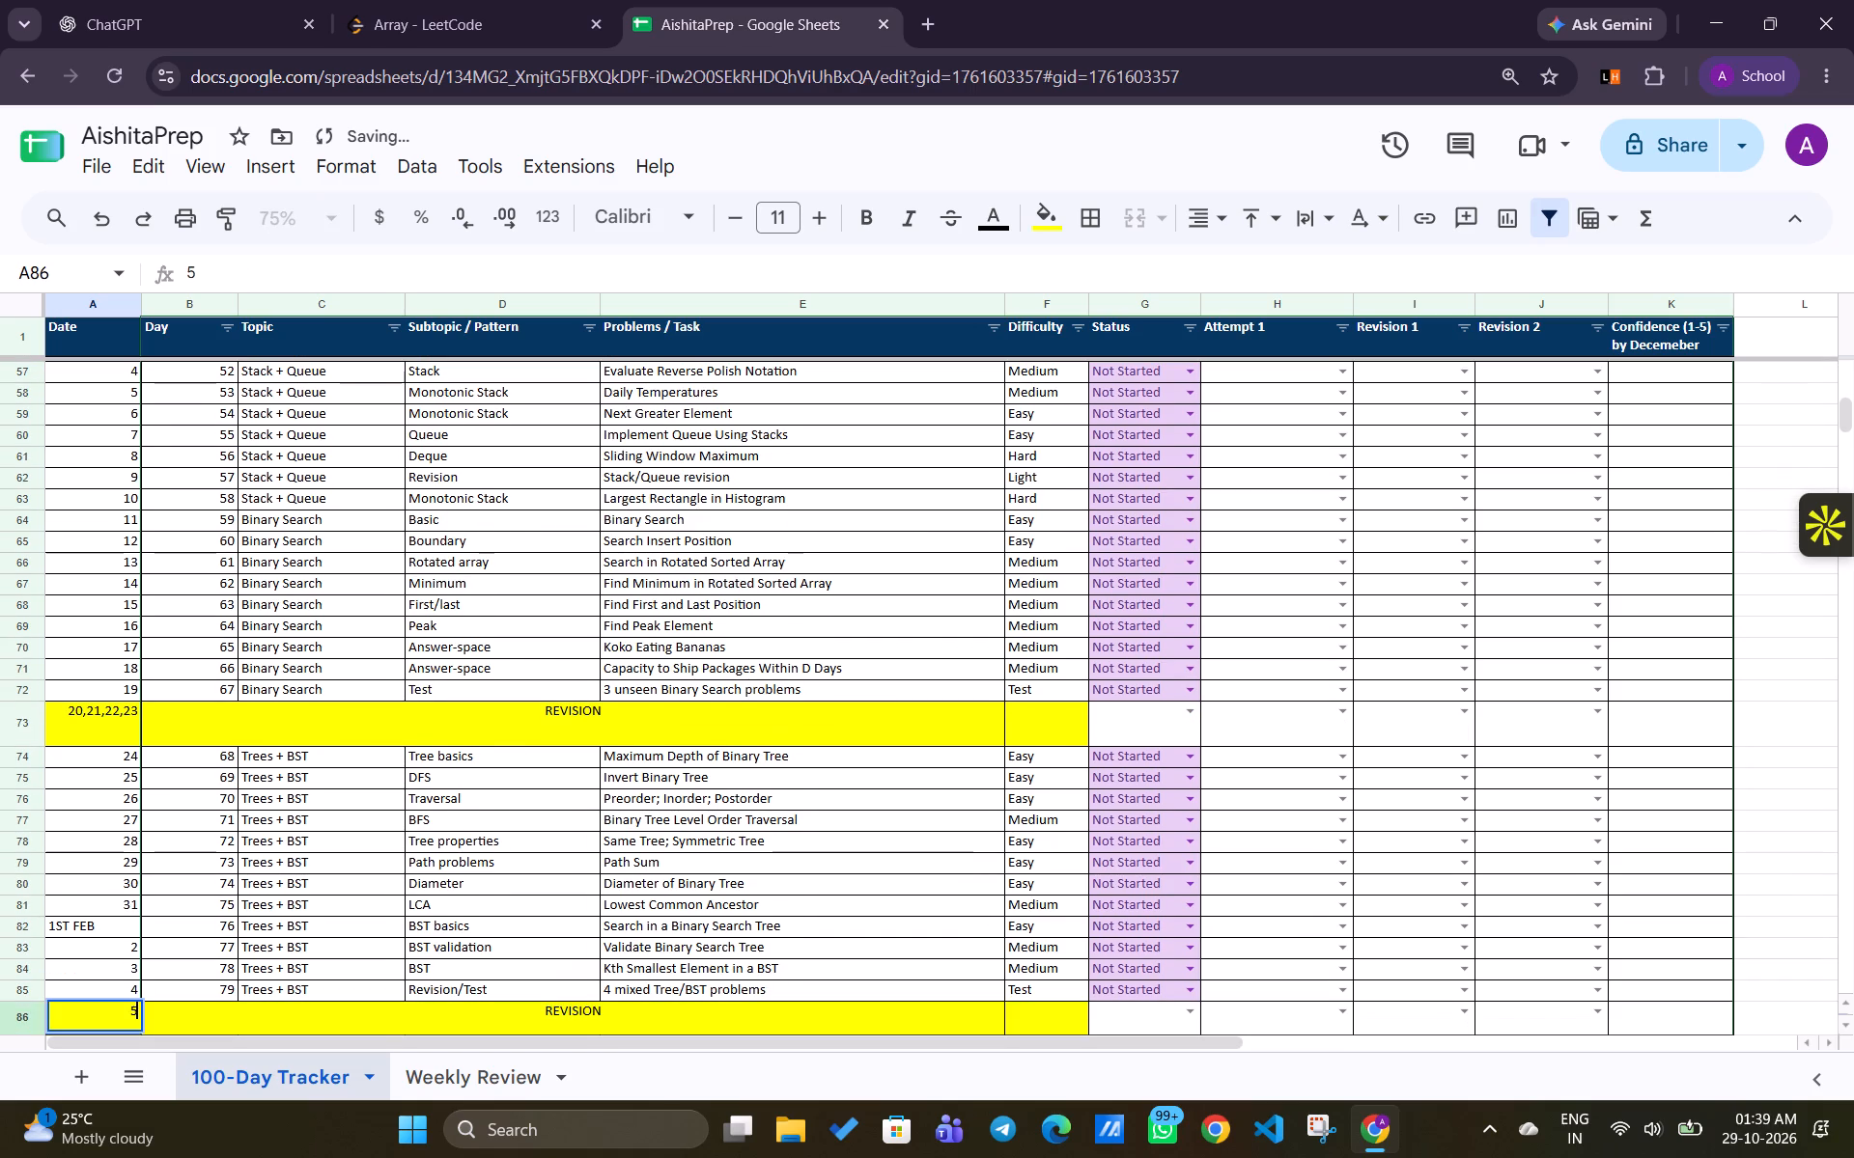
type(",6,7,8,9")
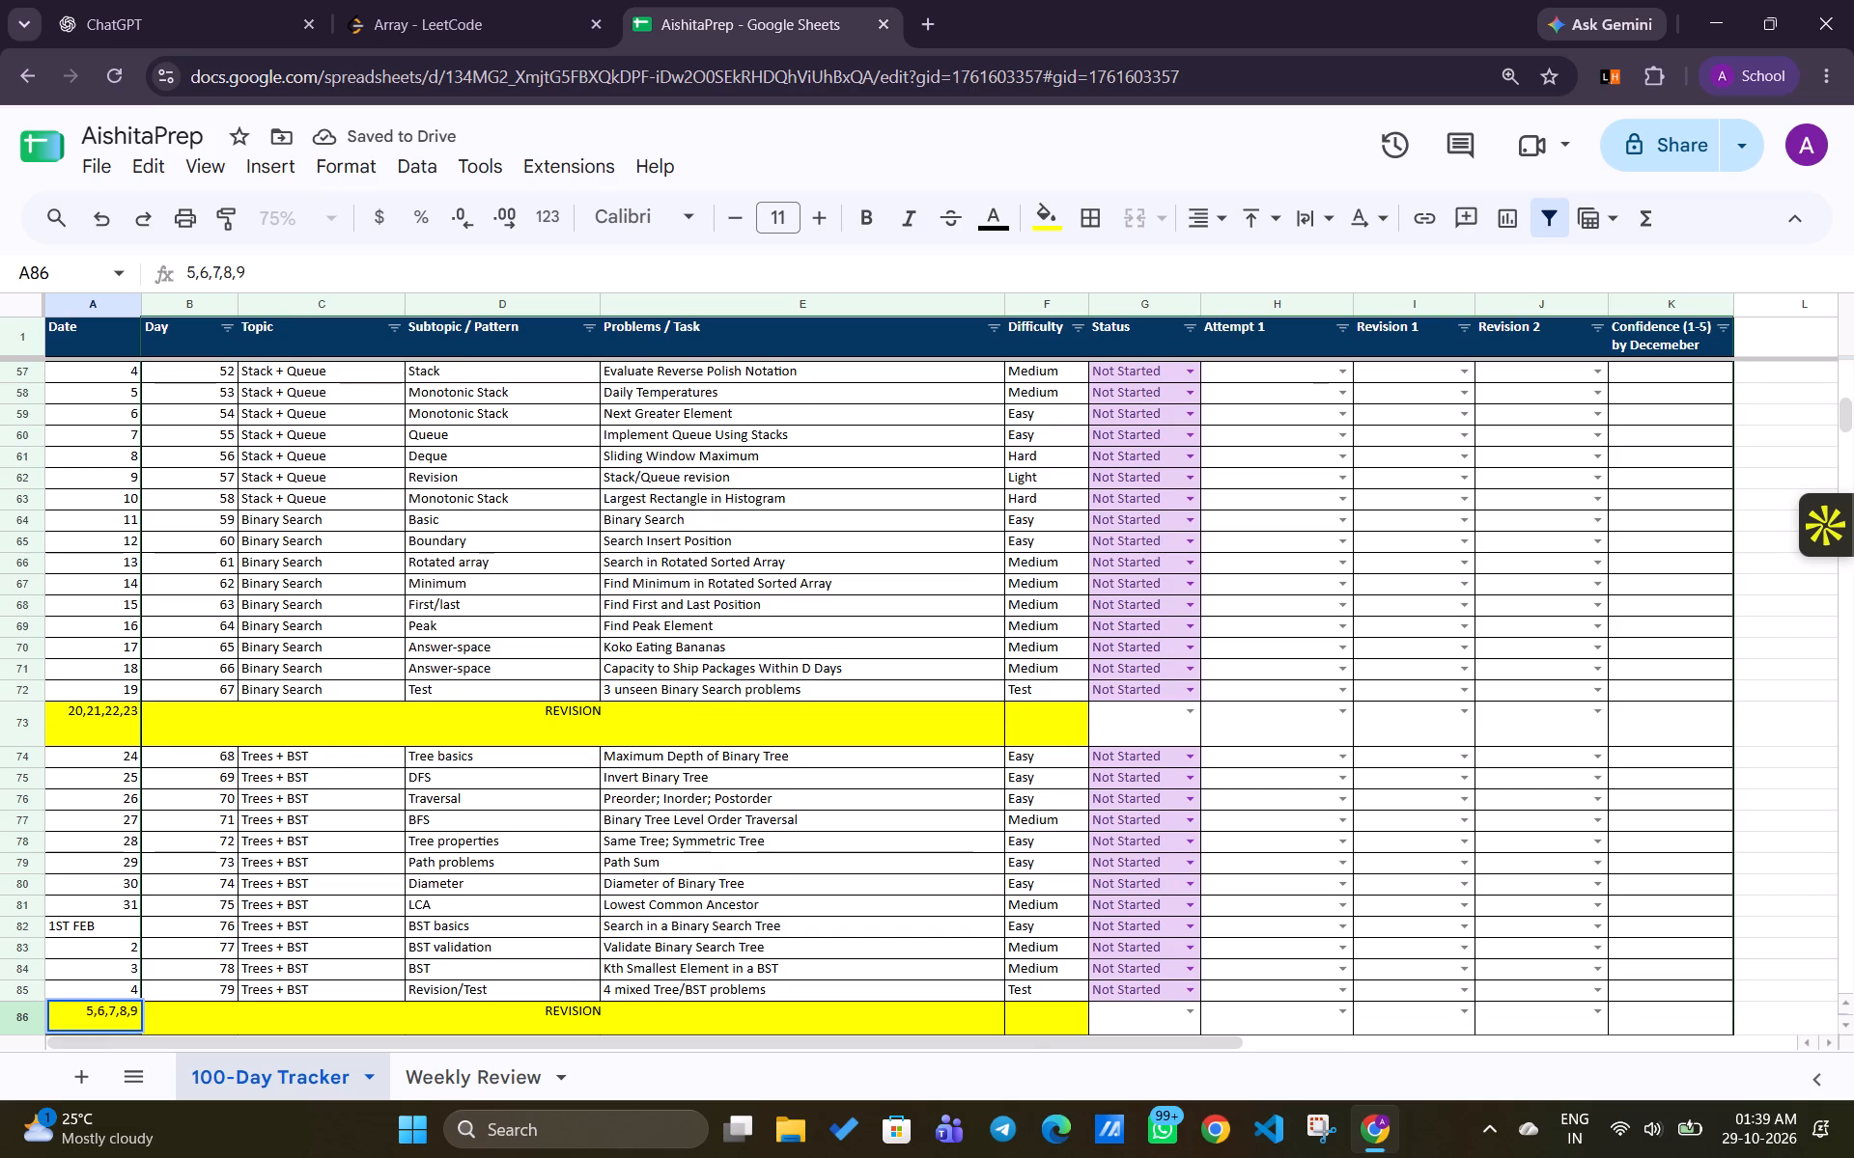
key("Down")
Enter 10 to 15 consecutively in cells A87 to A92 as the dates for Heap / Priority Queue Days 80 to 85.
type("10")
key("Down")
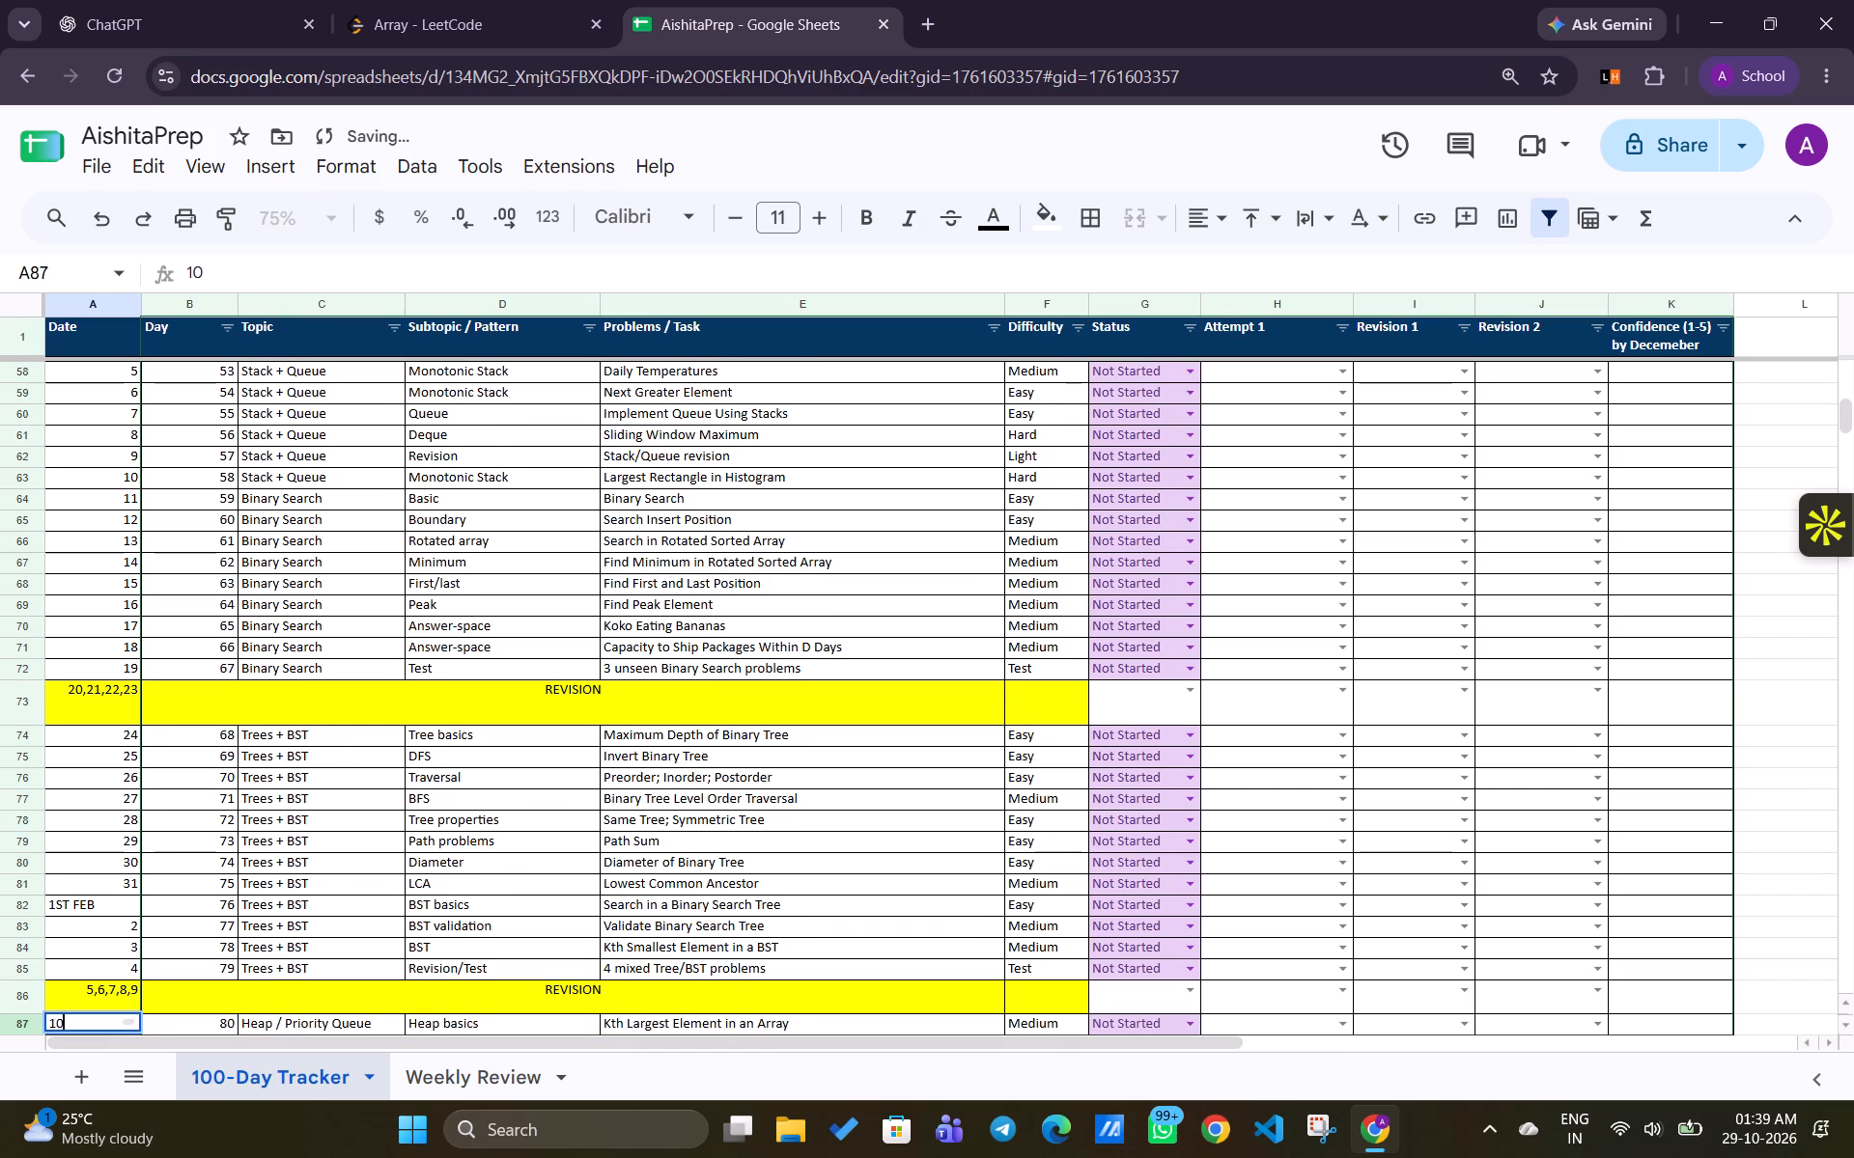
type("11")
key("Down")
type("12")
key("Down")
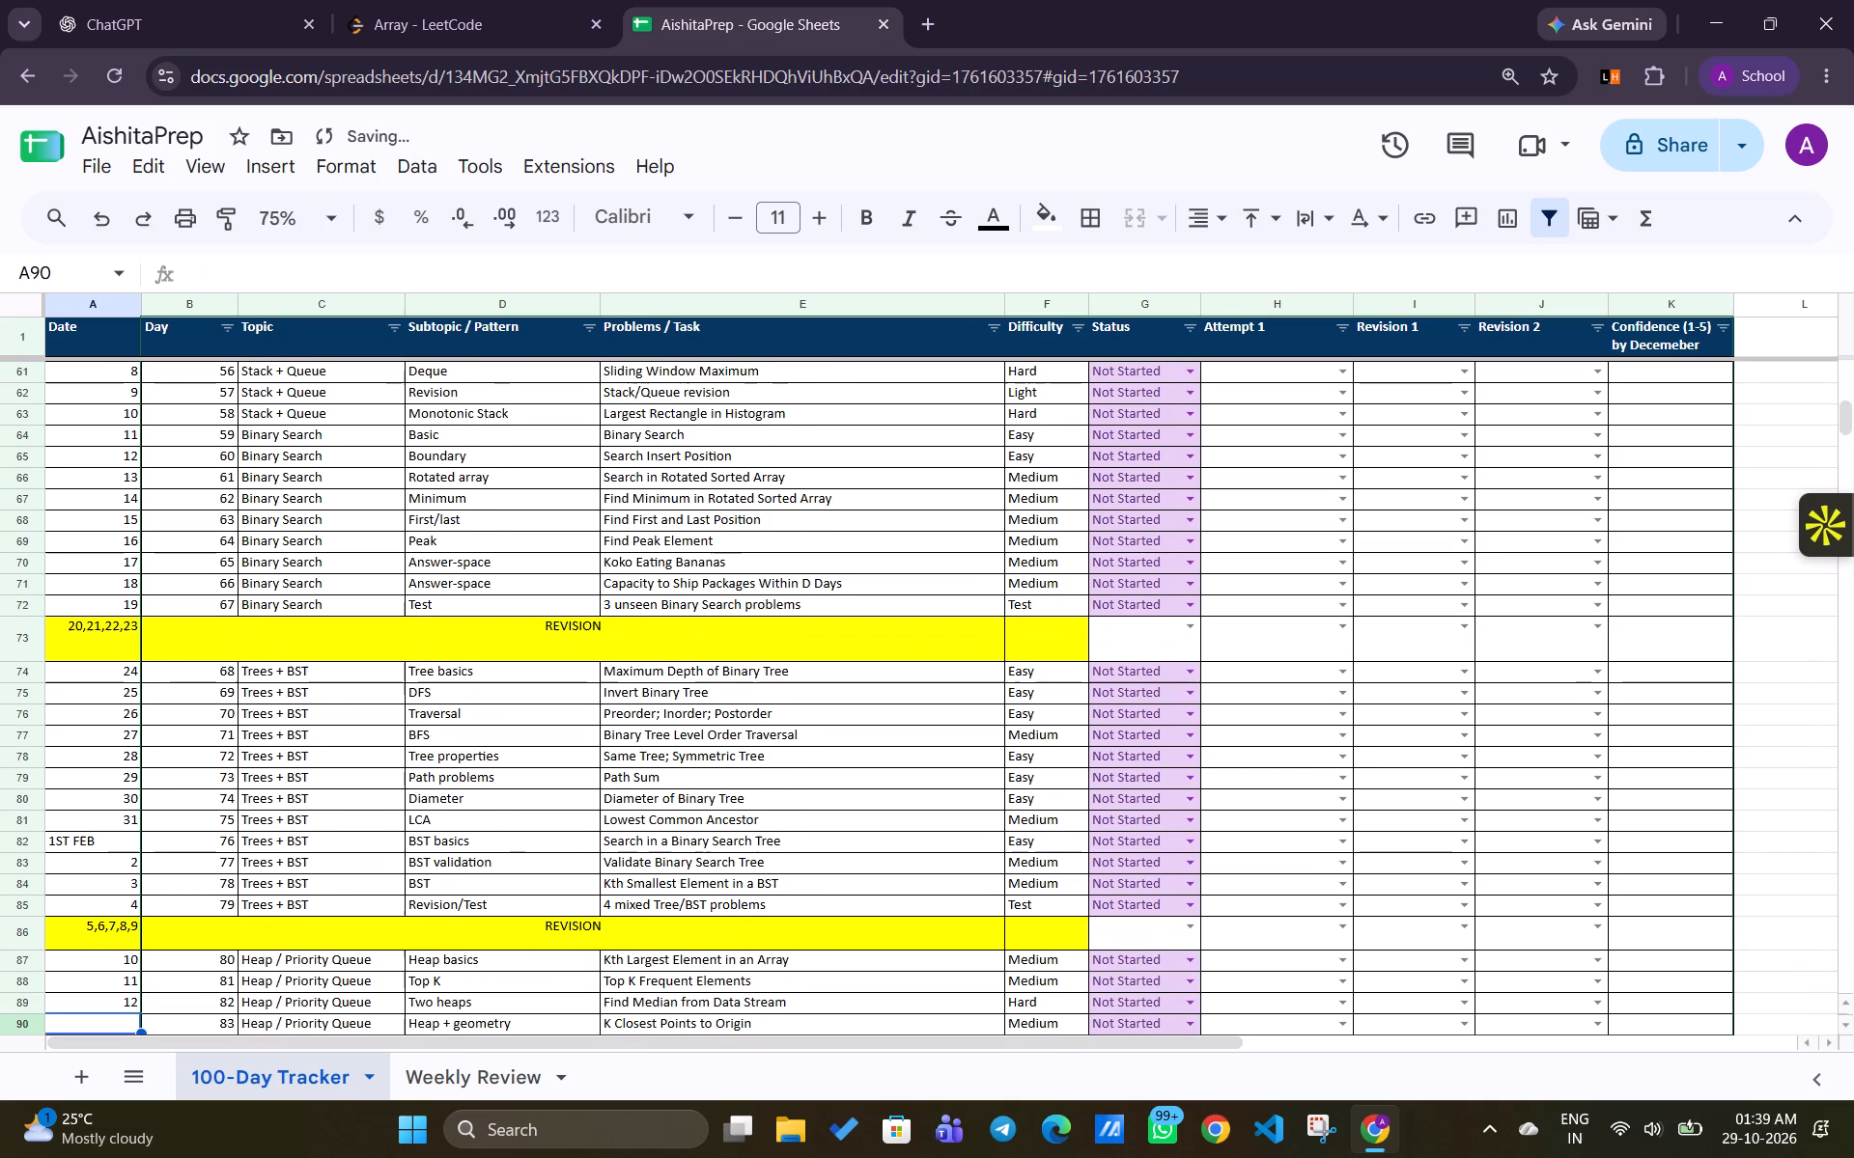
type("13")
key("Down")
type("14")
key("Down")
type("15")
key("Down")
Enter 16 to 20 consecutively in cells A93 to A97 as the dates for Graphs Days 86 to 90.
type("16")
key("Down")
type("17")
key("Down")
key("1")
key("8")
key("Down")
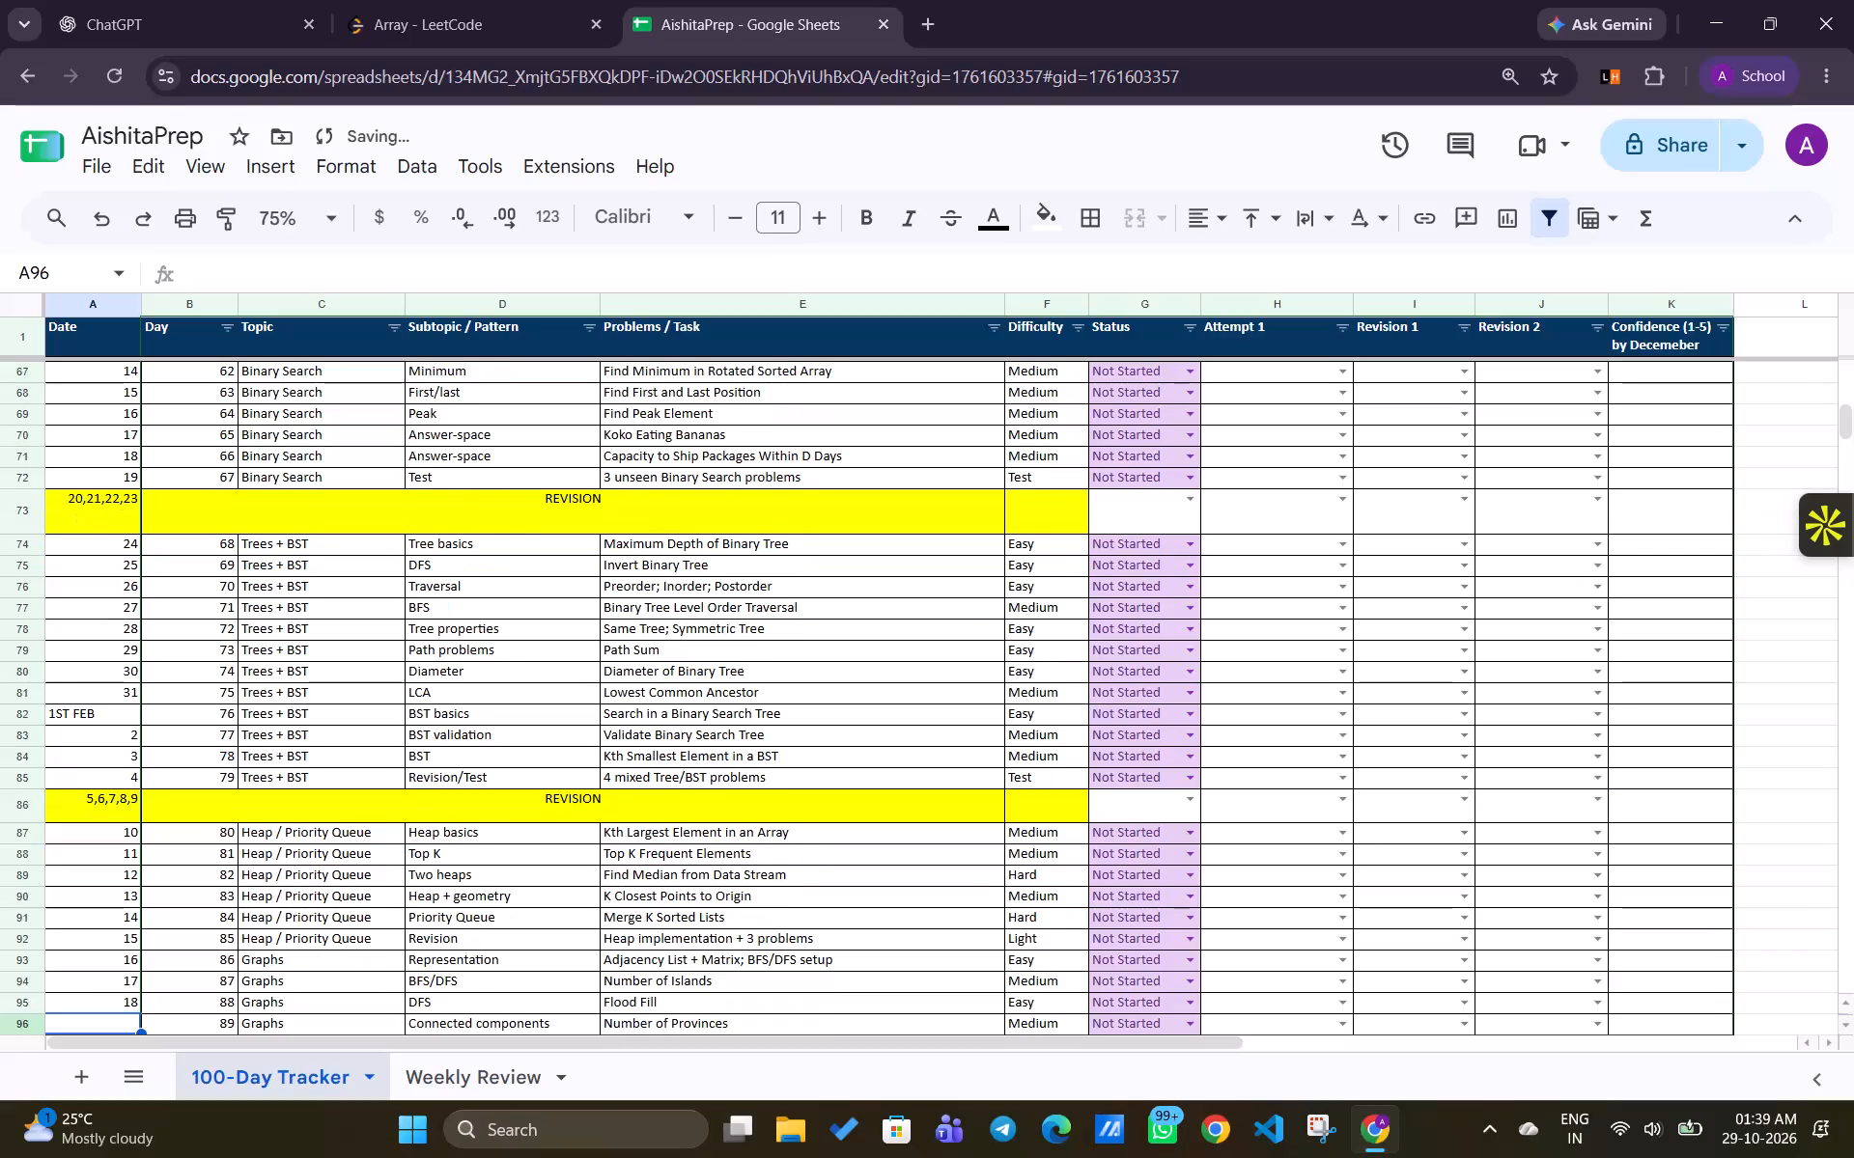
key("1")
key("9")
key("Down")
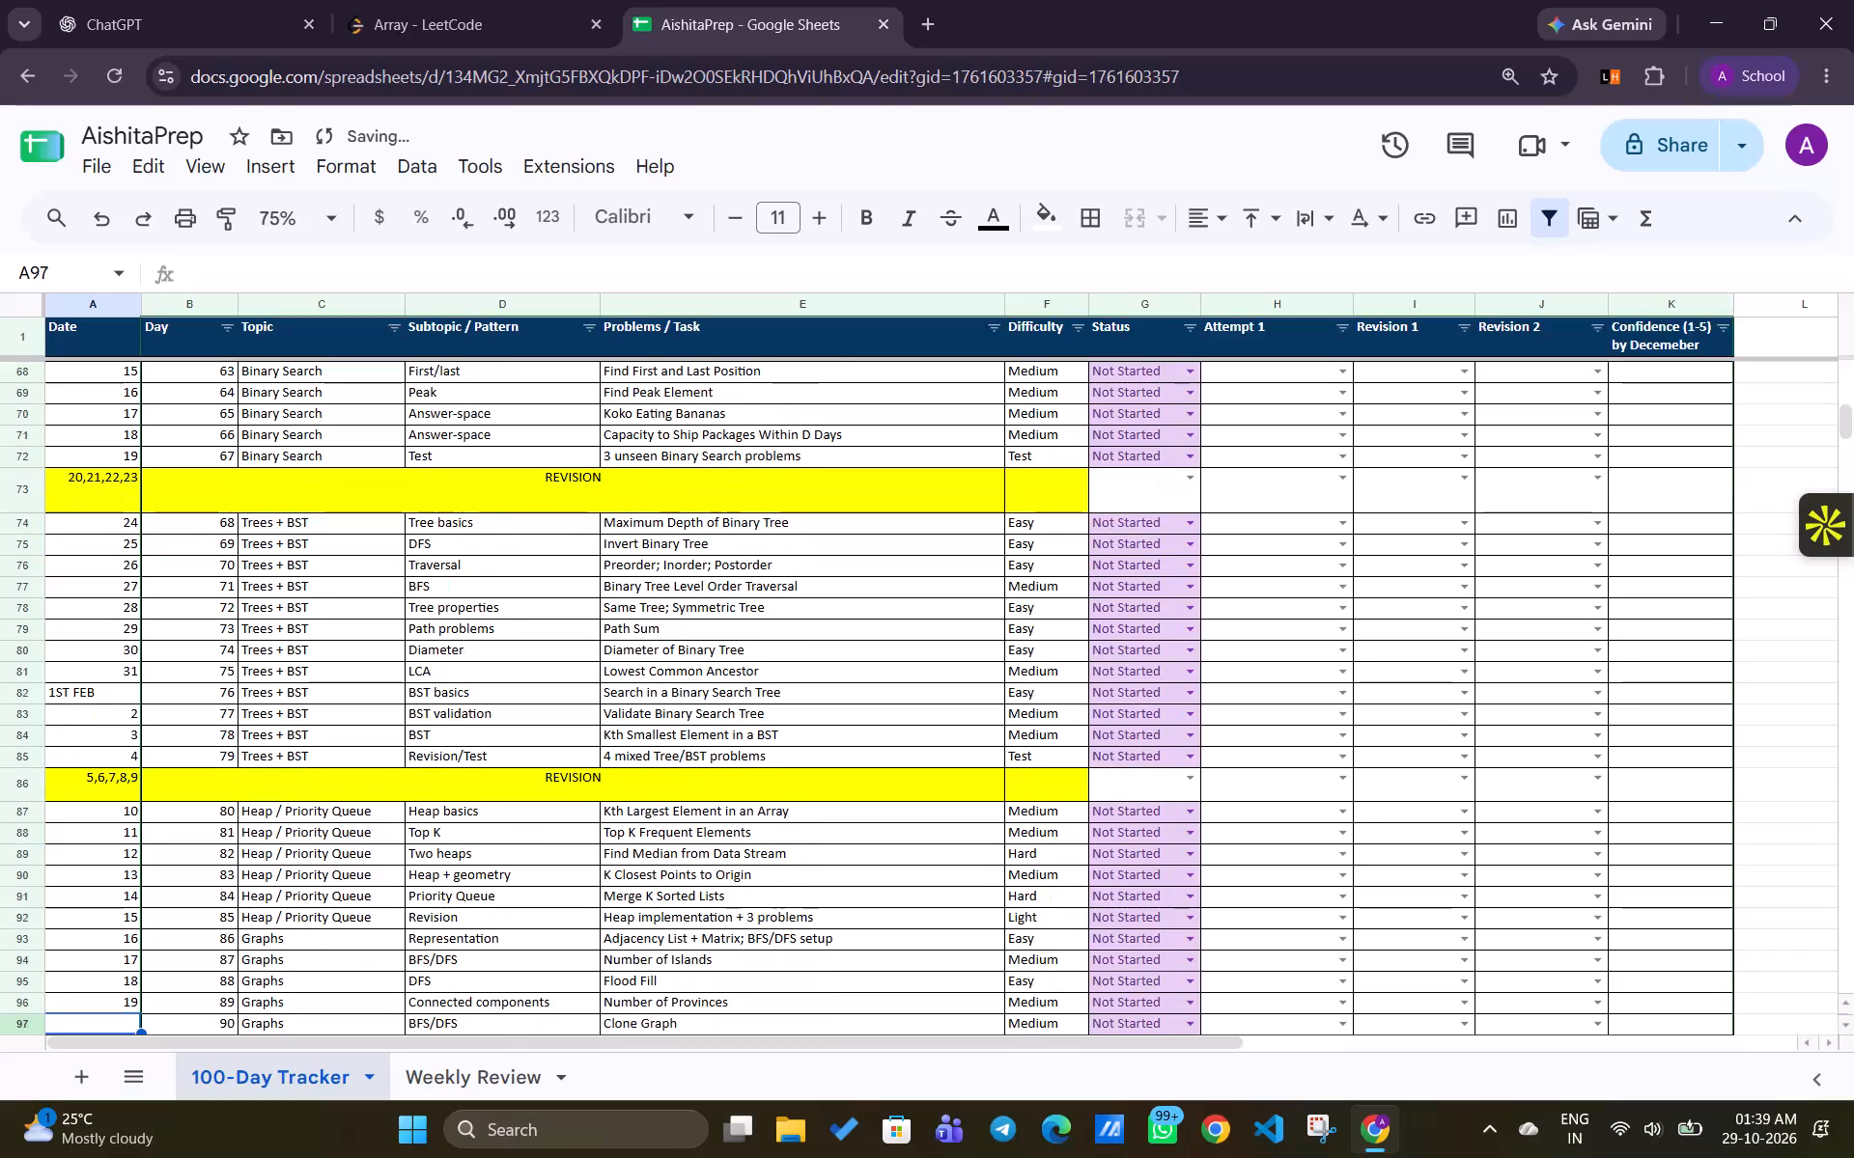
key("2")
key("0")
key("Down")
Enter 21 to 24 consecutively in cells A98 to A101 as the dates for Graphs Days 91 to 94.
type("21")
key("Down")
type("22")
key("Down")
type("23")
key("Down")
key("2")
key("4")
key("Down")
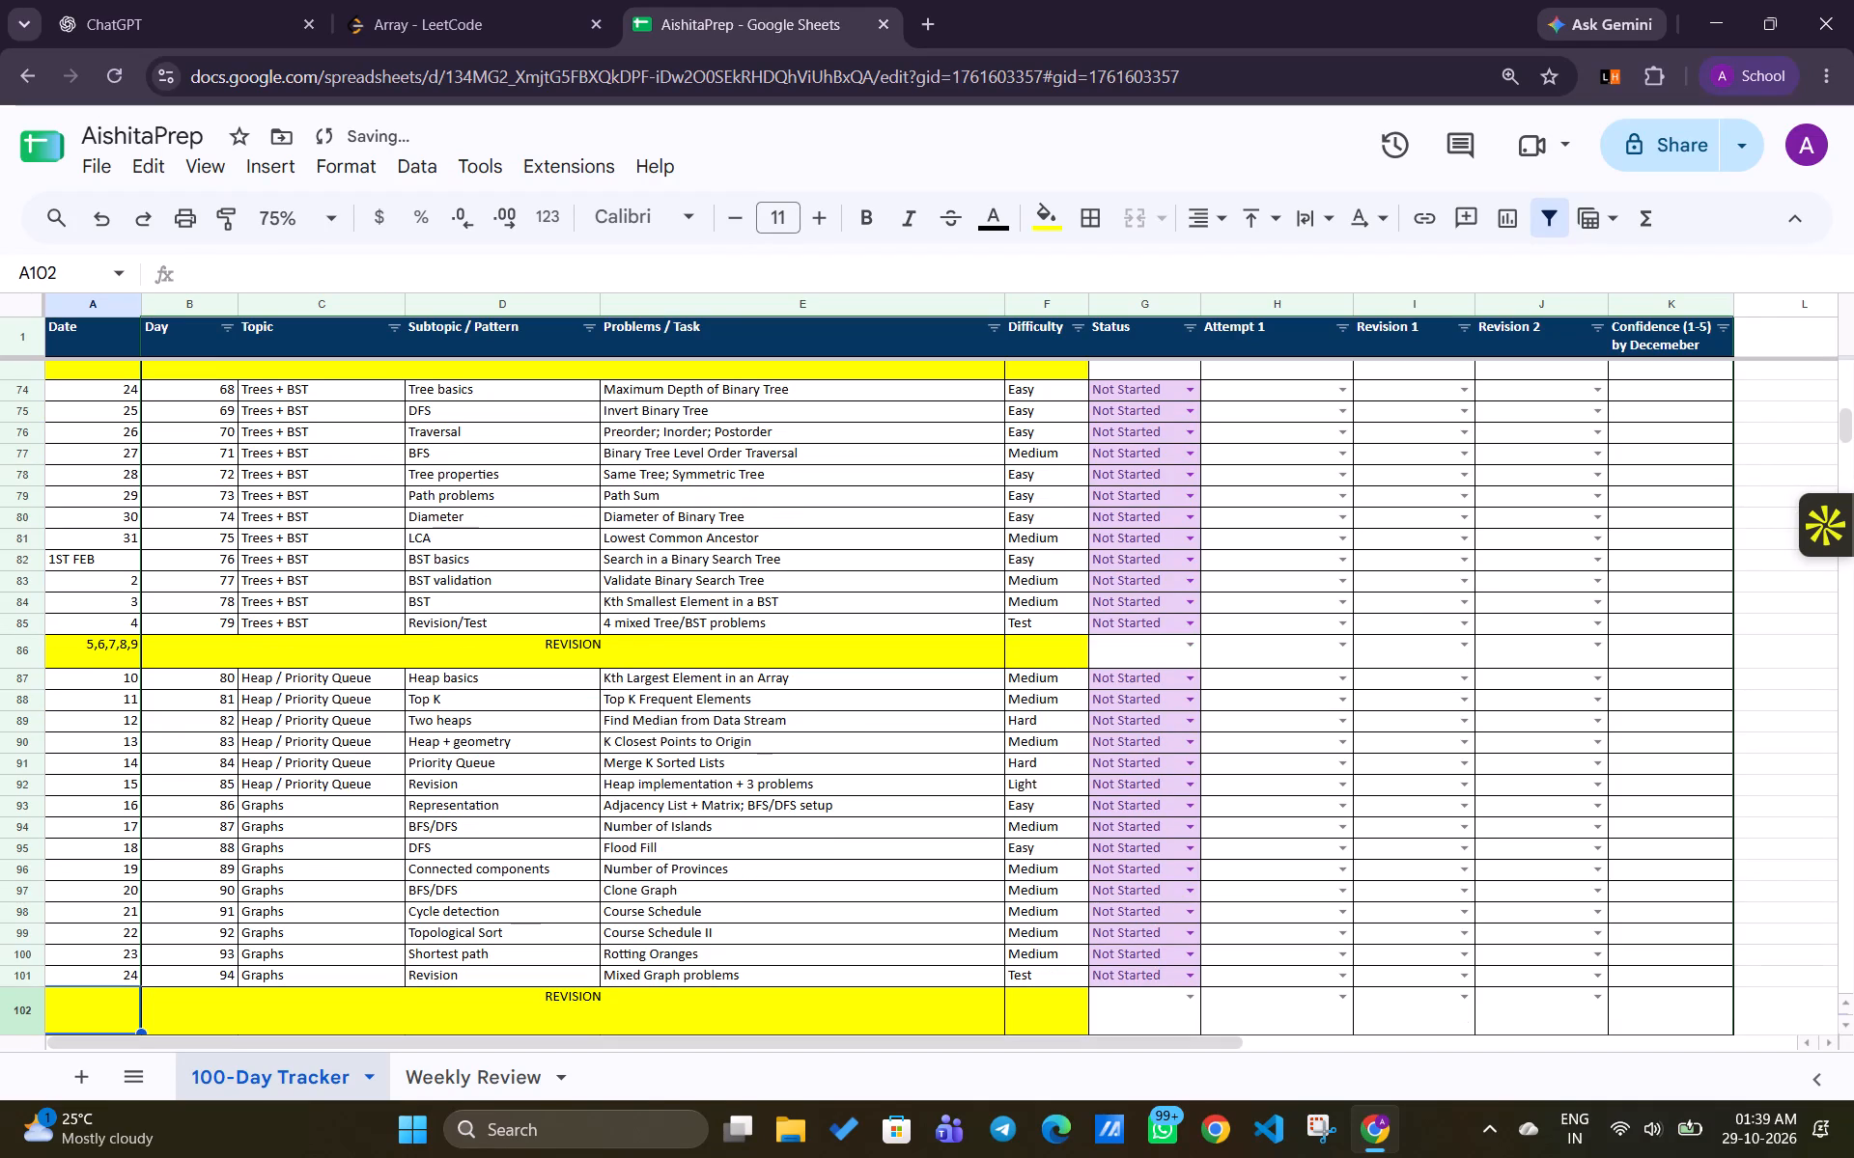
Enter 25,26,27 in cell A102 as the dates of the REVISION row after Graphs.
type("25,26,2")
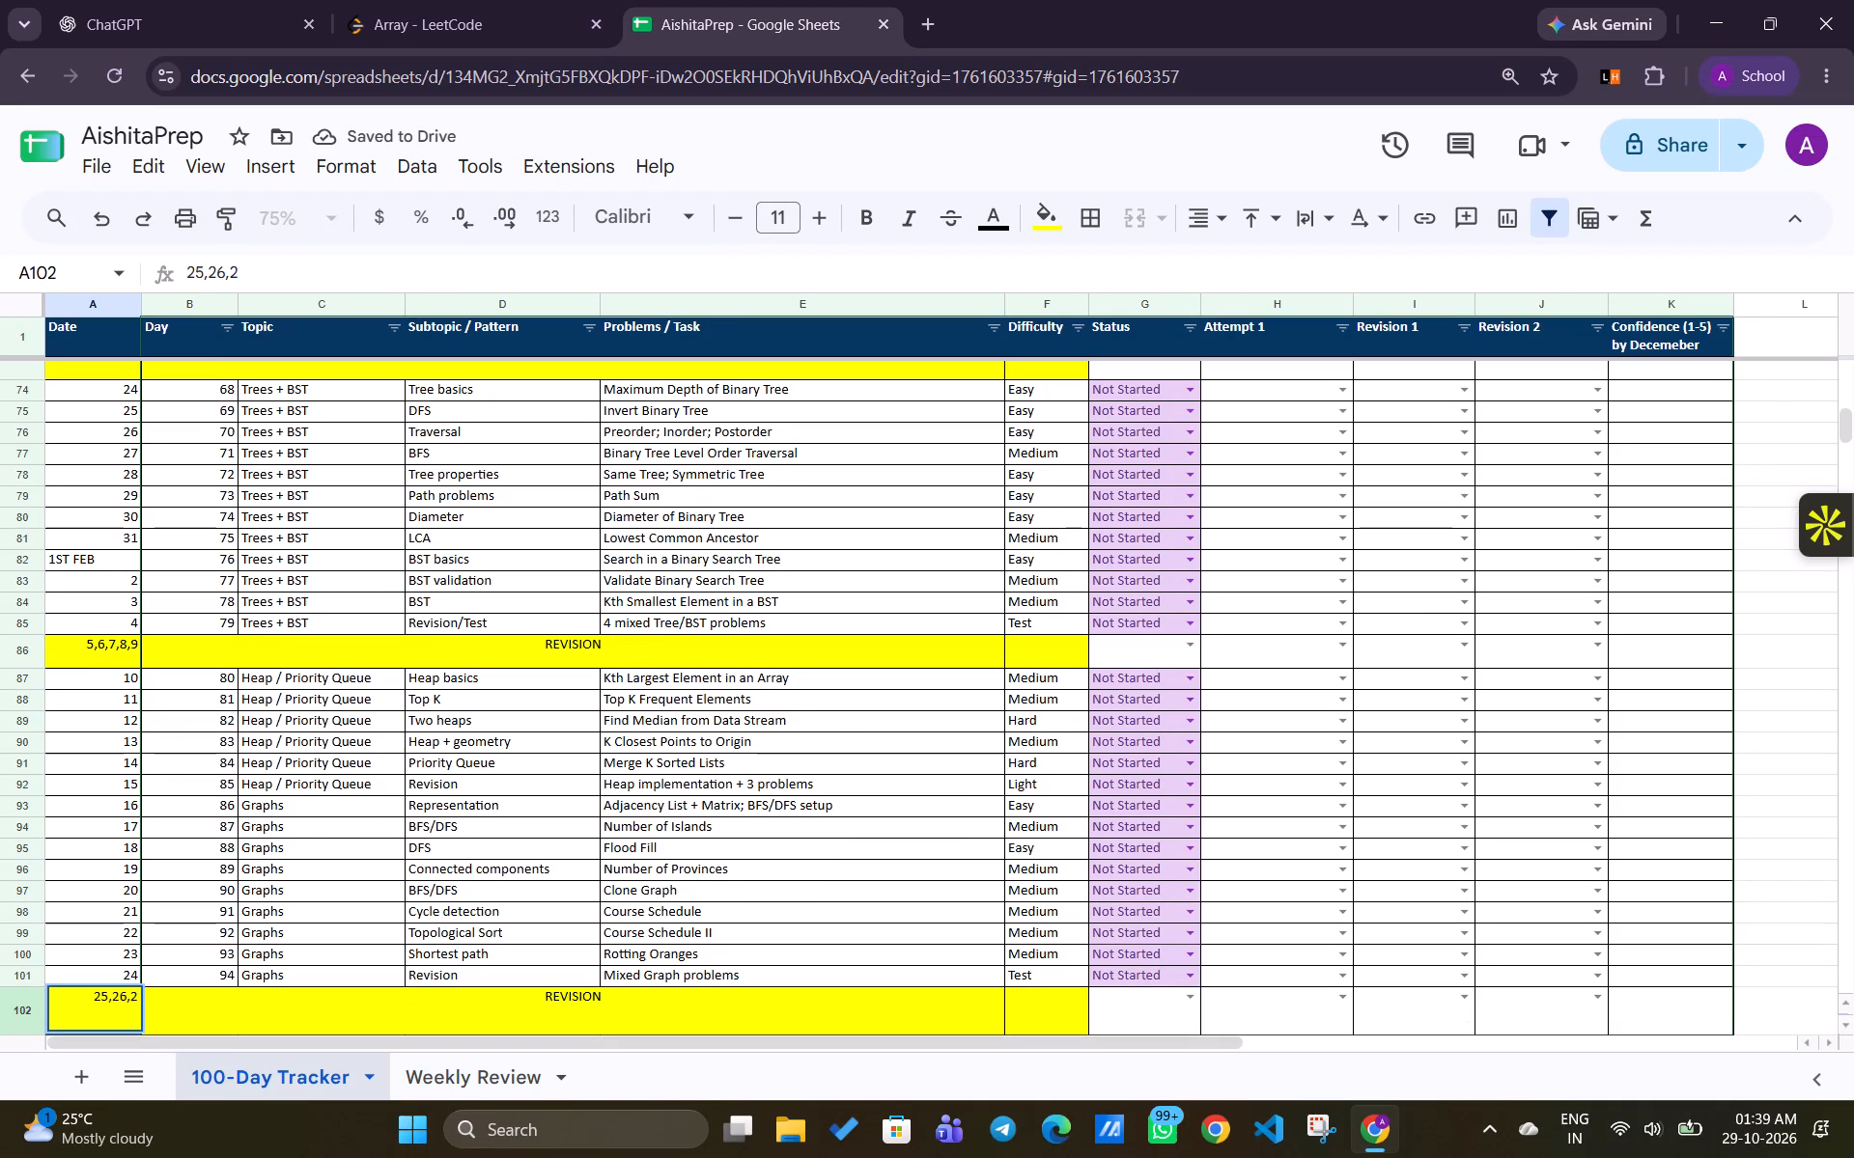
key("7")
key("Down")
Enter 28, 1ST March and 2 in cells A103 to A105 as the dates for Recursion + Backtracking Days 95 to 97.
type("28")
key("Down")
type("29")
key("Down")
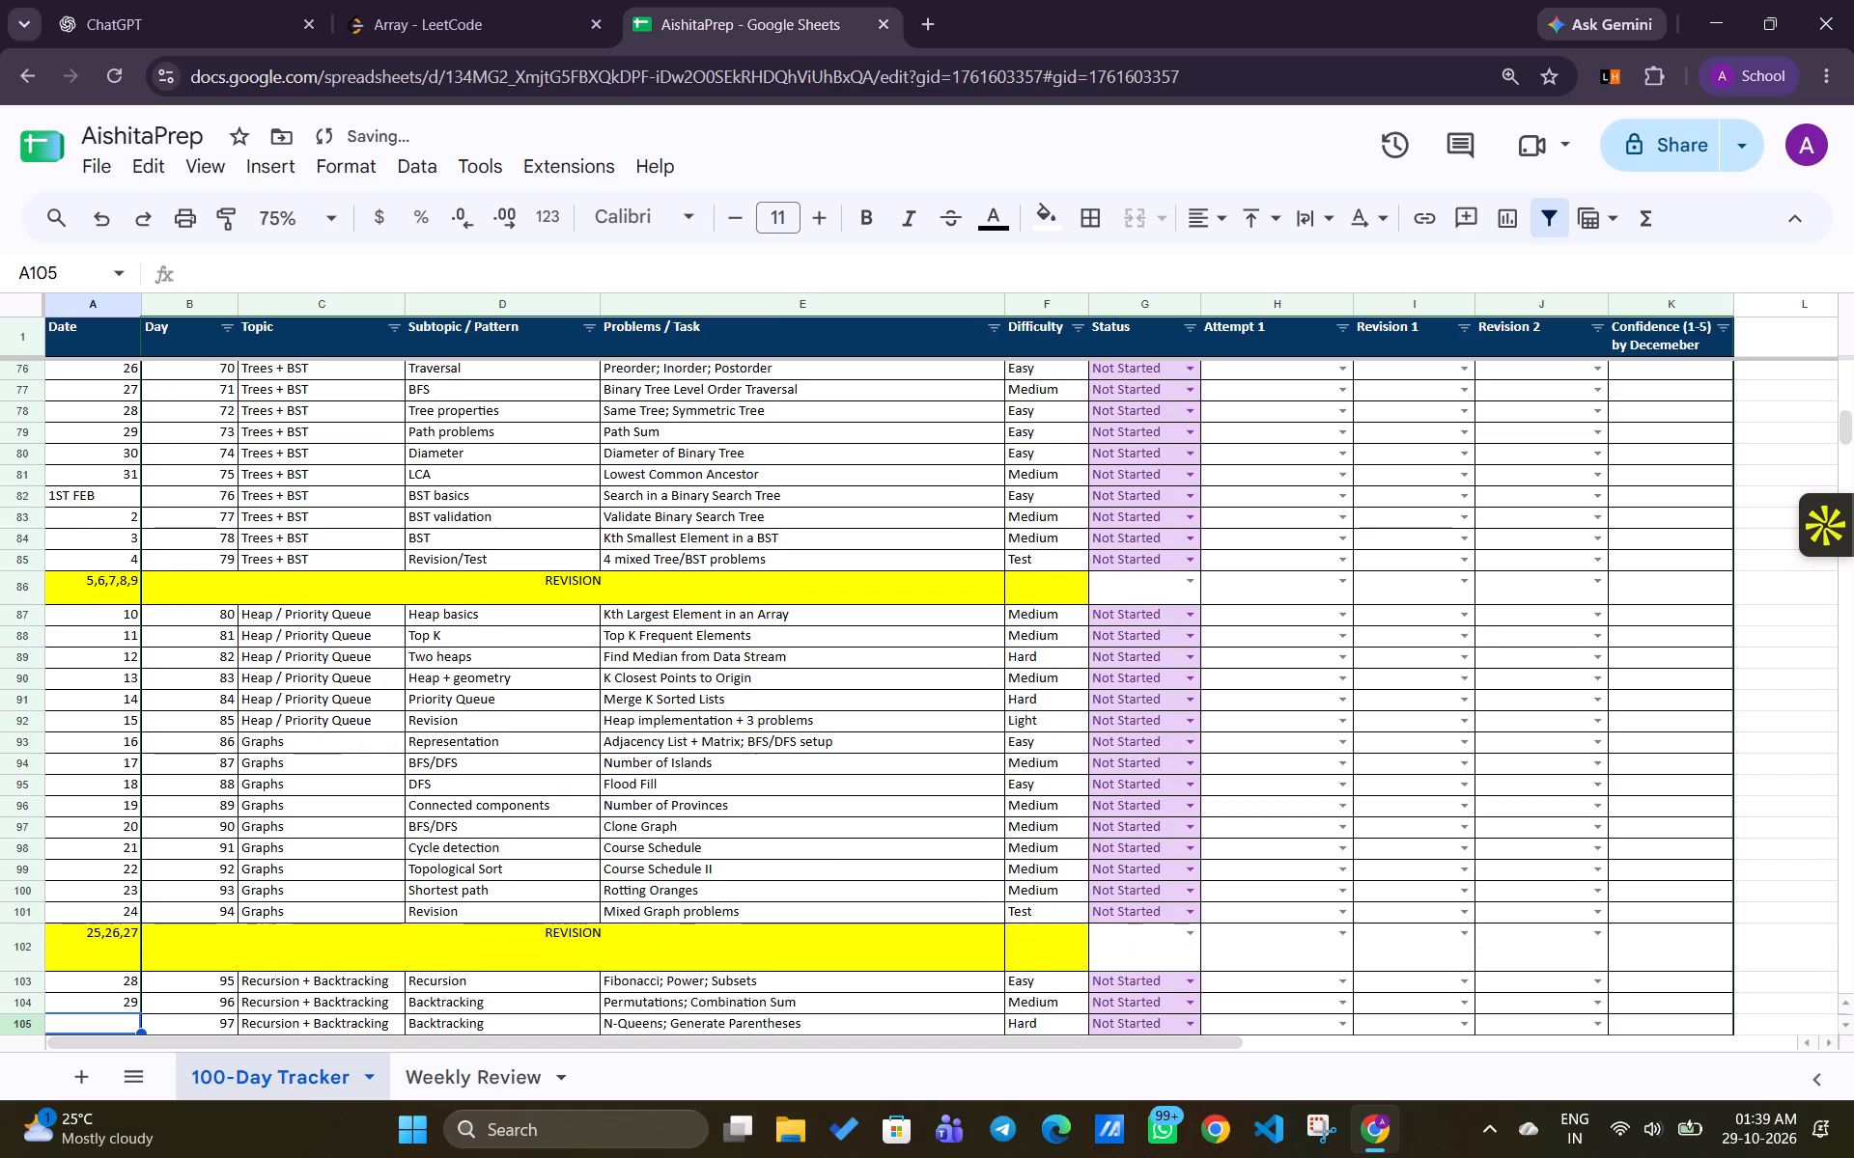
key("Up")
key("backslash")
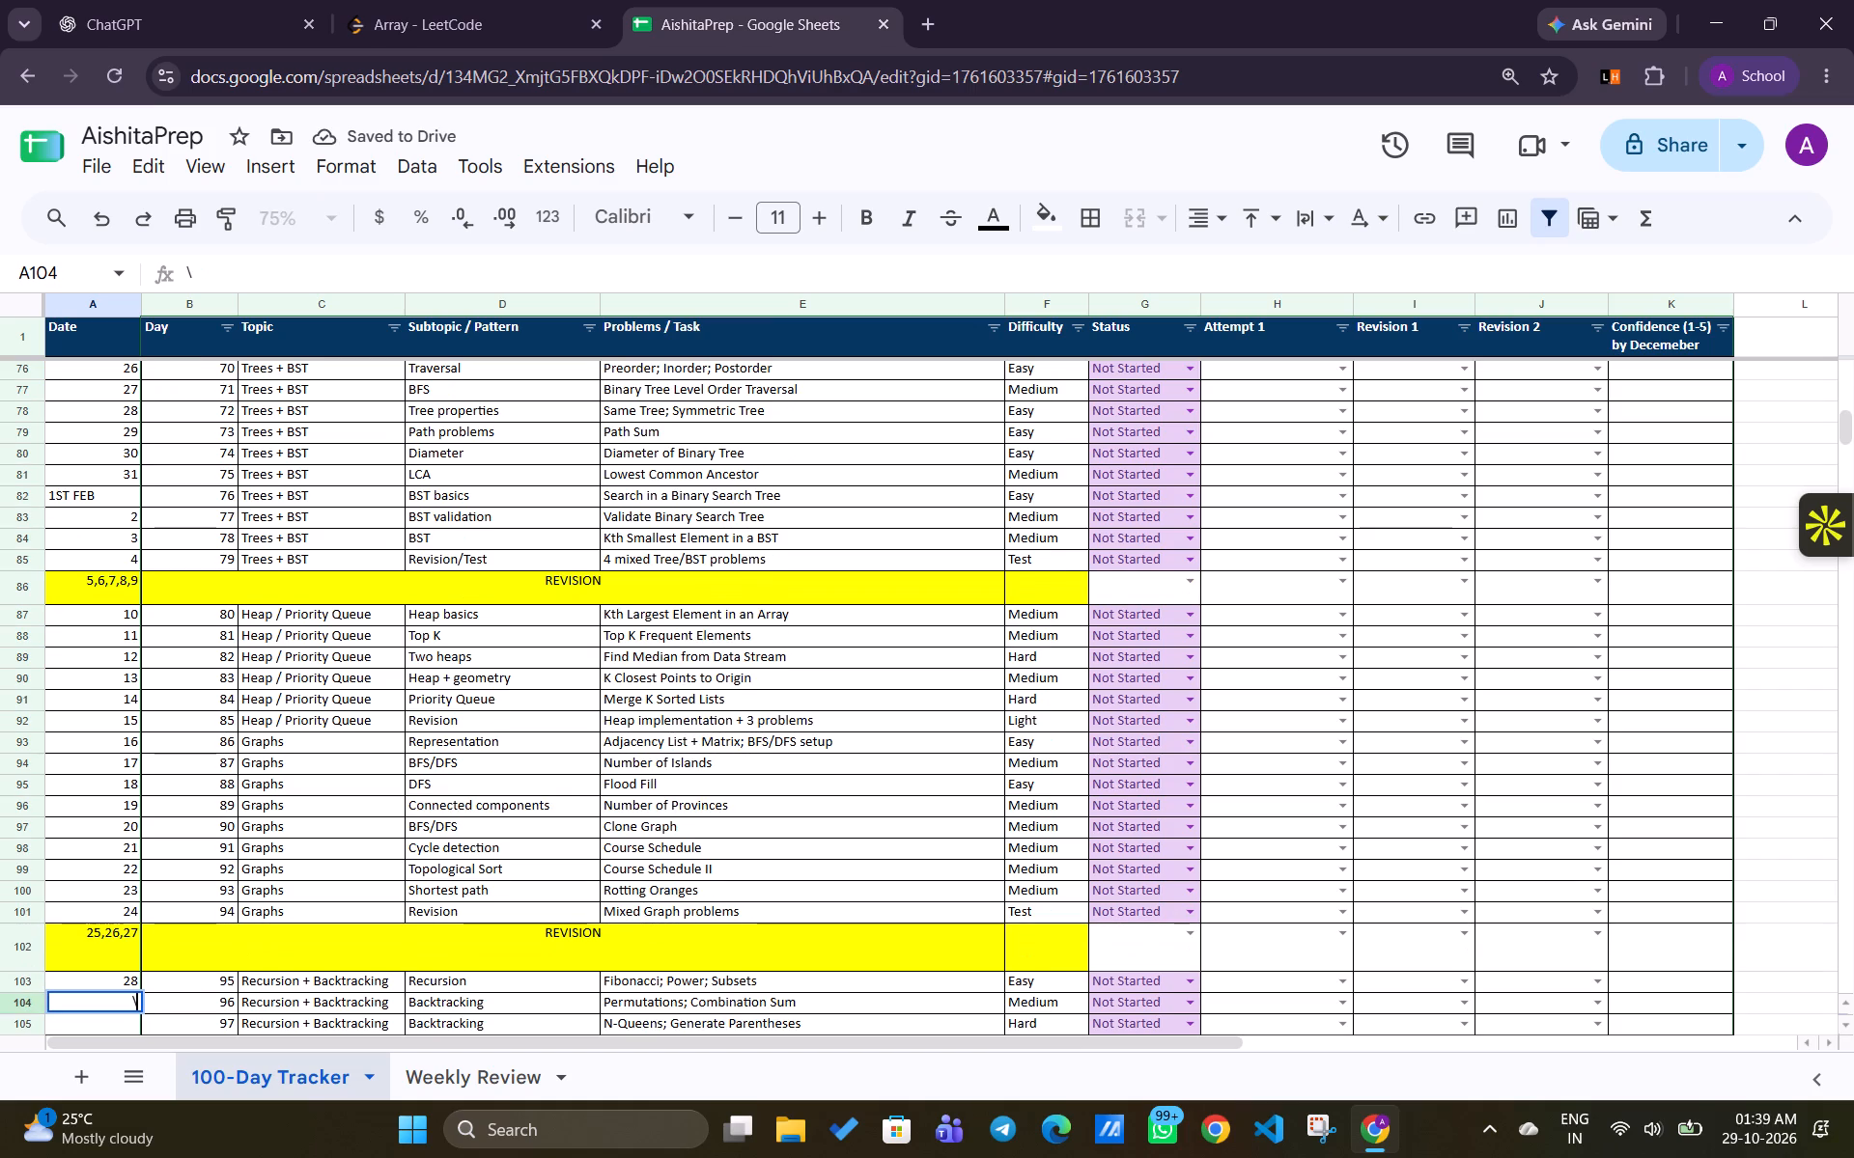
key("BackSpace")
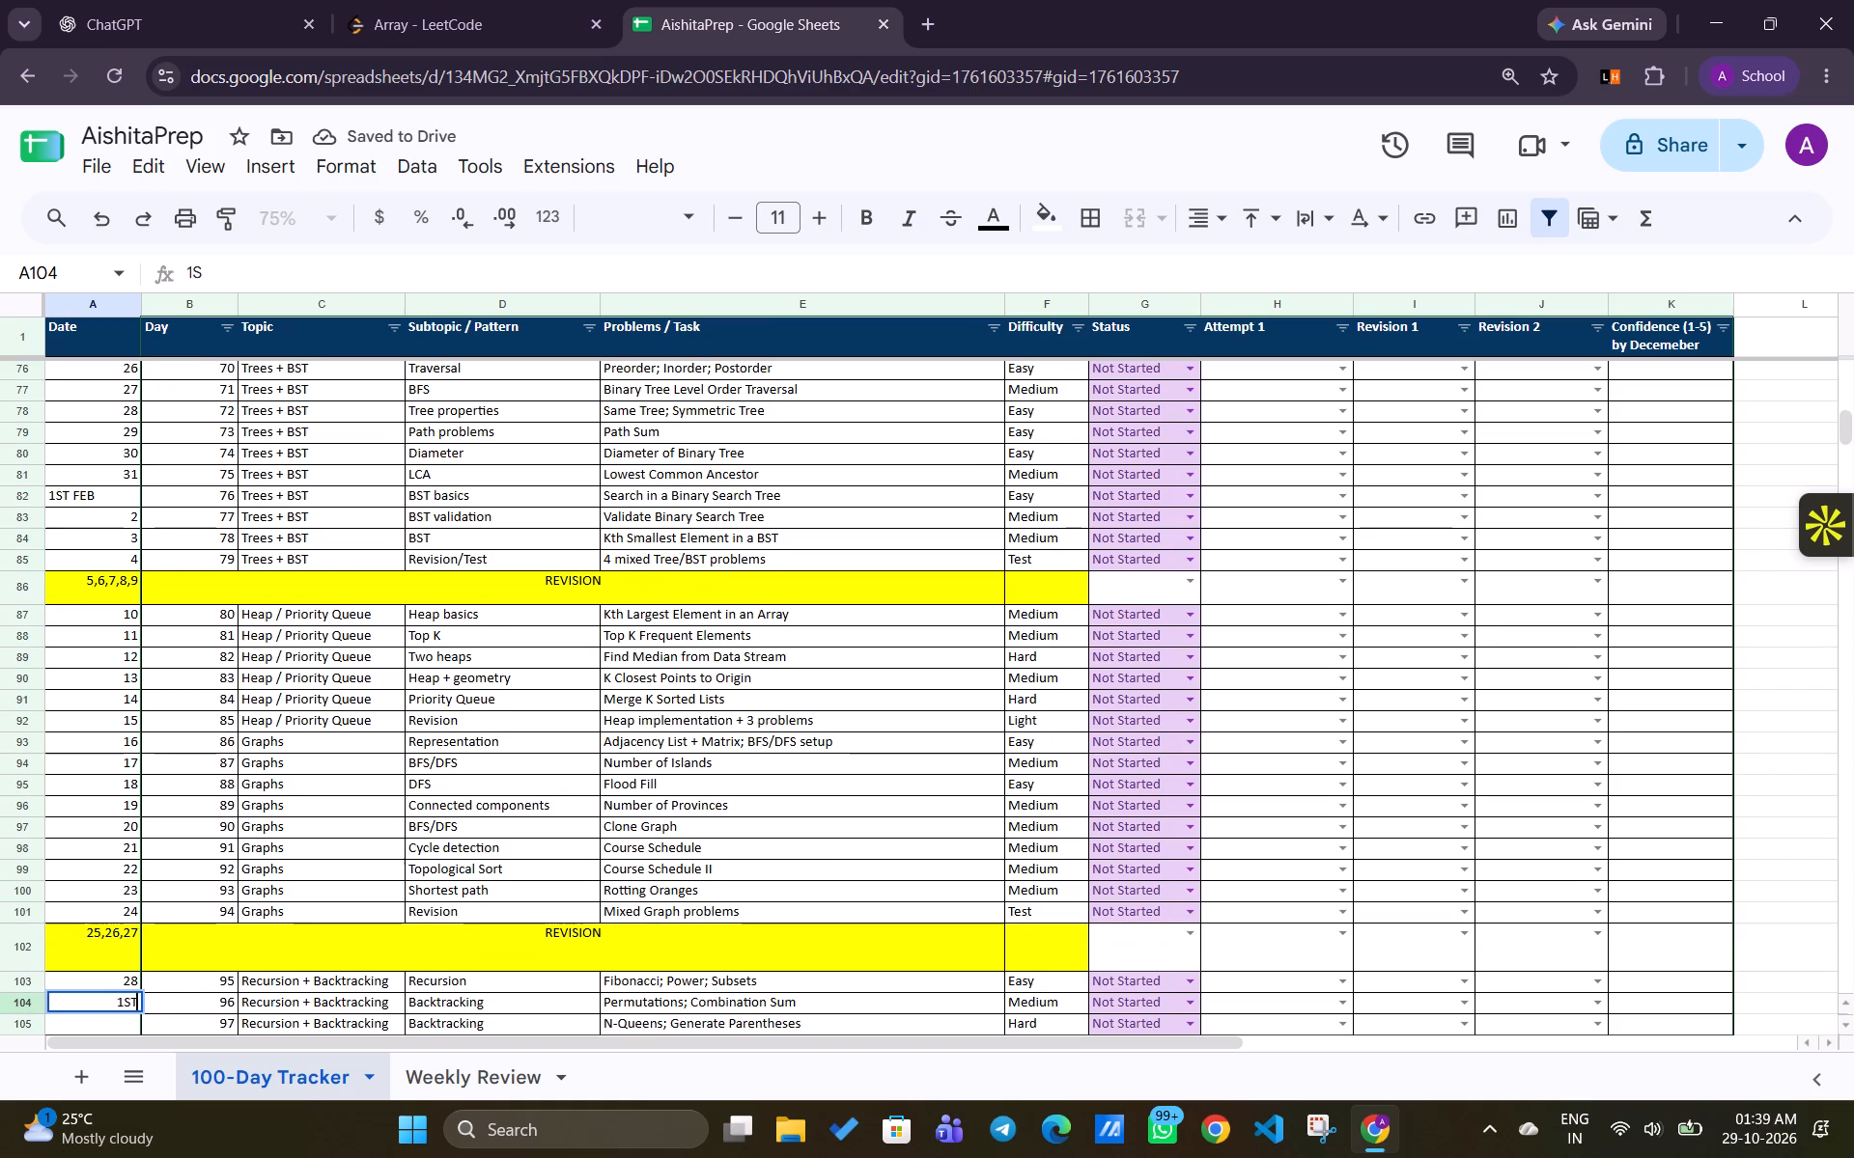
key("BackSpace")
key("BackSpace")
type("arch")
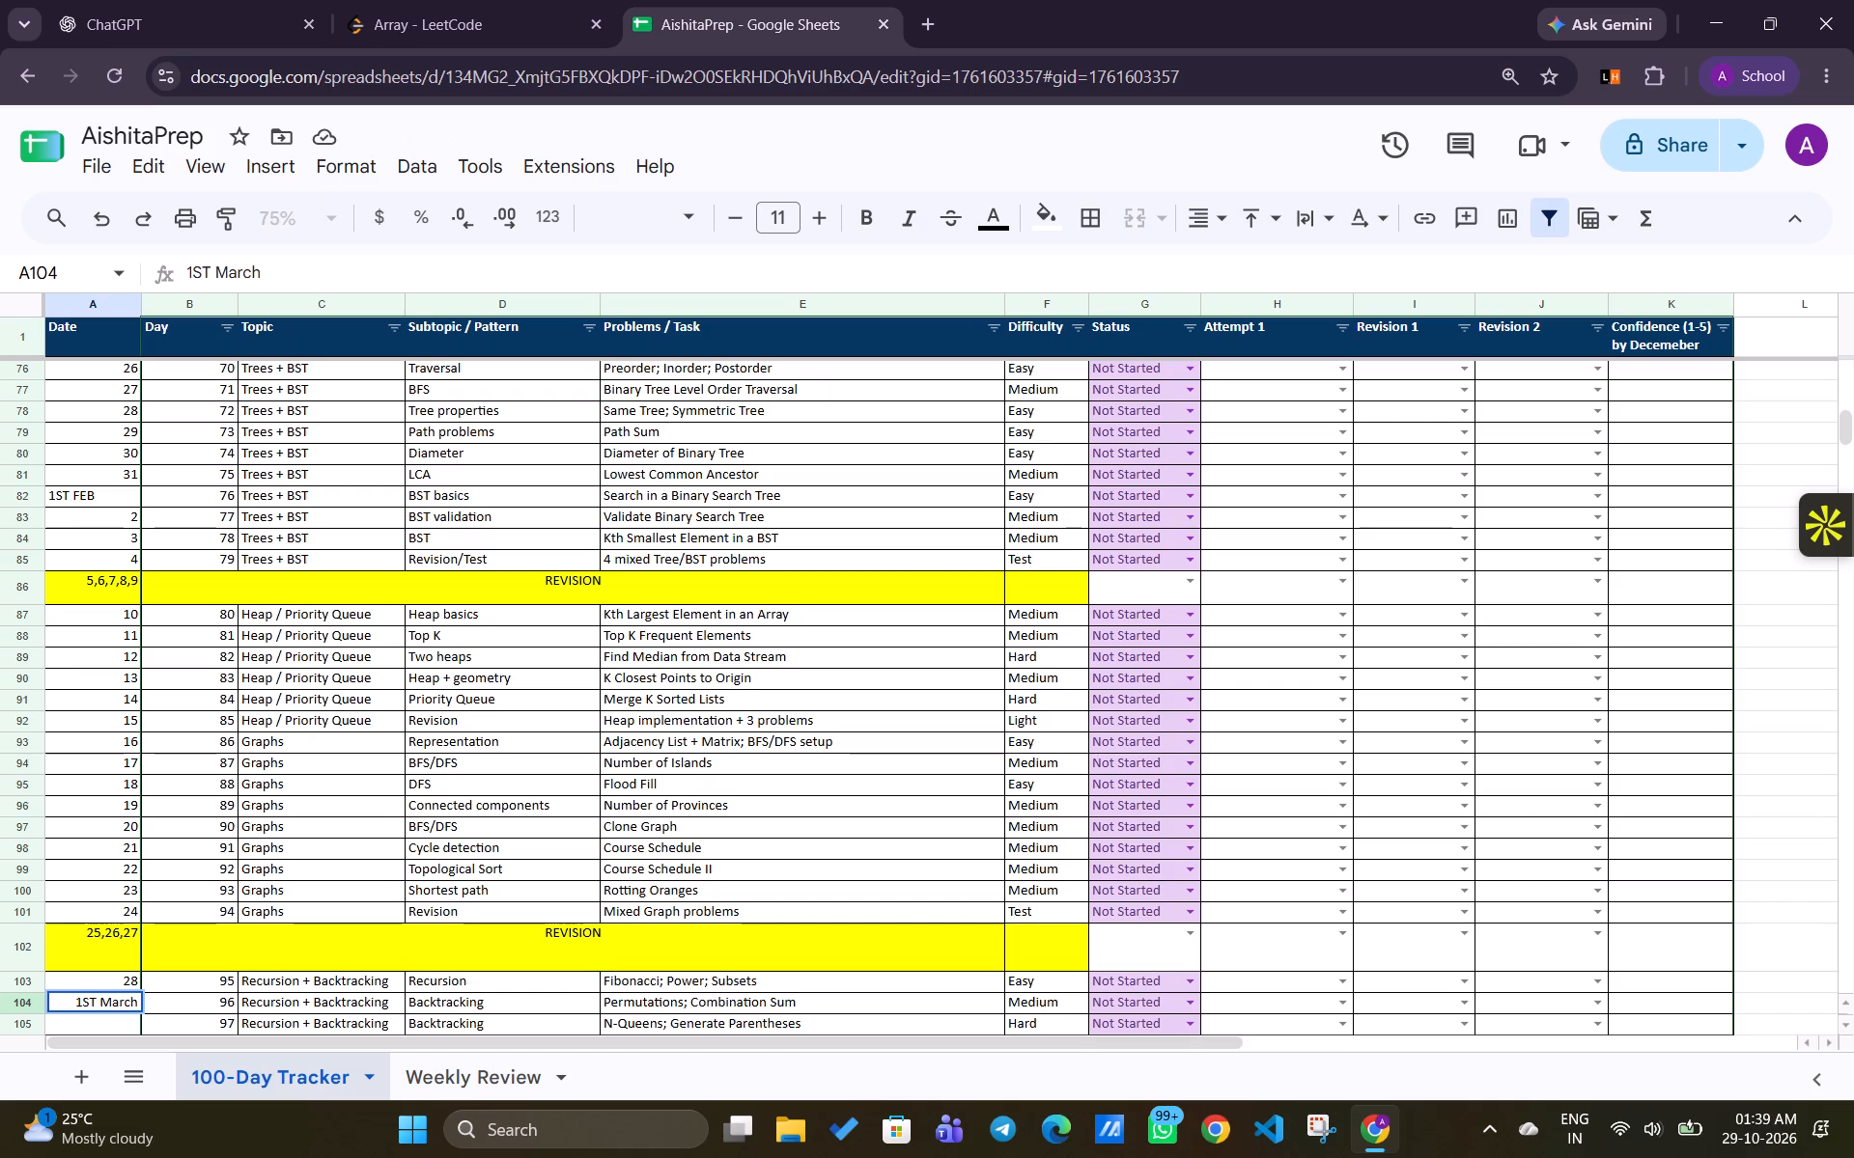
key("Down")
key("2")
key("Down")
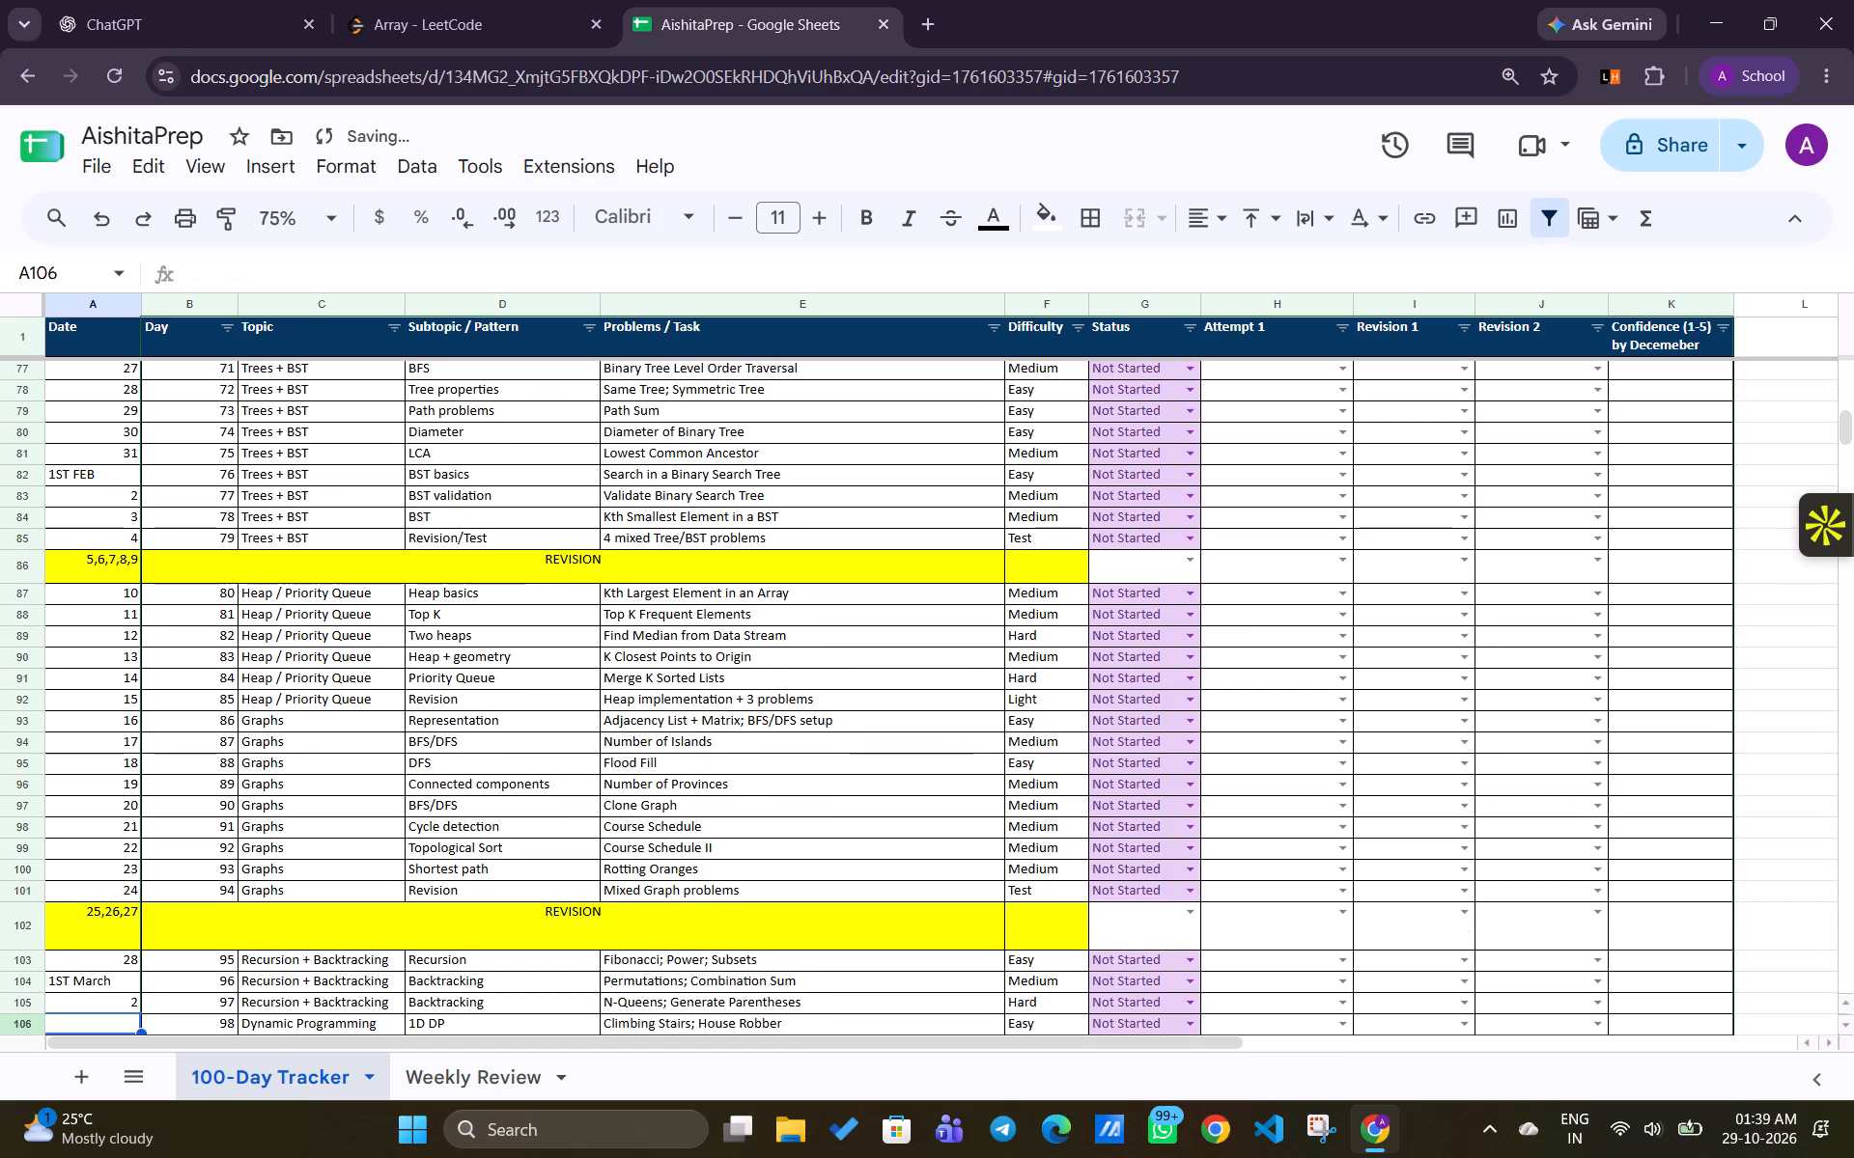
Enter 3, 4 and 5 in cells A106 to A108 as the dates for Dynamic Programming Days 98 to 100.
key("3")
key("Down")
key("4")
key("Down")
key("5")
key("Down")
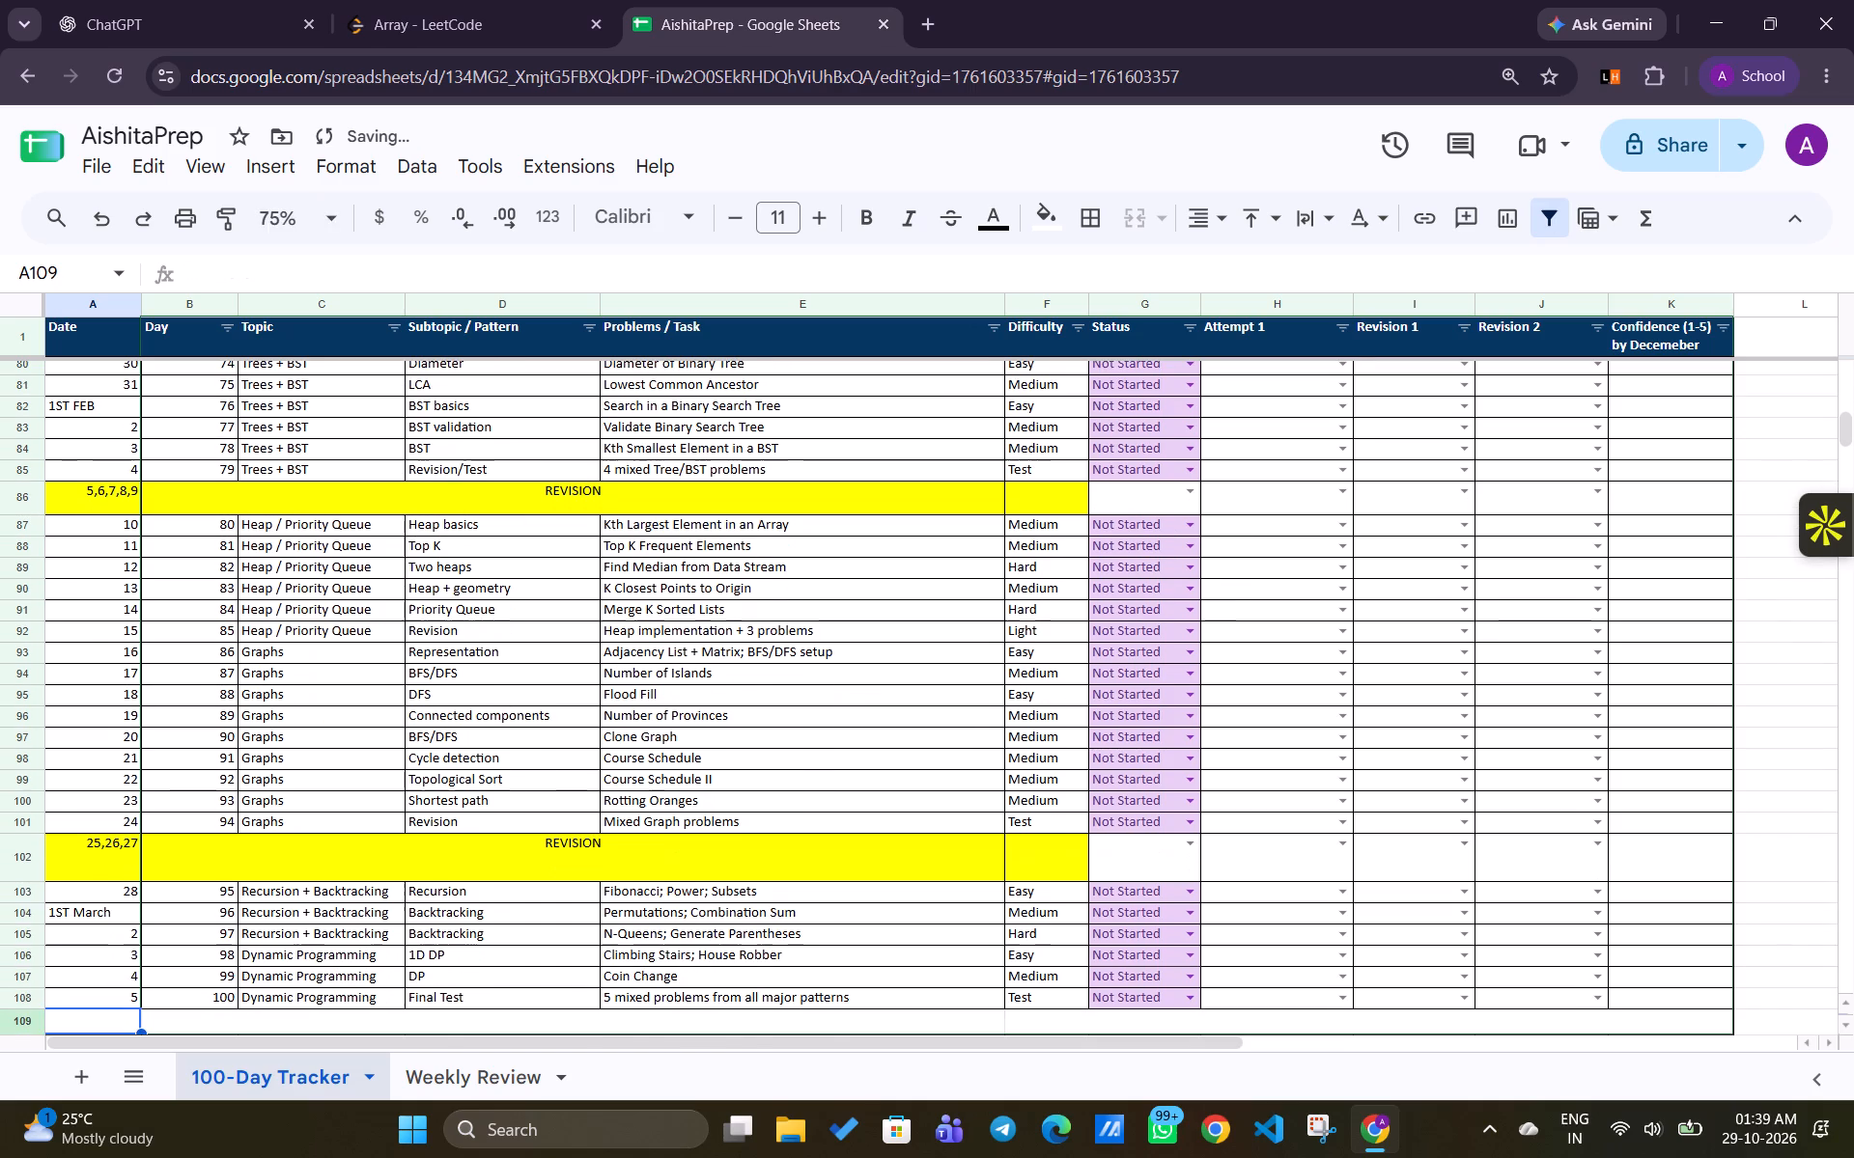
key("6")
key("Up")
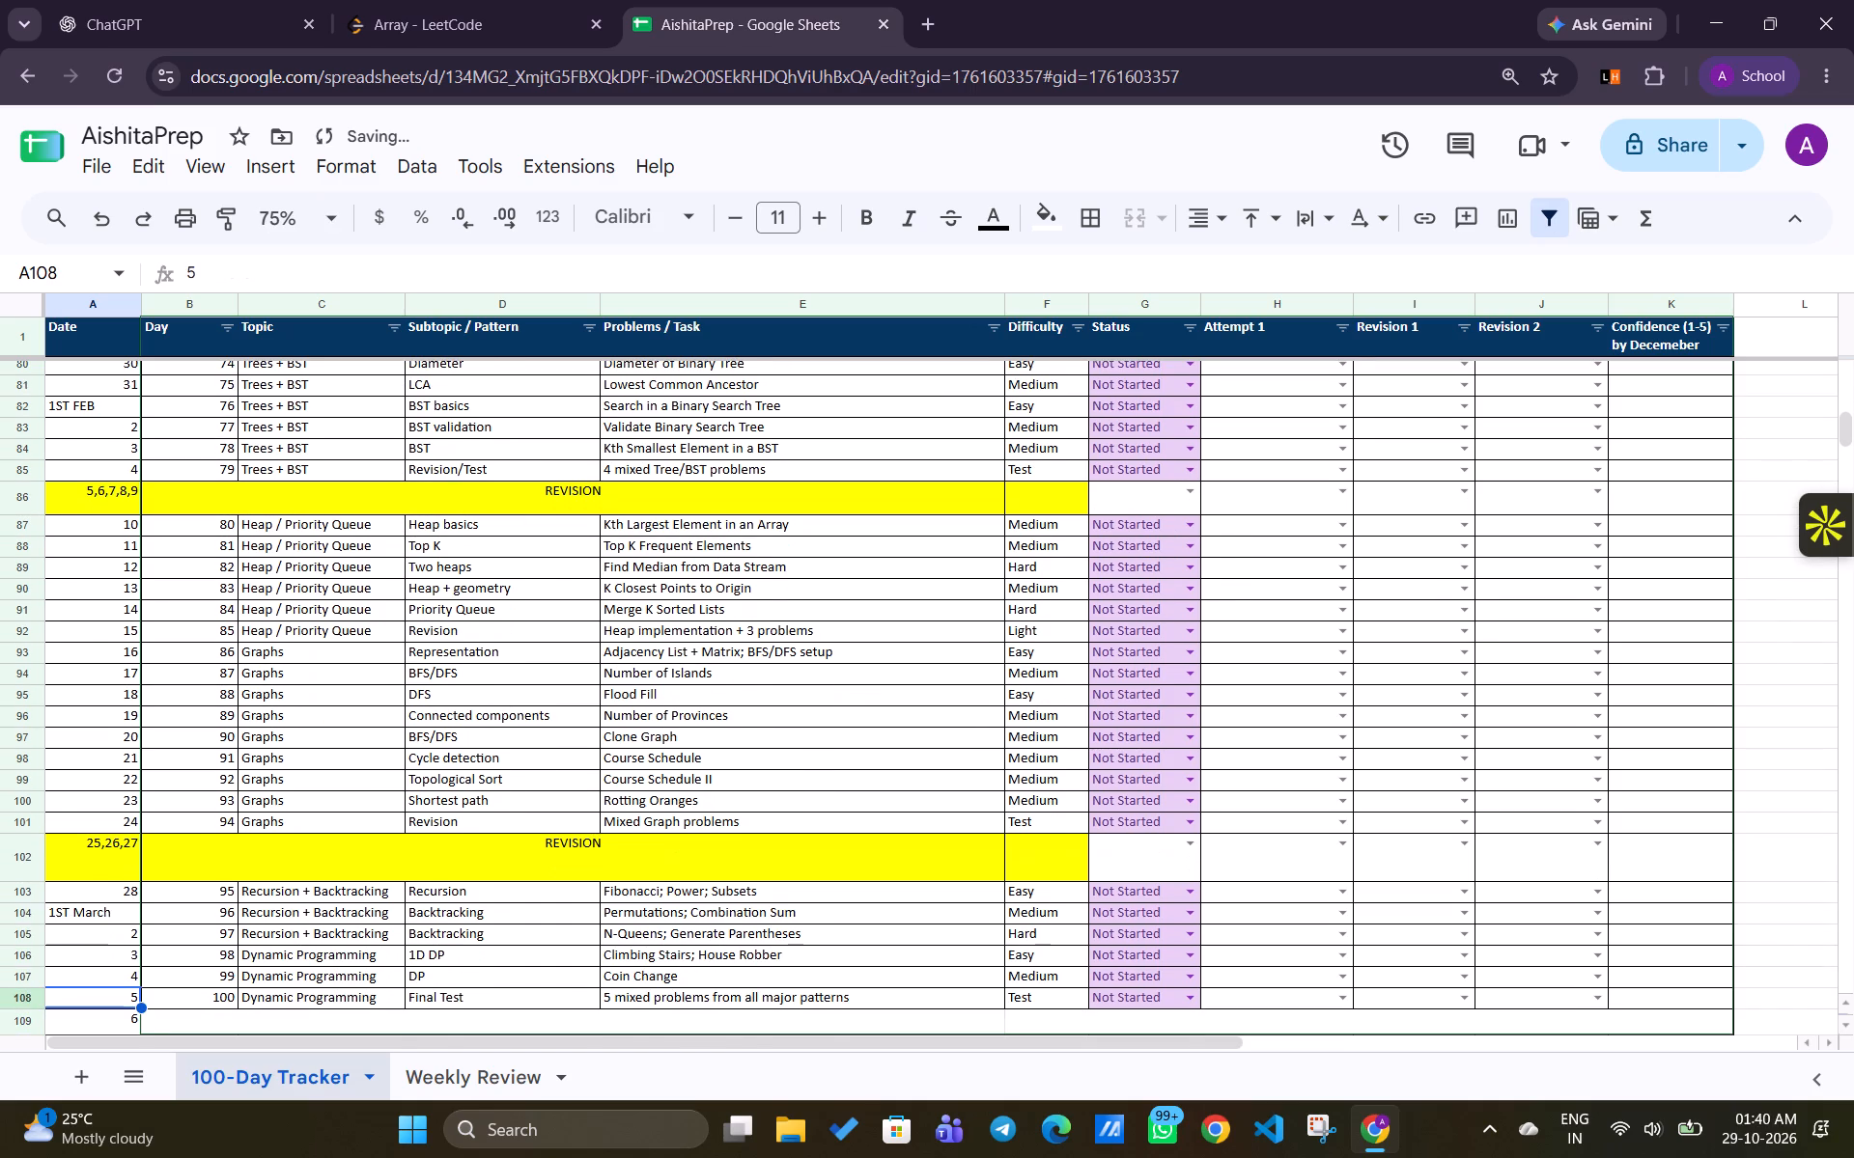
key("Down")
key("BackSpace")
Fill the empty row below Day 100, A109 to K109, with yellow.
scroll(246, 828, "down", 2)
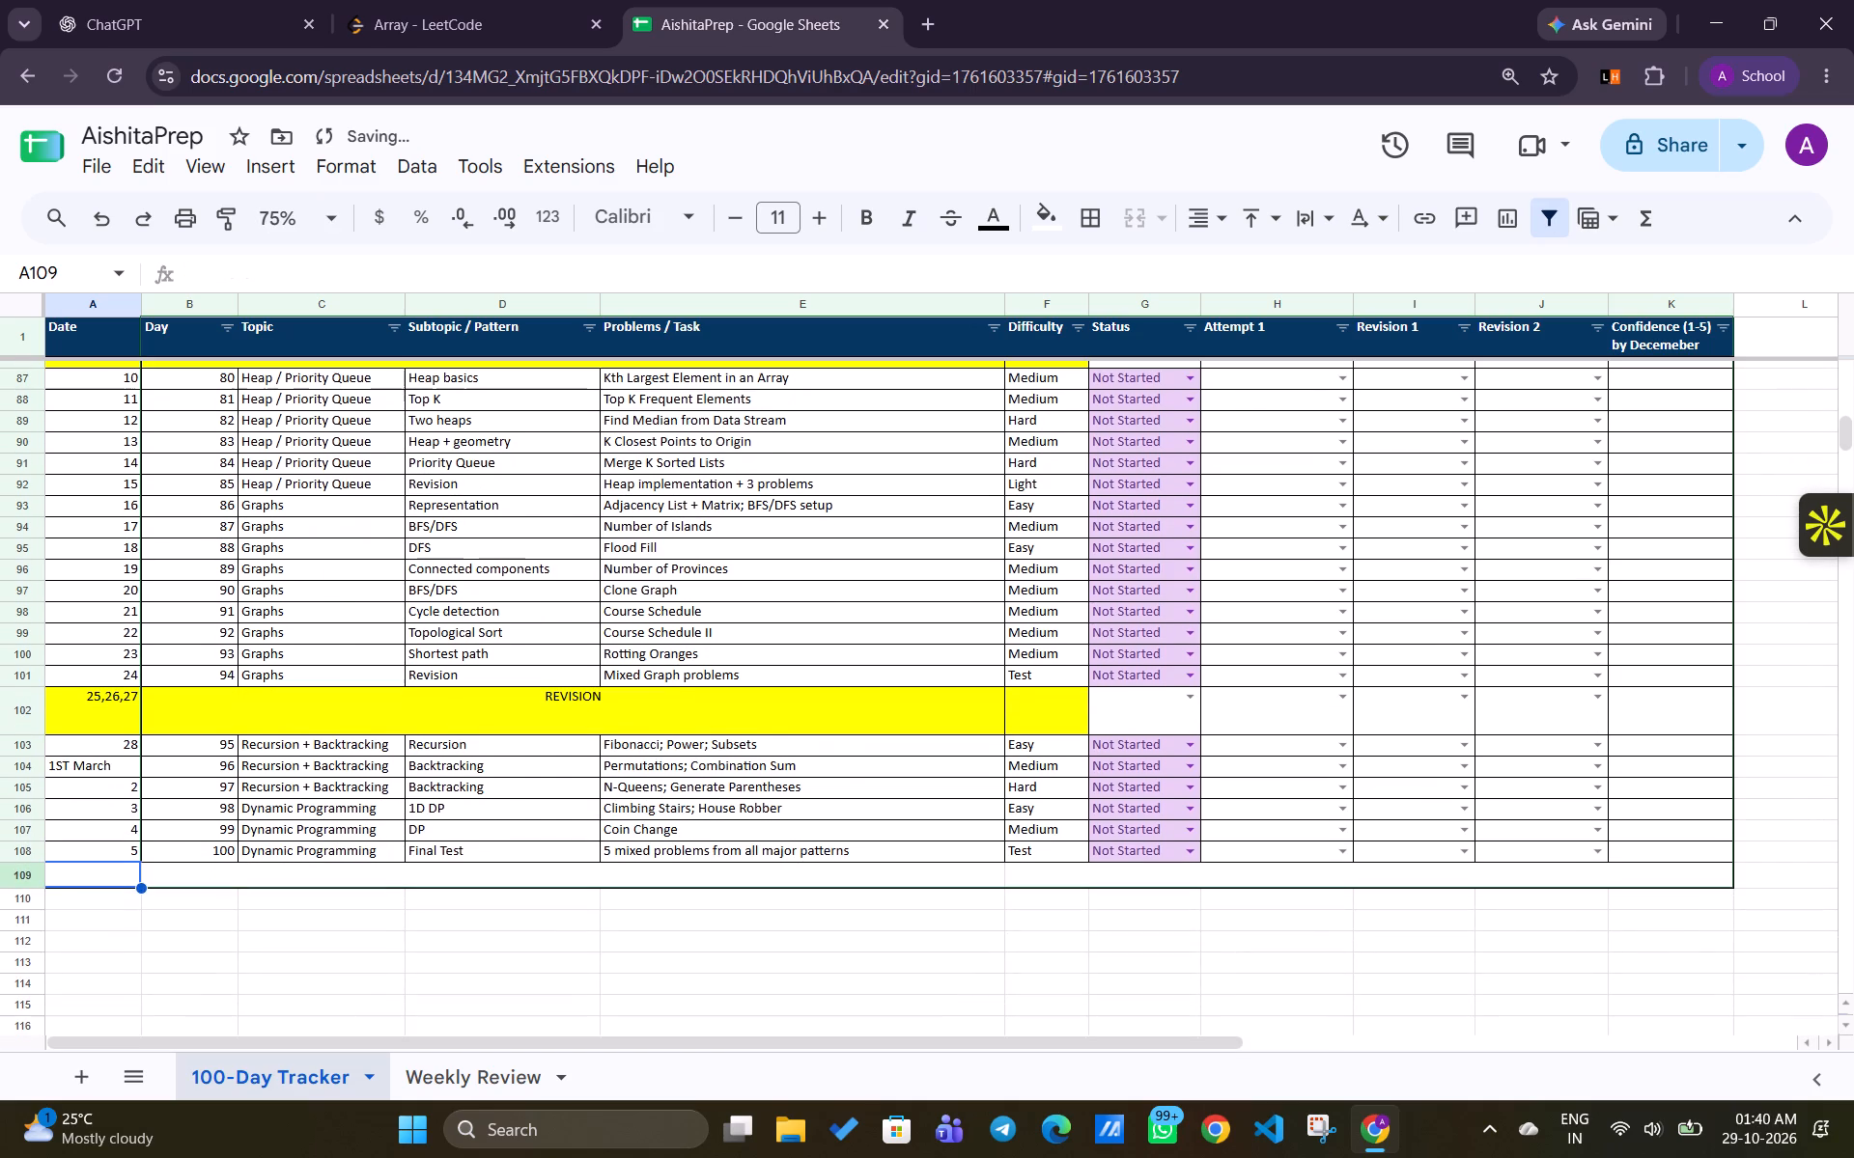
left_click_drag(104, 874, 844, 894)
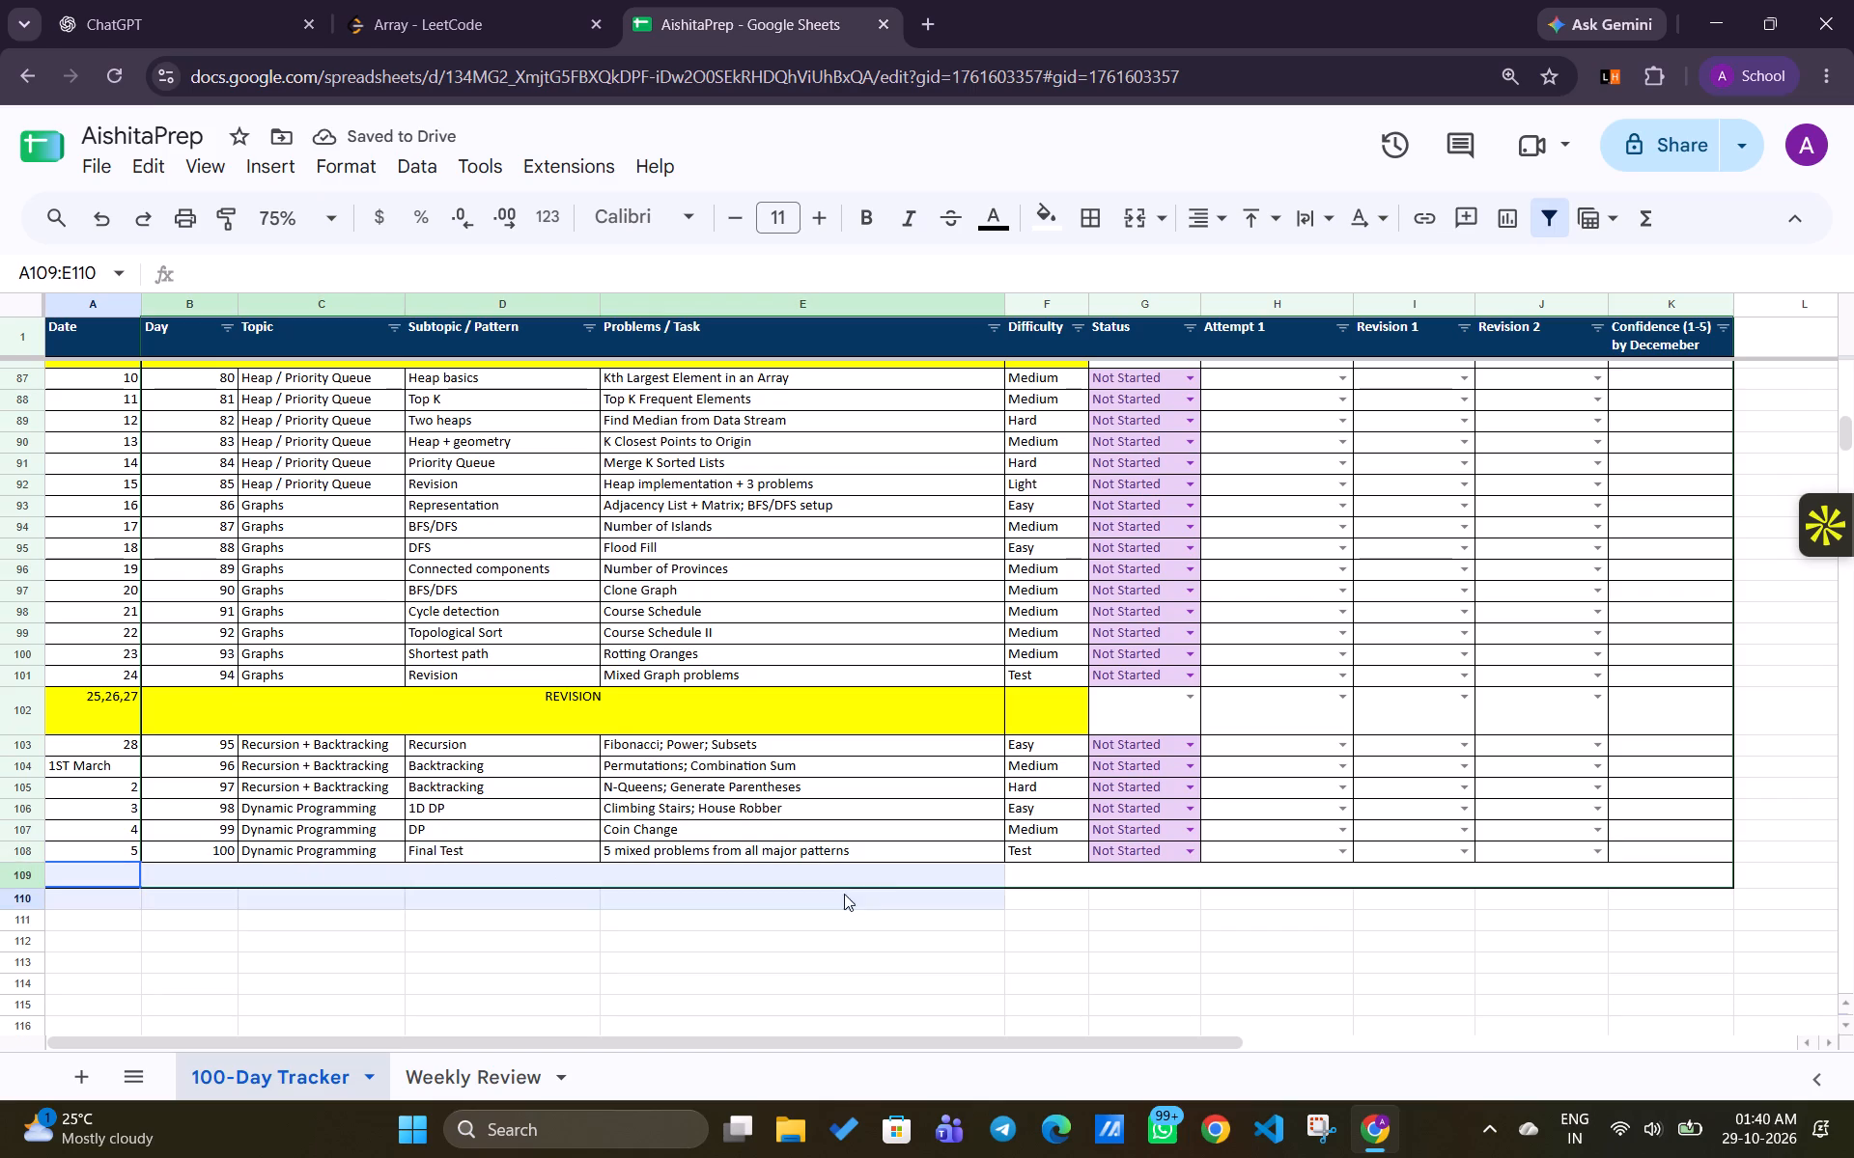
left_click_drag(844, 894, 1055, 874)
left_click(1059, 233)
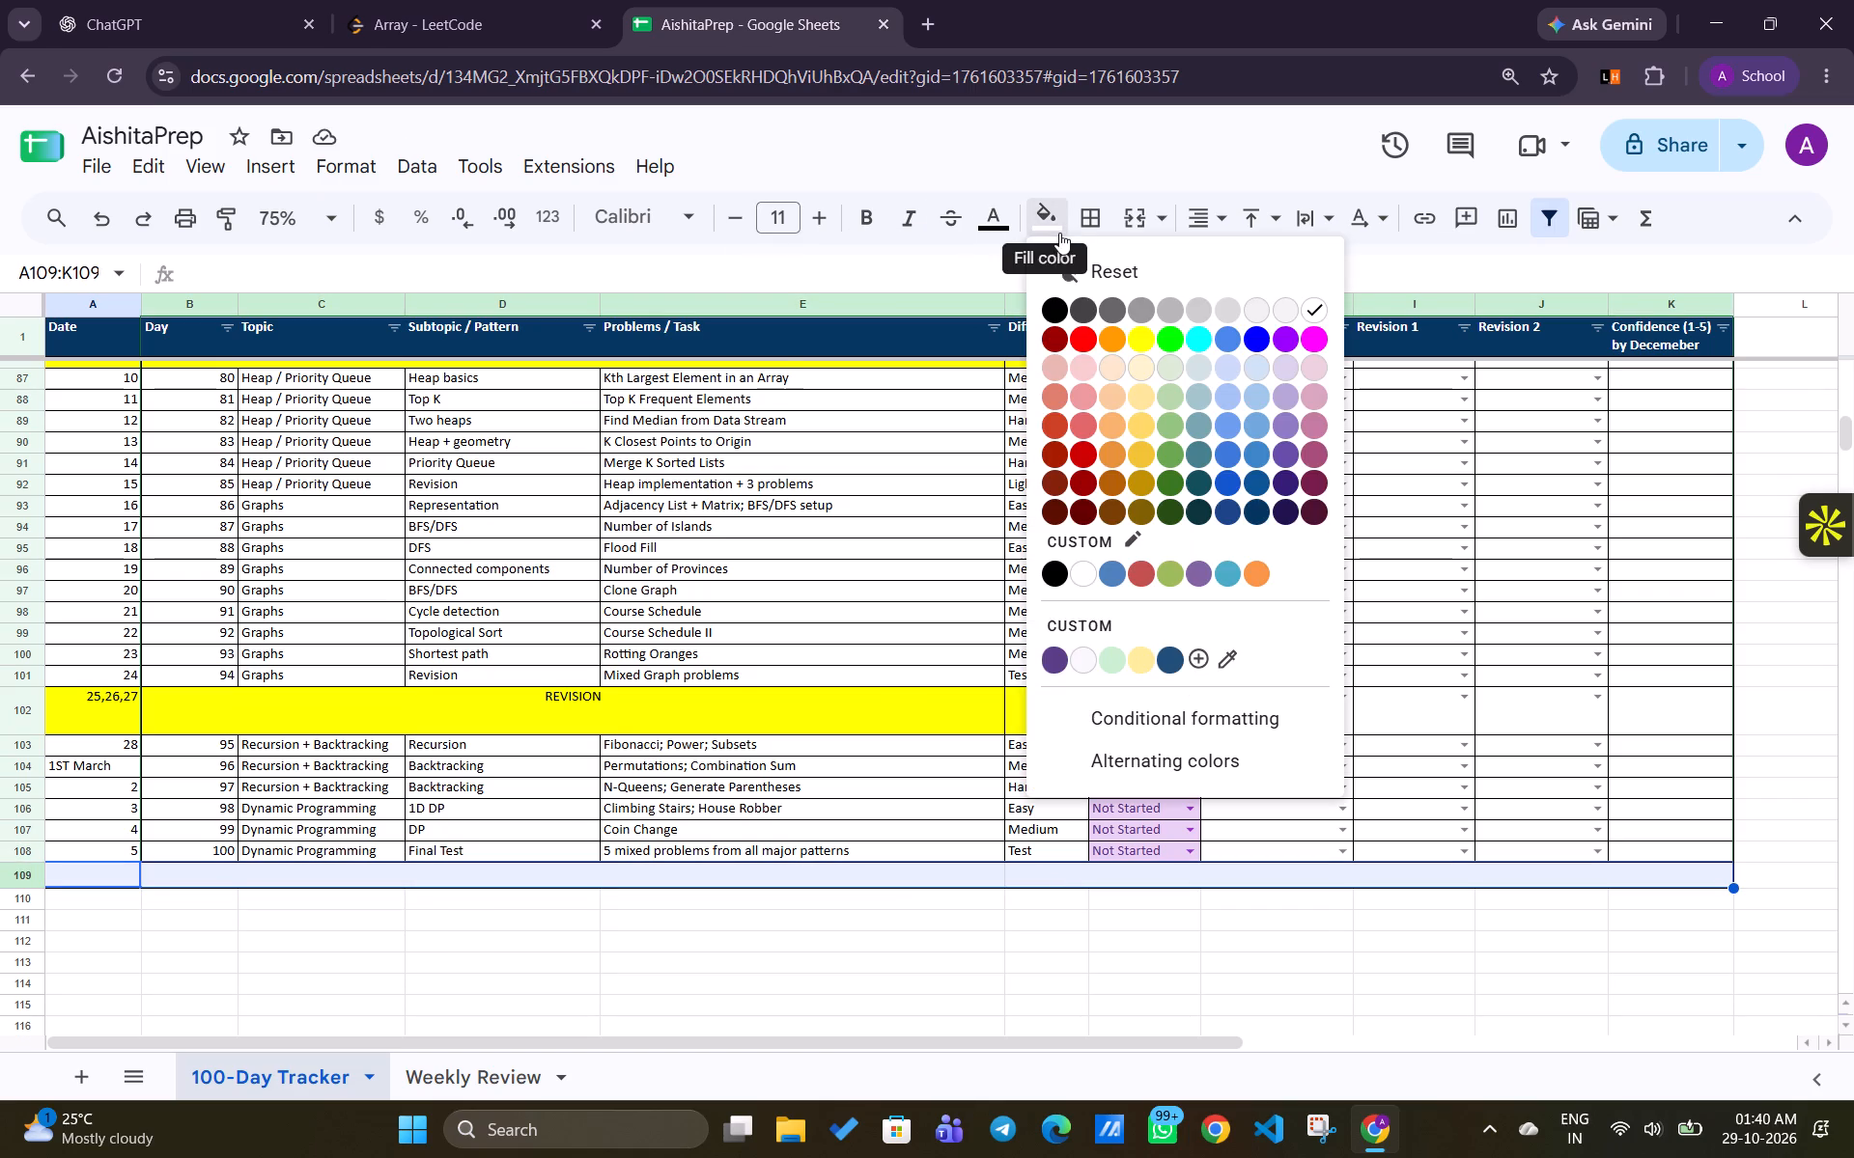
left_click(1138, 336)
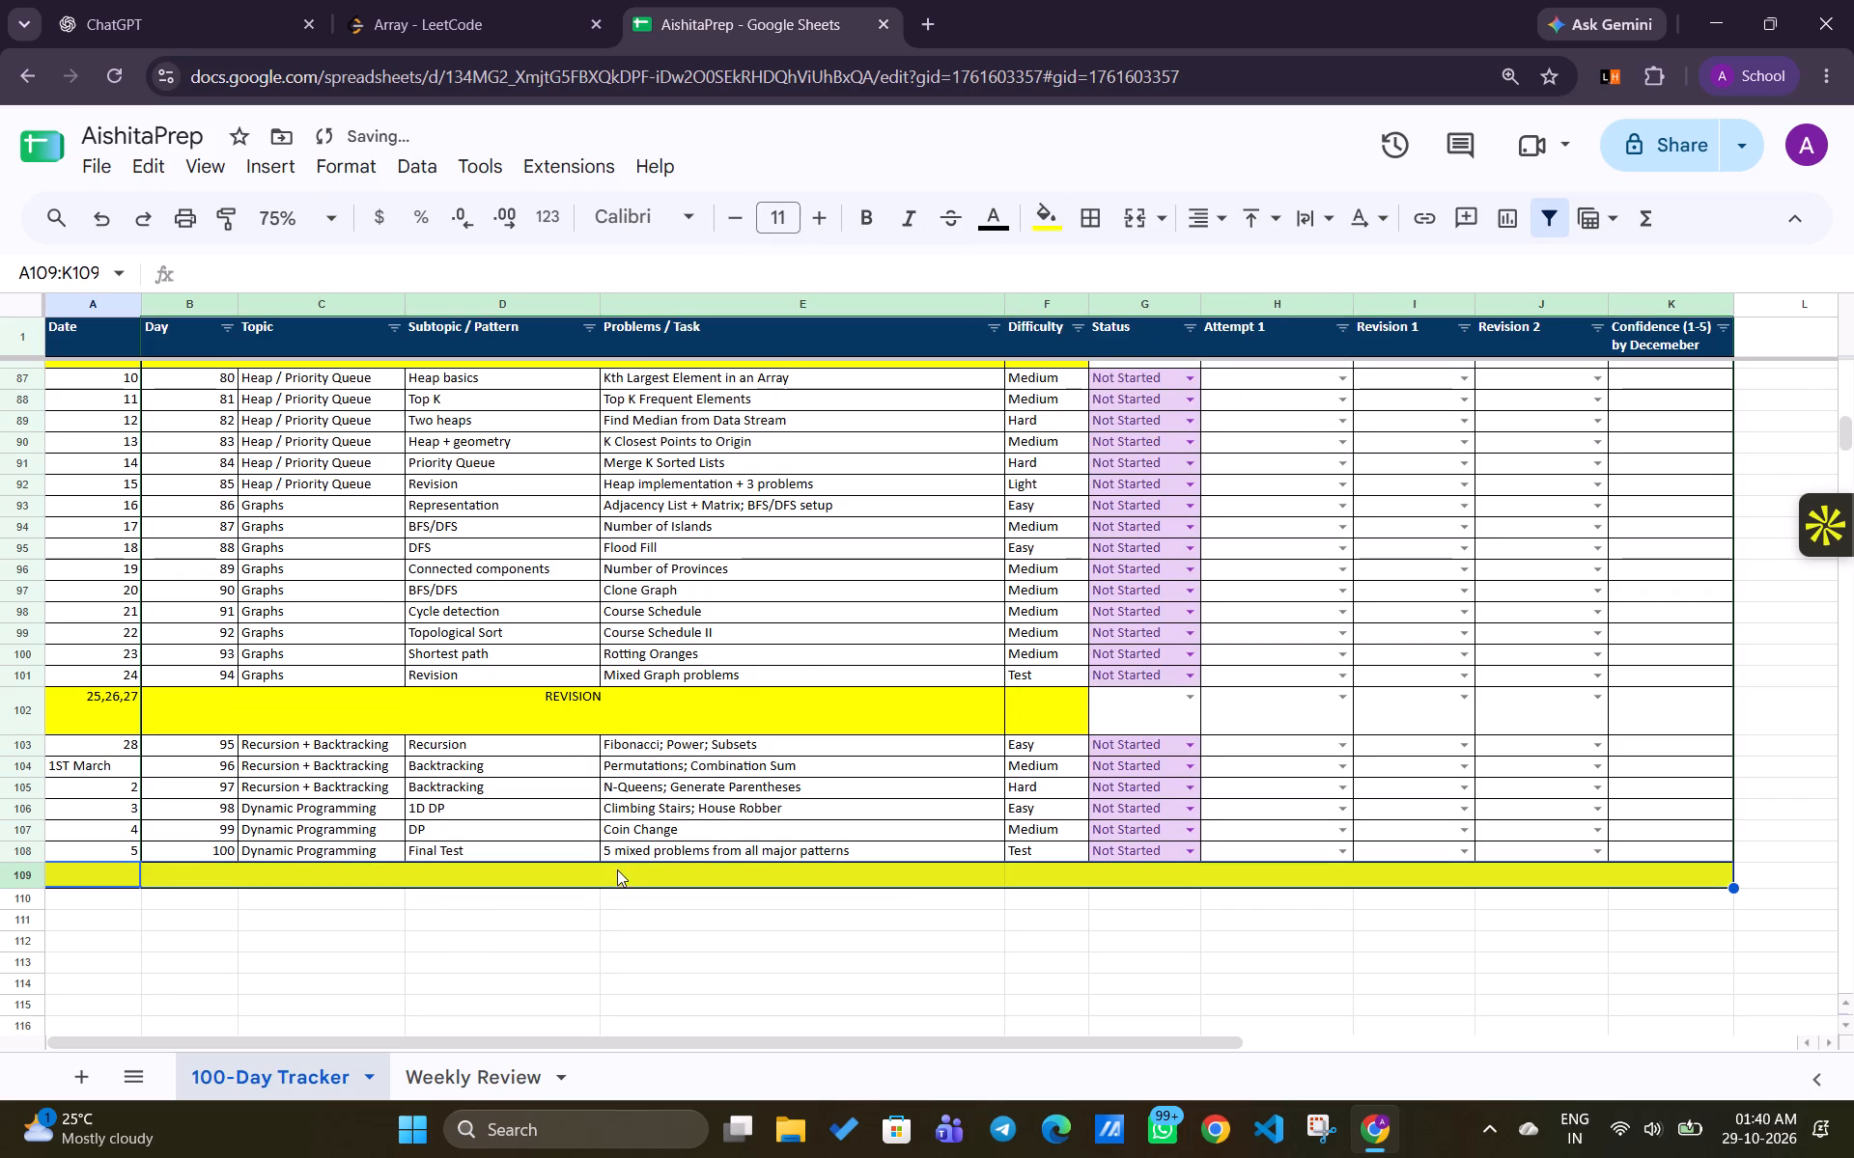
Enter REVISION in the merged cell B109:E109 of the yellow row below Day 100.
double_click(617, 870)
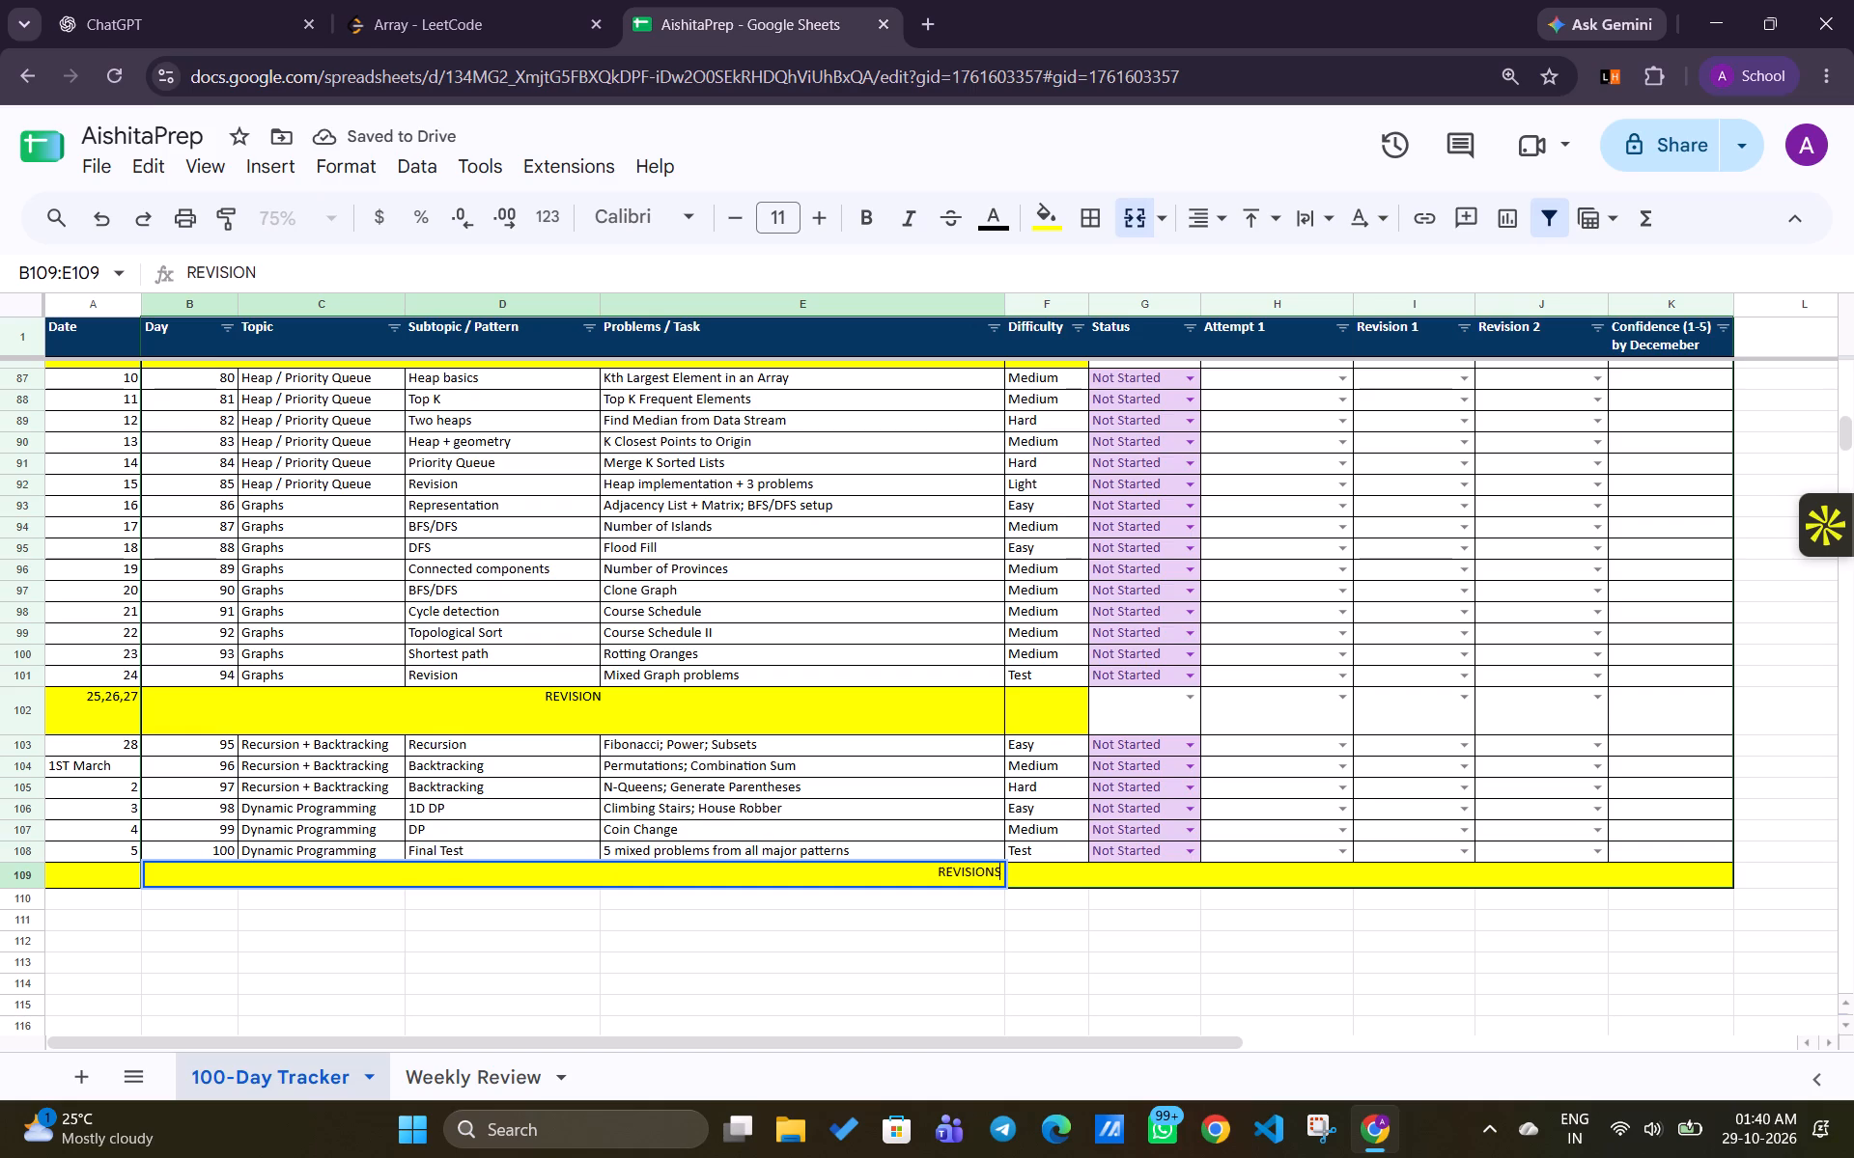
key("BackSpace")
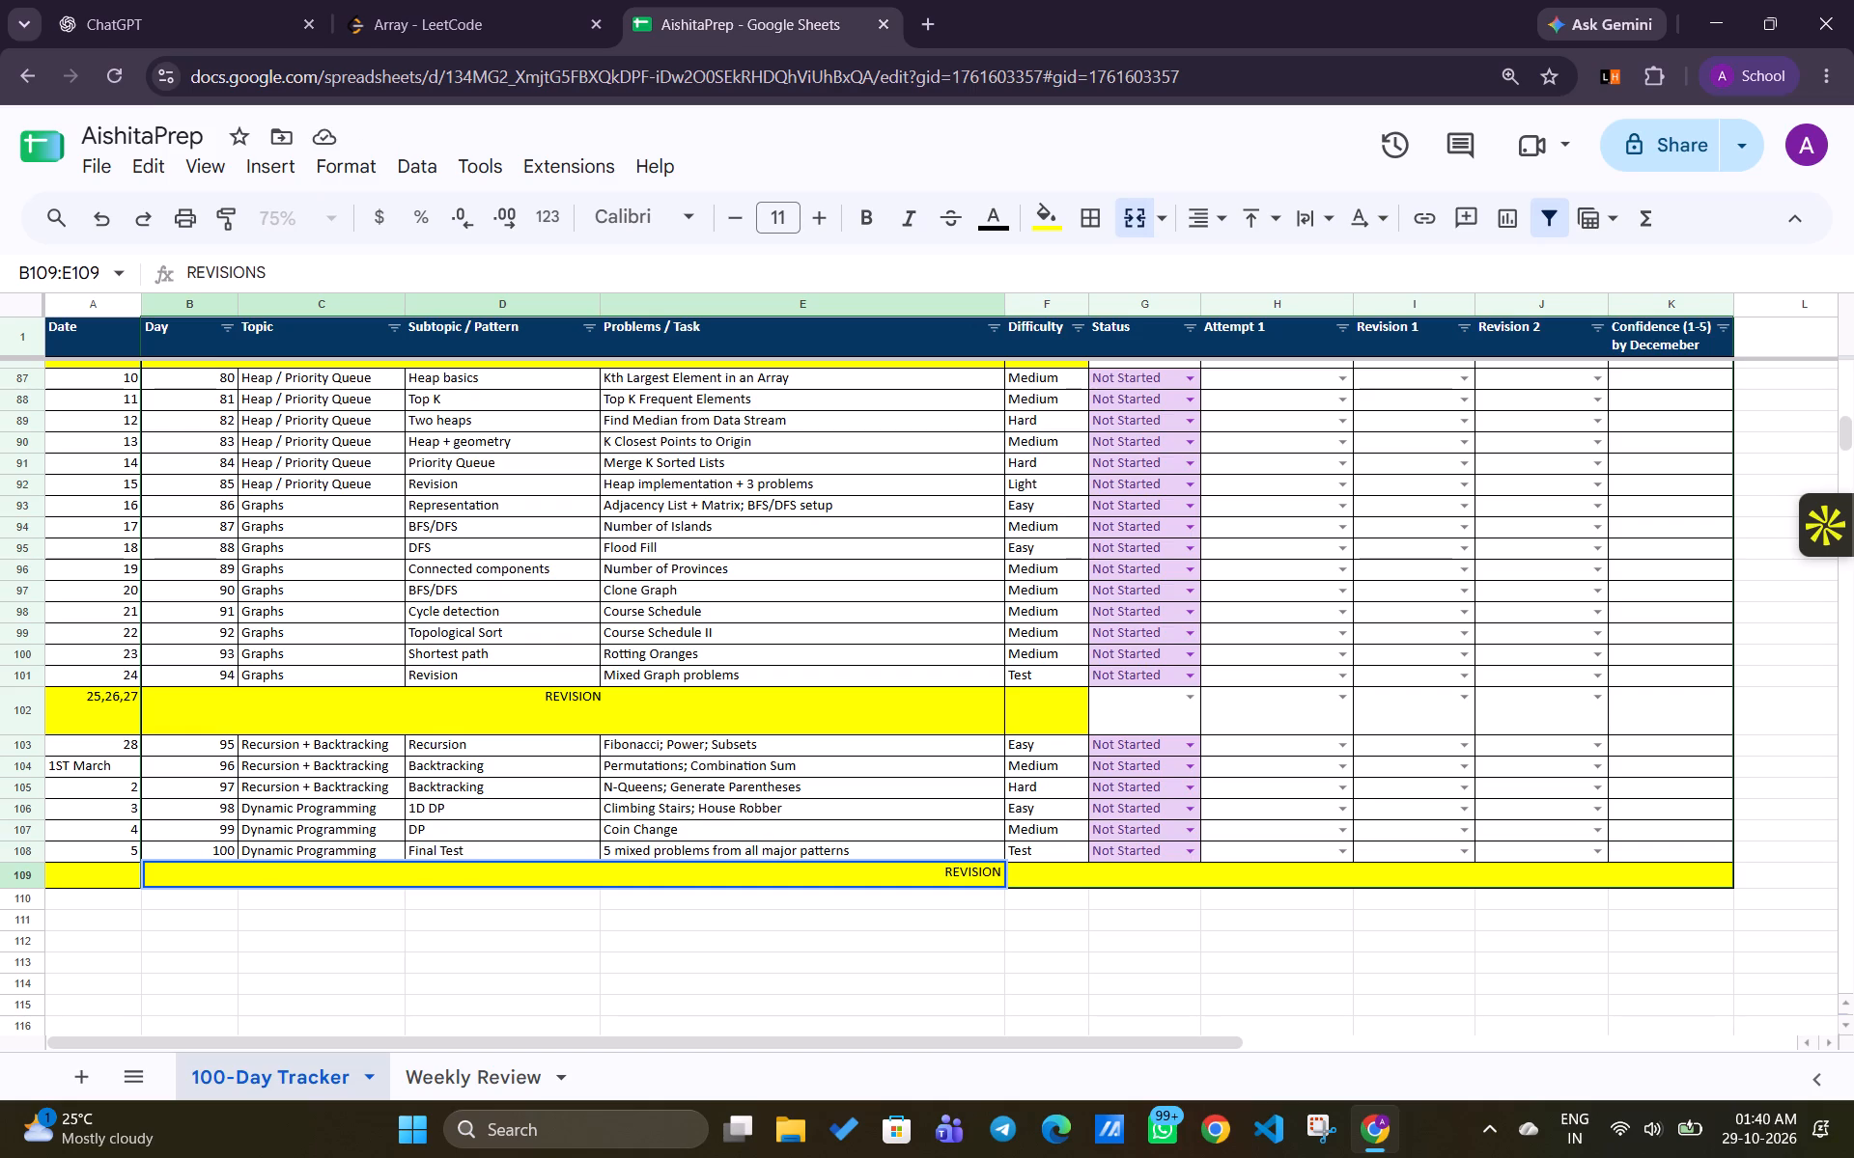
Enter 6TH MARCH ONWARDS in cell A109 as the date of the final REVISION row.
double_click(70, 881)
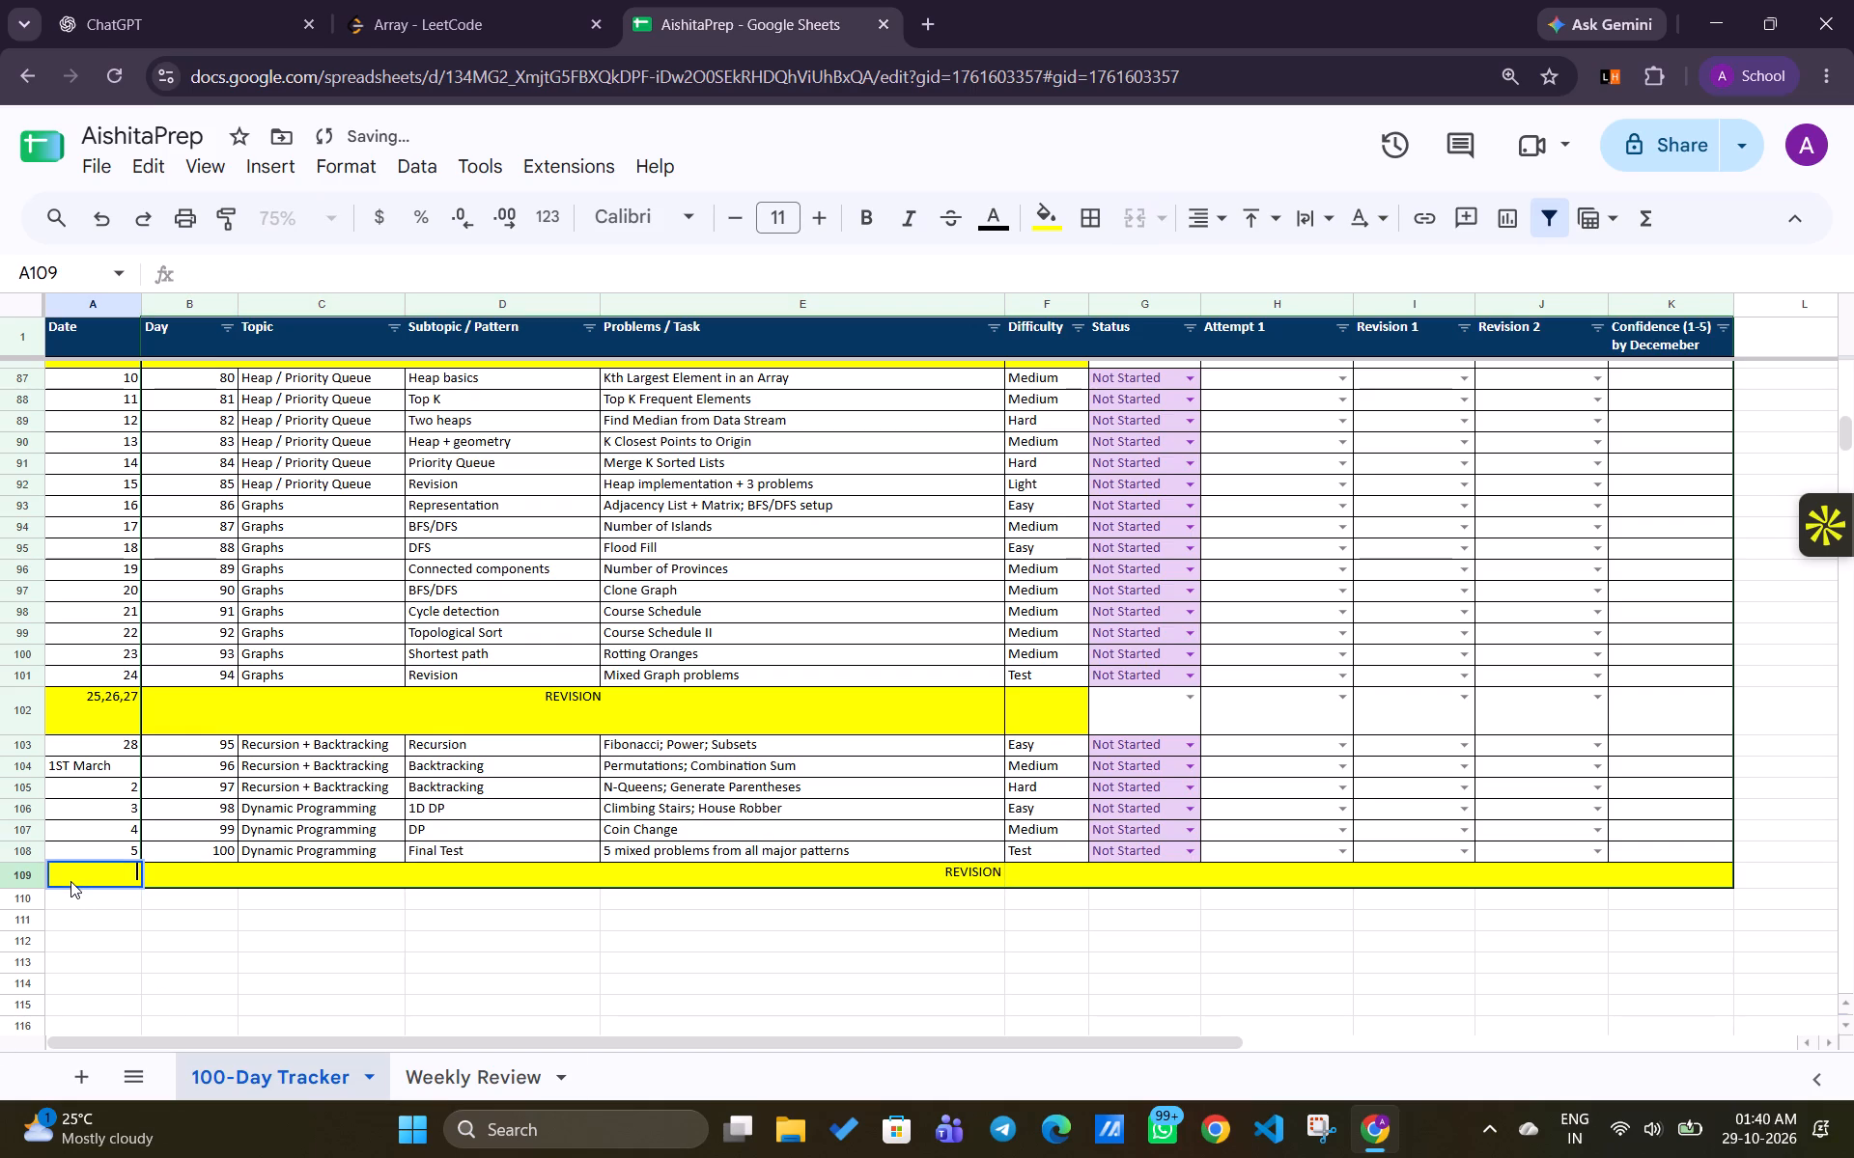
key("6")
type("TH MAEC")
key("BackSpace")
key("BackSpace")
type("RCH ONWARDS")
key("Return")
Increase the height of row 109 so its two-line date text fits.
left_click(15, 877)
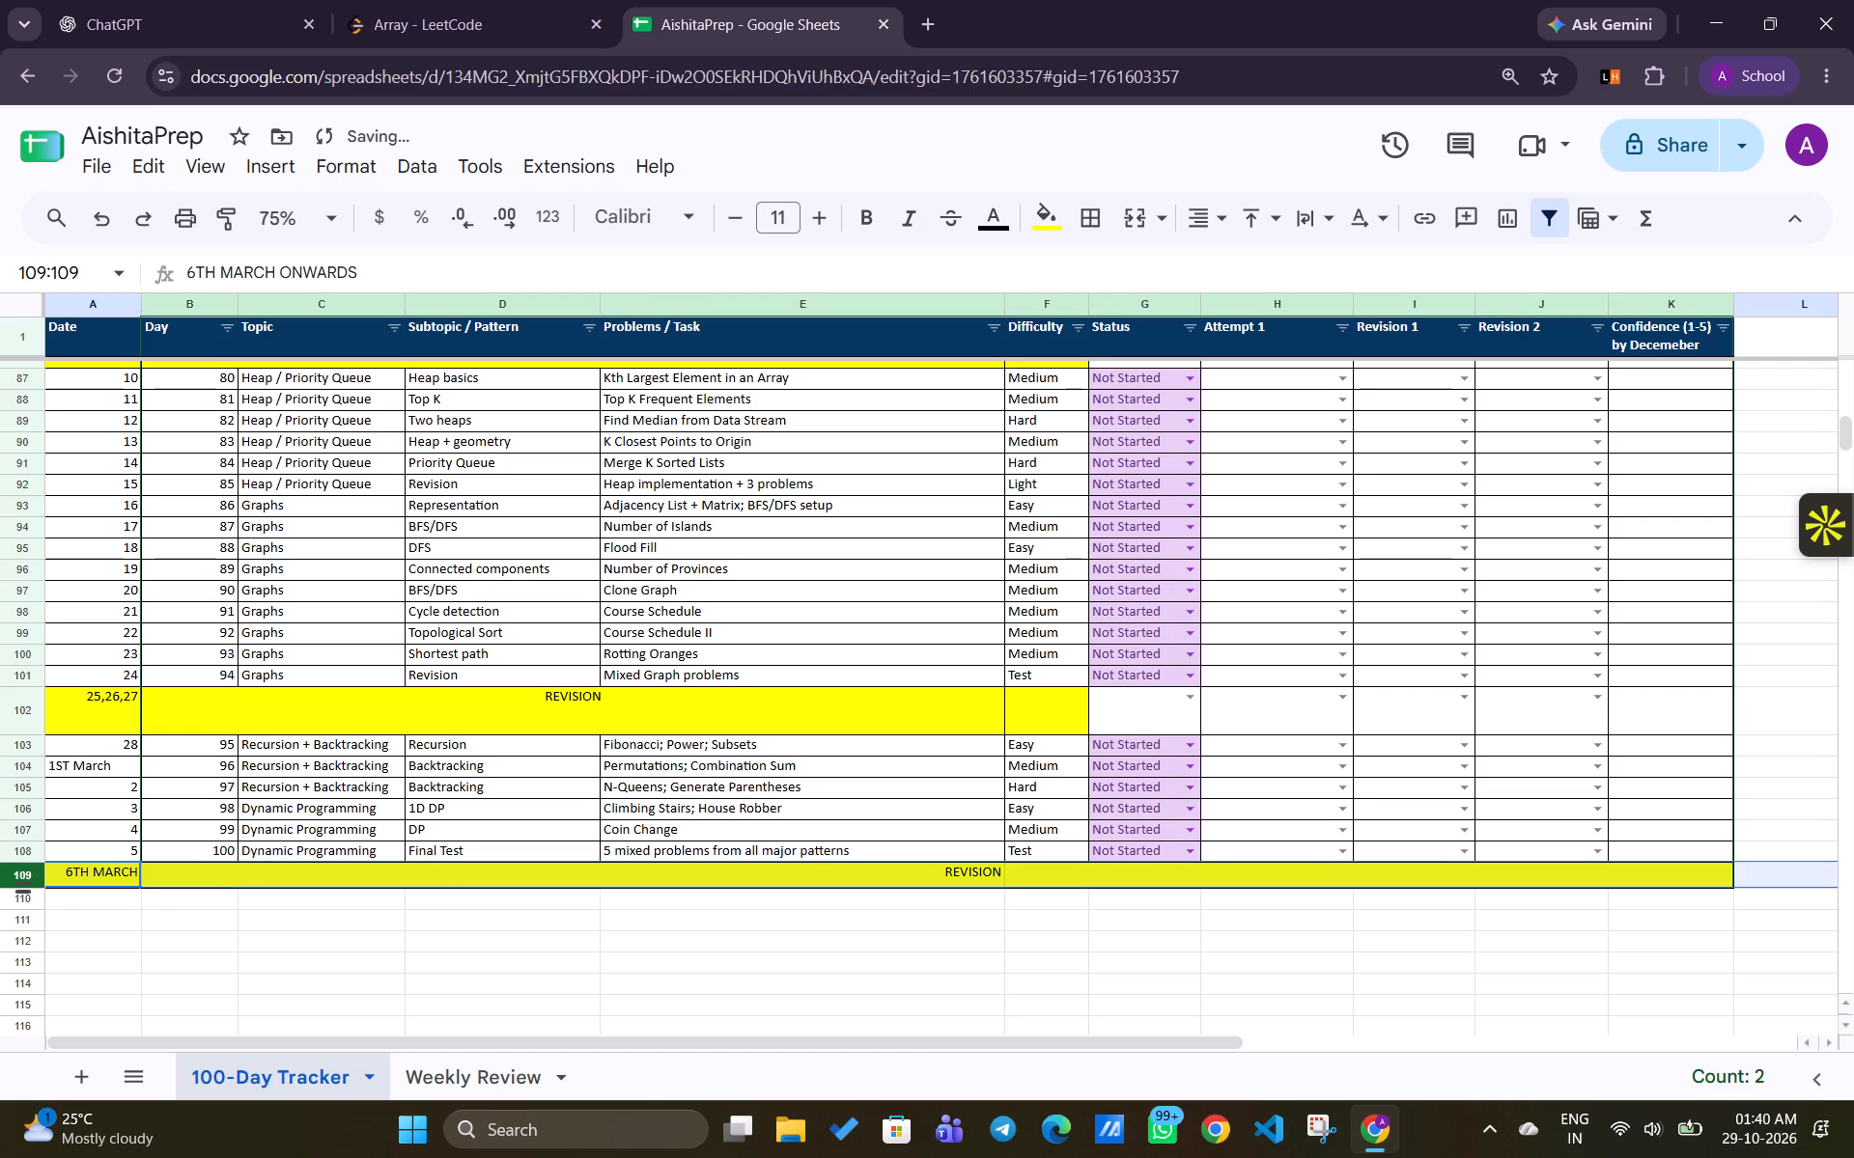
left_click_drag(24, 885, 27, 903)
Change the expected date of completion in cell E117 to 5TH MARCH 2027.
scroll(467, 969, "down", 3)
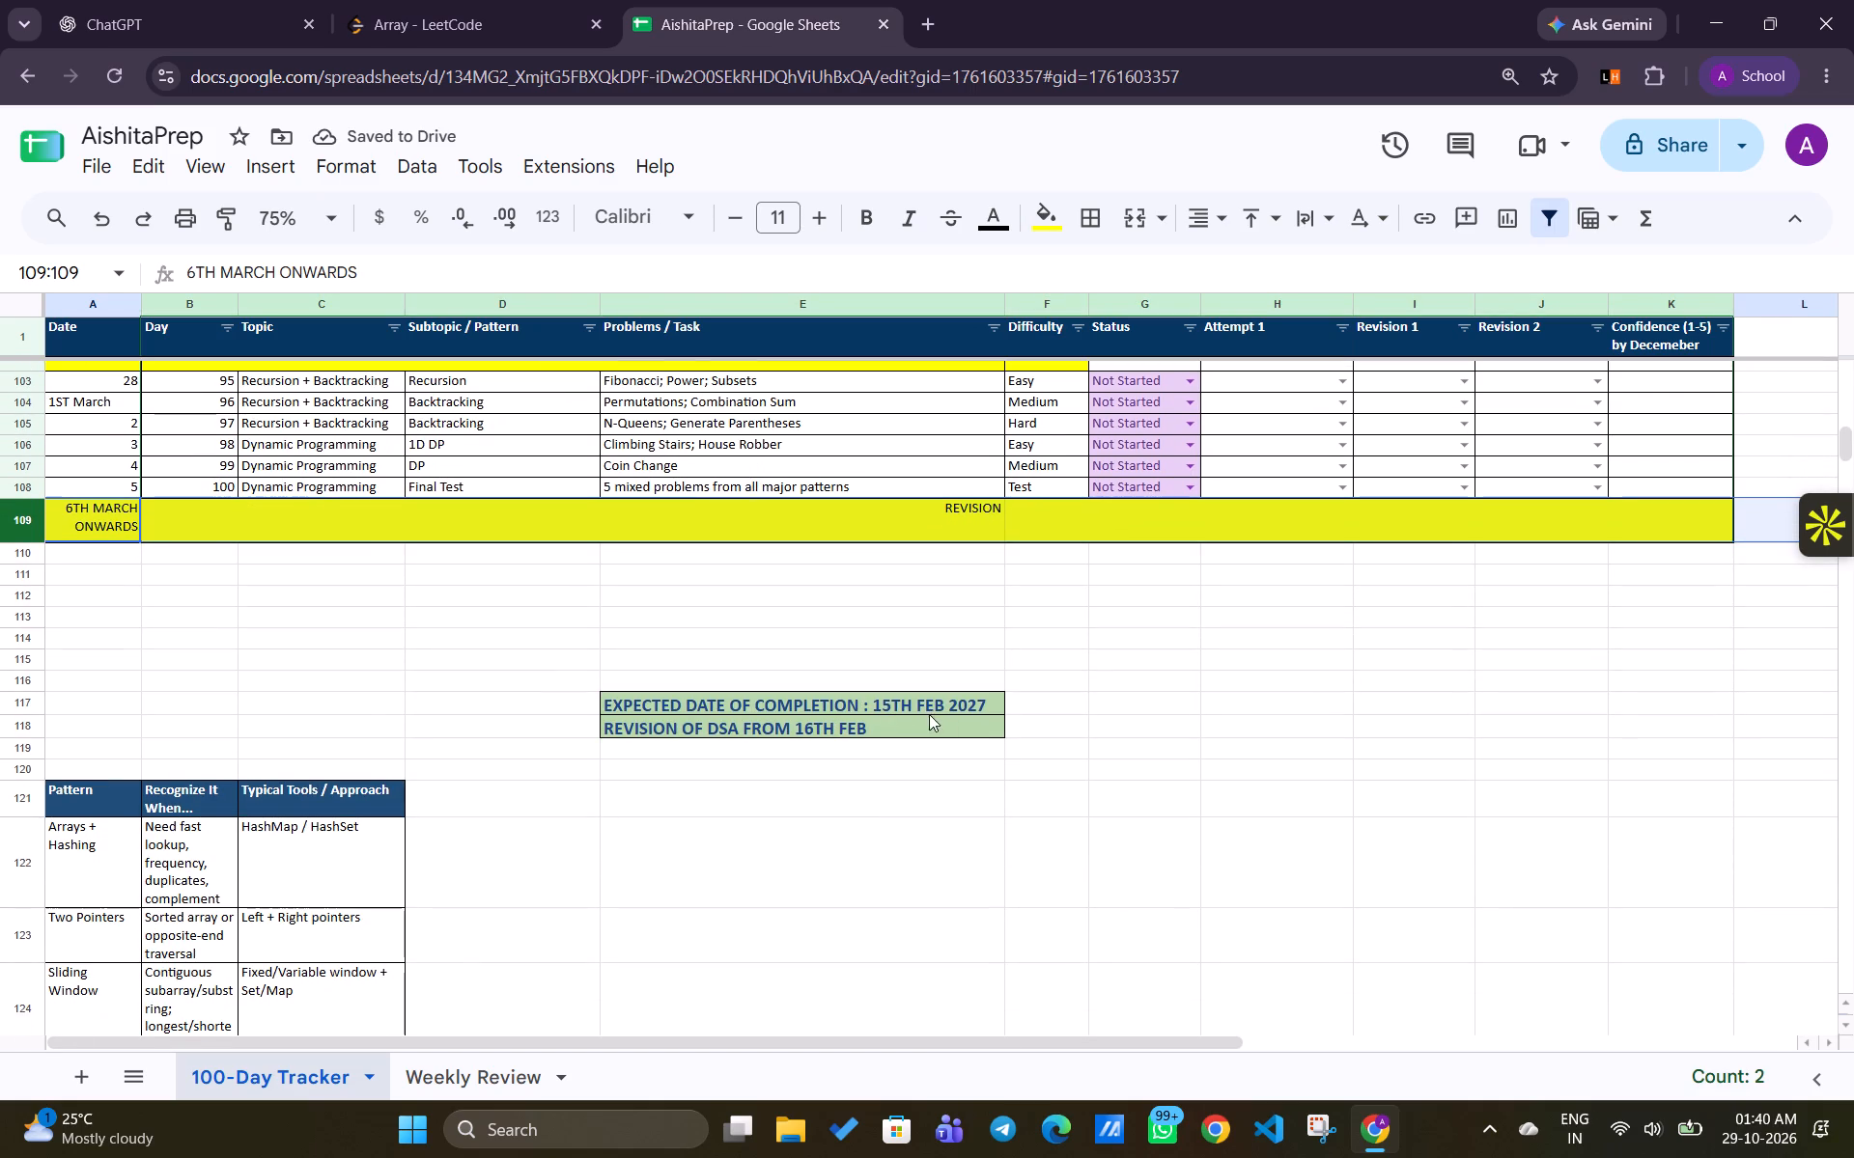
double_click(908, 704)
left_click_drag(873, 703, 999, 721)
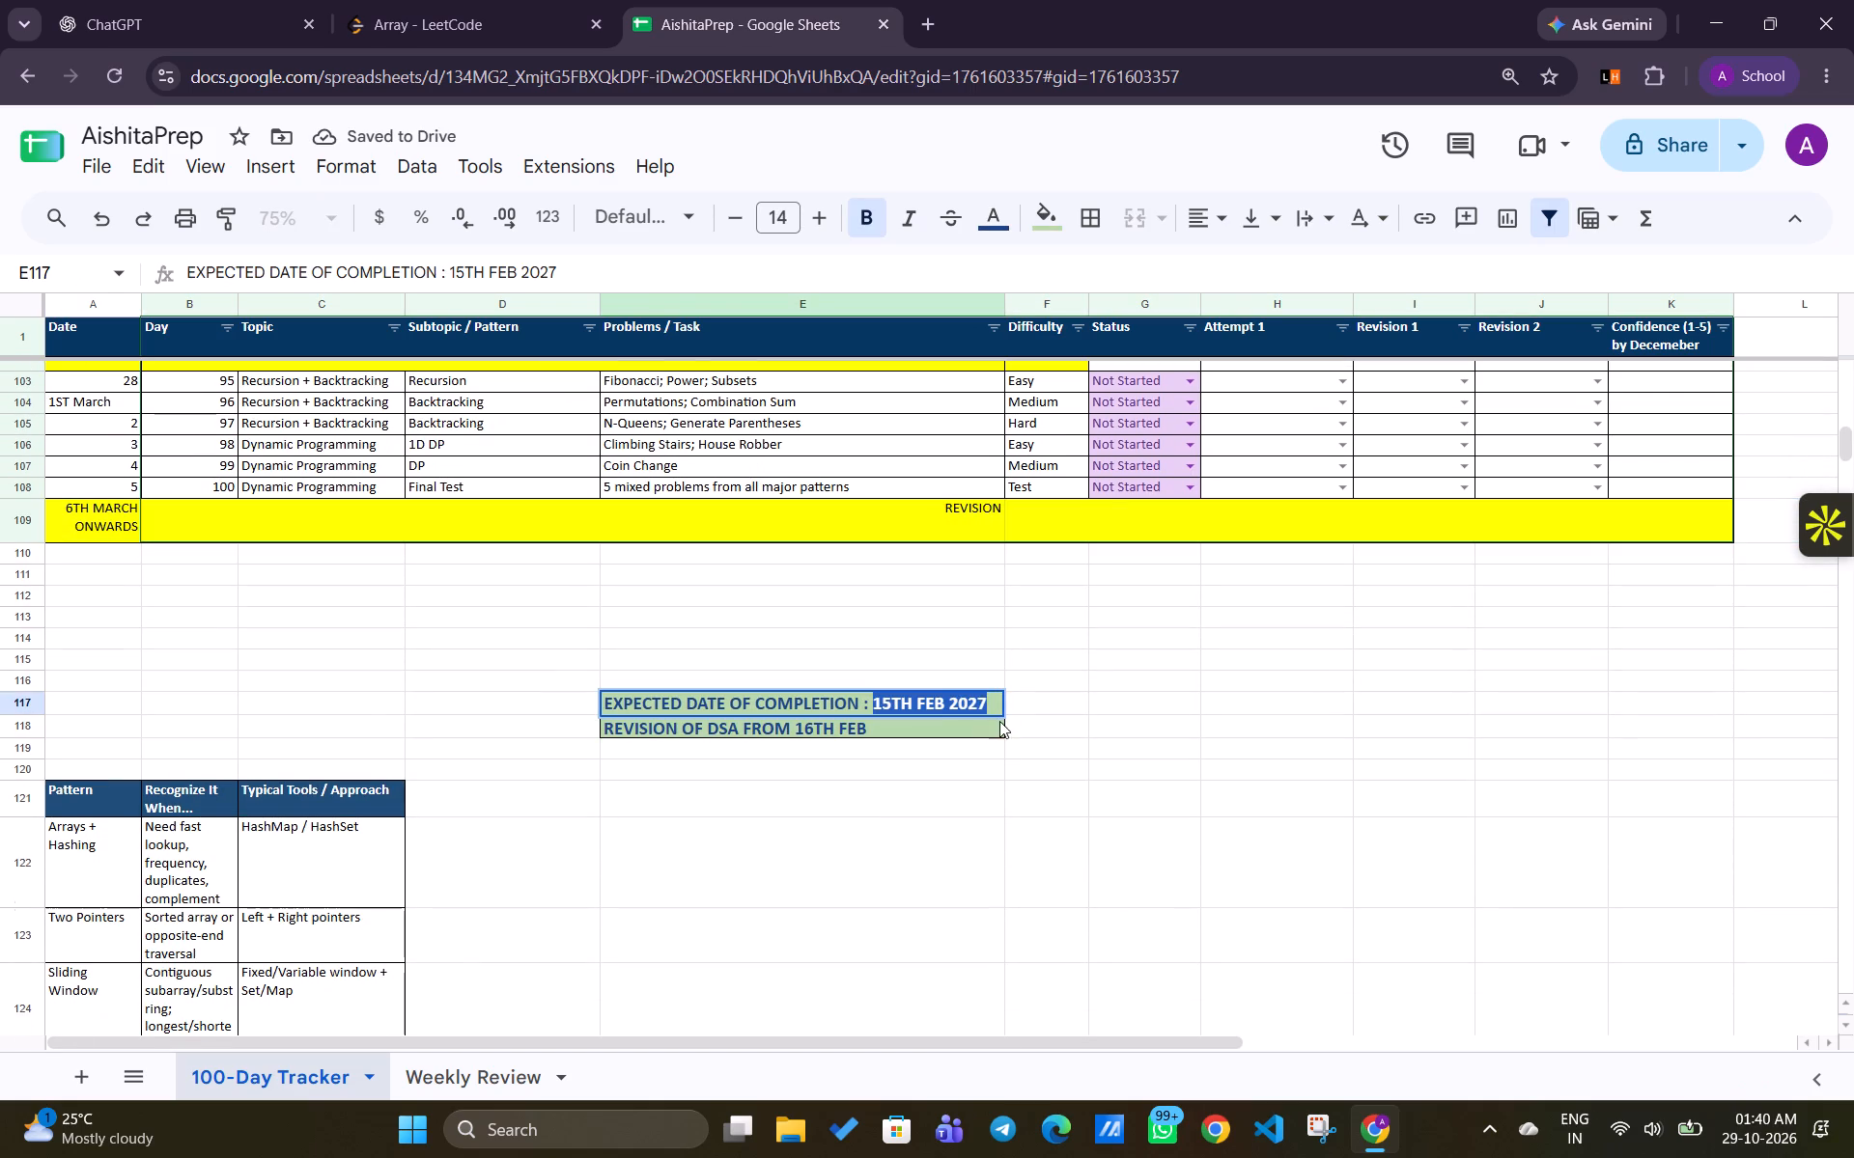
left_click_drag(999, 721, 946, 704)
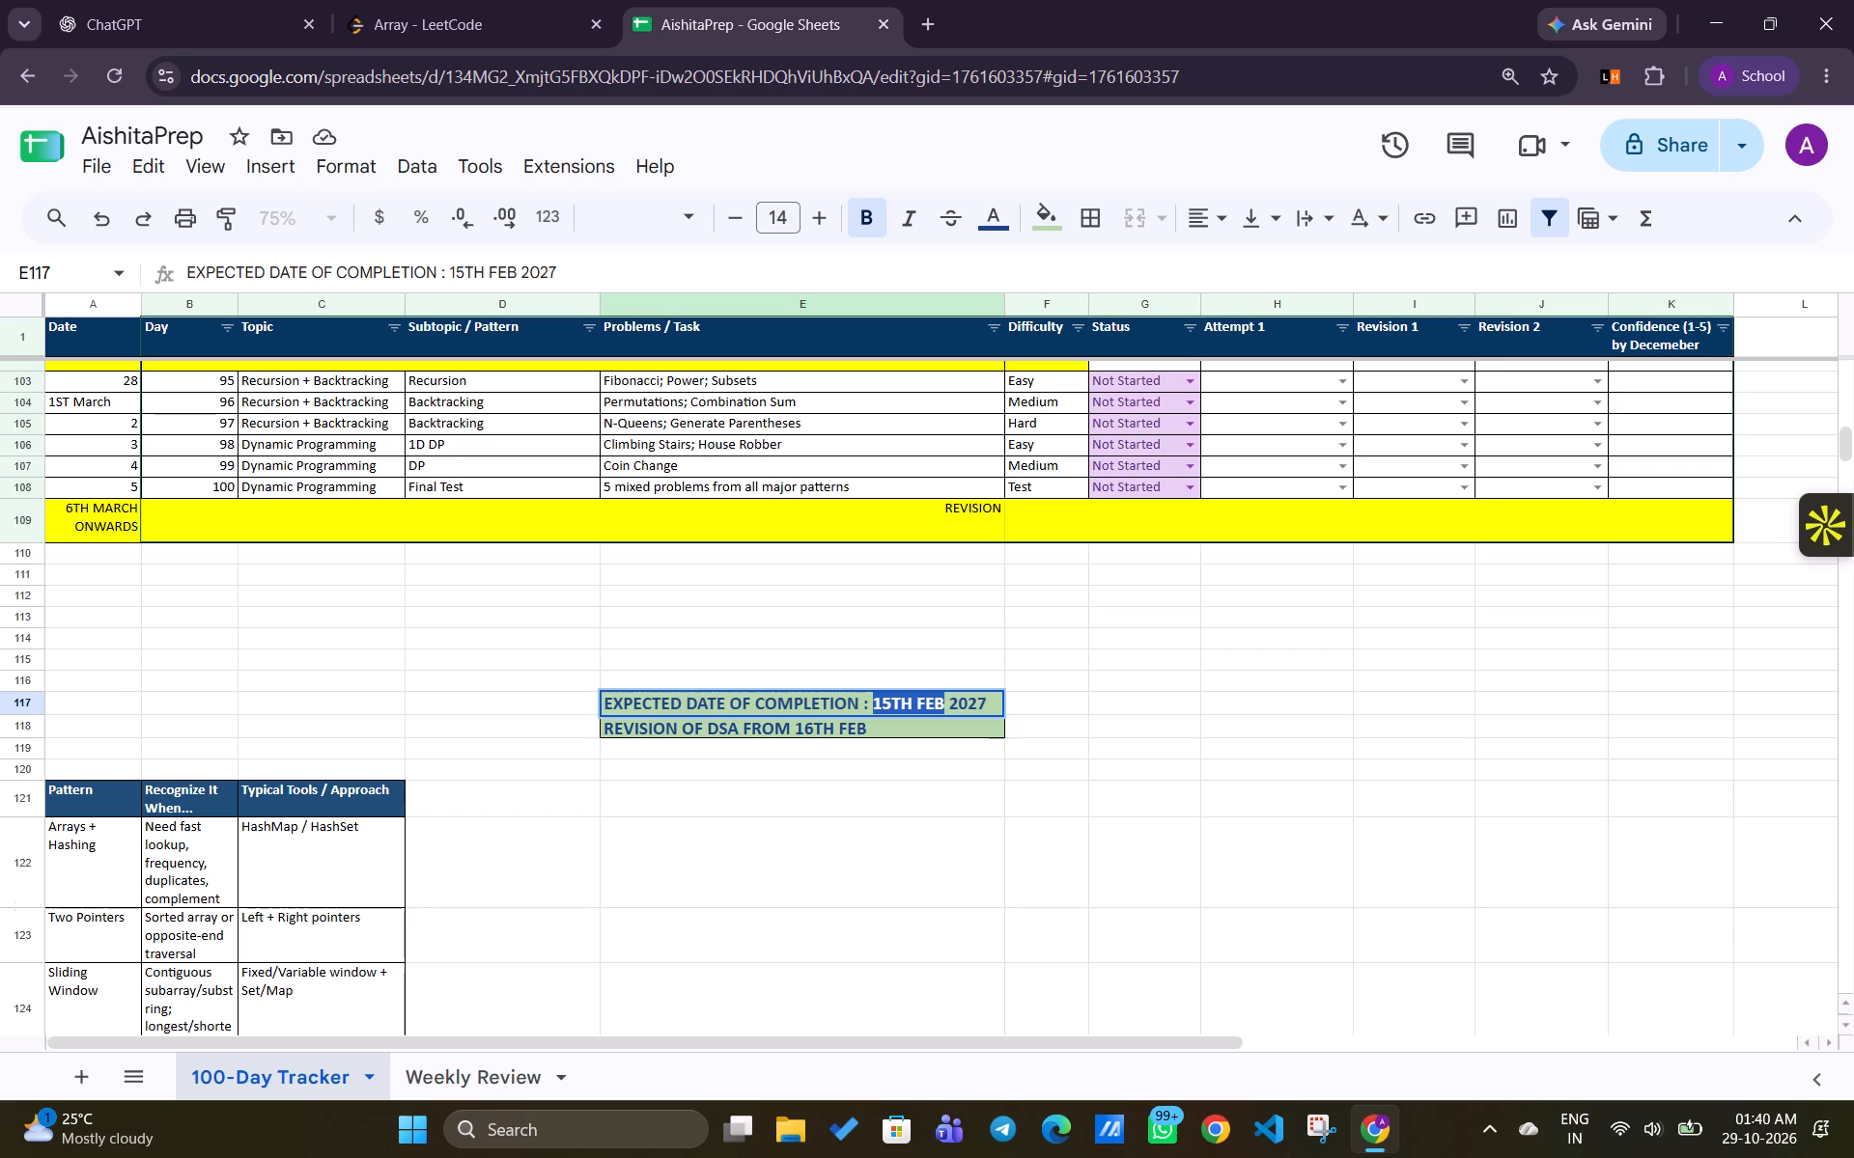
type("5TH MAT")
key("BackSpace")
type("RCH")
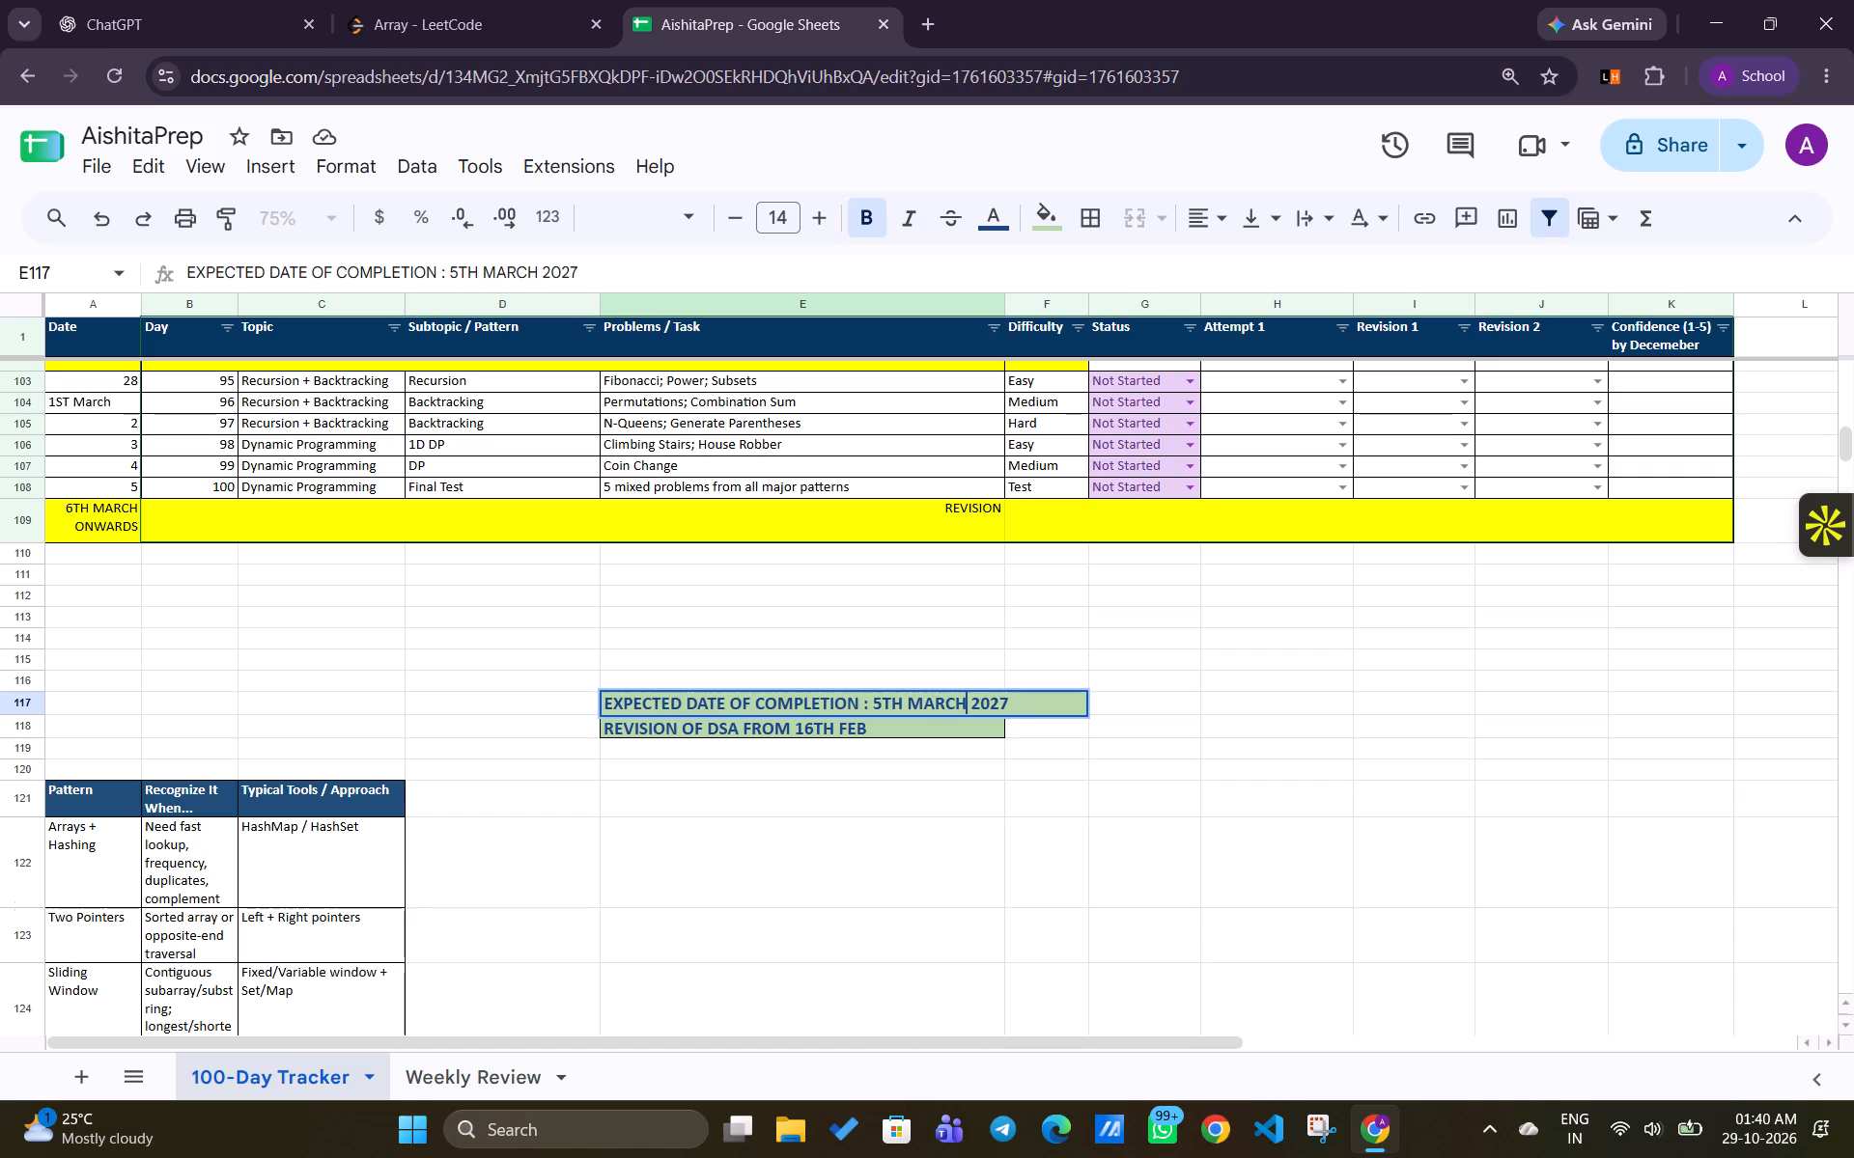
key("Return")
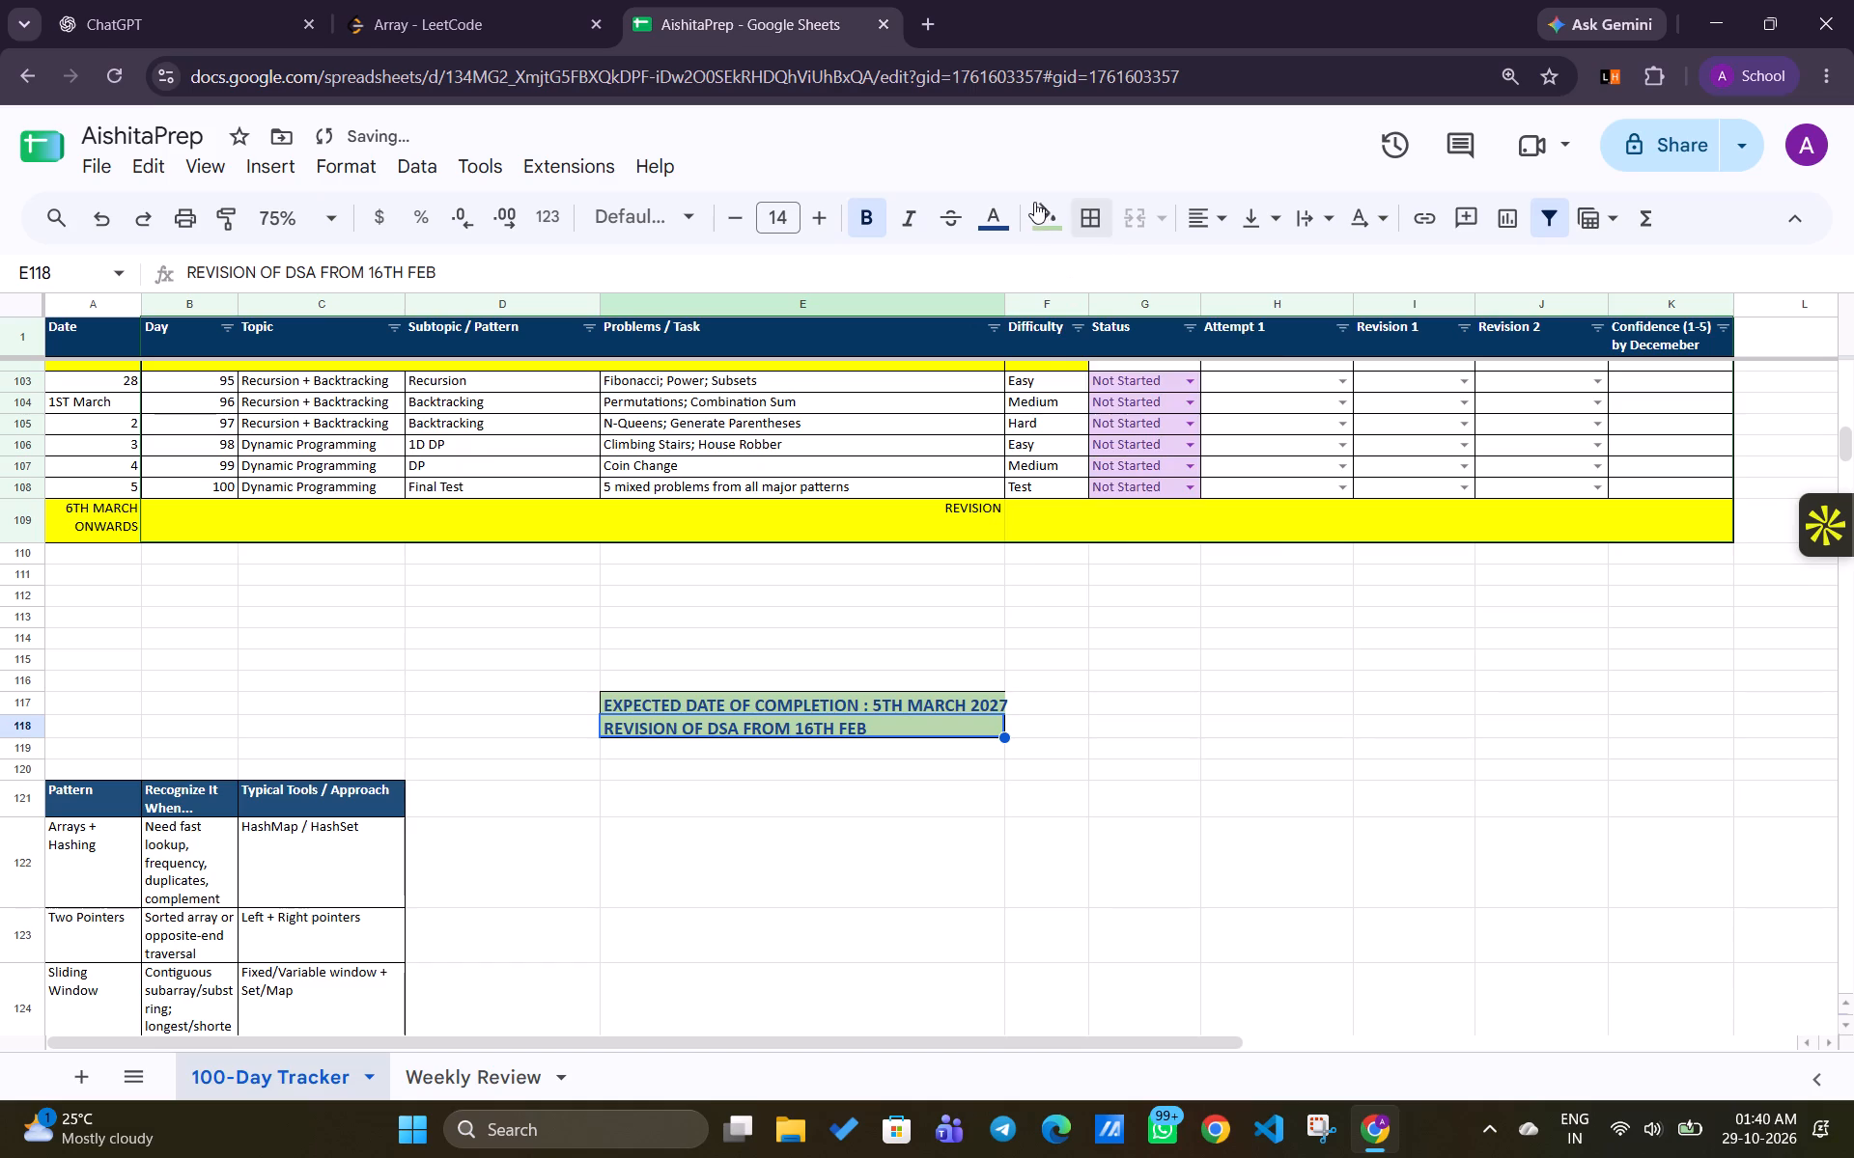
Delete cell E118, containing REVISION OF DSA FROM 16TH FEB, and shift the cells below it up.
left_click(1037, 201)
left_click(778, 731)
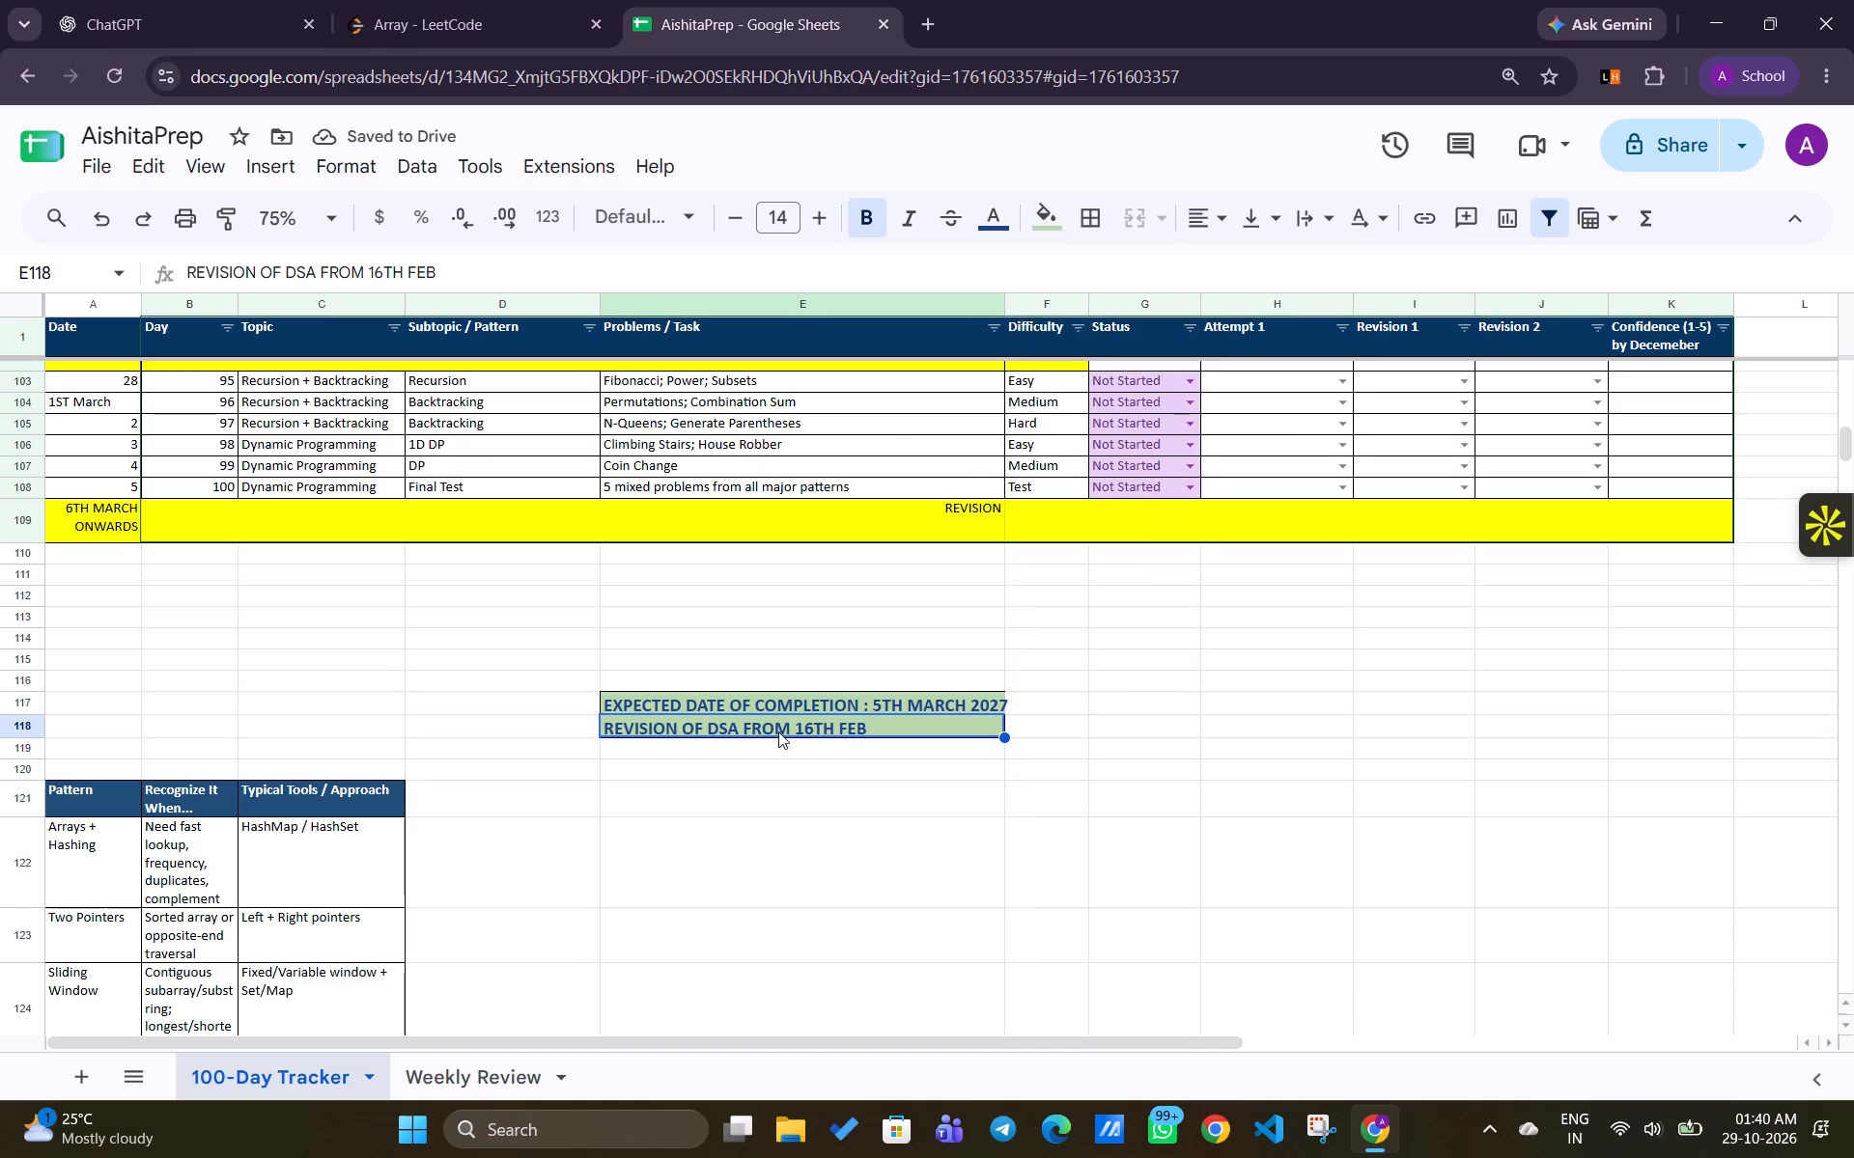
right_click(778, 731)
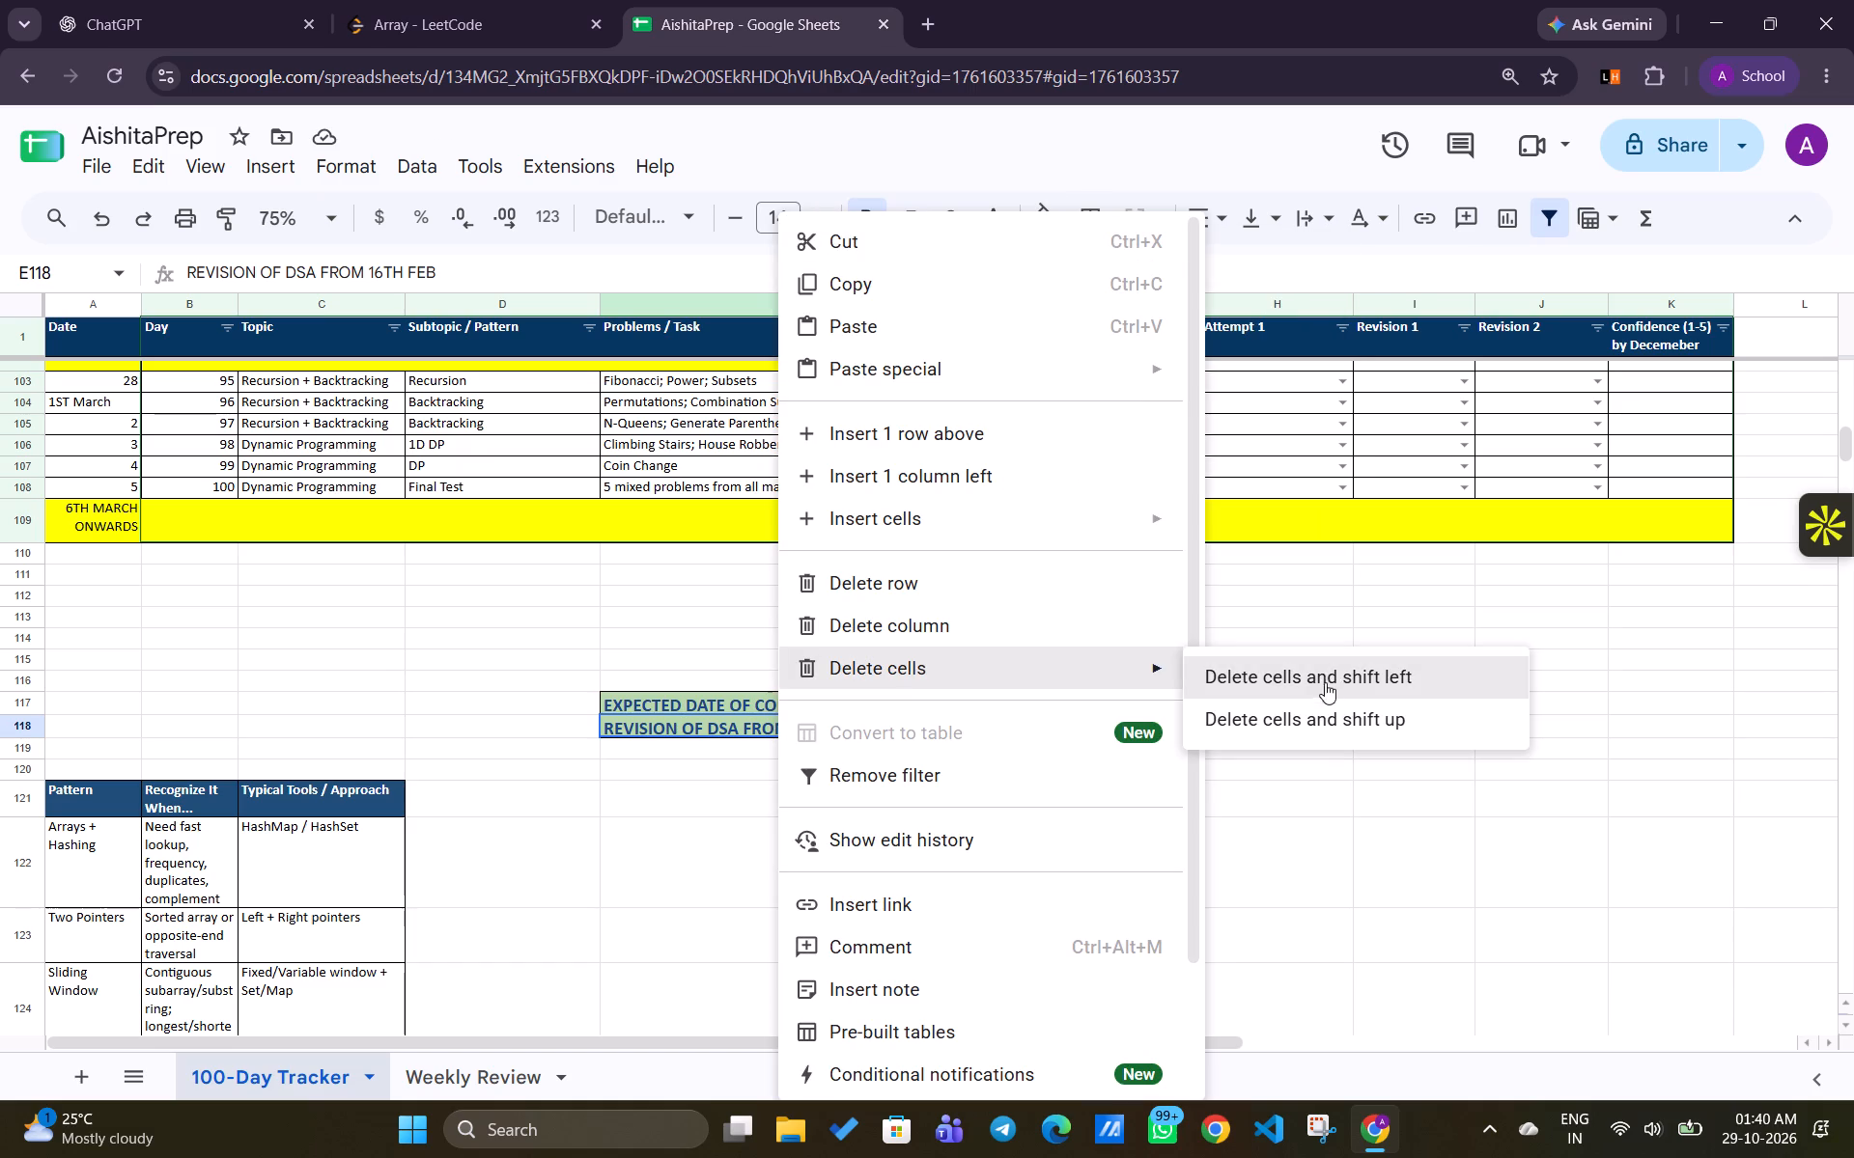
left_click(1327, 714)
left_click(1053, 843)
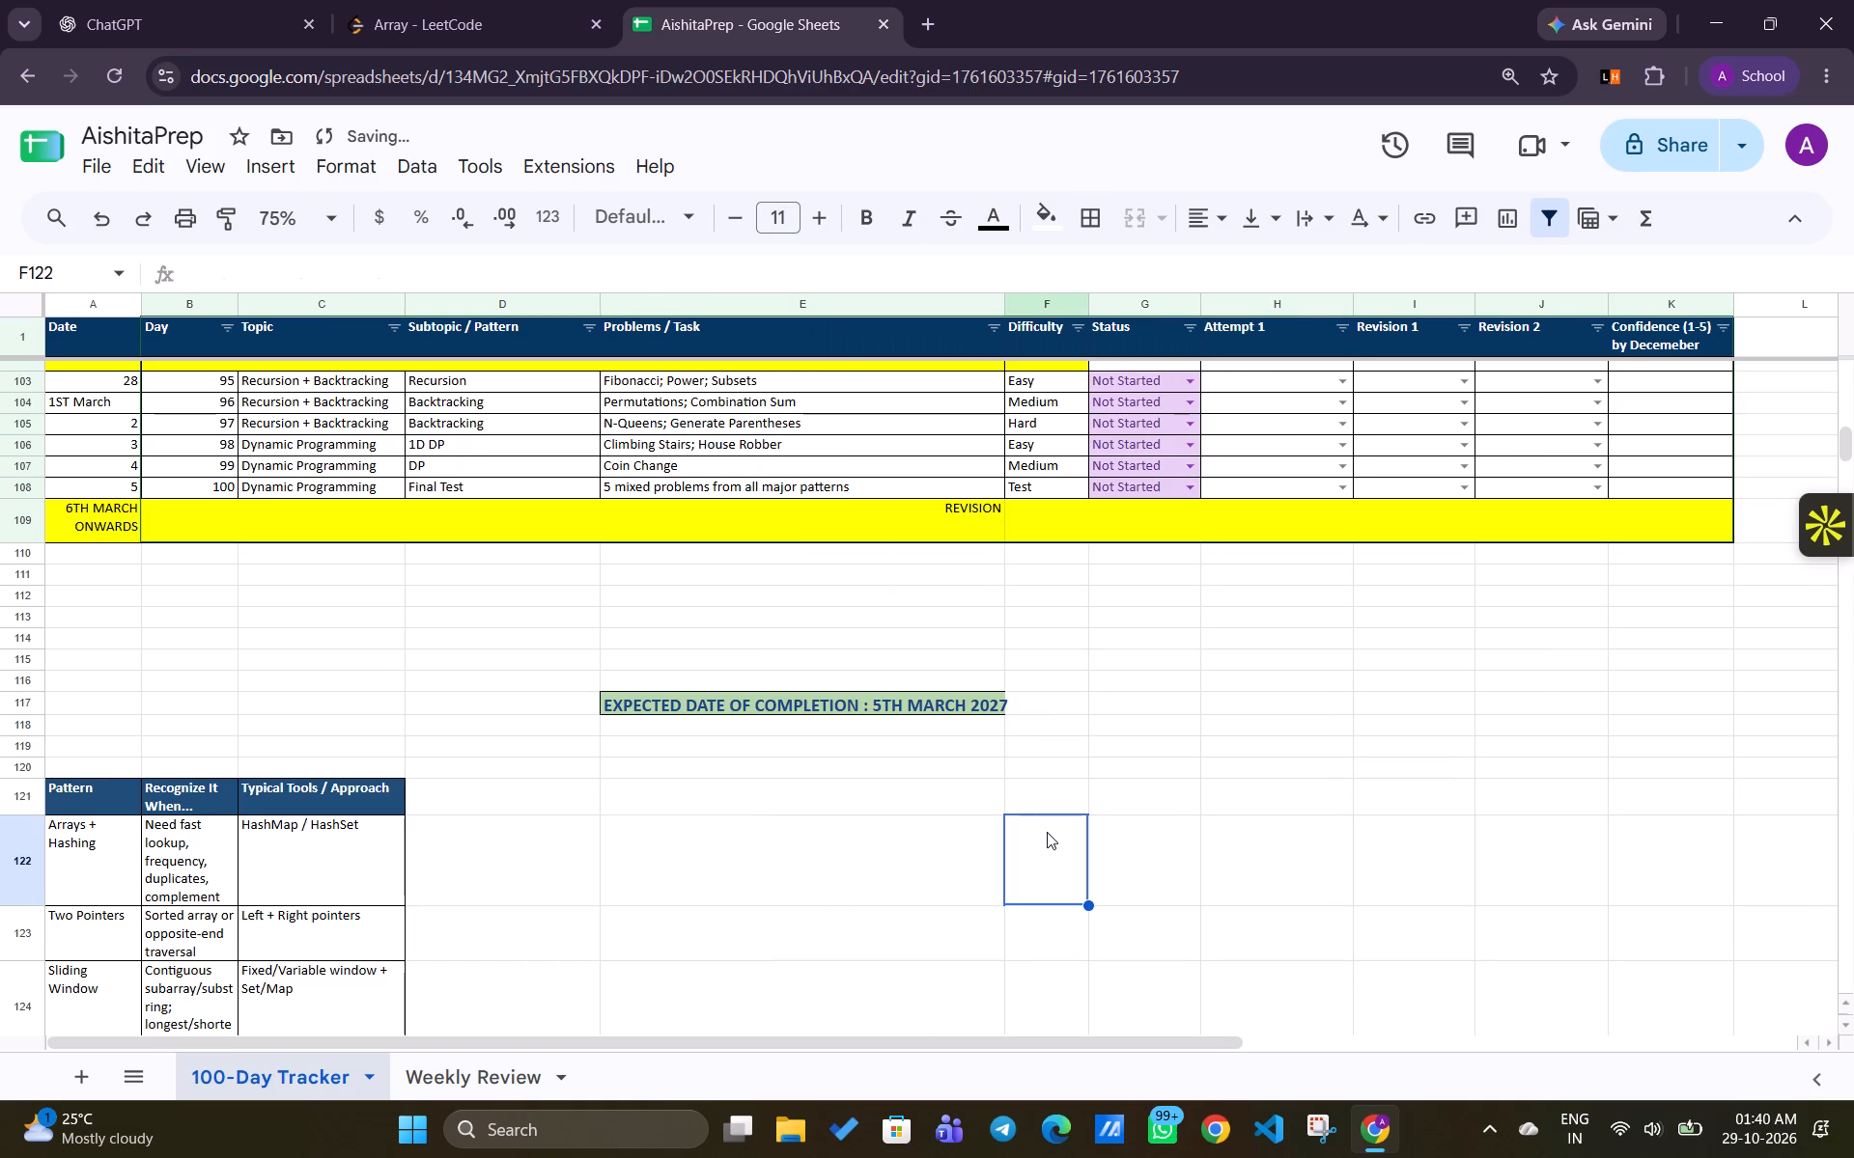
Widen column E, Problems / Task, so the completion date text fits inside its cell.
left_click(967, 308)
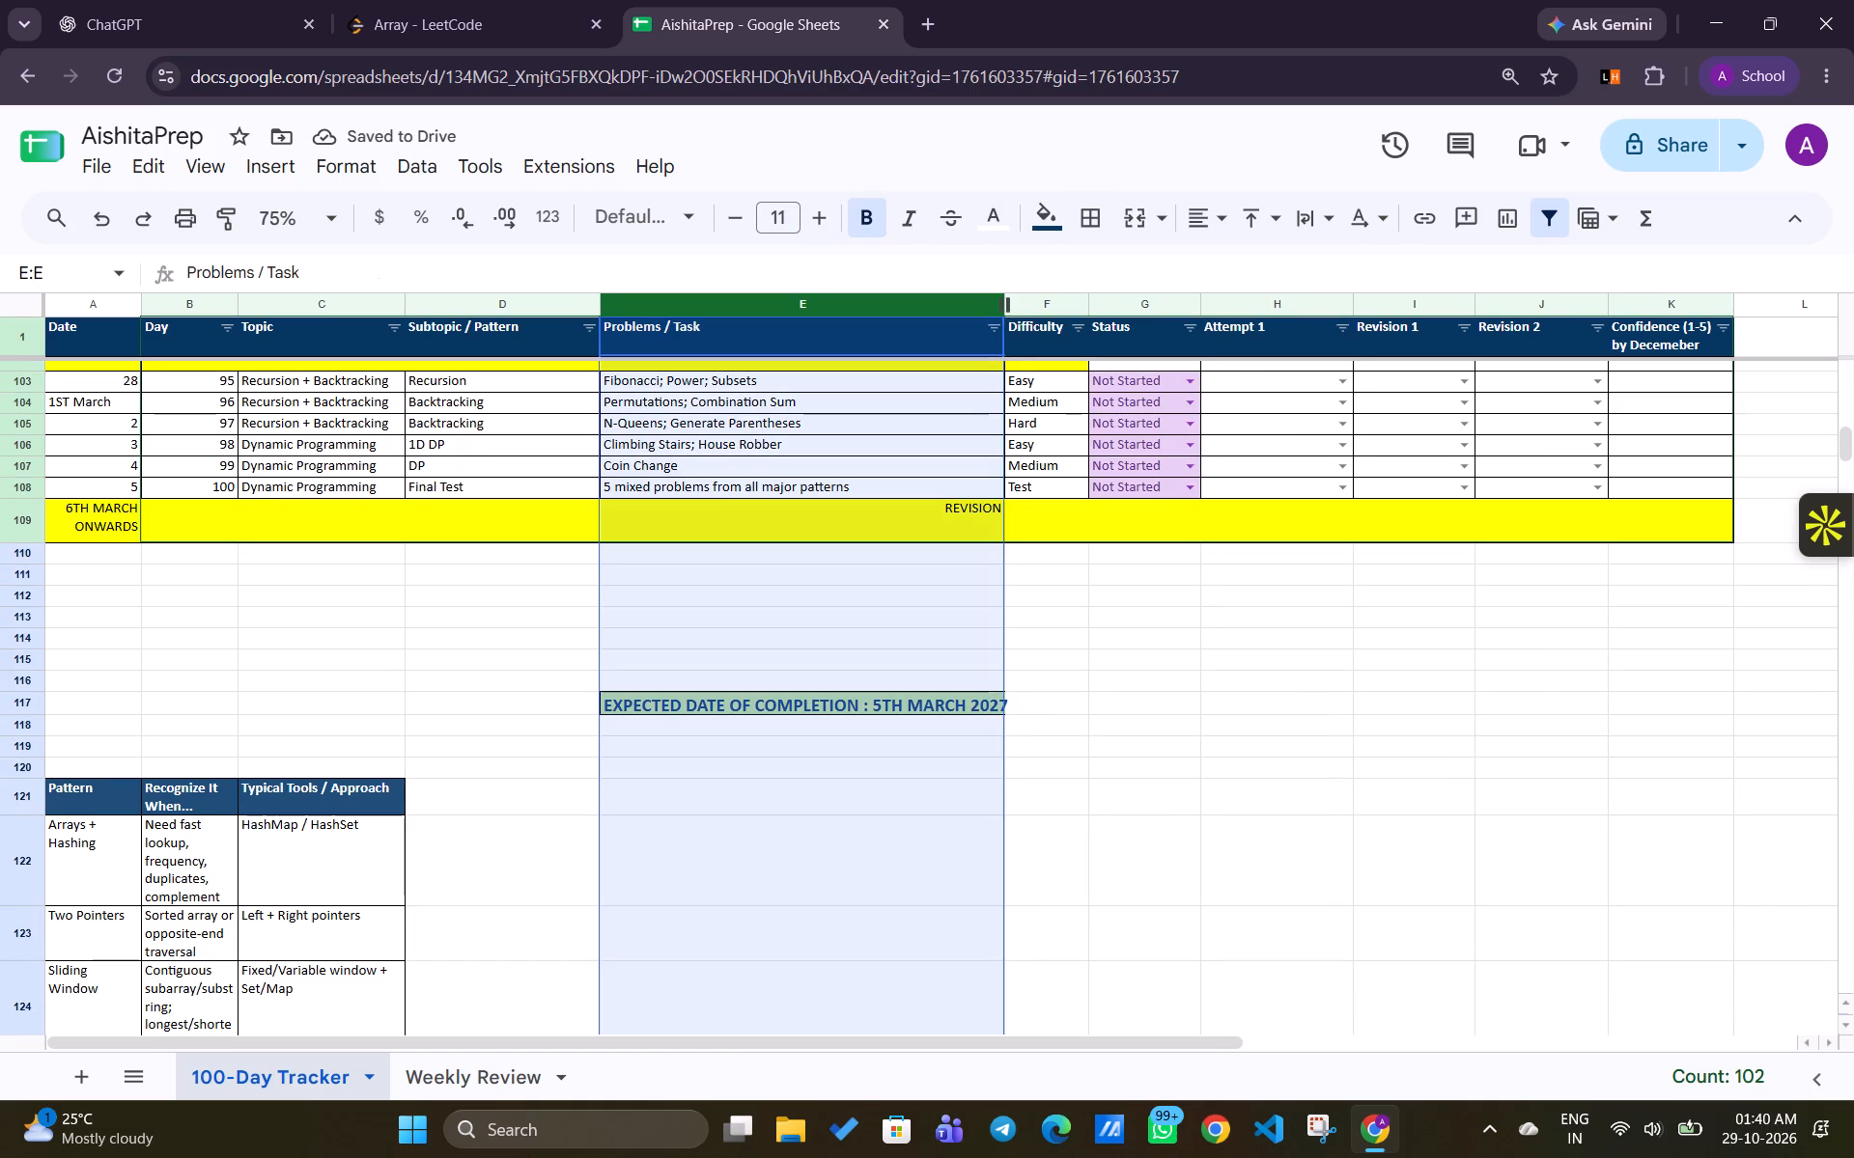
left_click_drag(1006, 309, 1031, 310)
left_click(1135, 765)
Review the dated tracker rows and the pattern table beneath them, ending at the first day of the tracker.
scroll(901, 777, "up", 5)
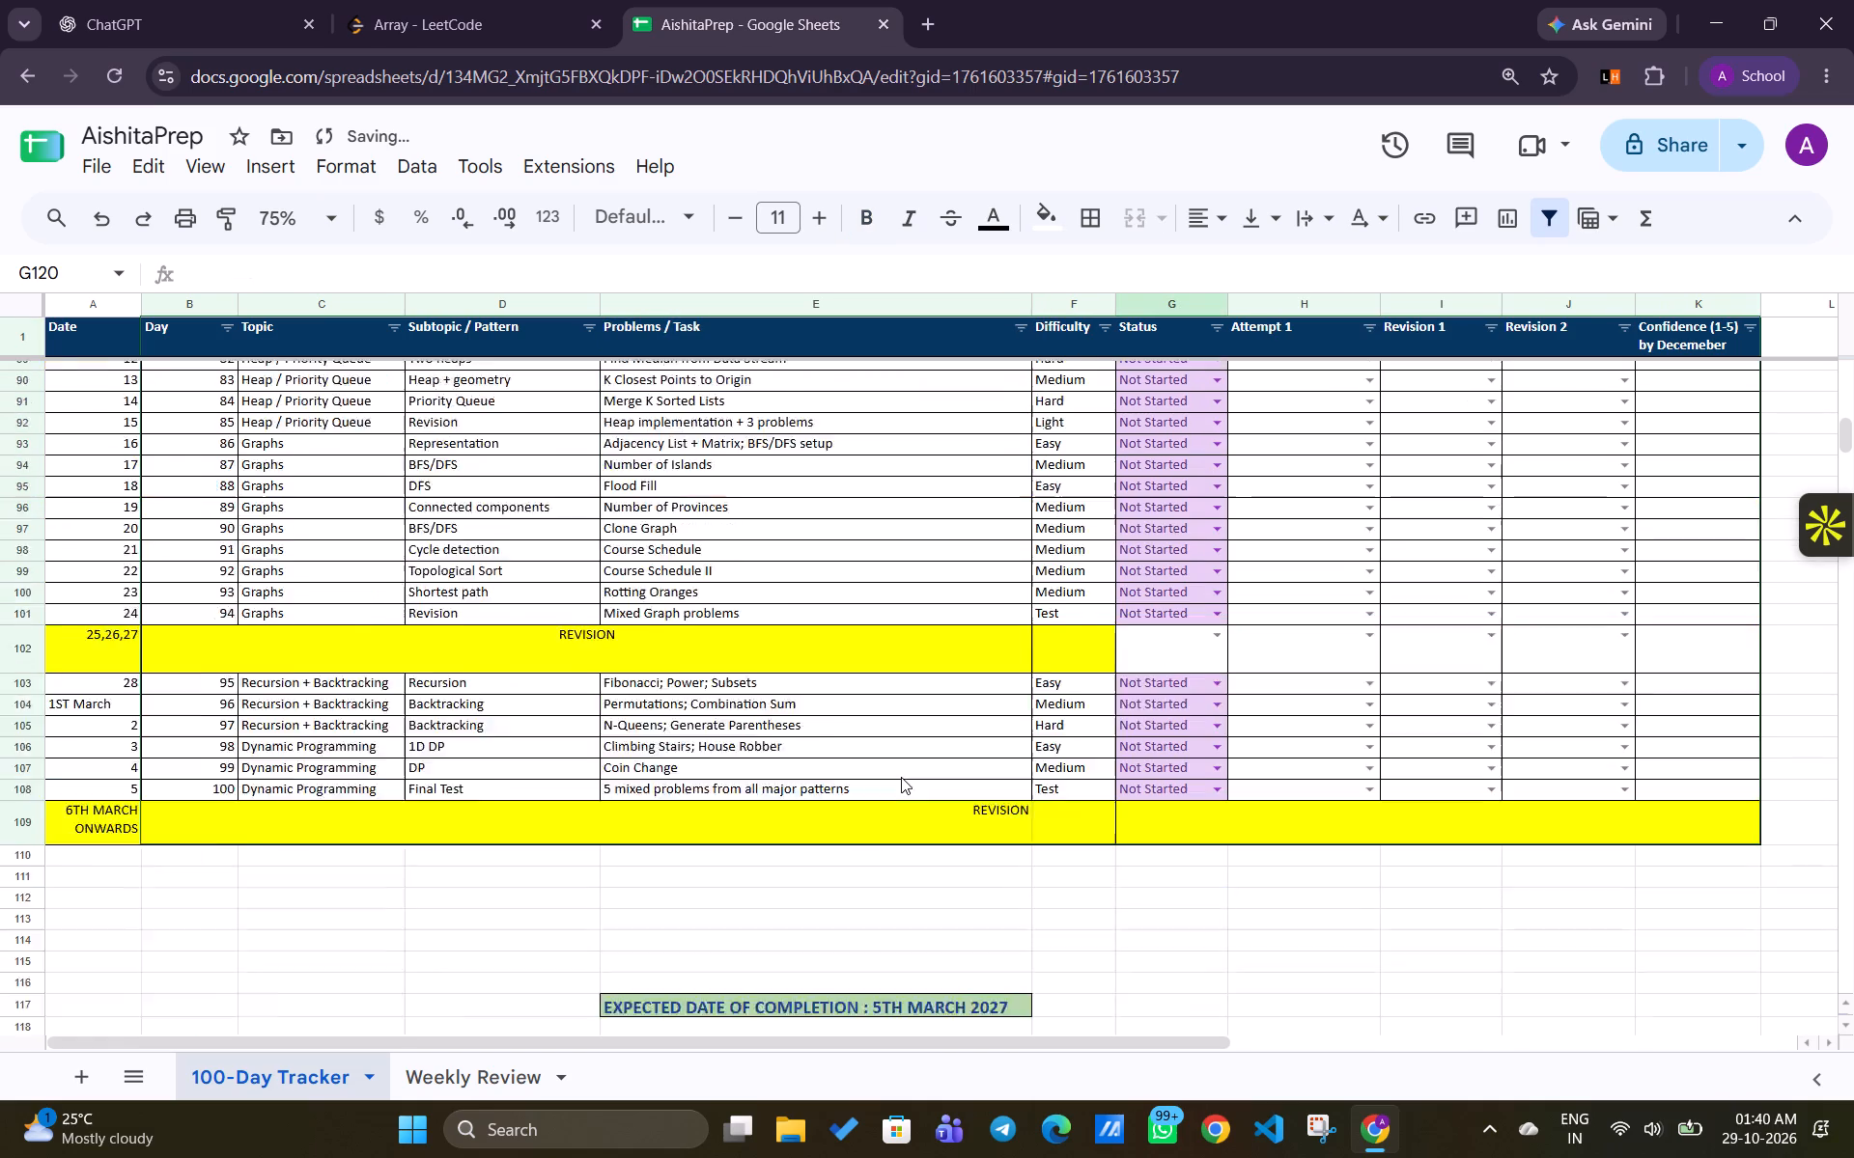
scroll(901, 777, "up", 10)
scroll(901, 777, "down", 9)
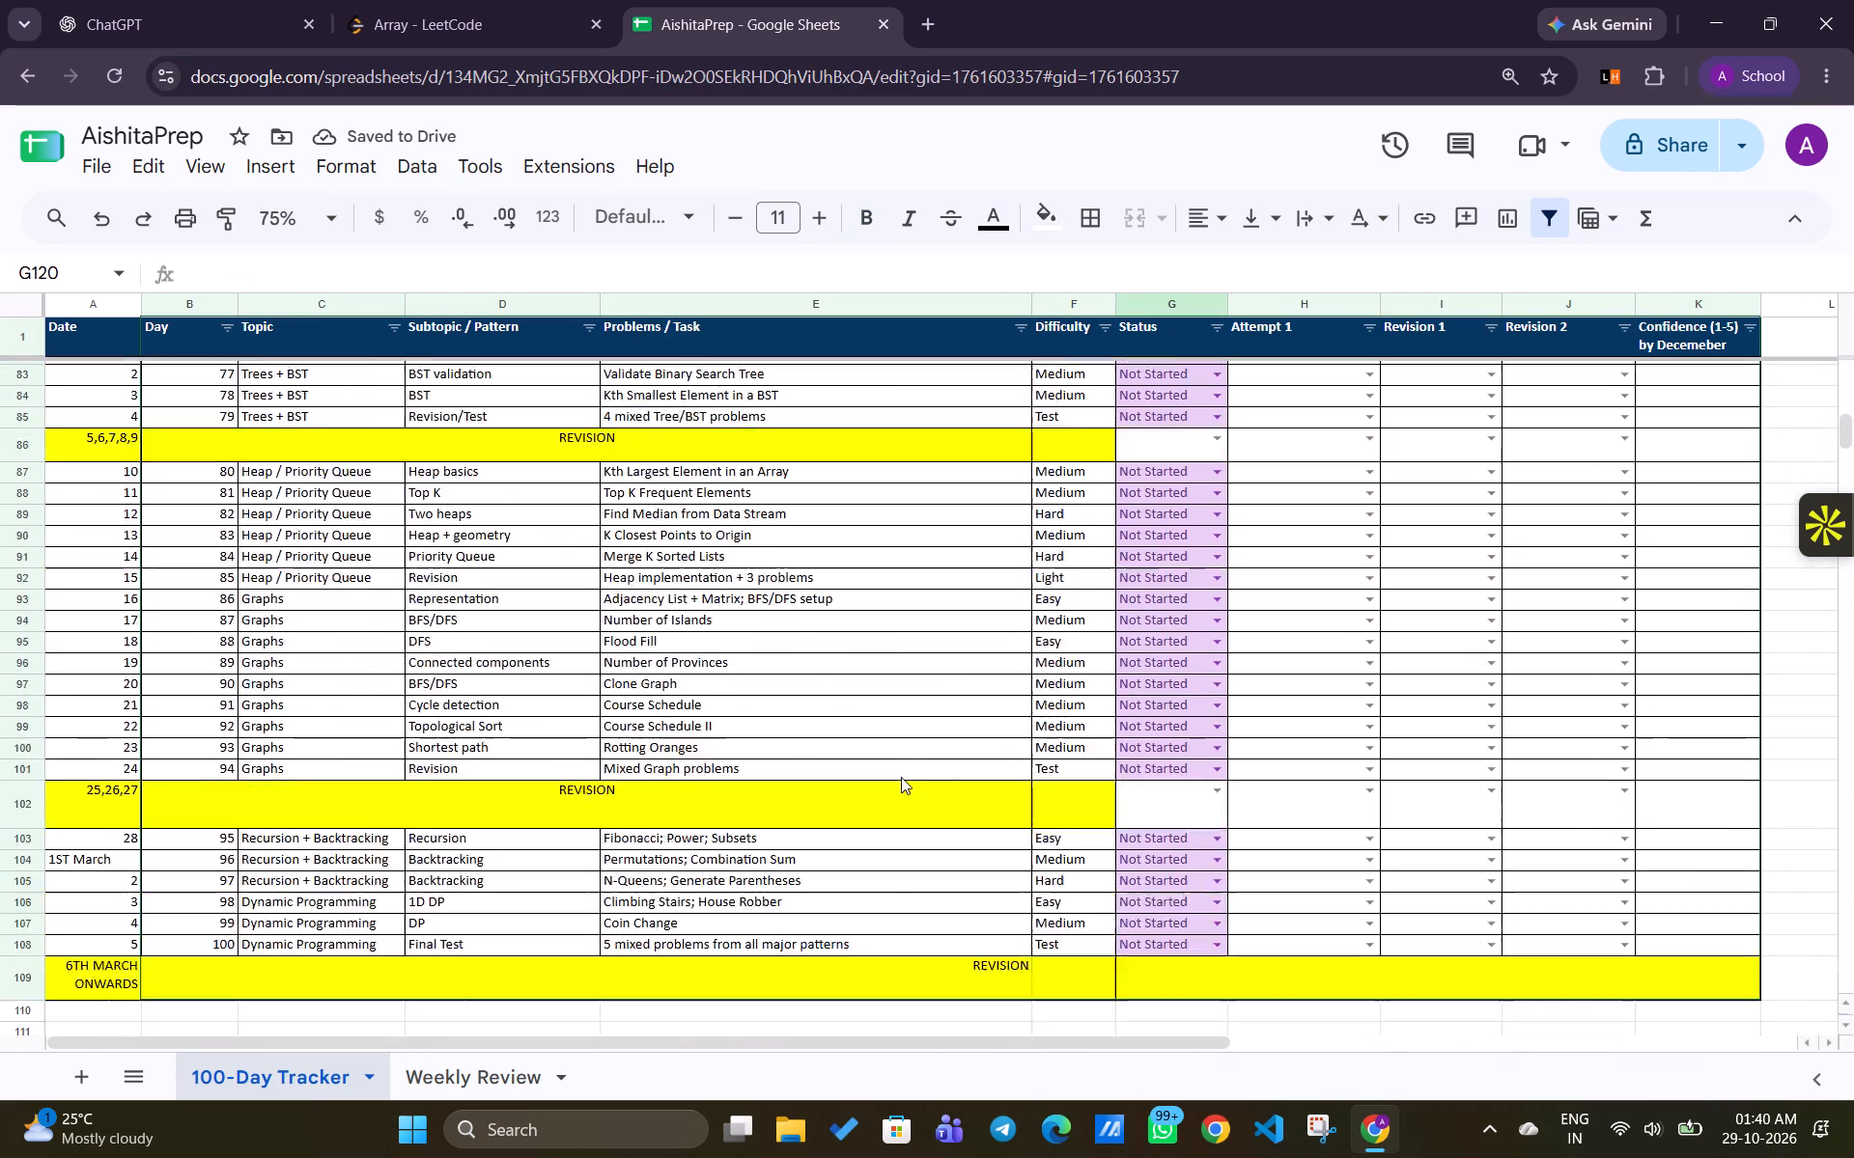
scroll(901, 777, "down", 7)
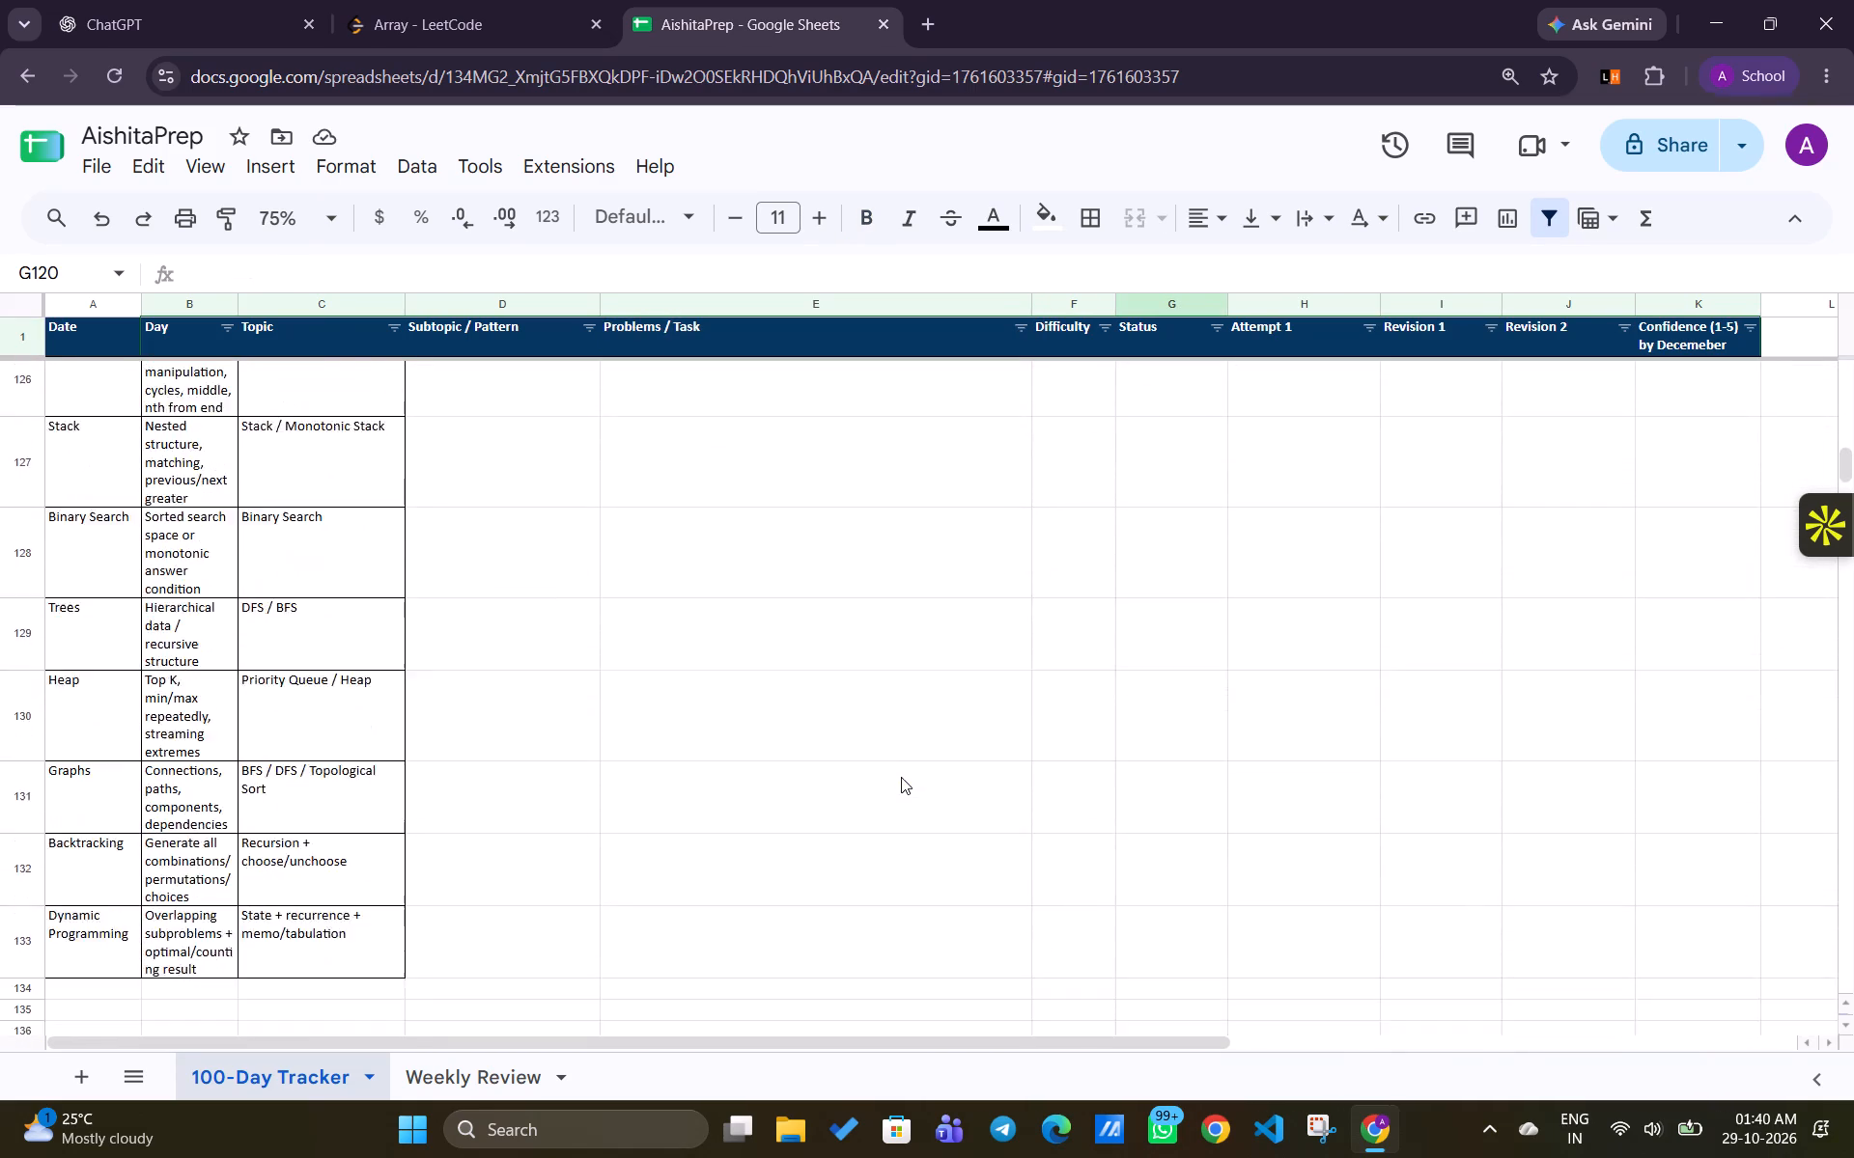
scroll(901, 777, "down", 1)
left_click(901, 777)
scroll(901, 777, "up", 20)
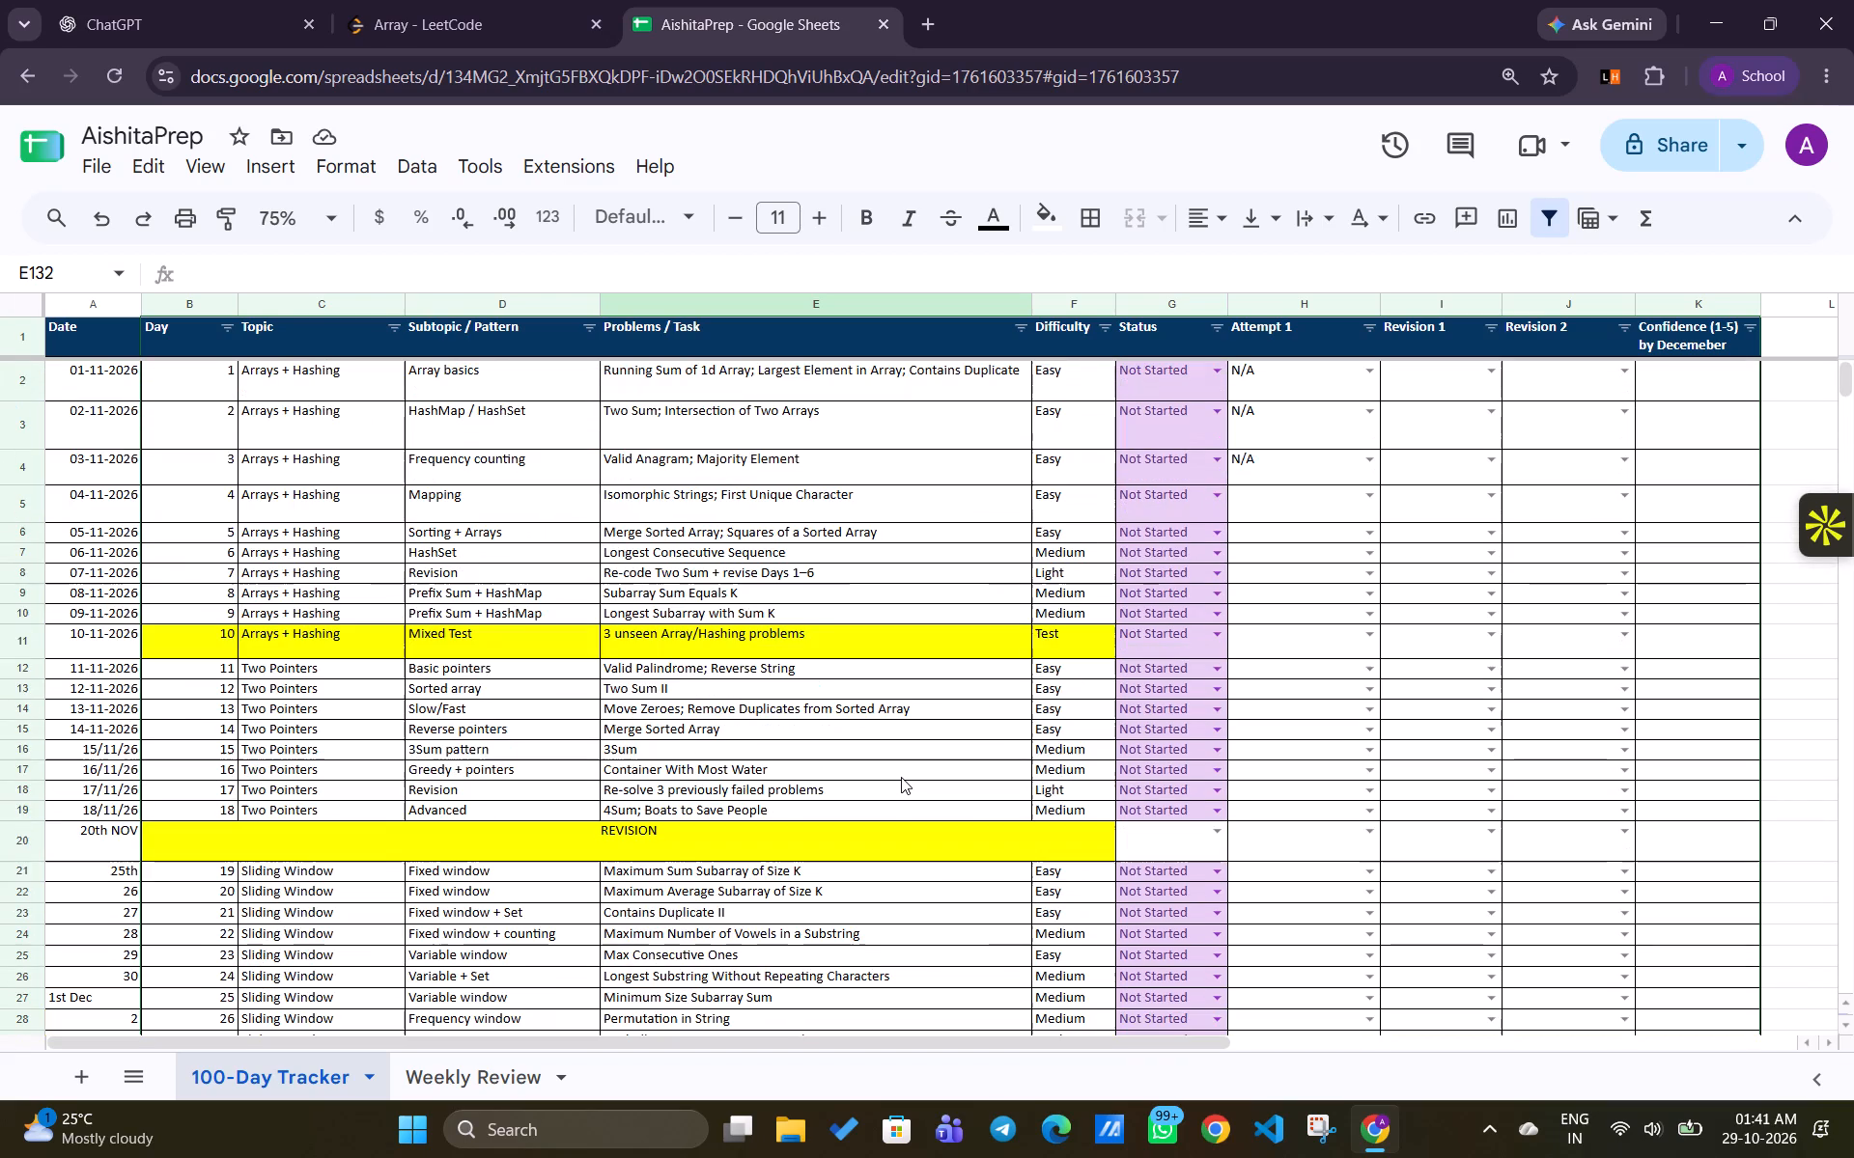
Close the Array - LeetCode browser tab.
left_click(617, 0)
left_click(605, 19)
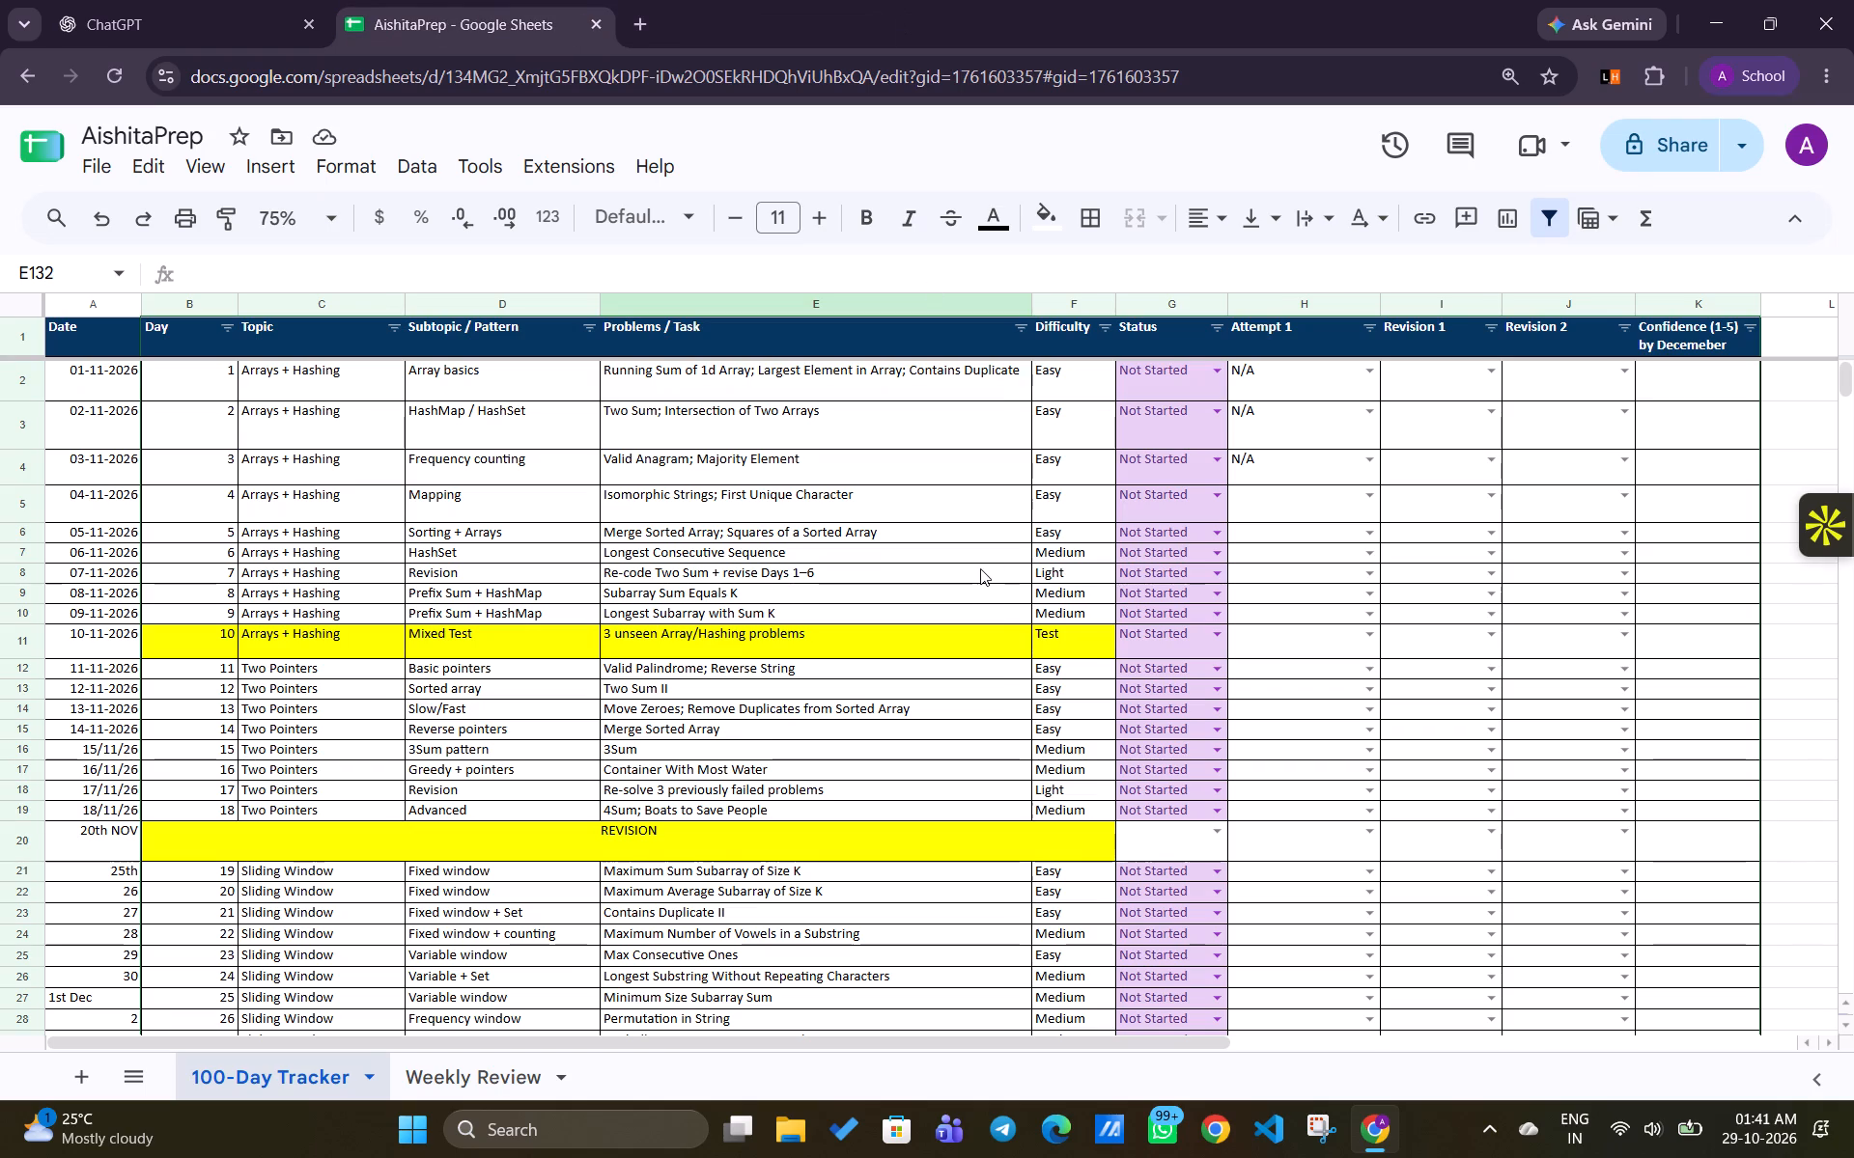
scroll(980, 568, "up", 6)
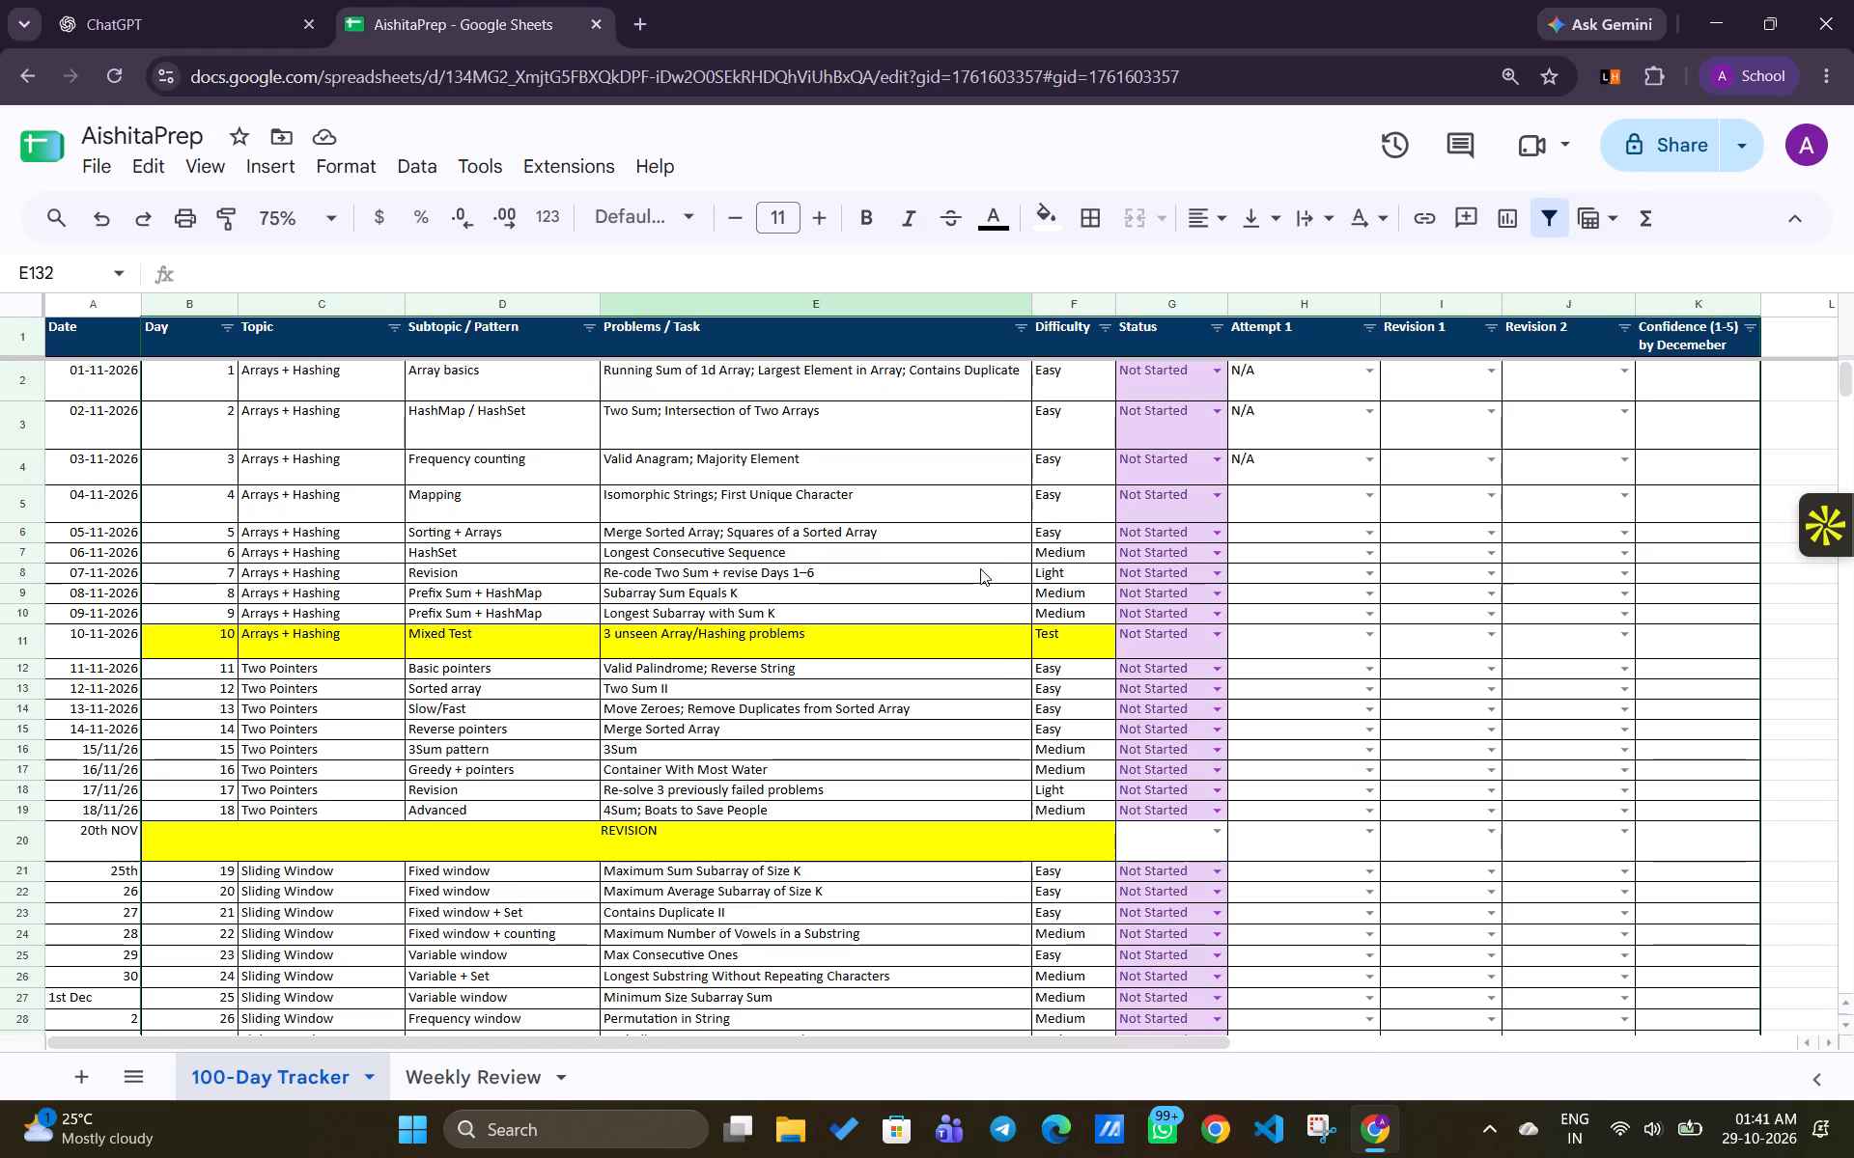
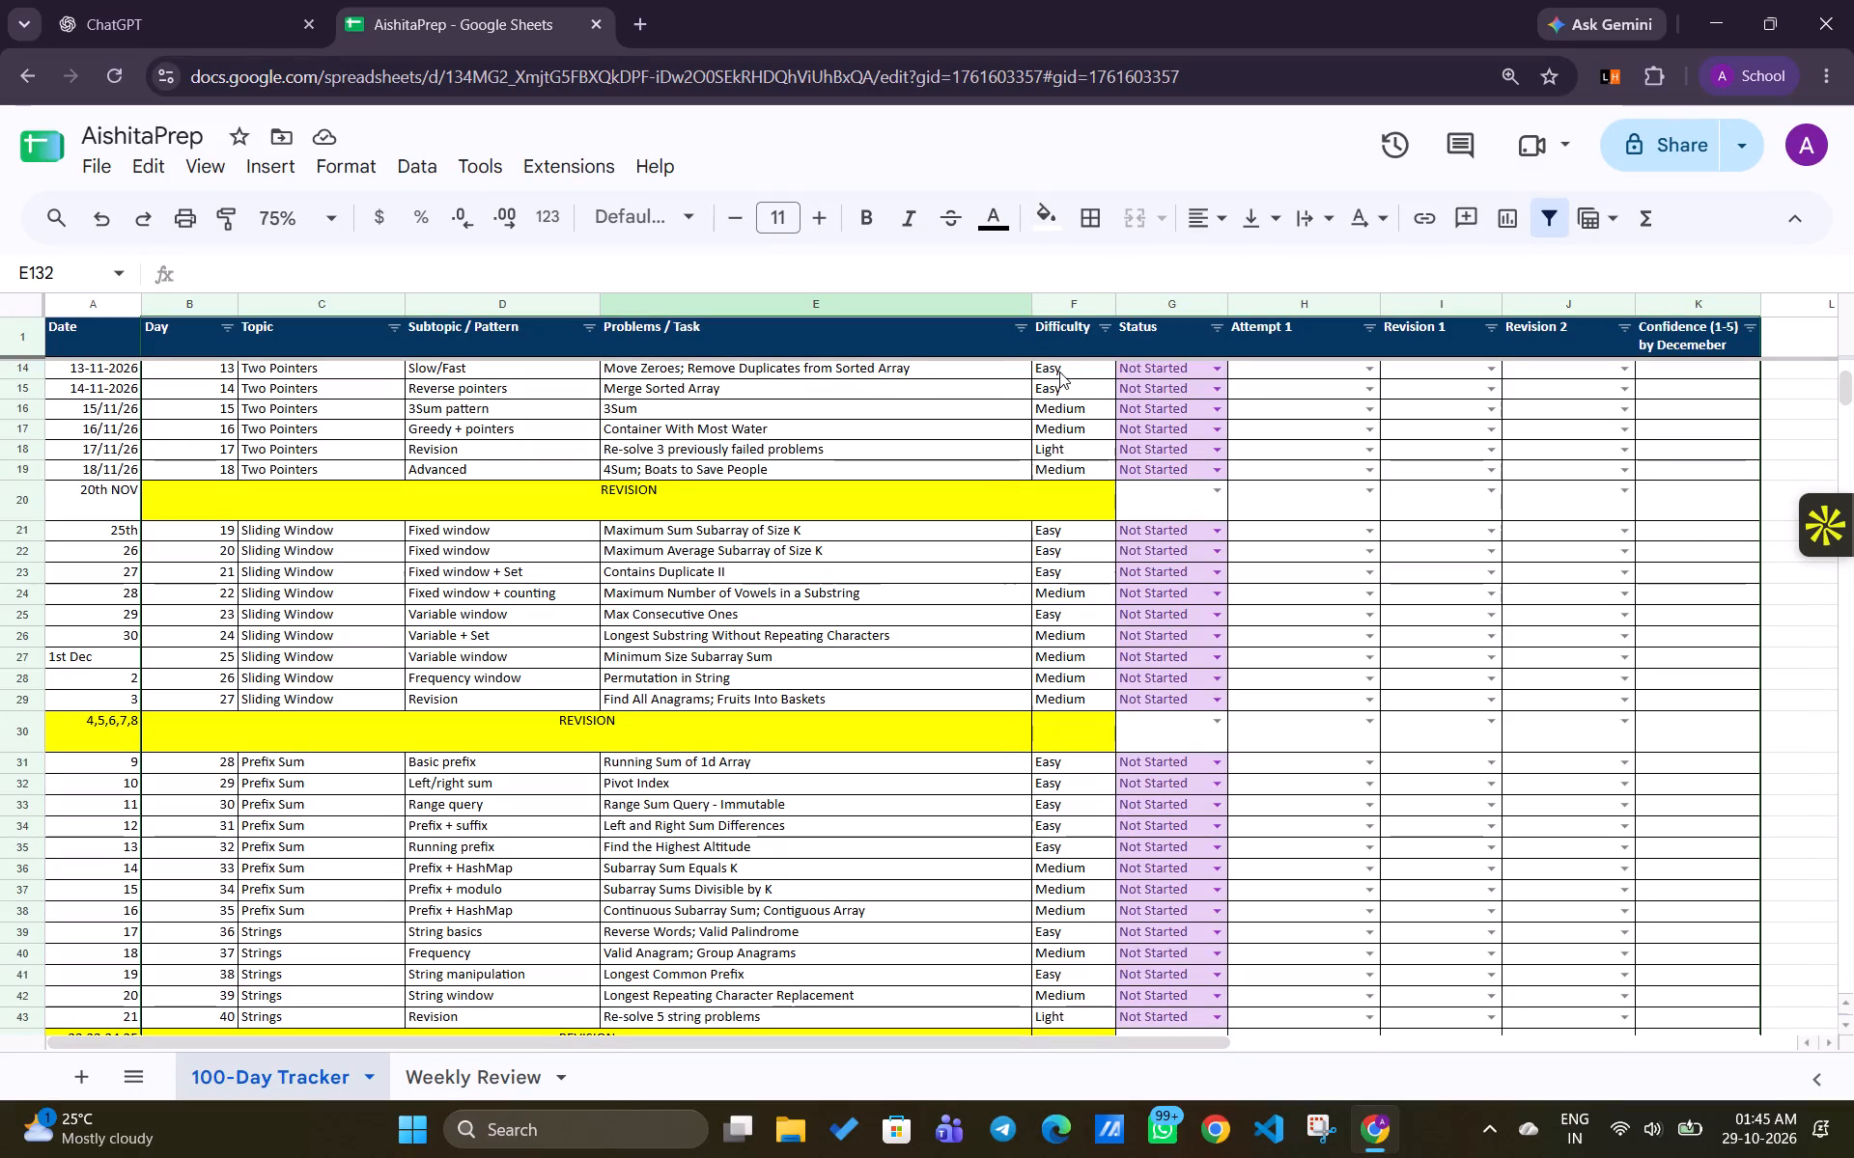
Search the tracker for EASY to locate the easy entries in the Difficulty column.
left_click(1098, 330)
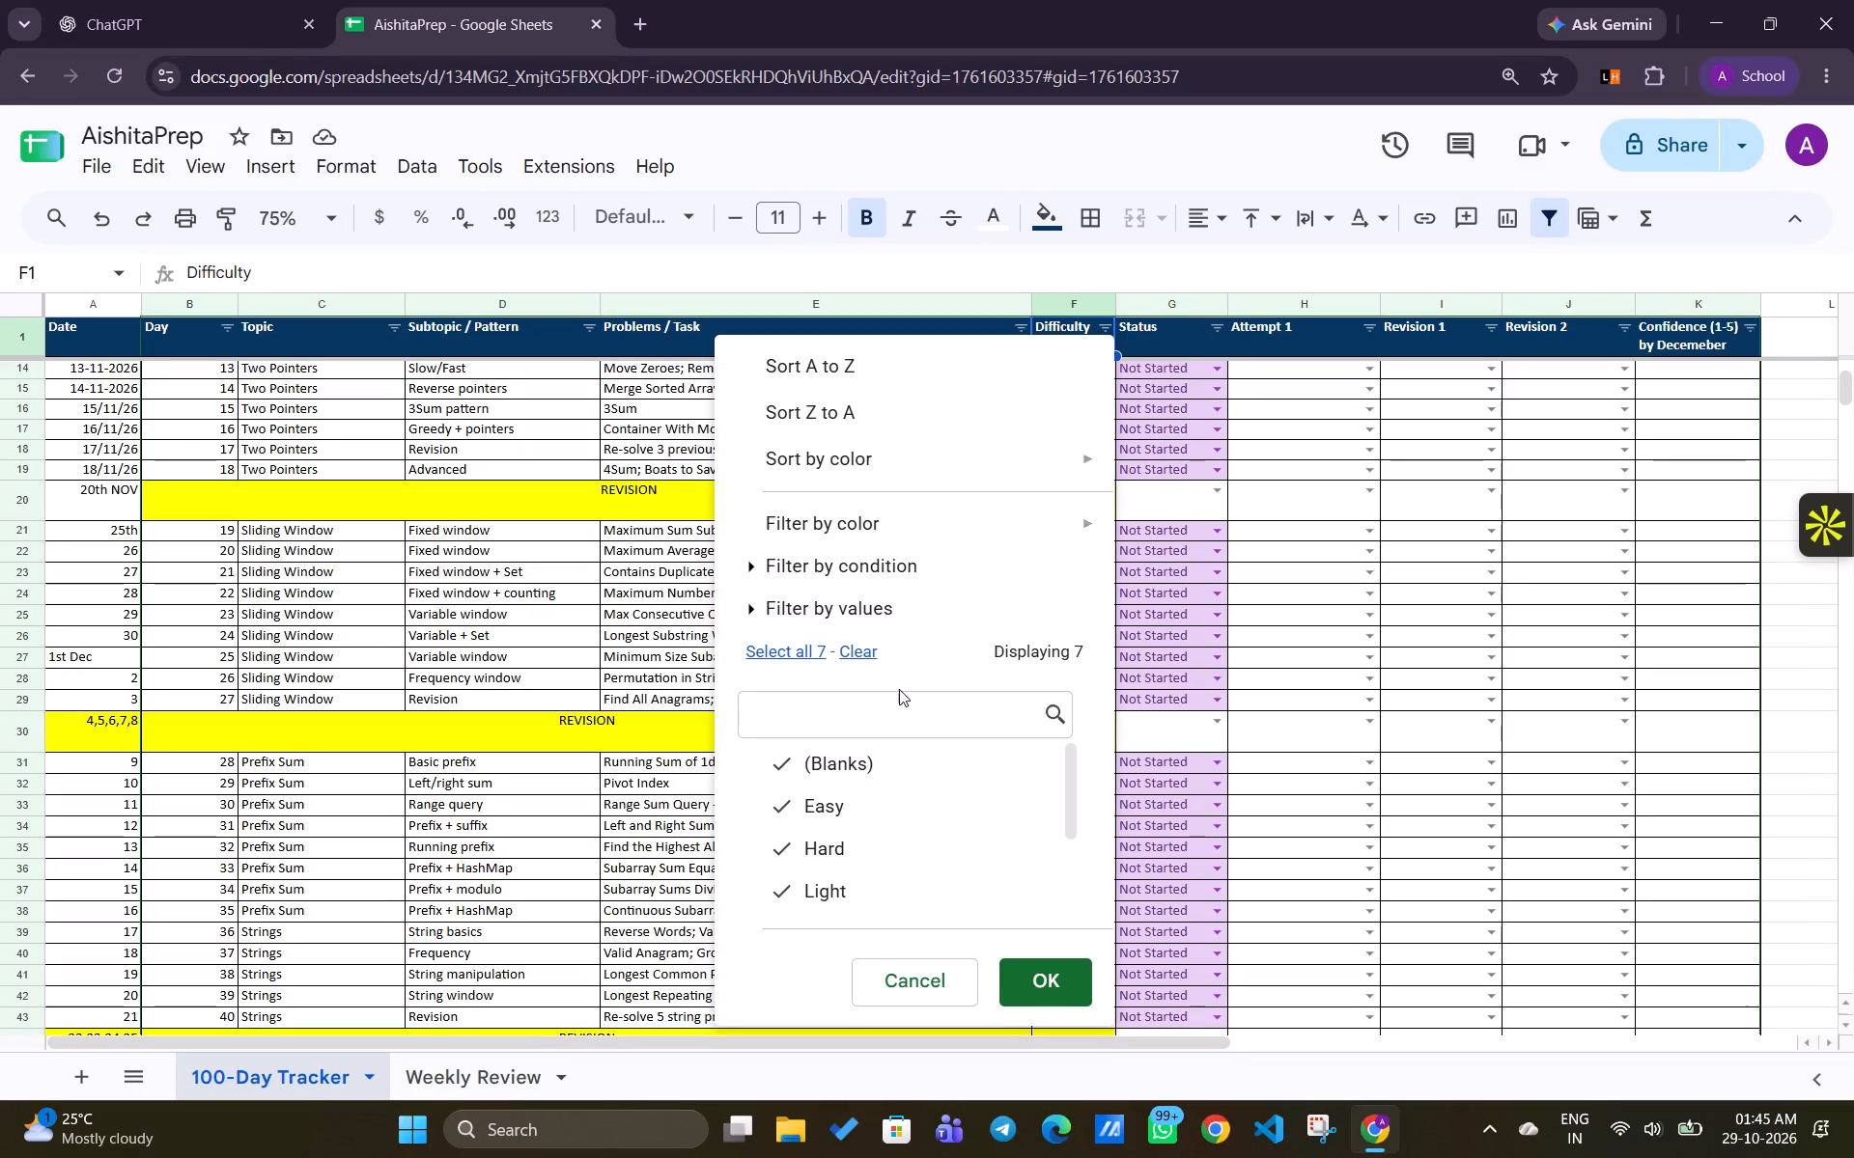
left_click(1302, 427)
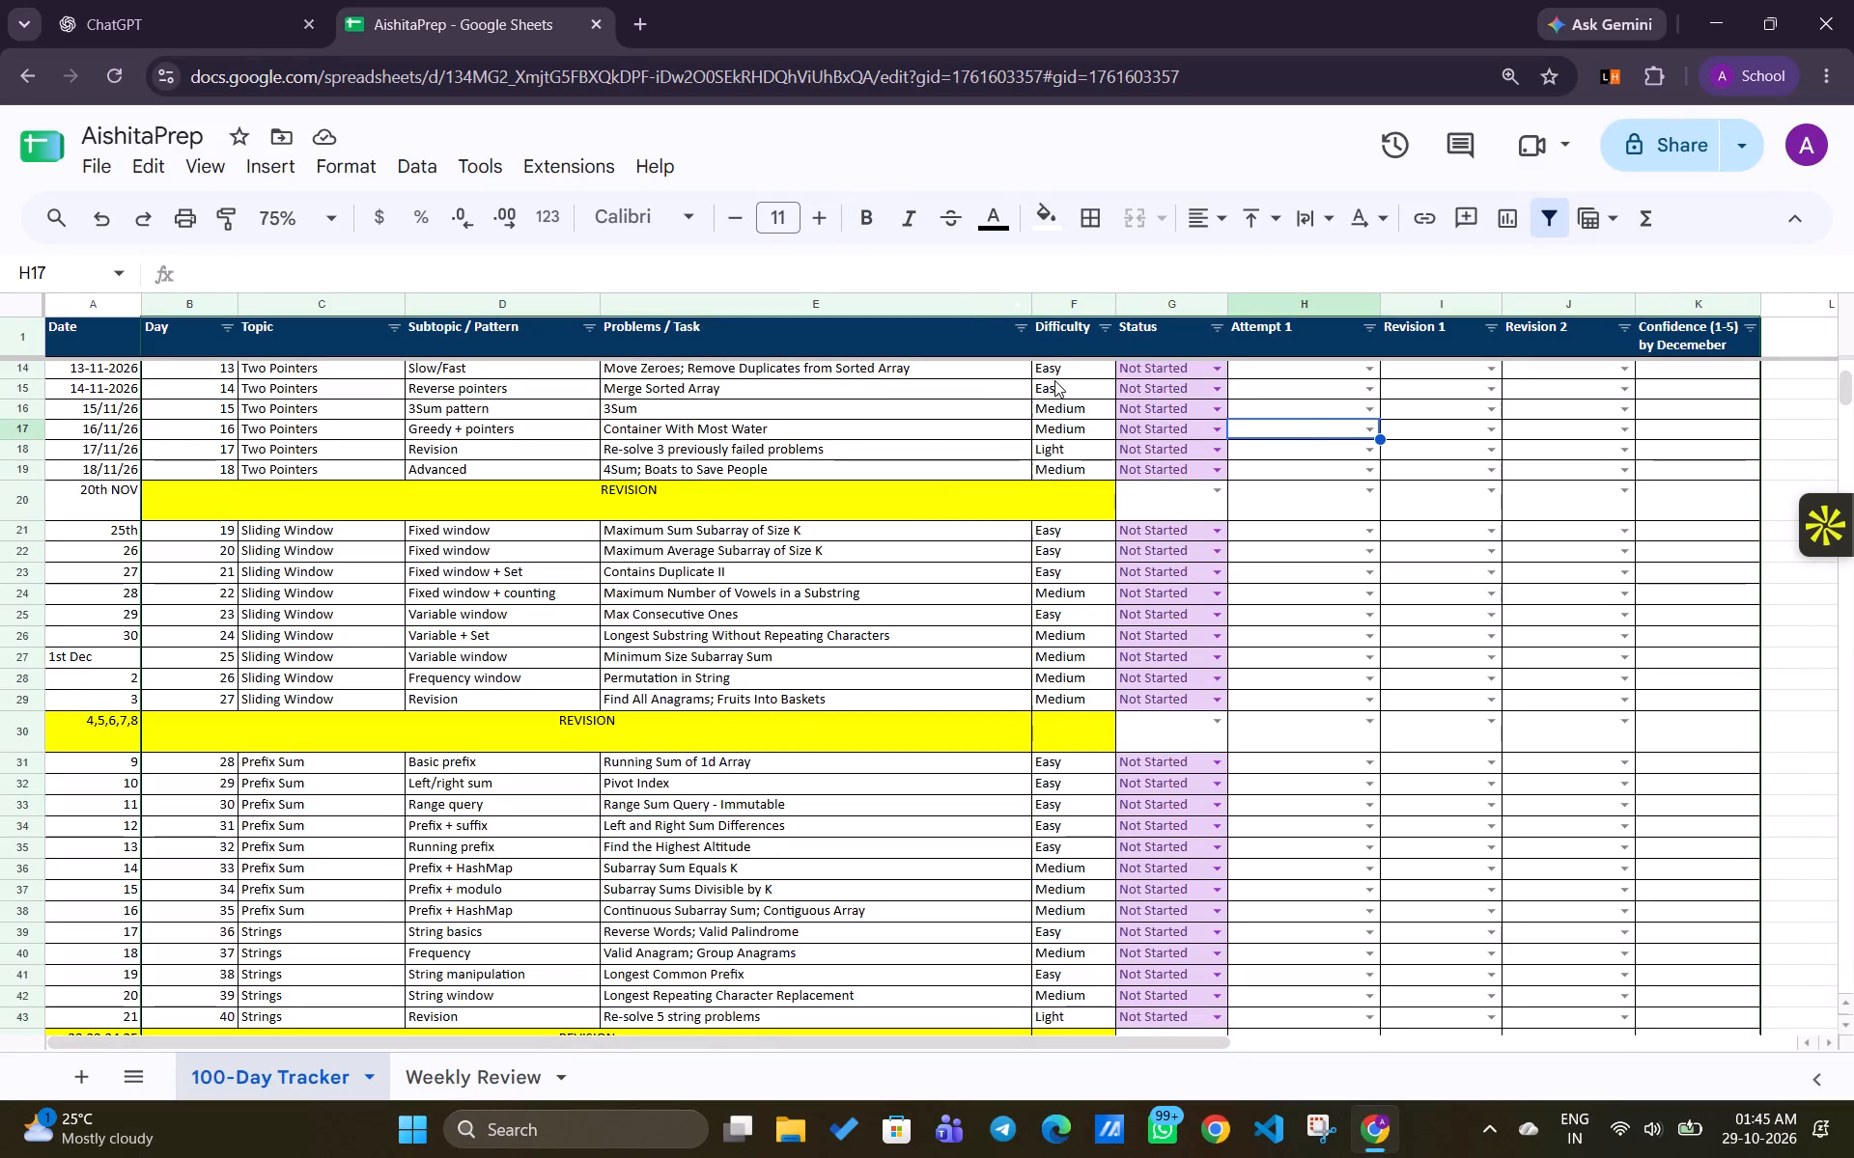
key("ctrl+f")
type("EAS")
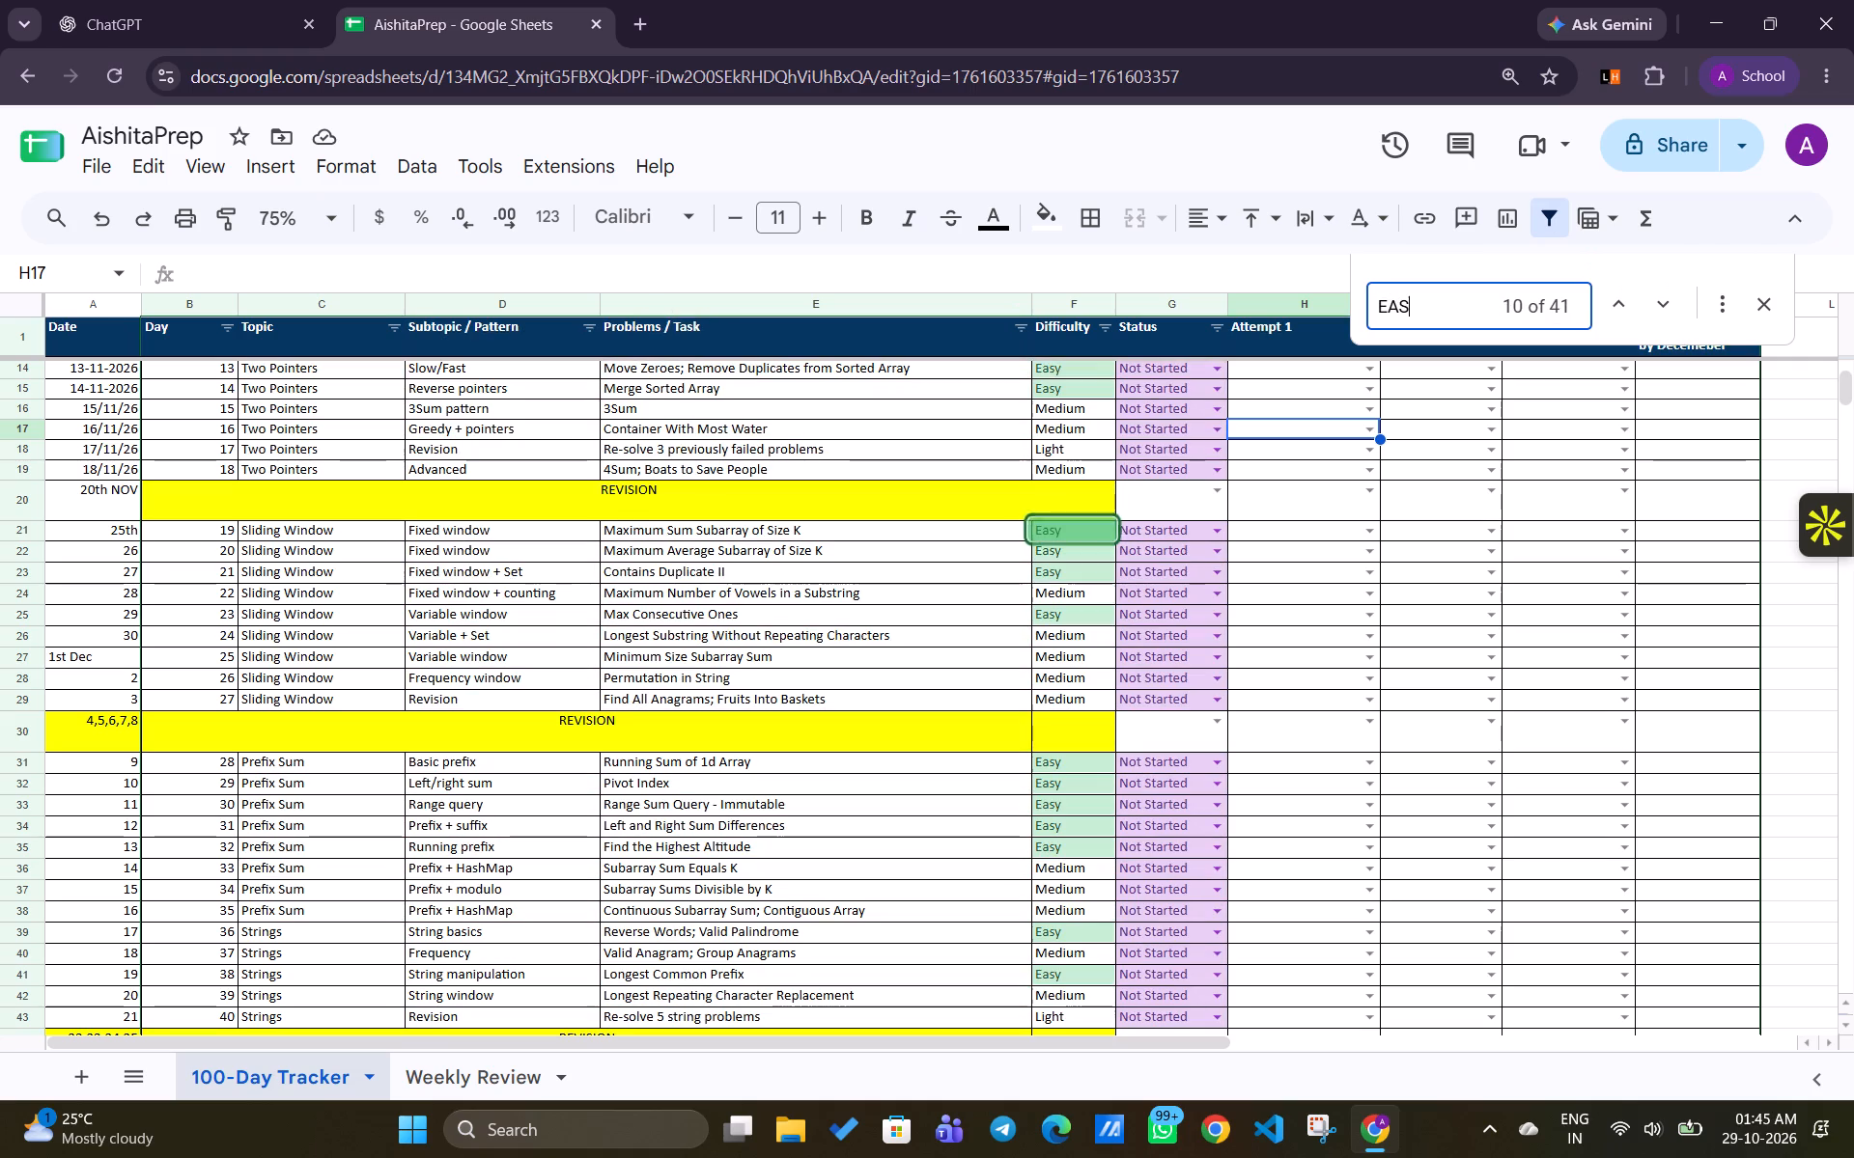
key("y")
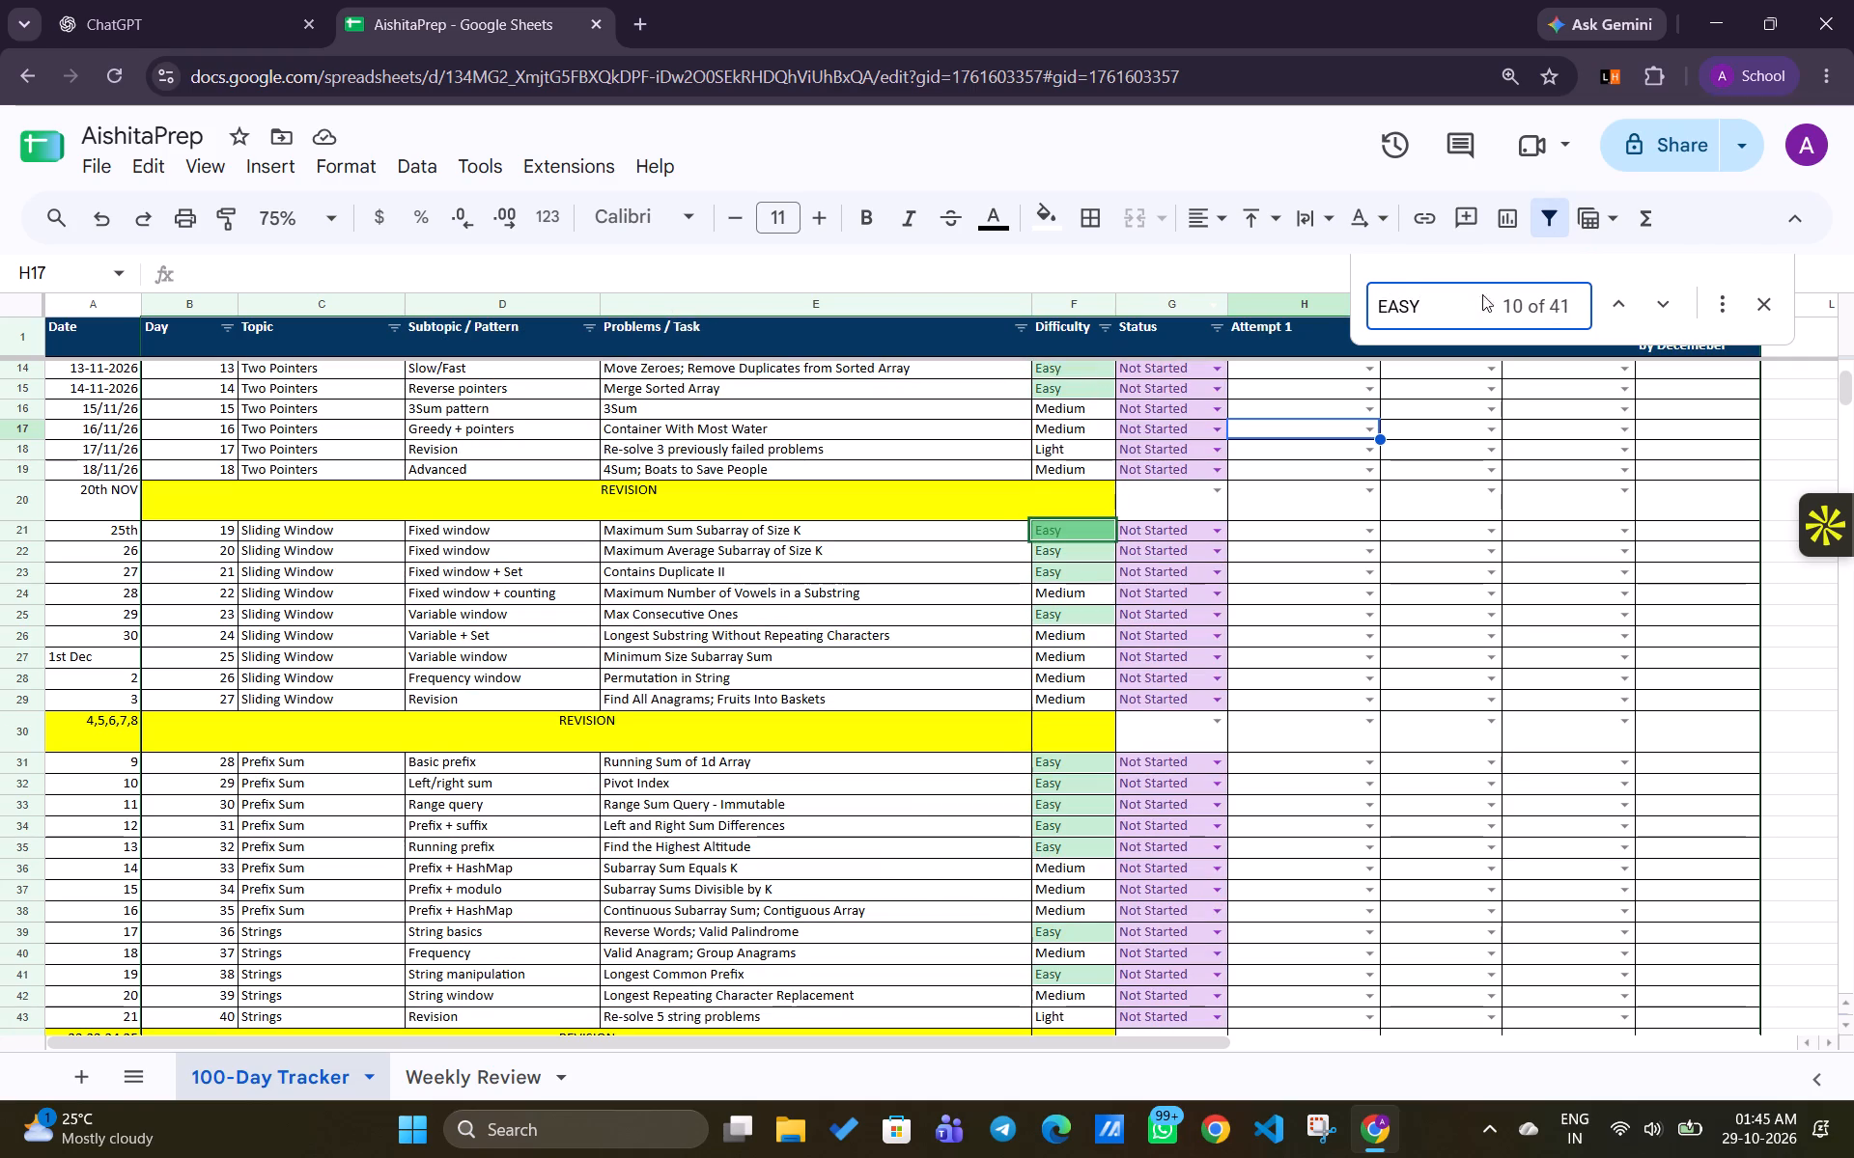
left_click(1720, 300)
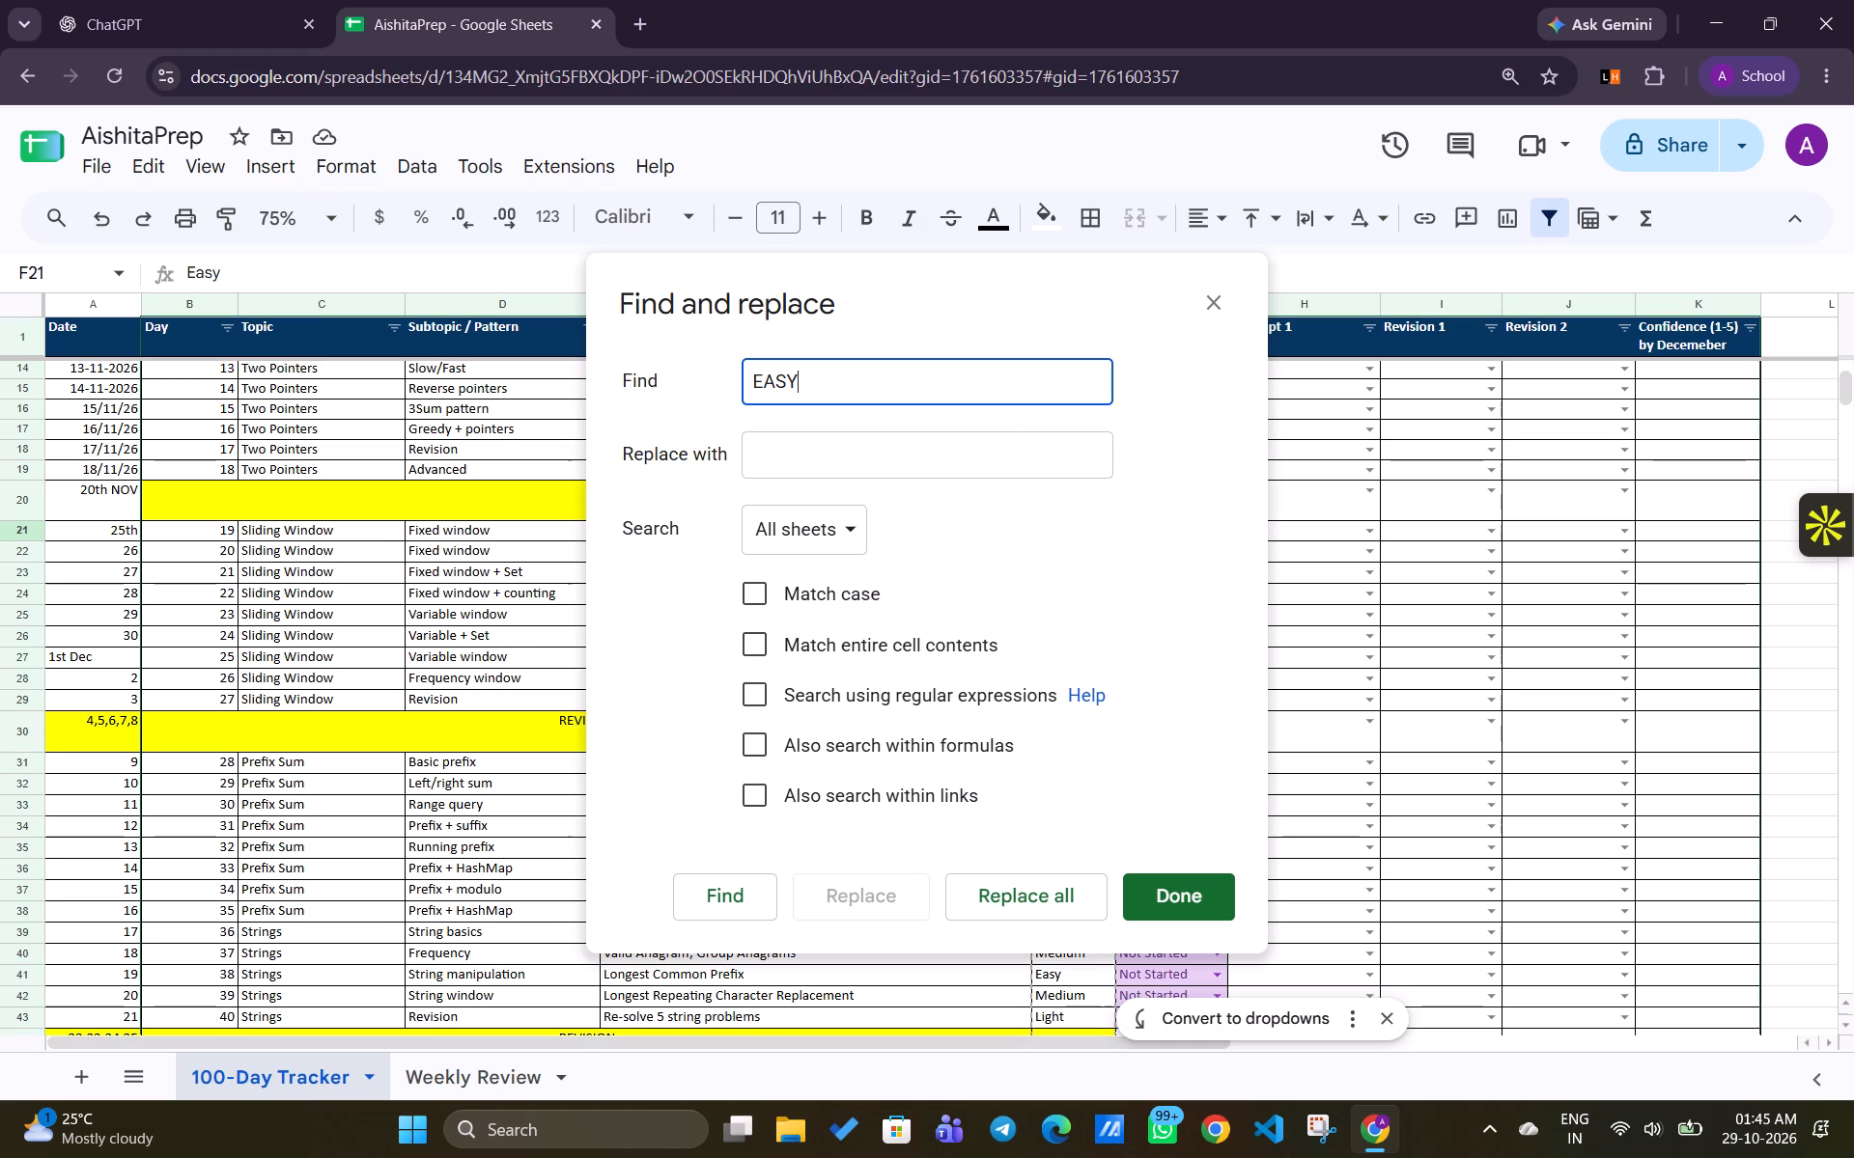
left_click(1210, 285)
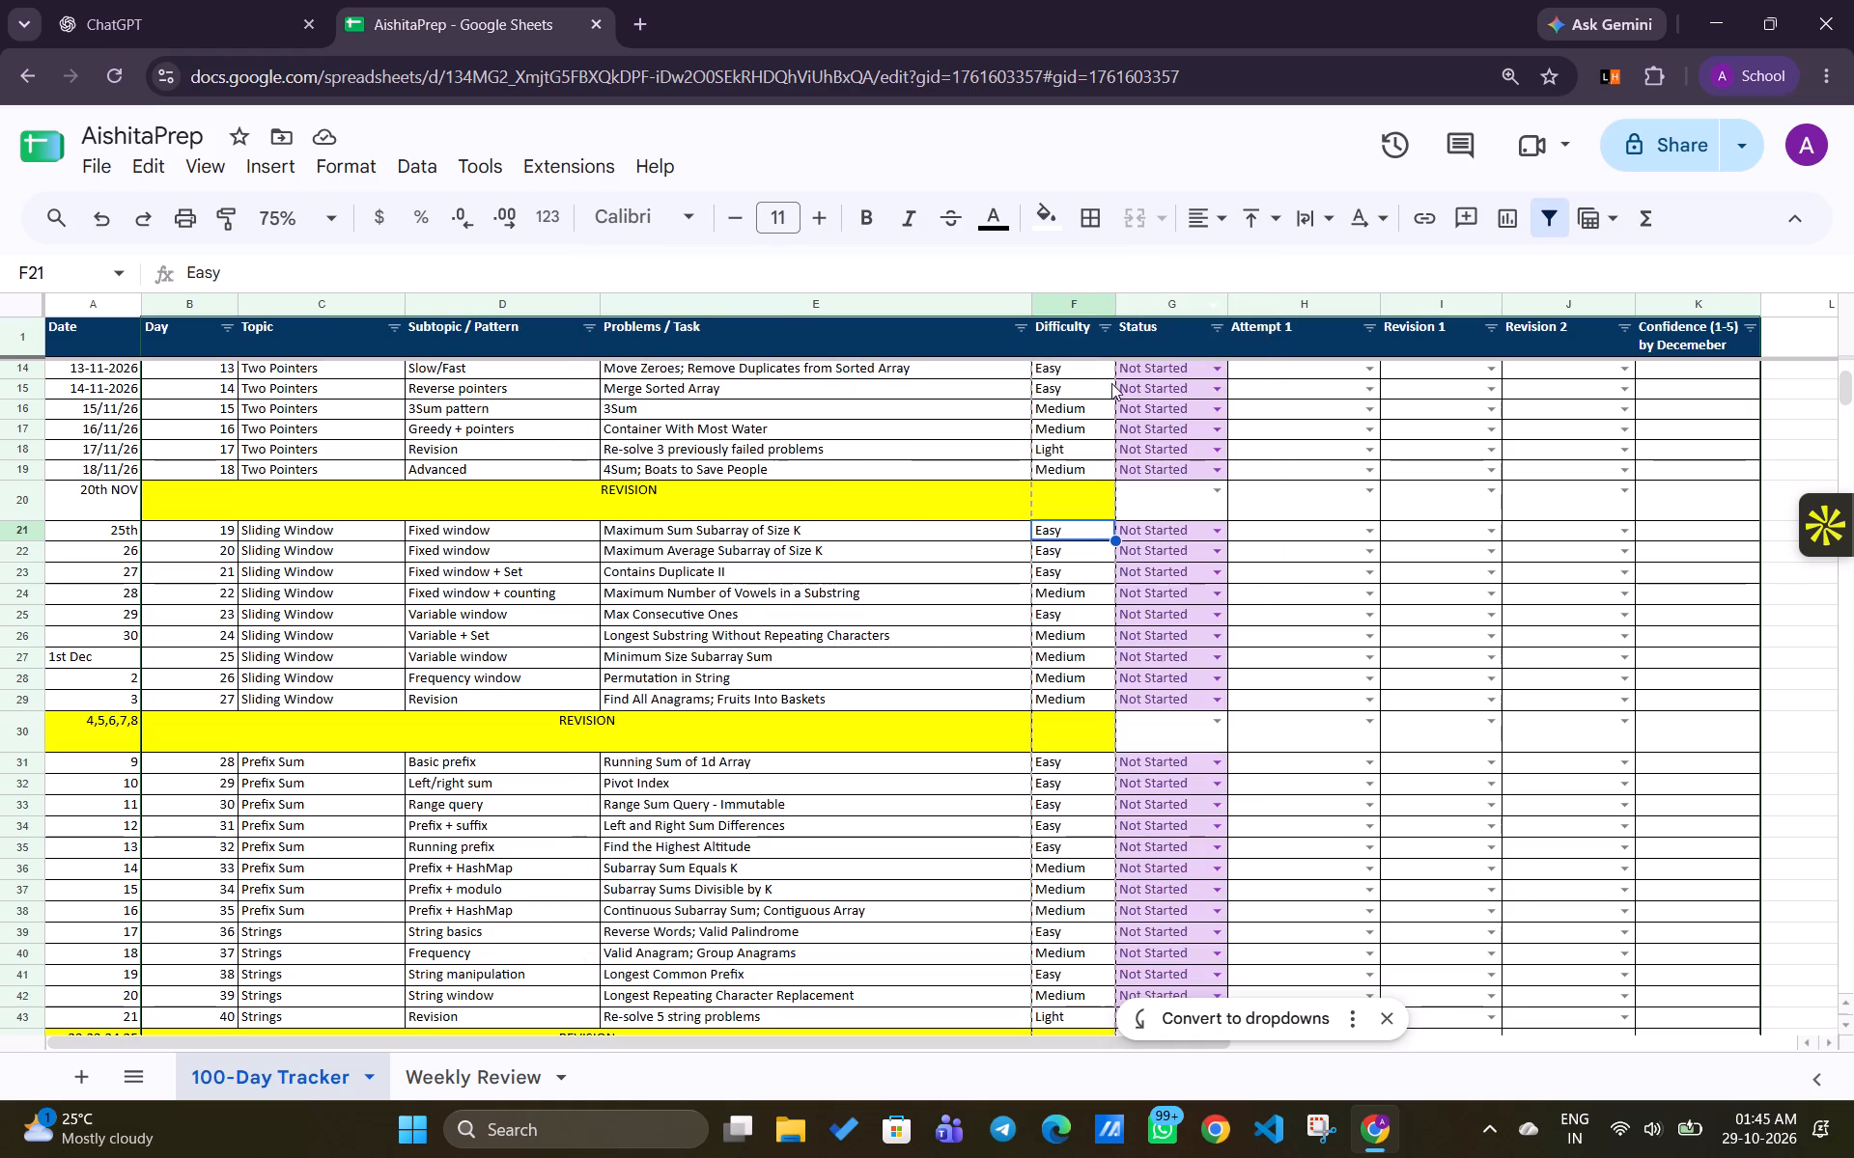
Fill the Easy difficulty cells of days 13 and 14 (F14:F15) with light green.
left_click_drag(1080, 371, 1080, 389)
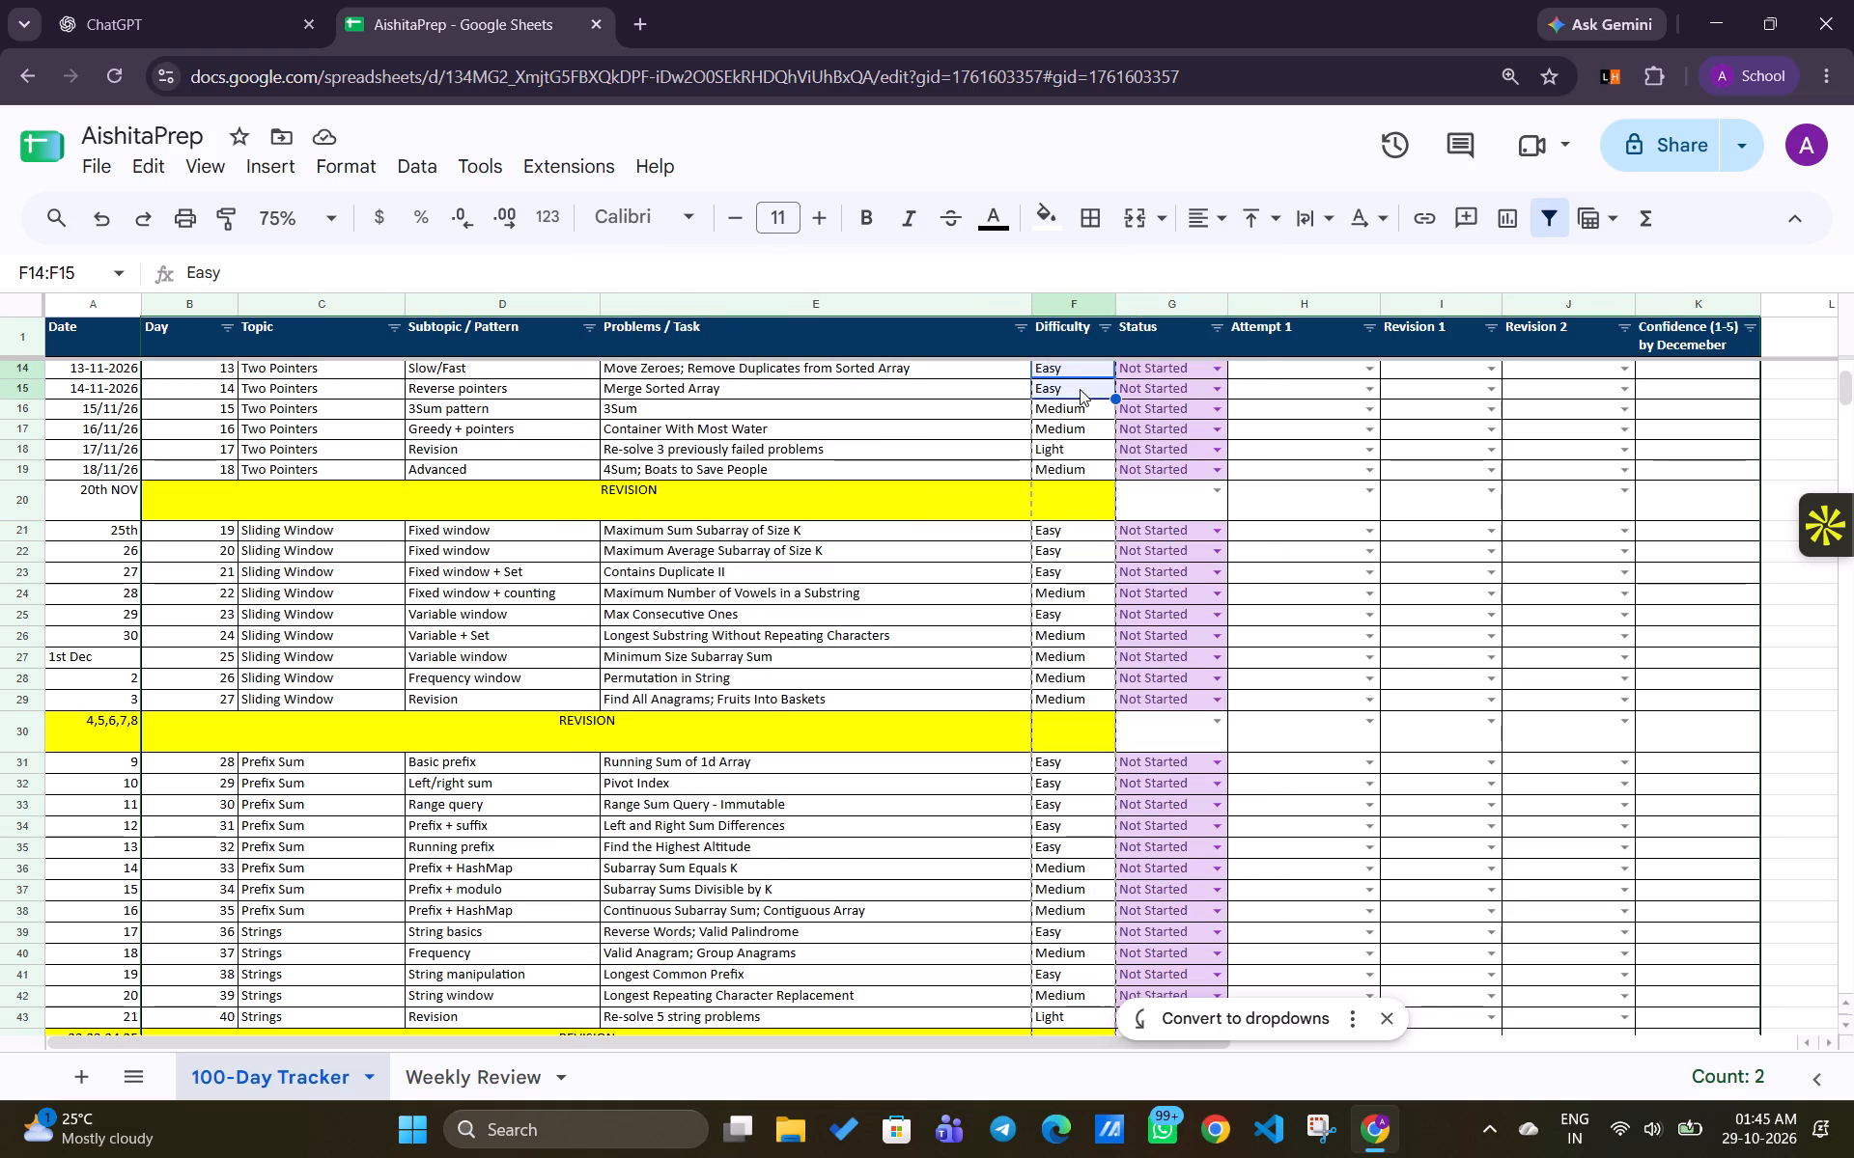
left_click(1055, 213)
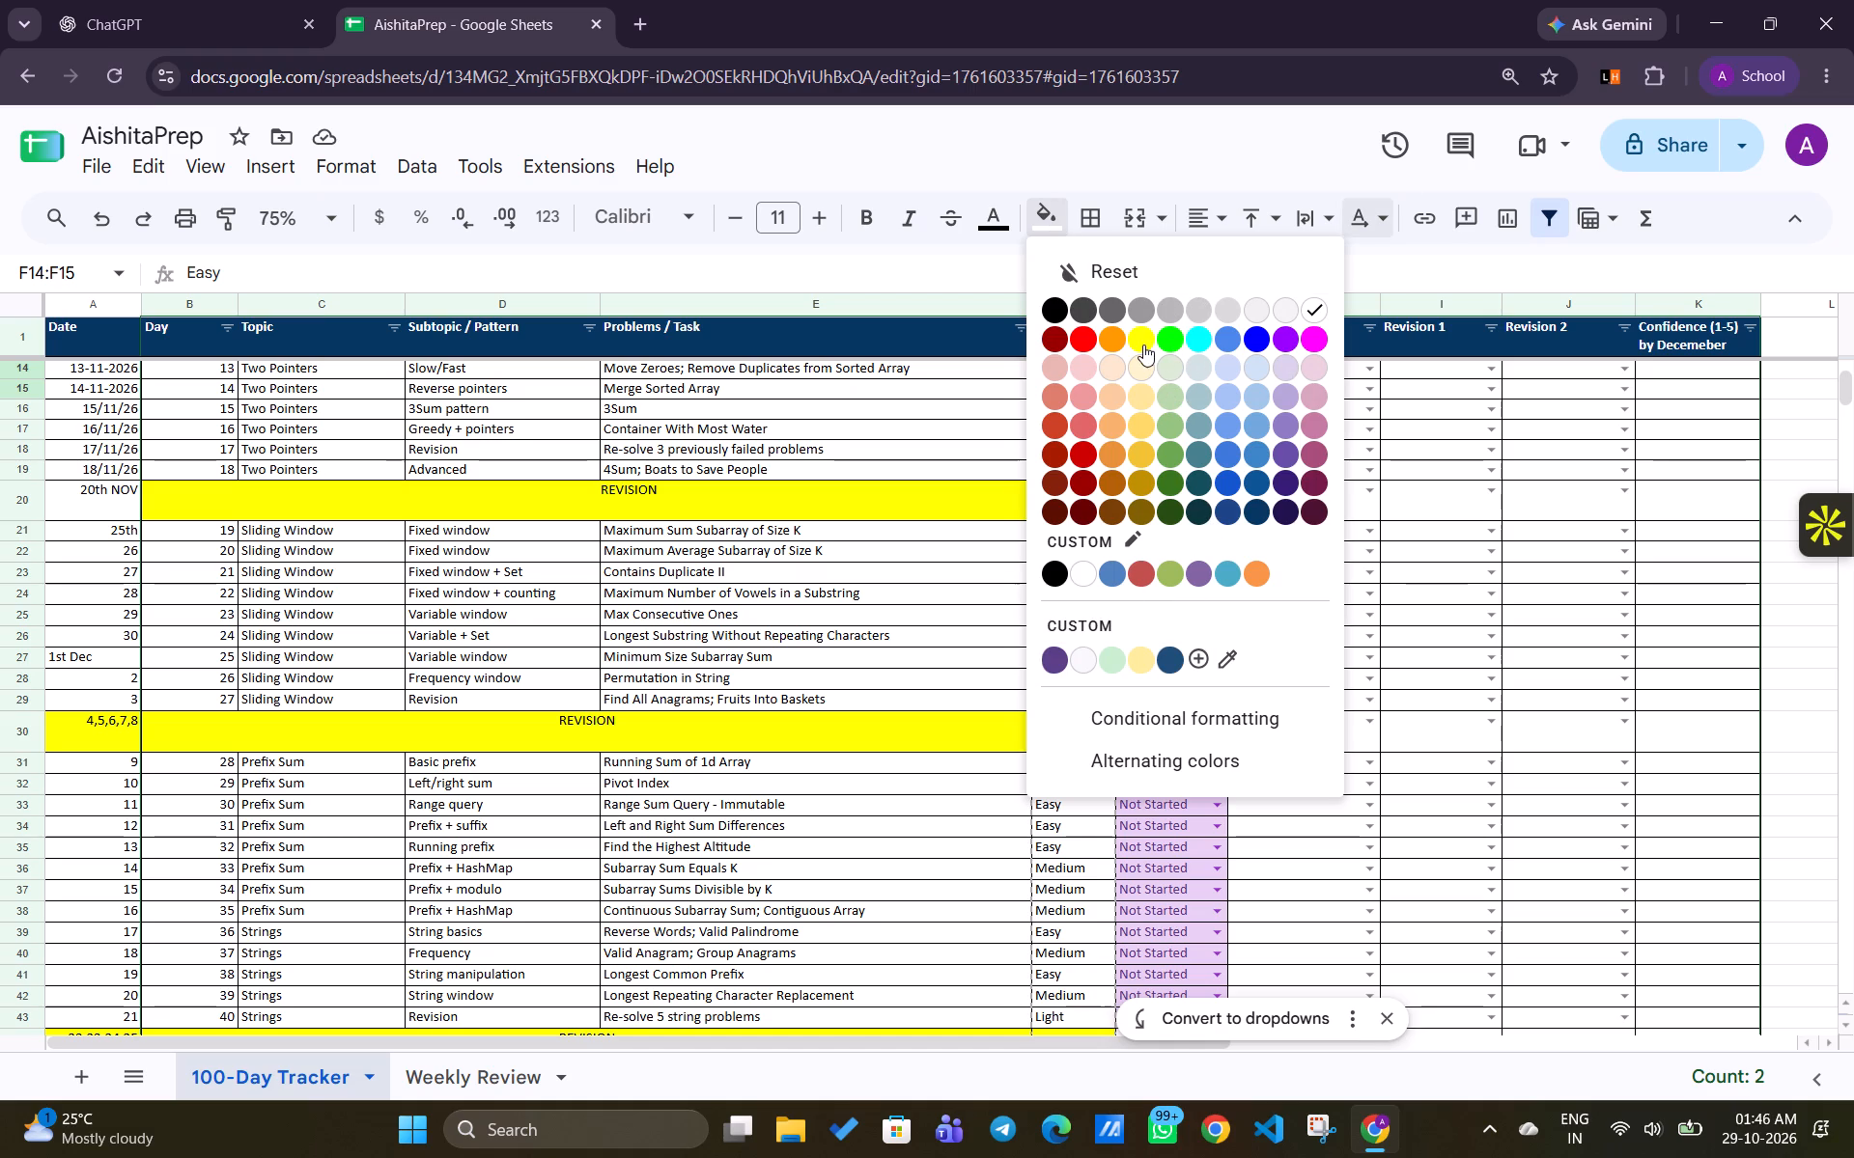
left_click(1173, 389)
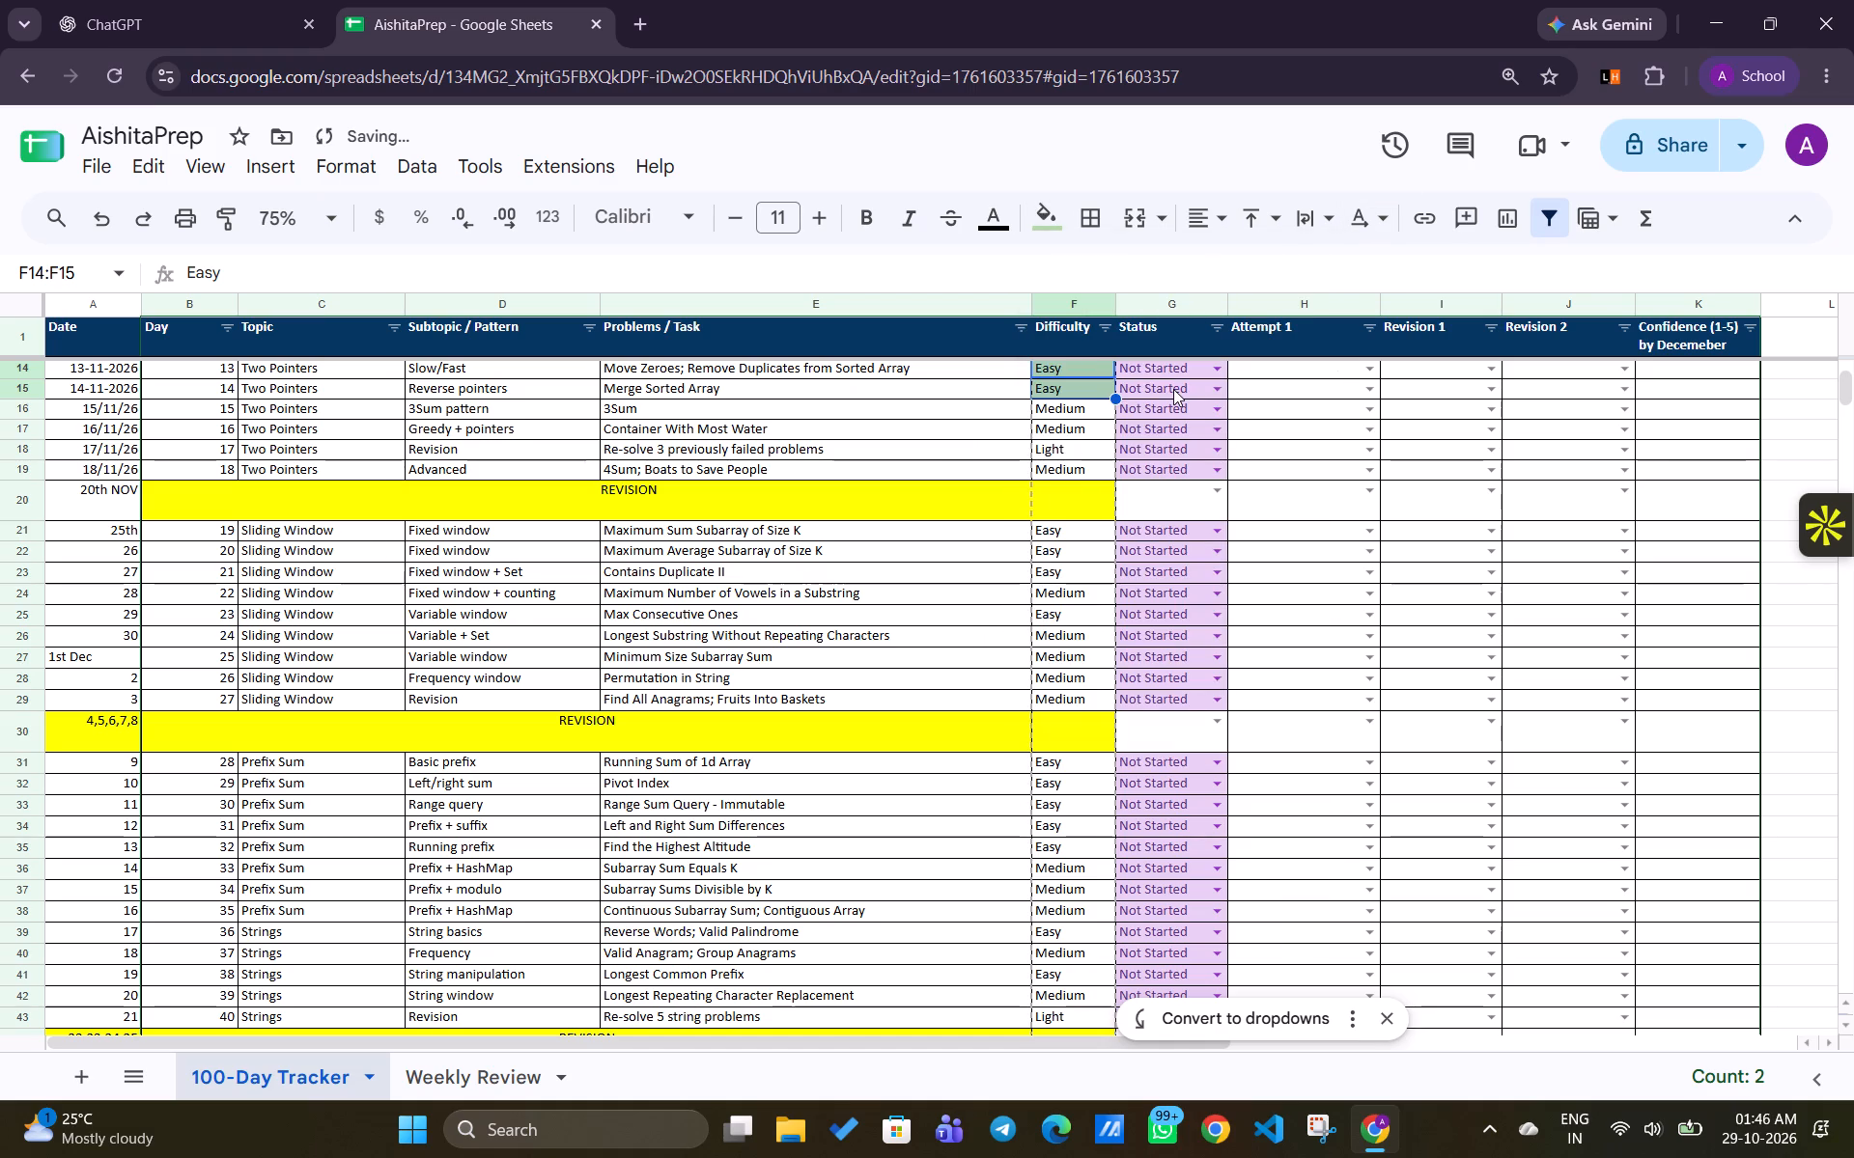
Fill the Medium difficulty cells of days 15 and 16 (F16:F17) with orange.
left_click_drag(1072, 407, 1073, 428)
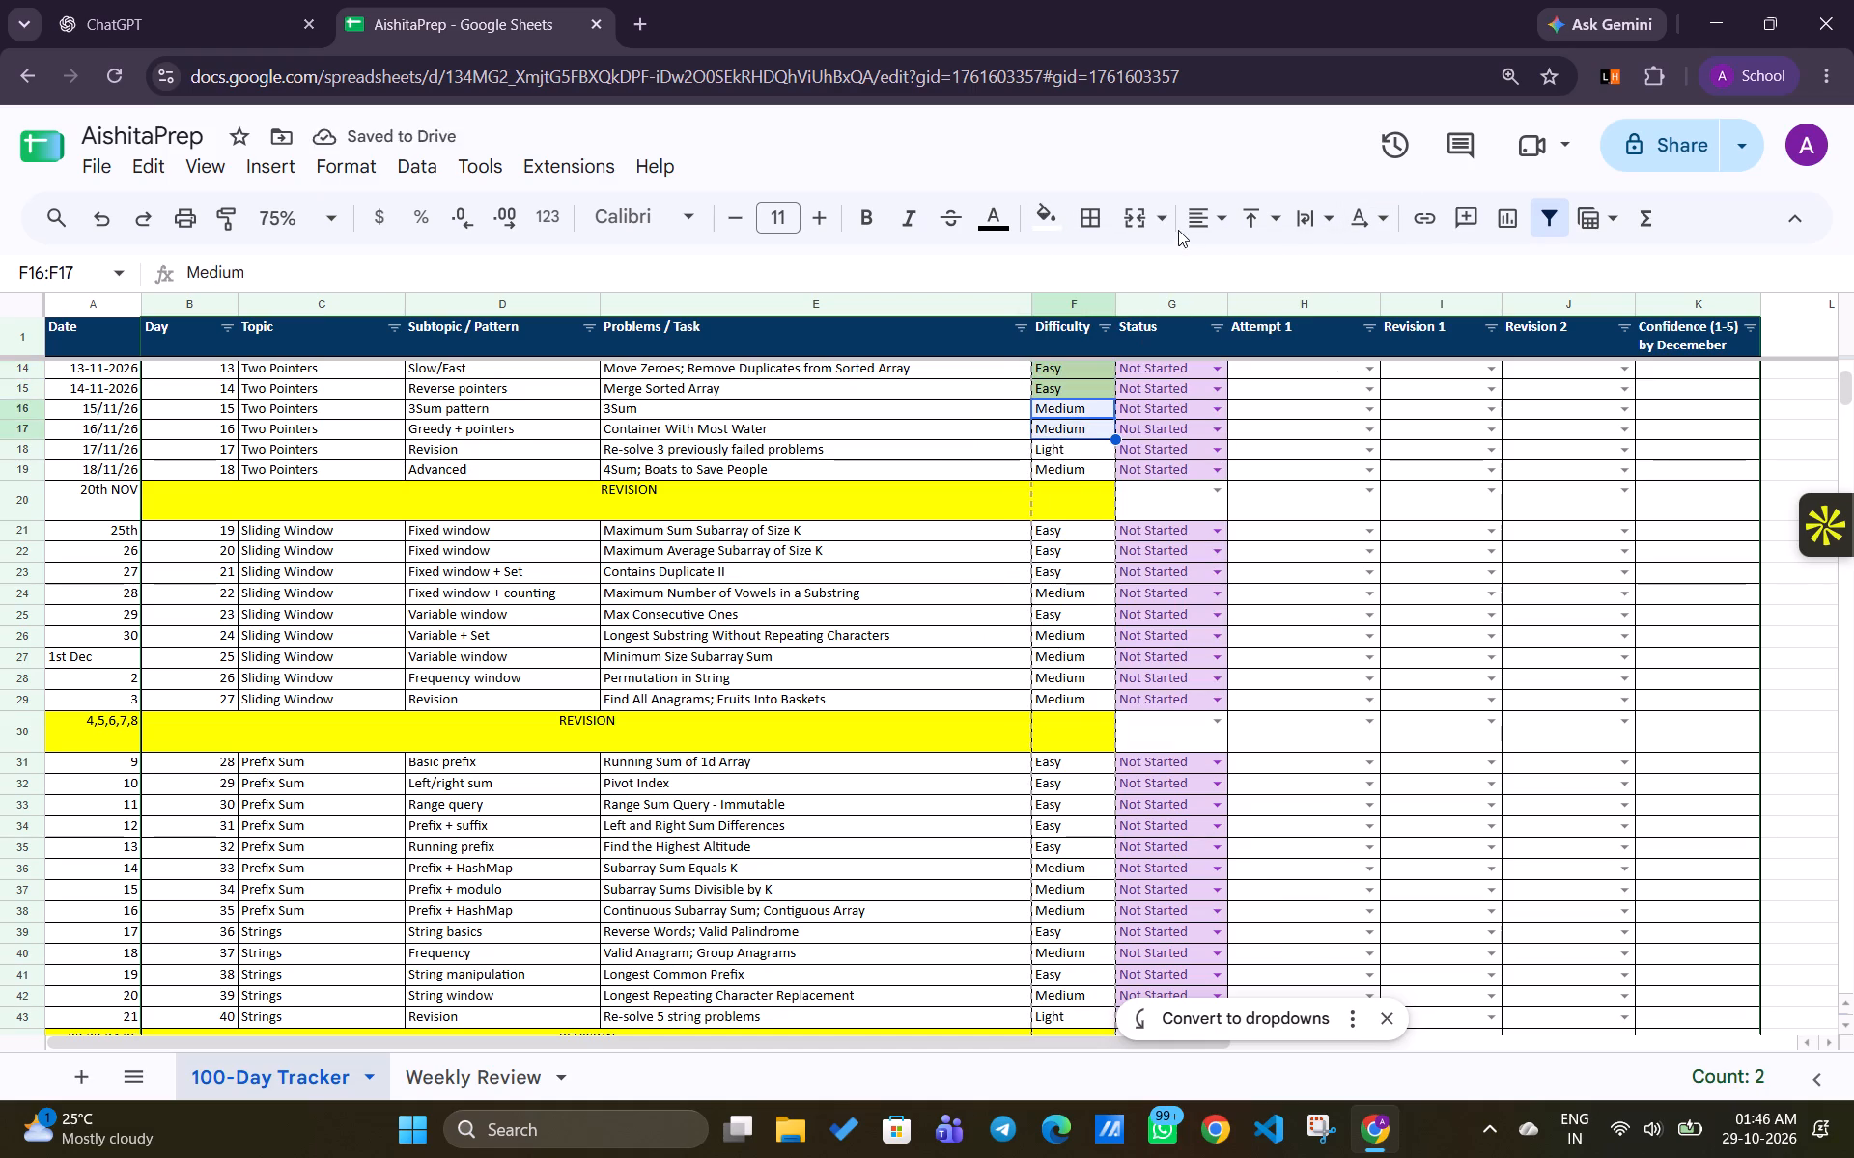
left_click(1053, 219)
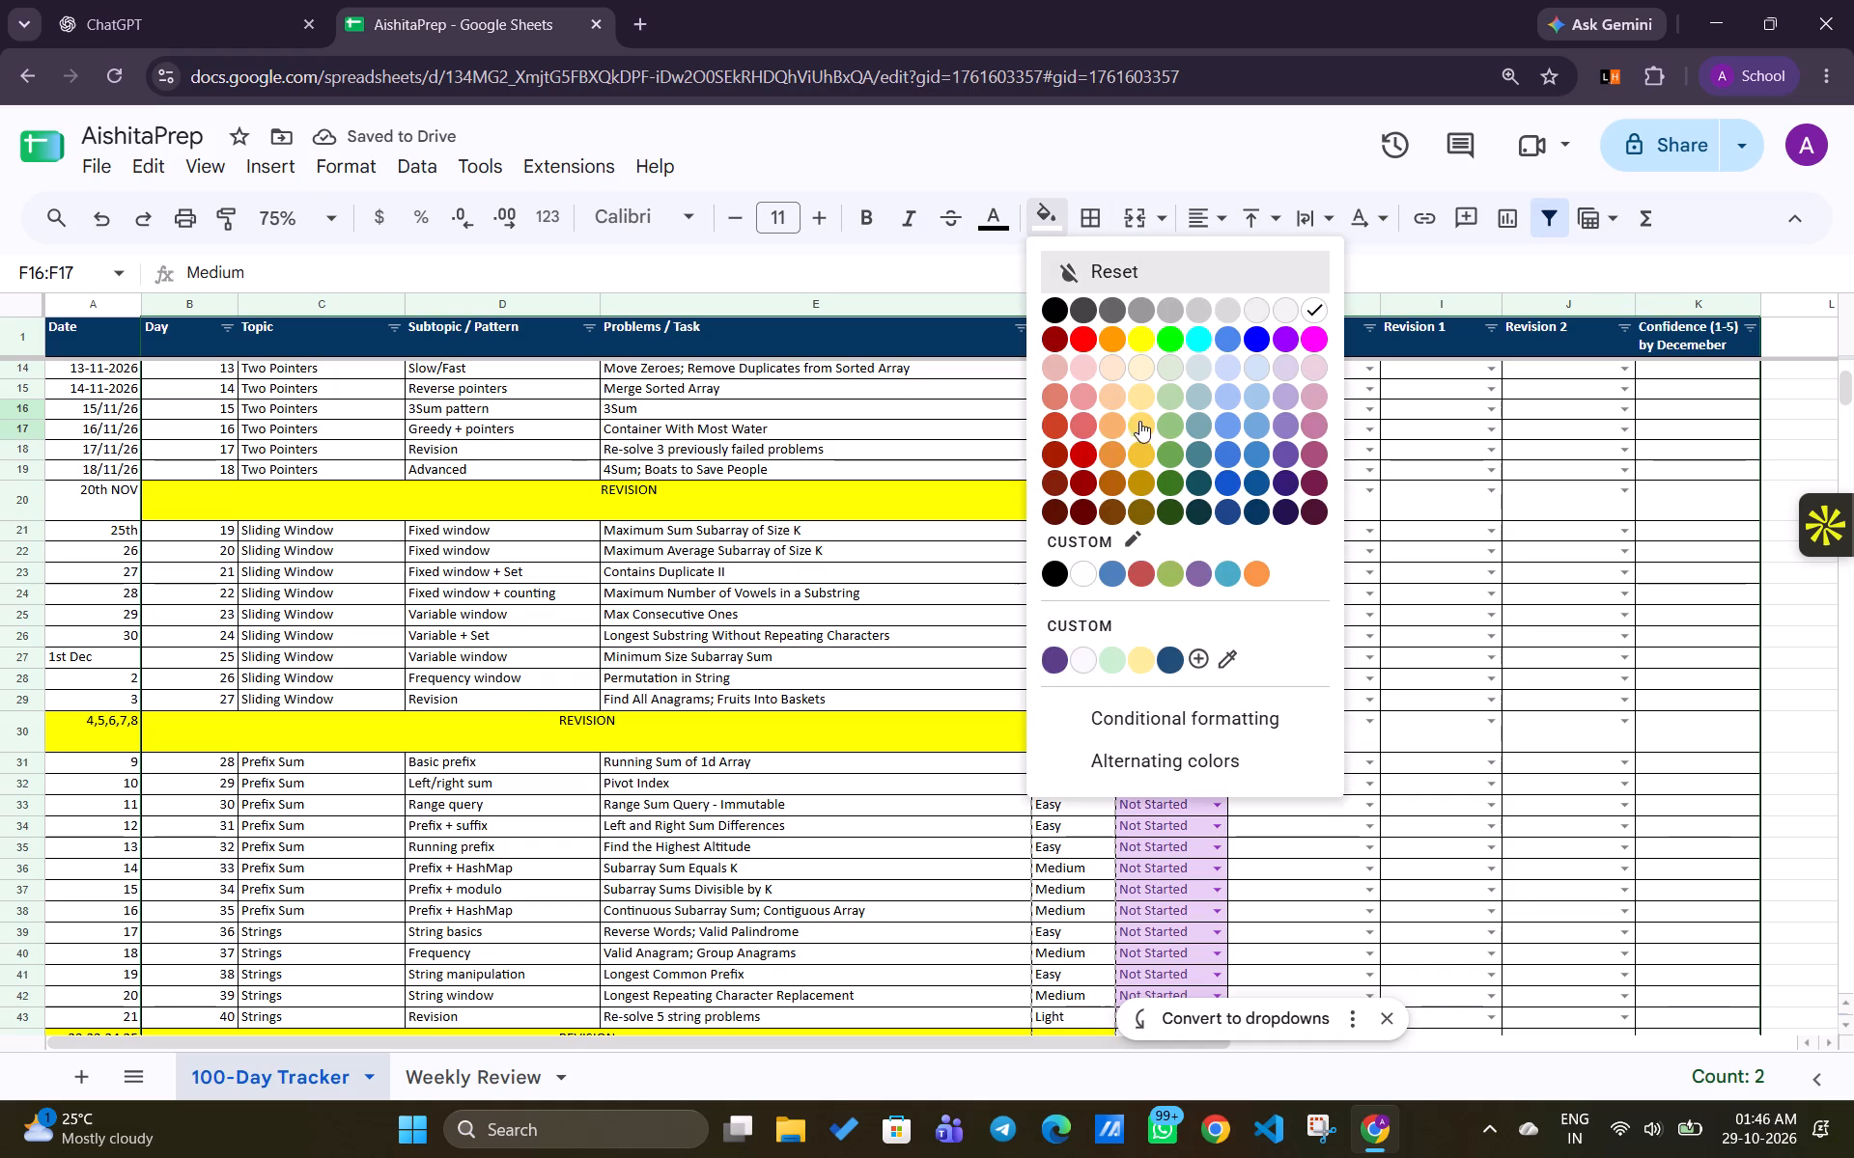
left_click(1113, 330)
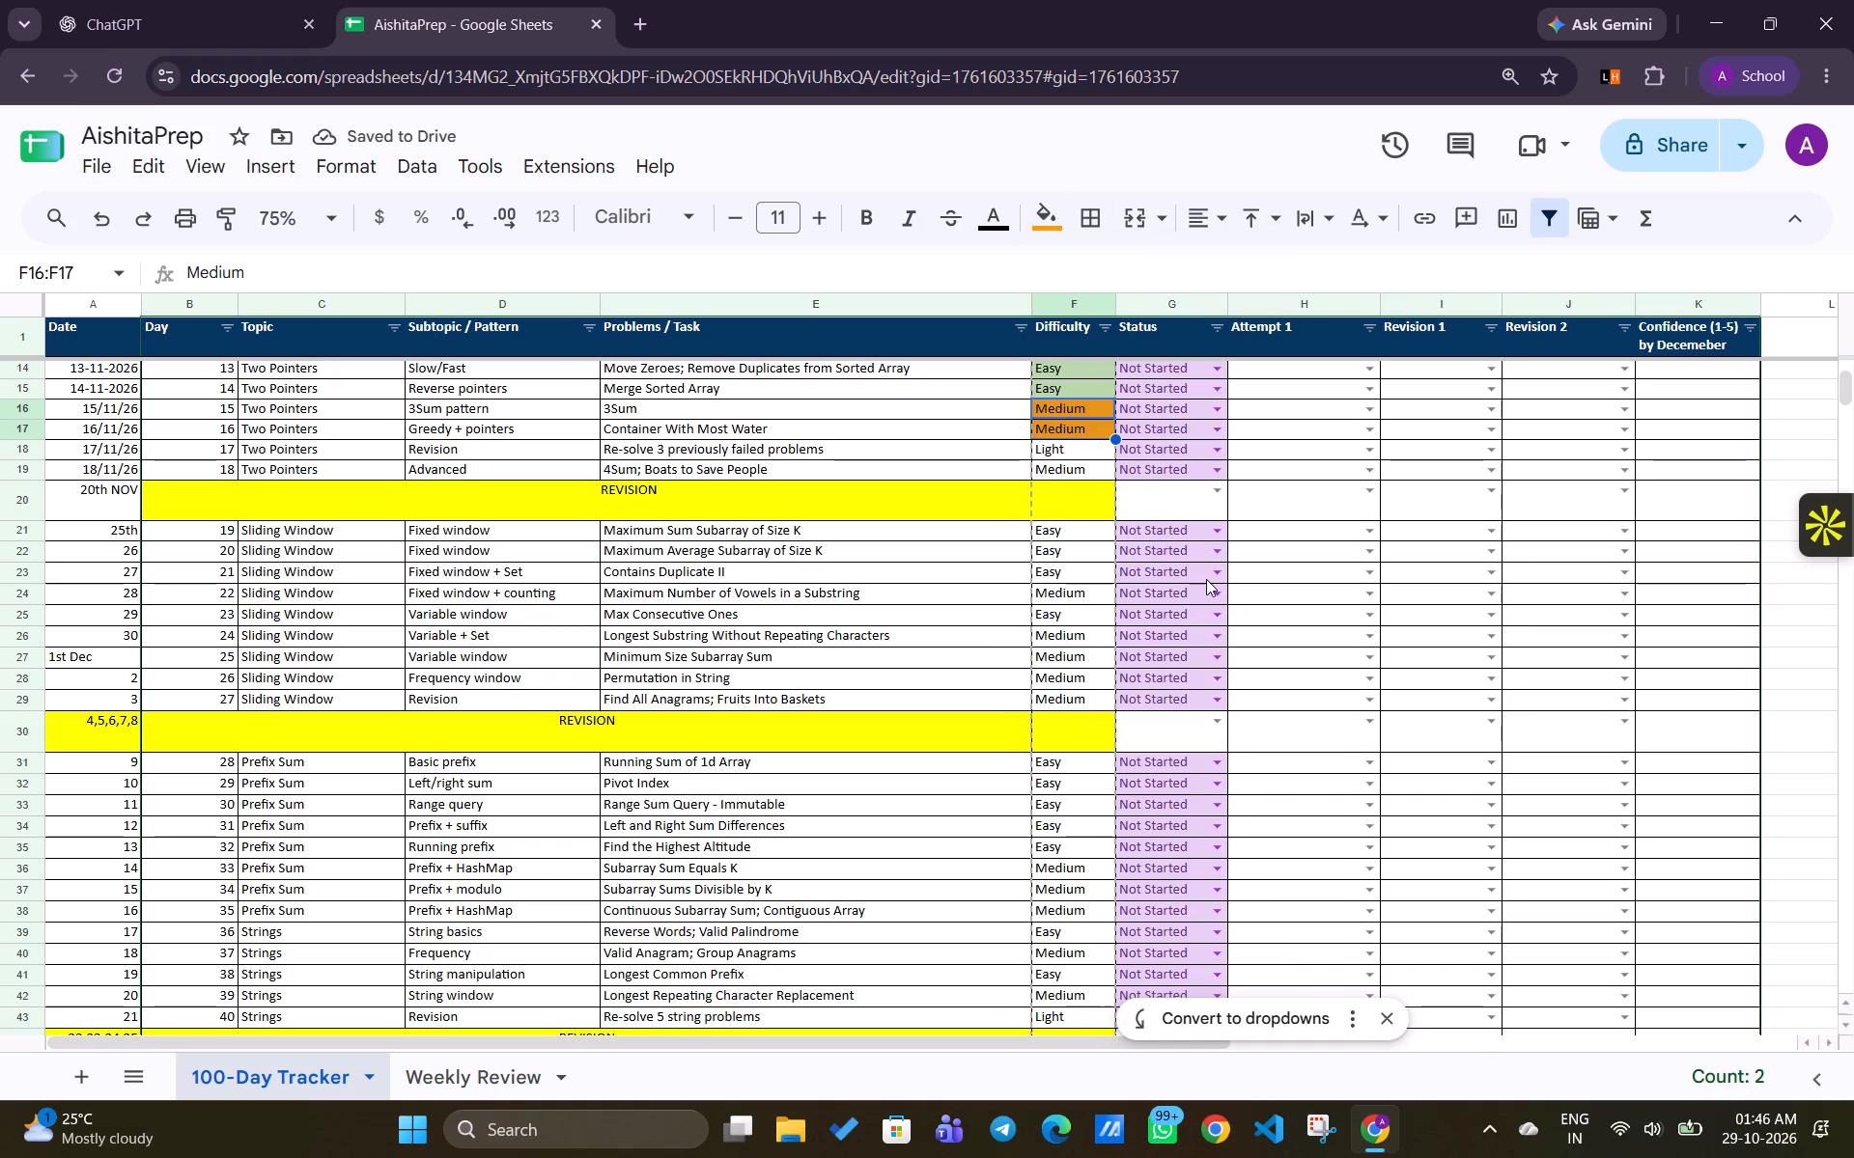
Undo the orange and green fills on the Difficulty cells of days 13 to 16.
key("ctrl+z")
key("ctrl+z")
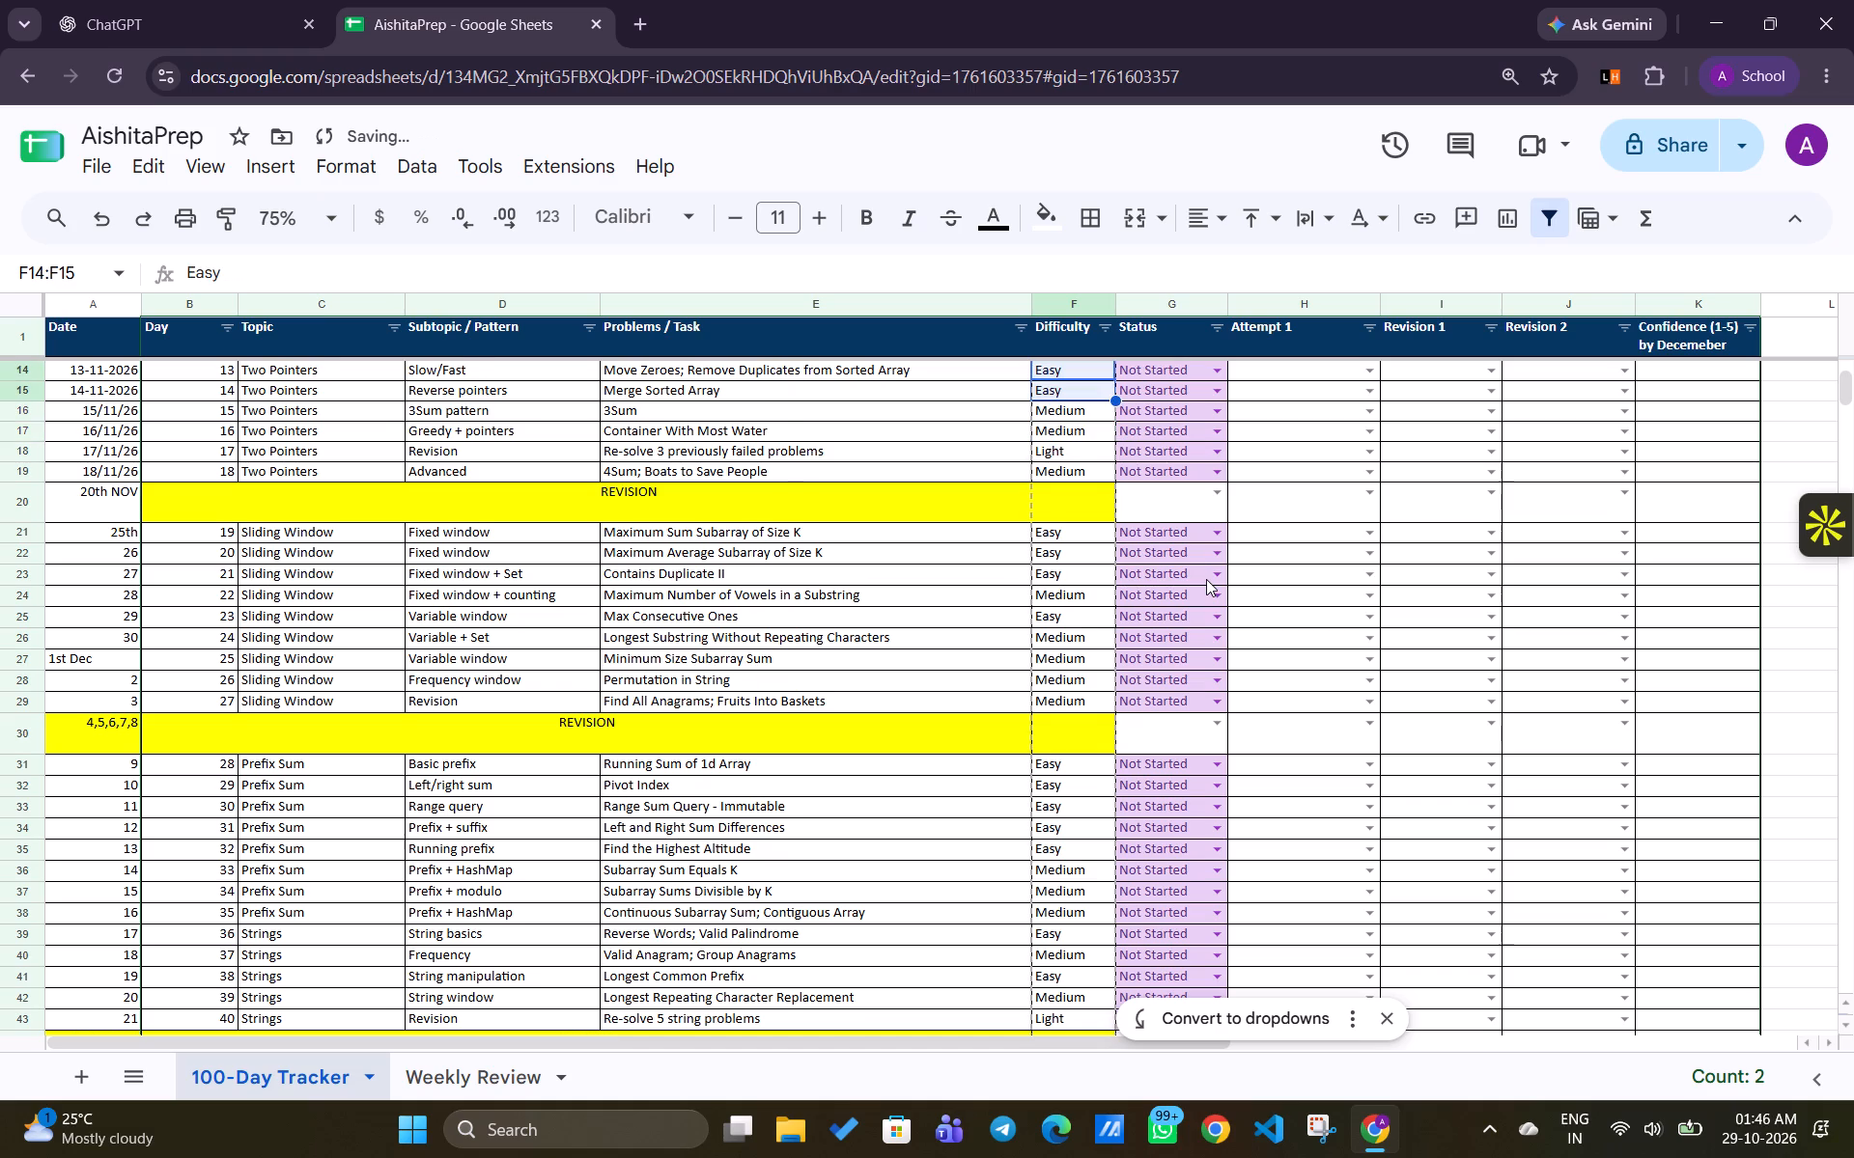
Copy the Easy difficulty from day 13 into day 17's Difficulty cell, F18, replacing its entry.
left_click(1066, 369)
key("ctrl+c")
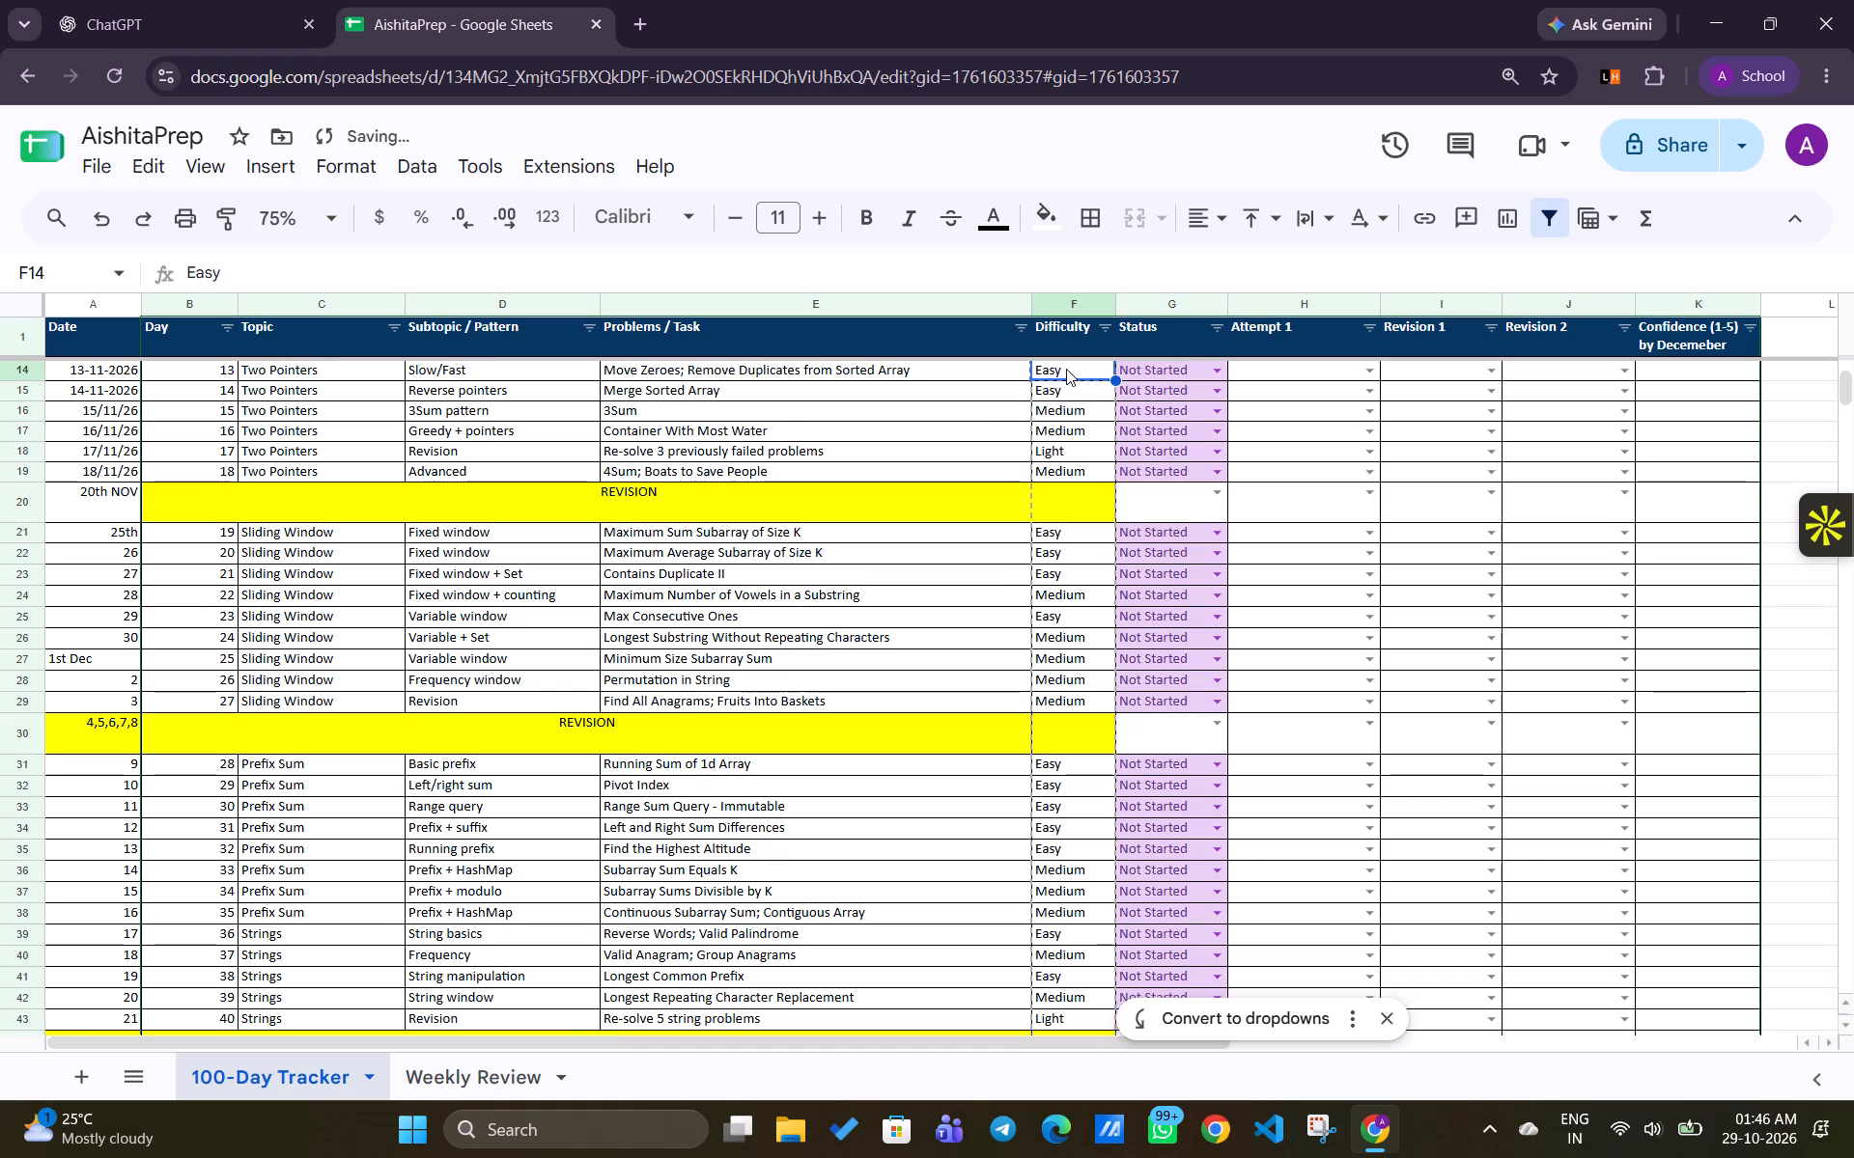
left_click(1063, 453)
key("ctrl+v")
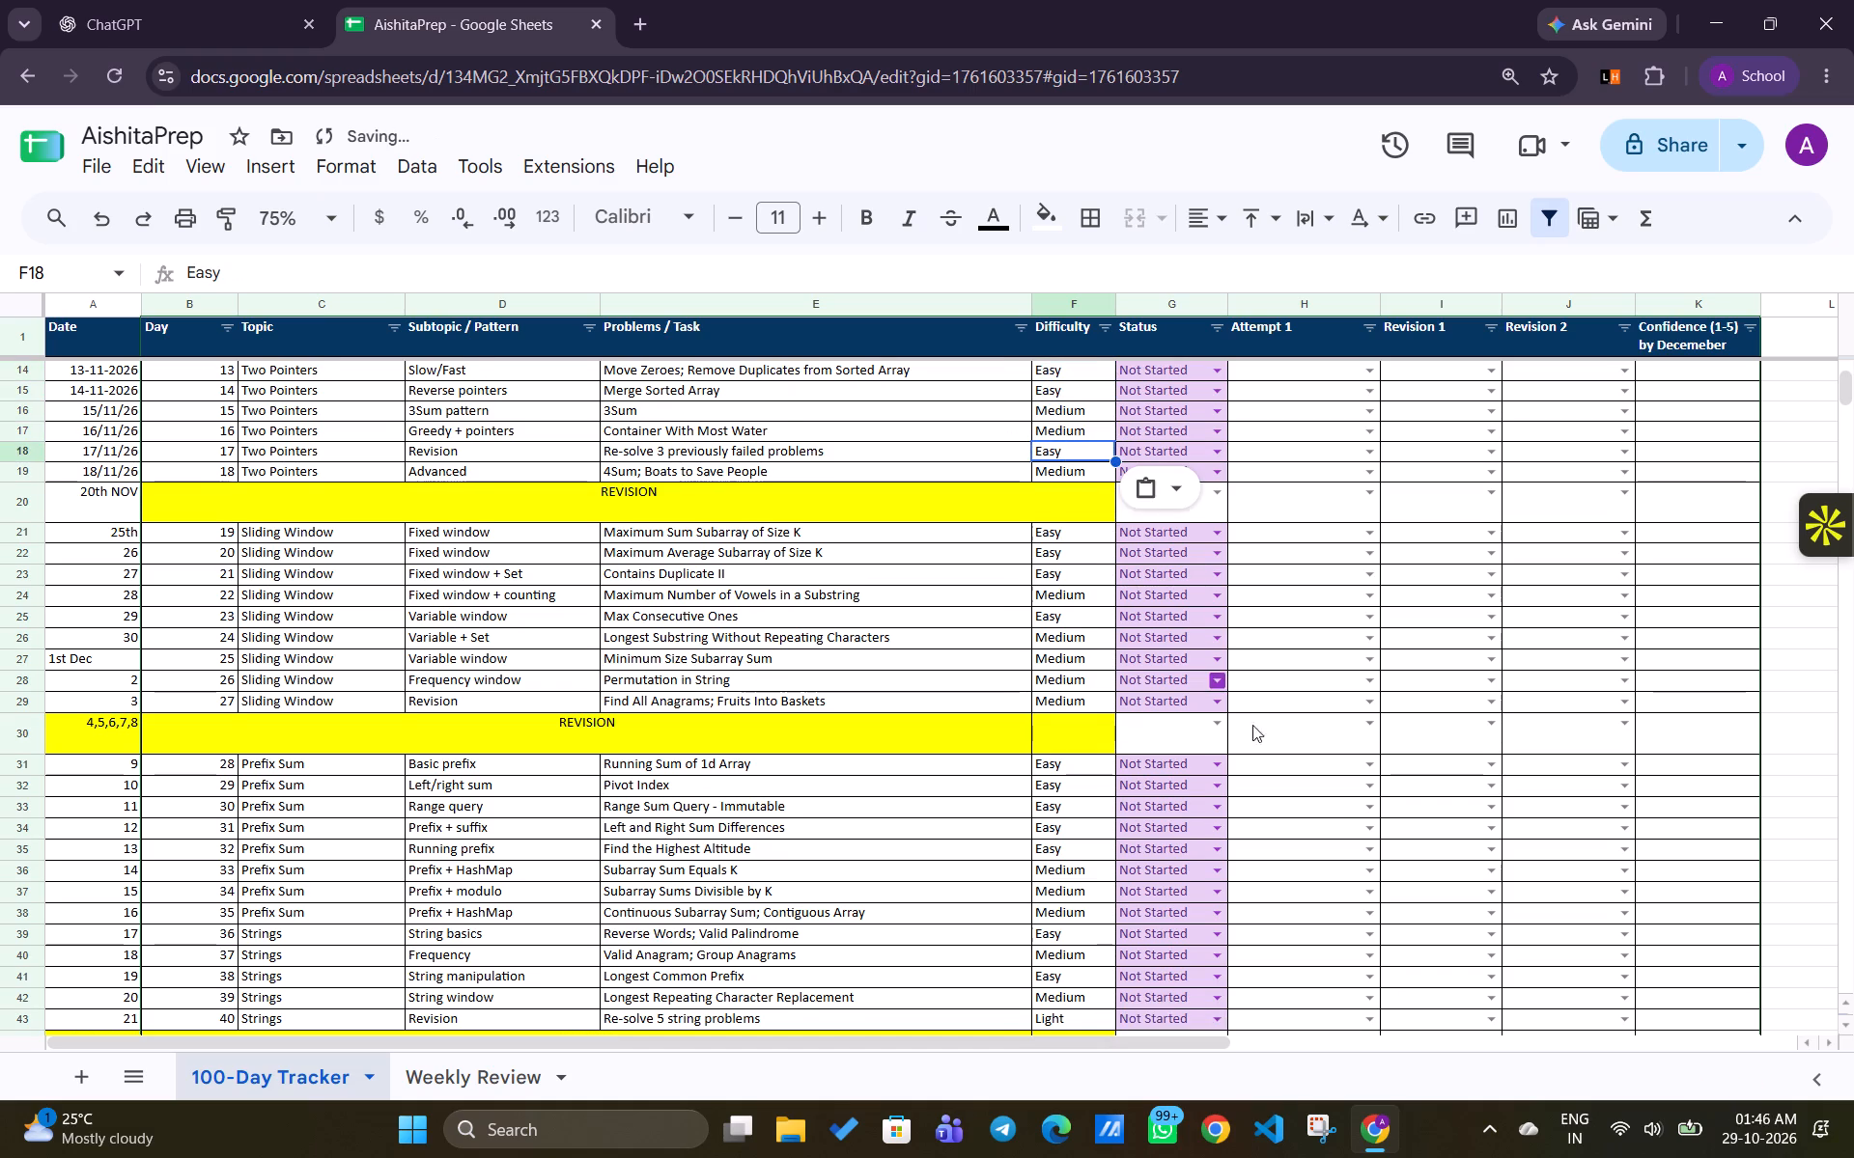
Review the full tracker from the November rows to the completion date note and pattern table, ending back at the early days.
left_click(1388, 787)
scroll(1388, 787, "down", 7)
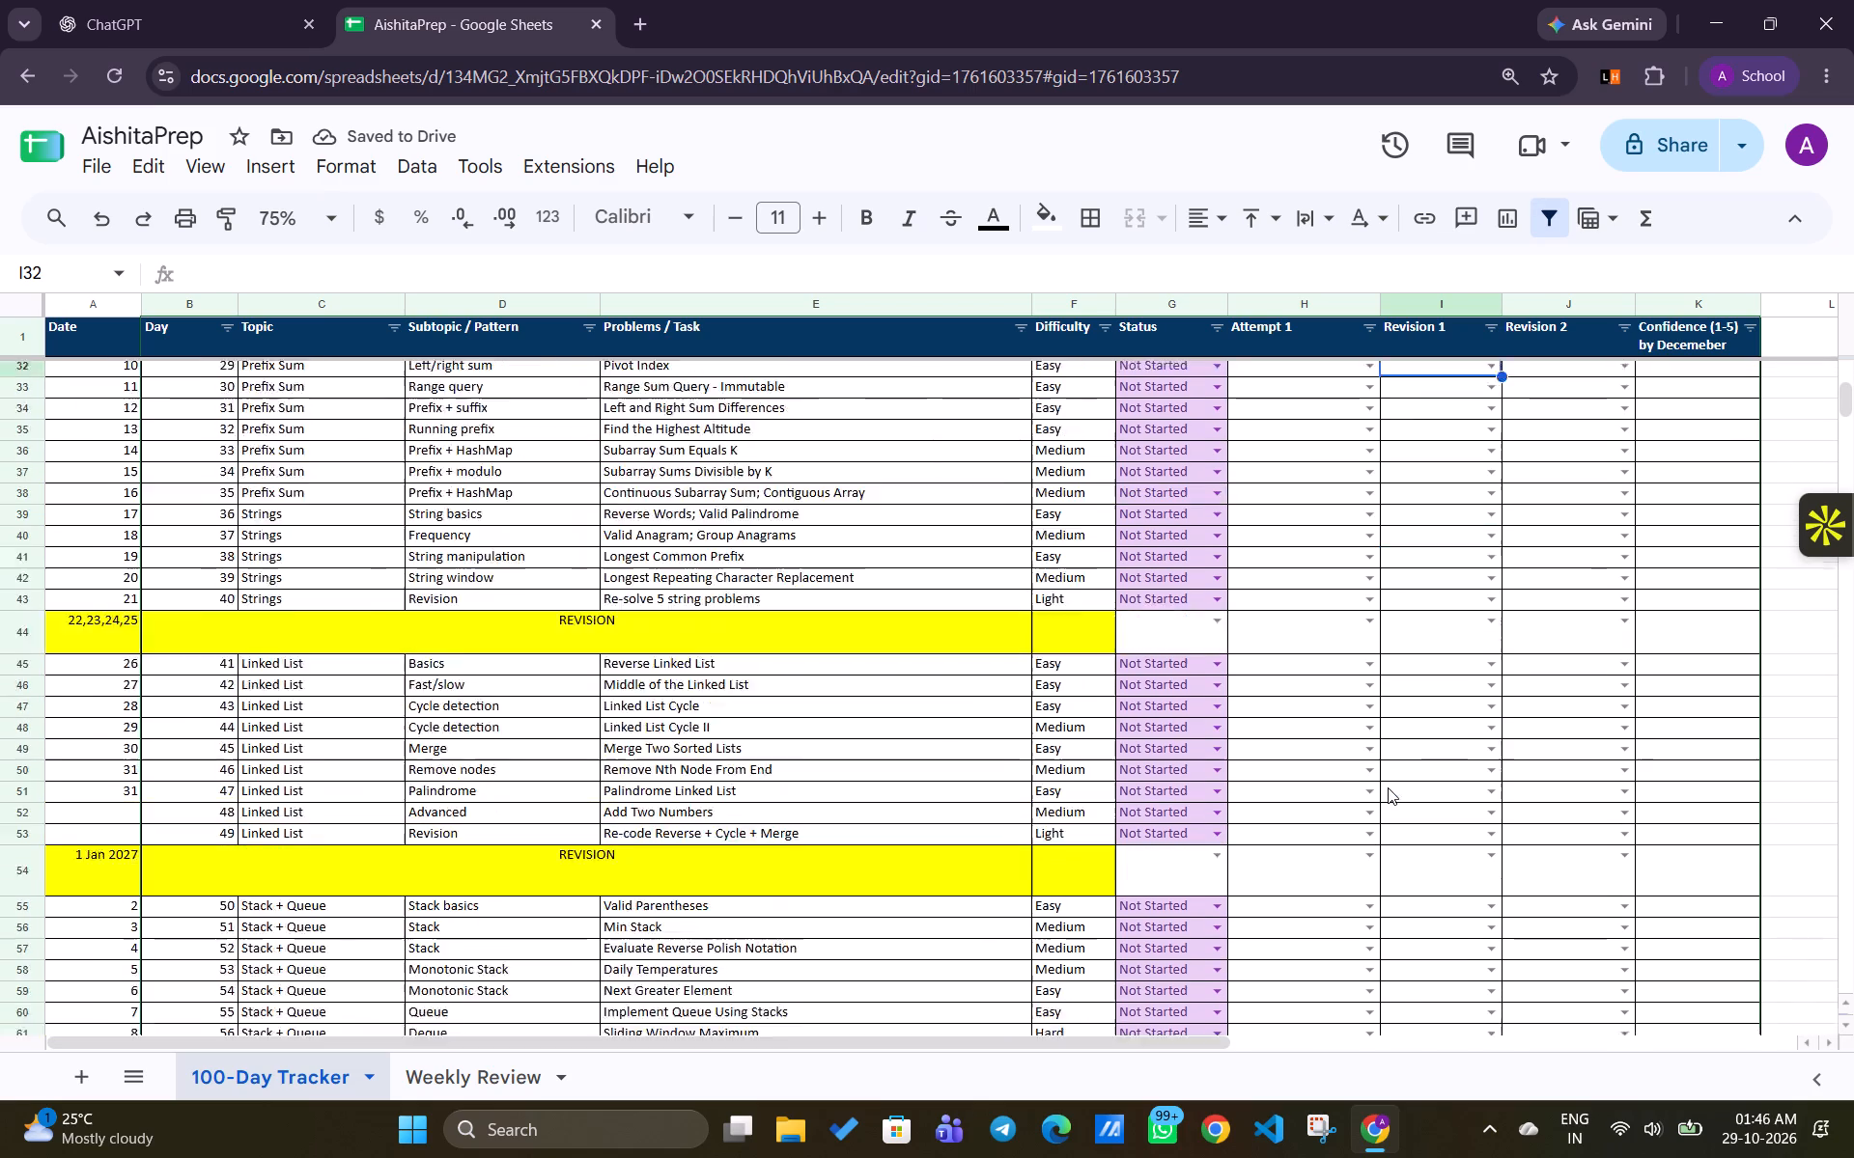
scroll(1388, 787, "down", 2)
scroll(1388, 787, "up", 1)
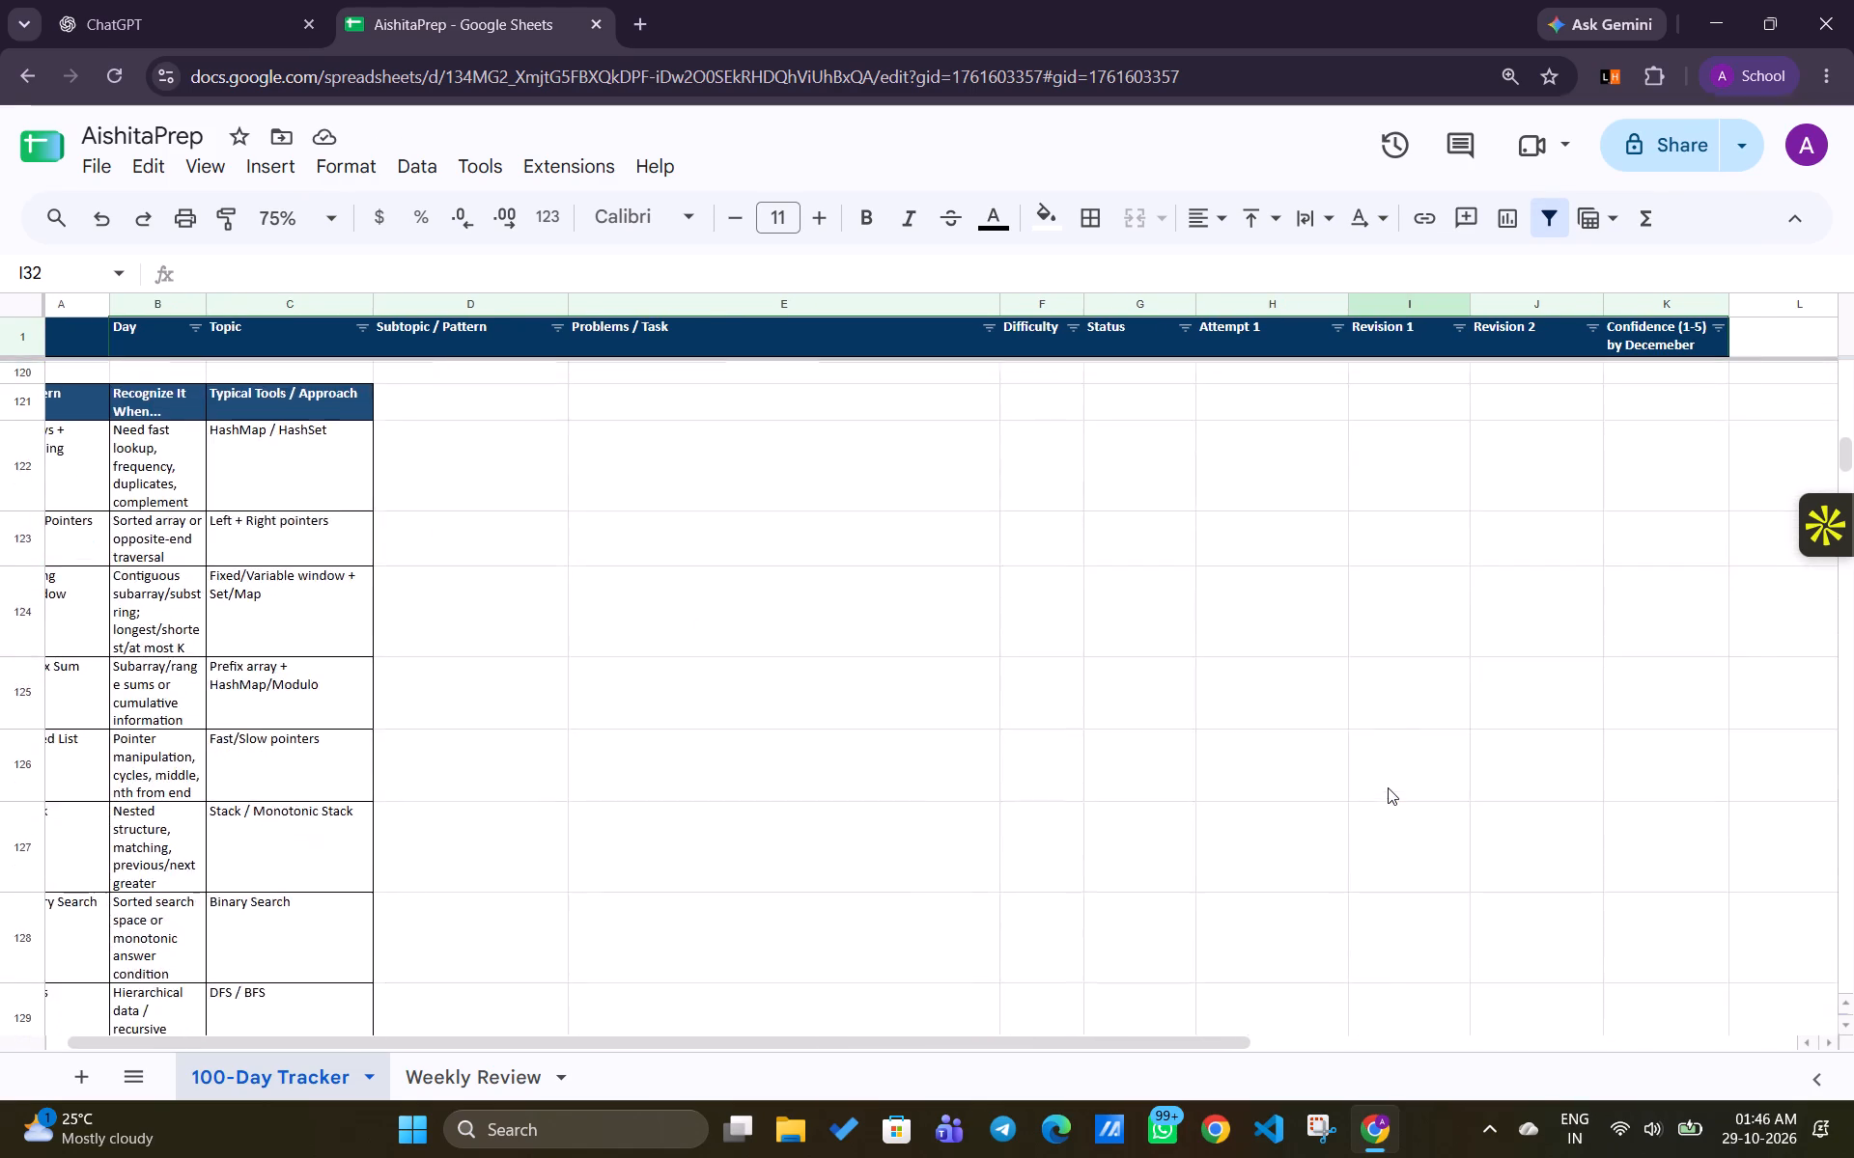
scroll(1388, 787, "up", 1)
scroll(1388, 787, "down", 3)
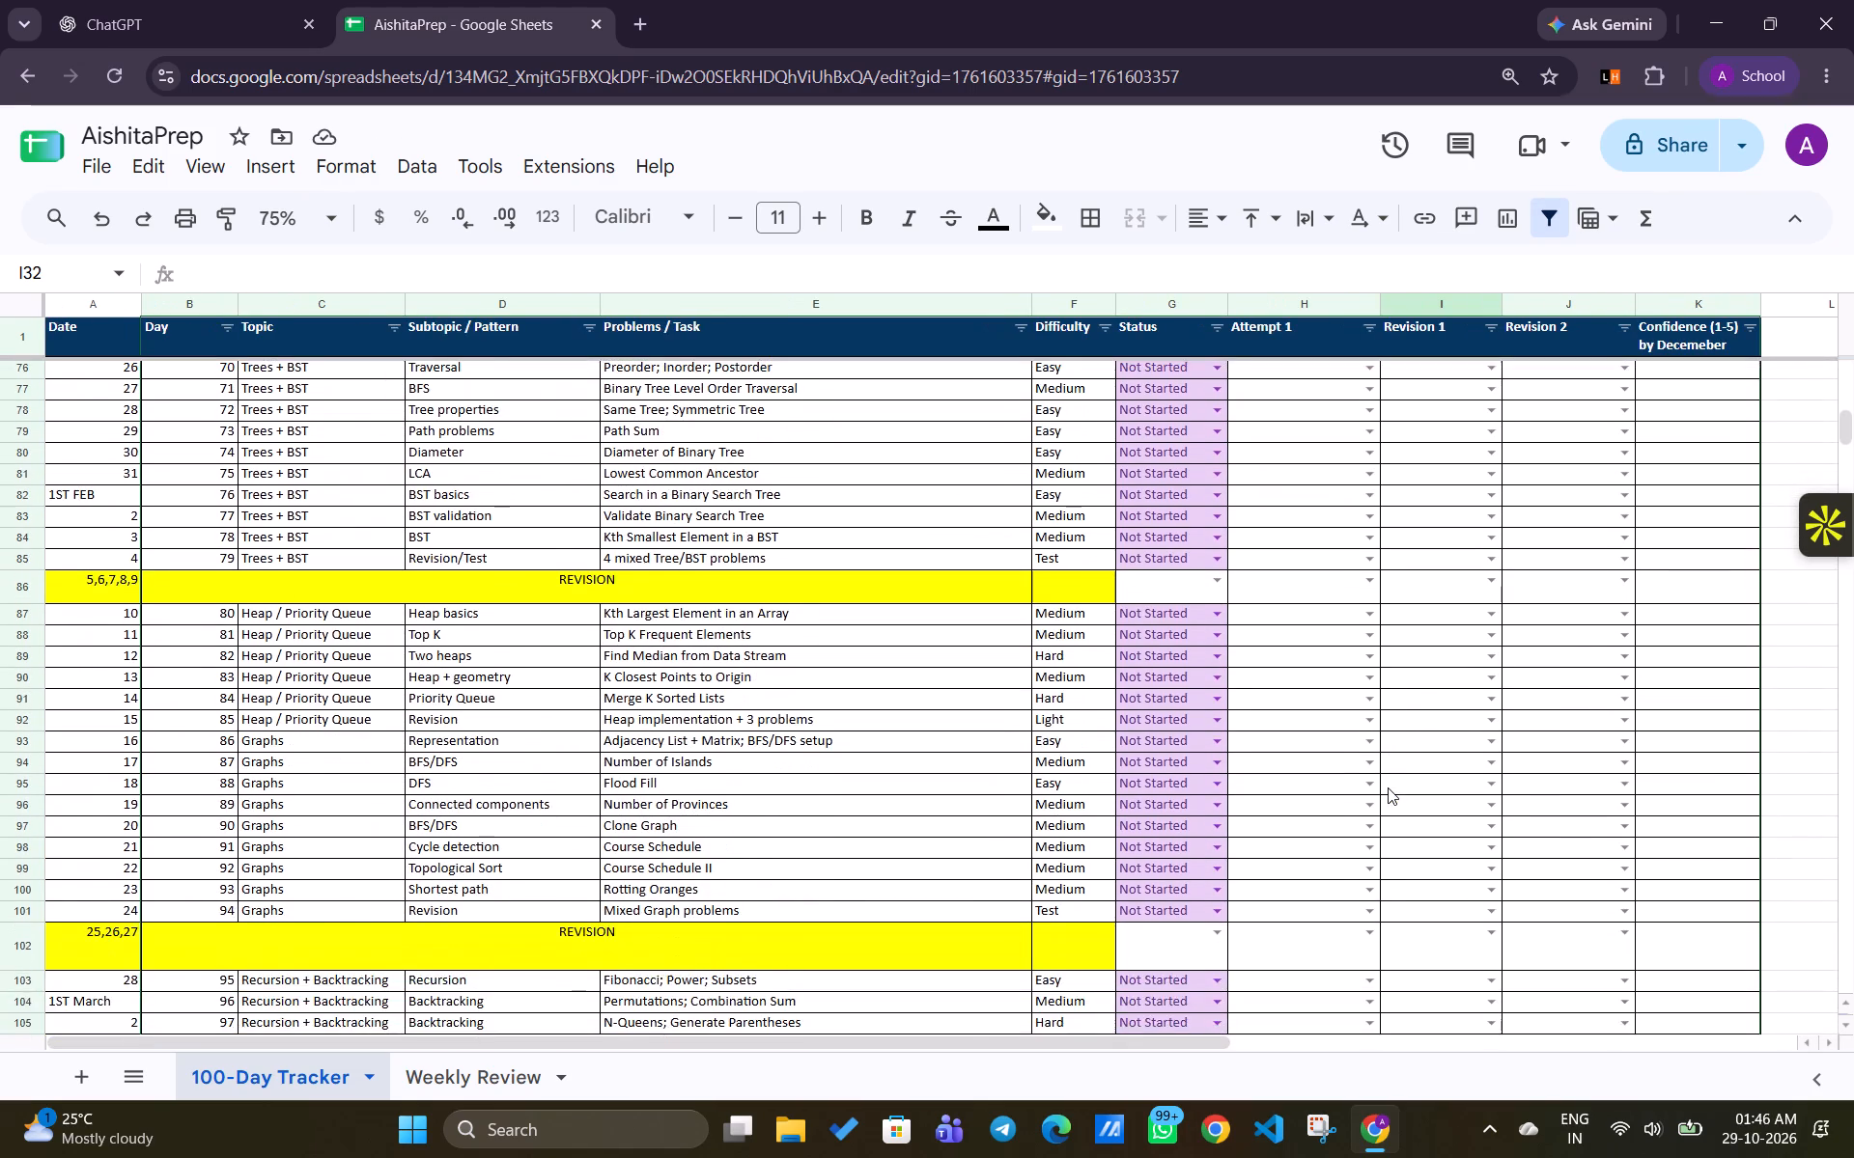
scroll(1388, 787, "down", 2)
scroll(1388, 787, "up", 10)
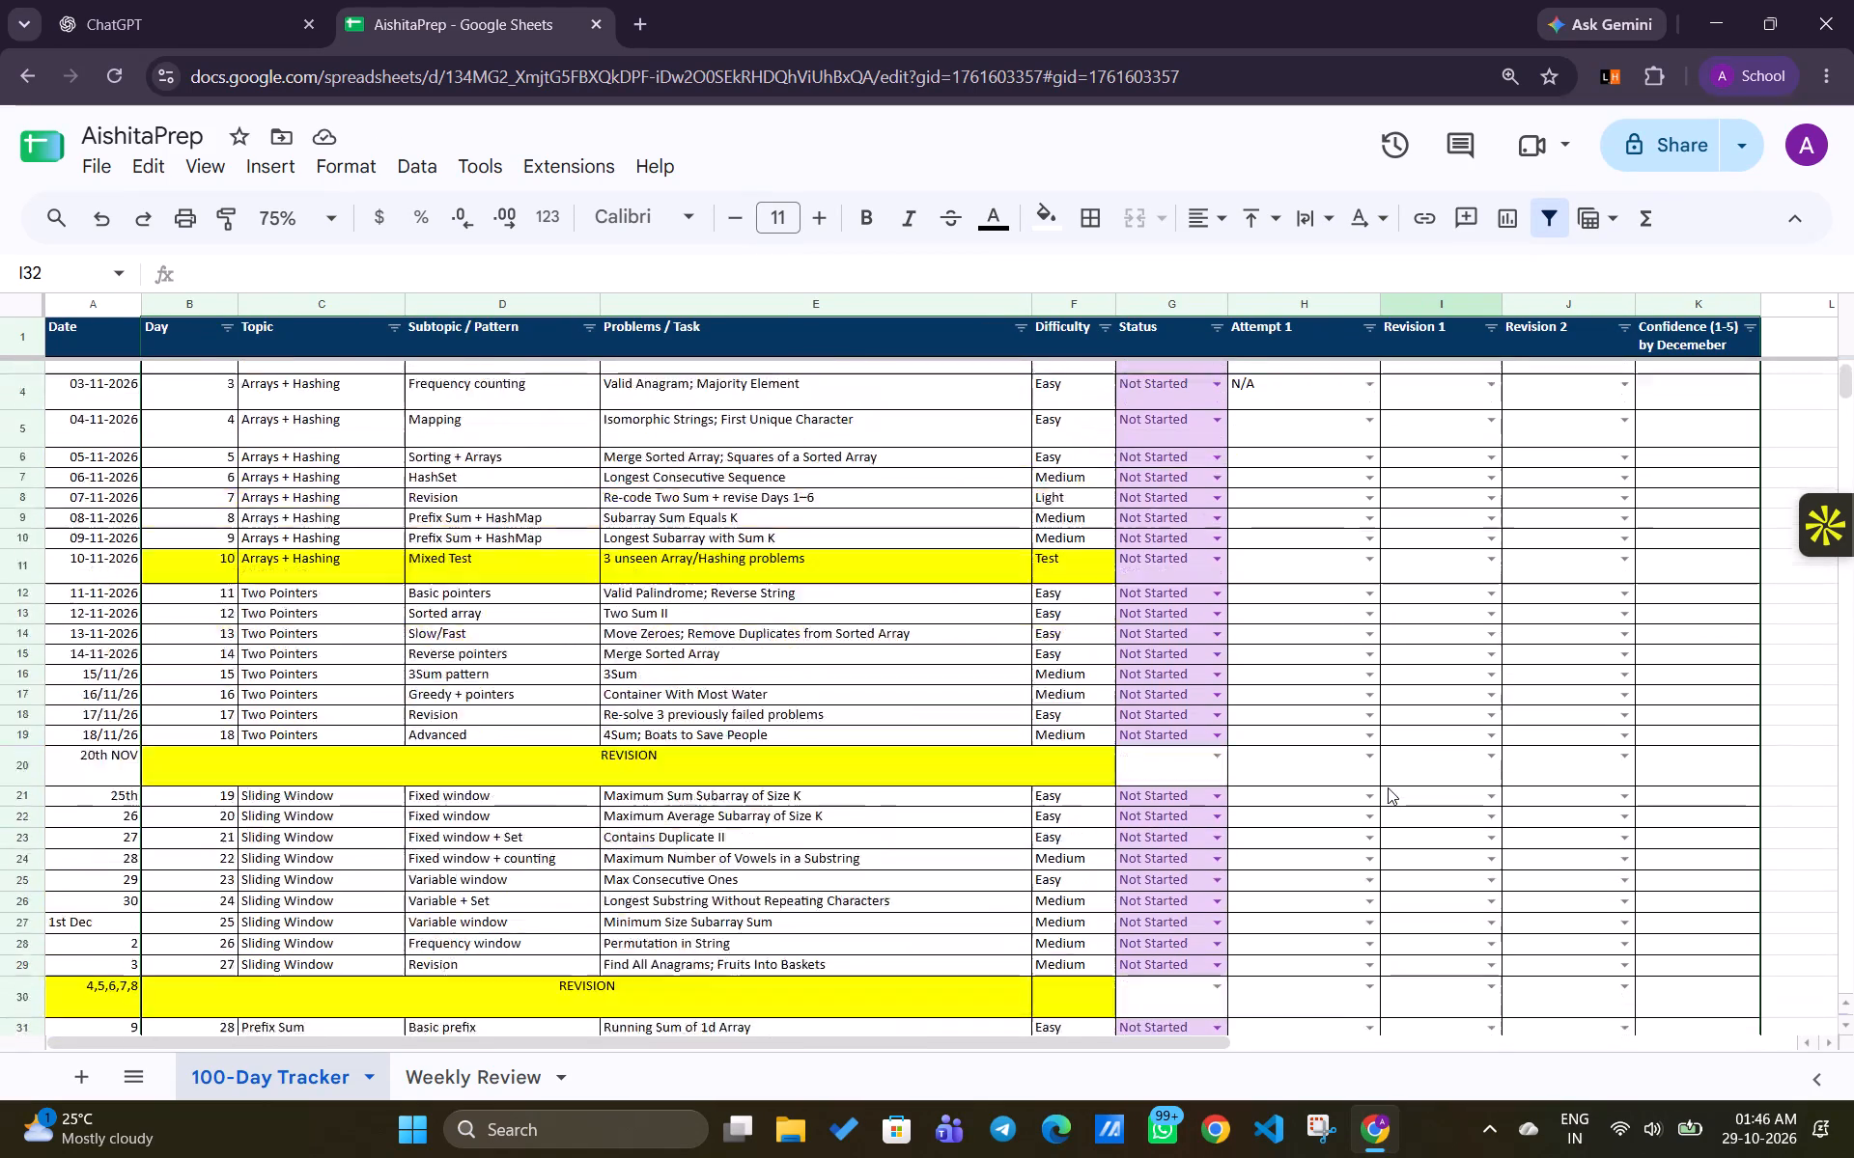
scroll(1388, 787, "down", 14)
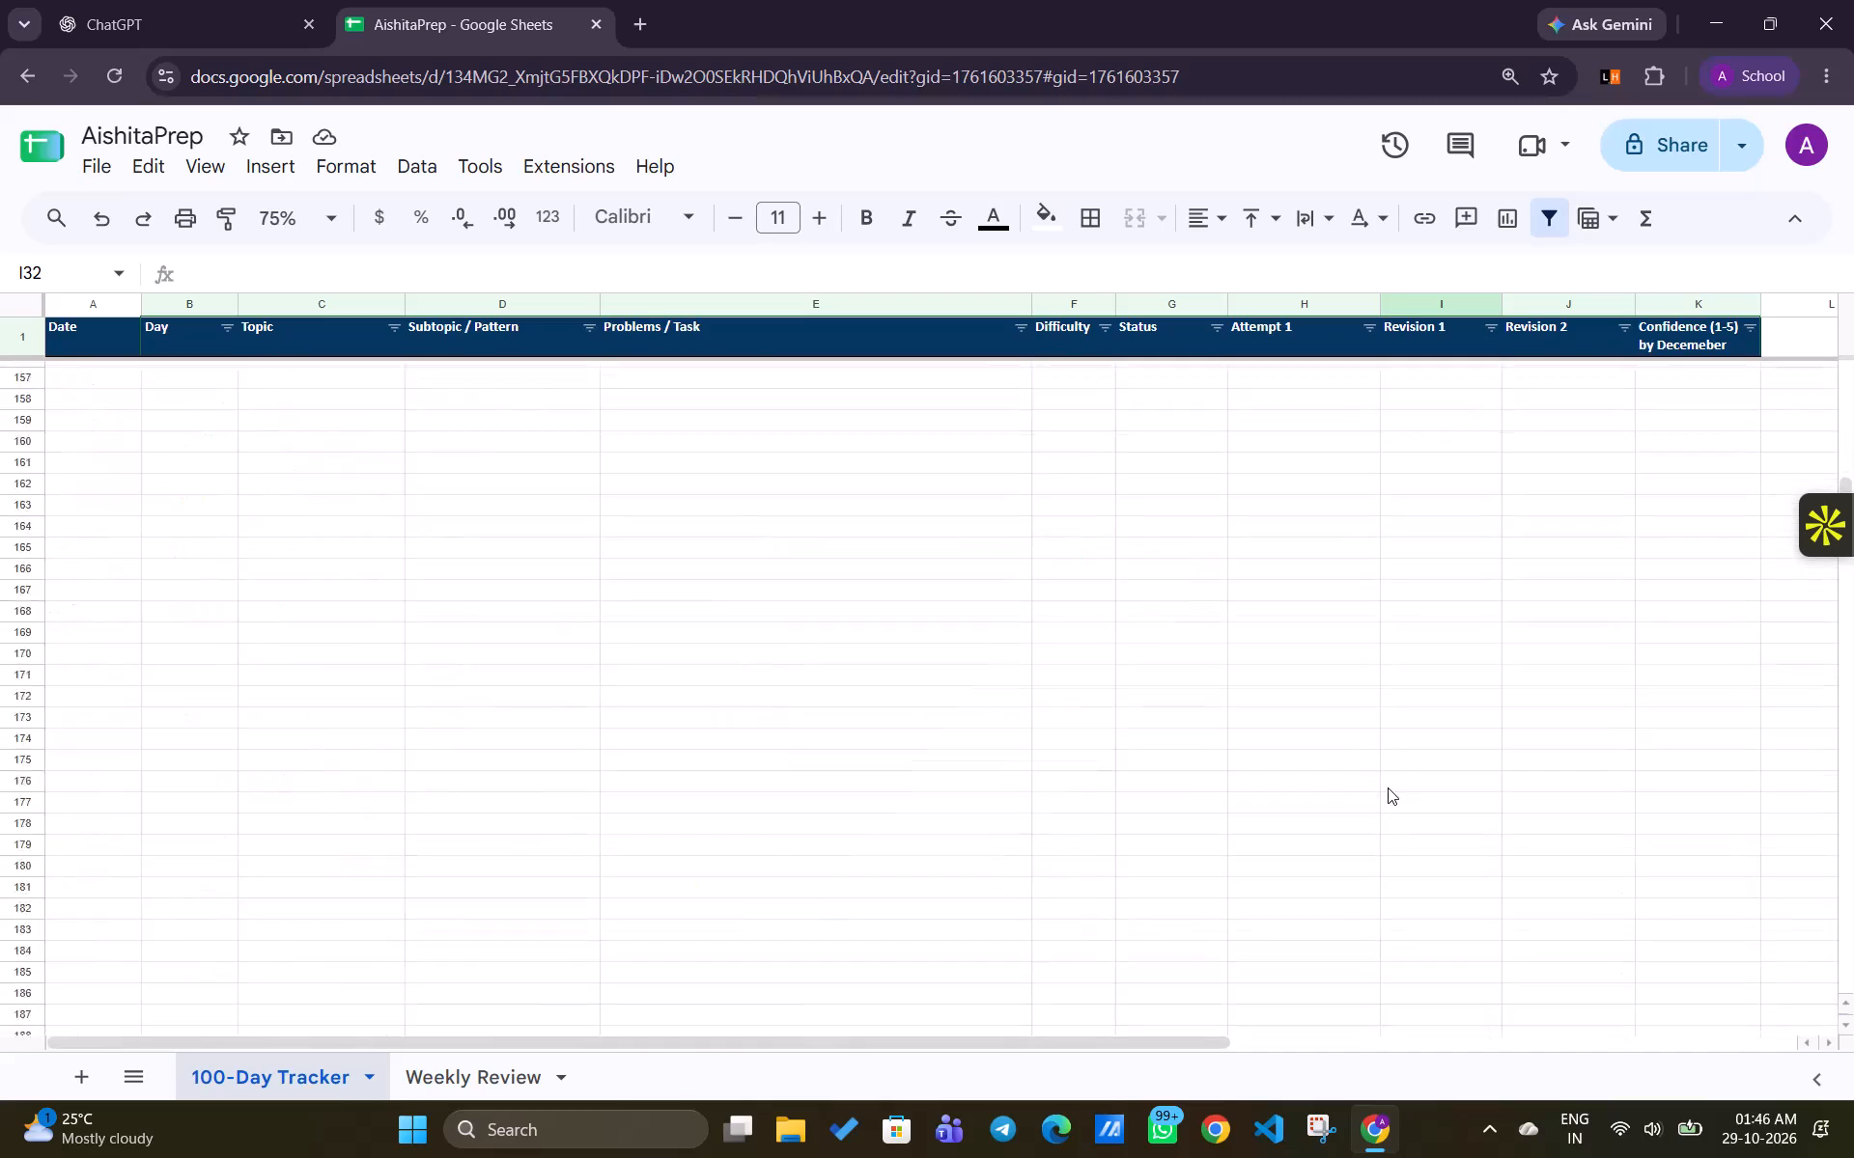
scroll(1388, 787, "up", 17)
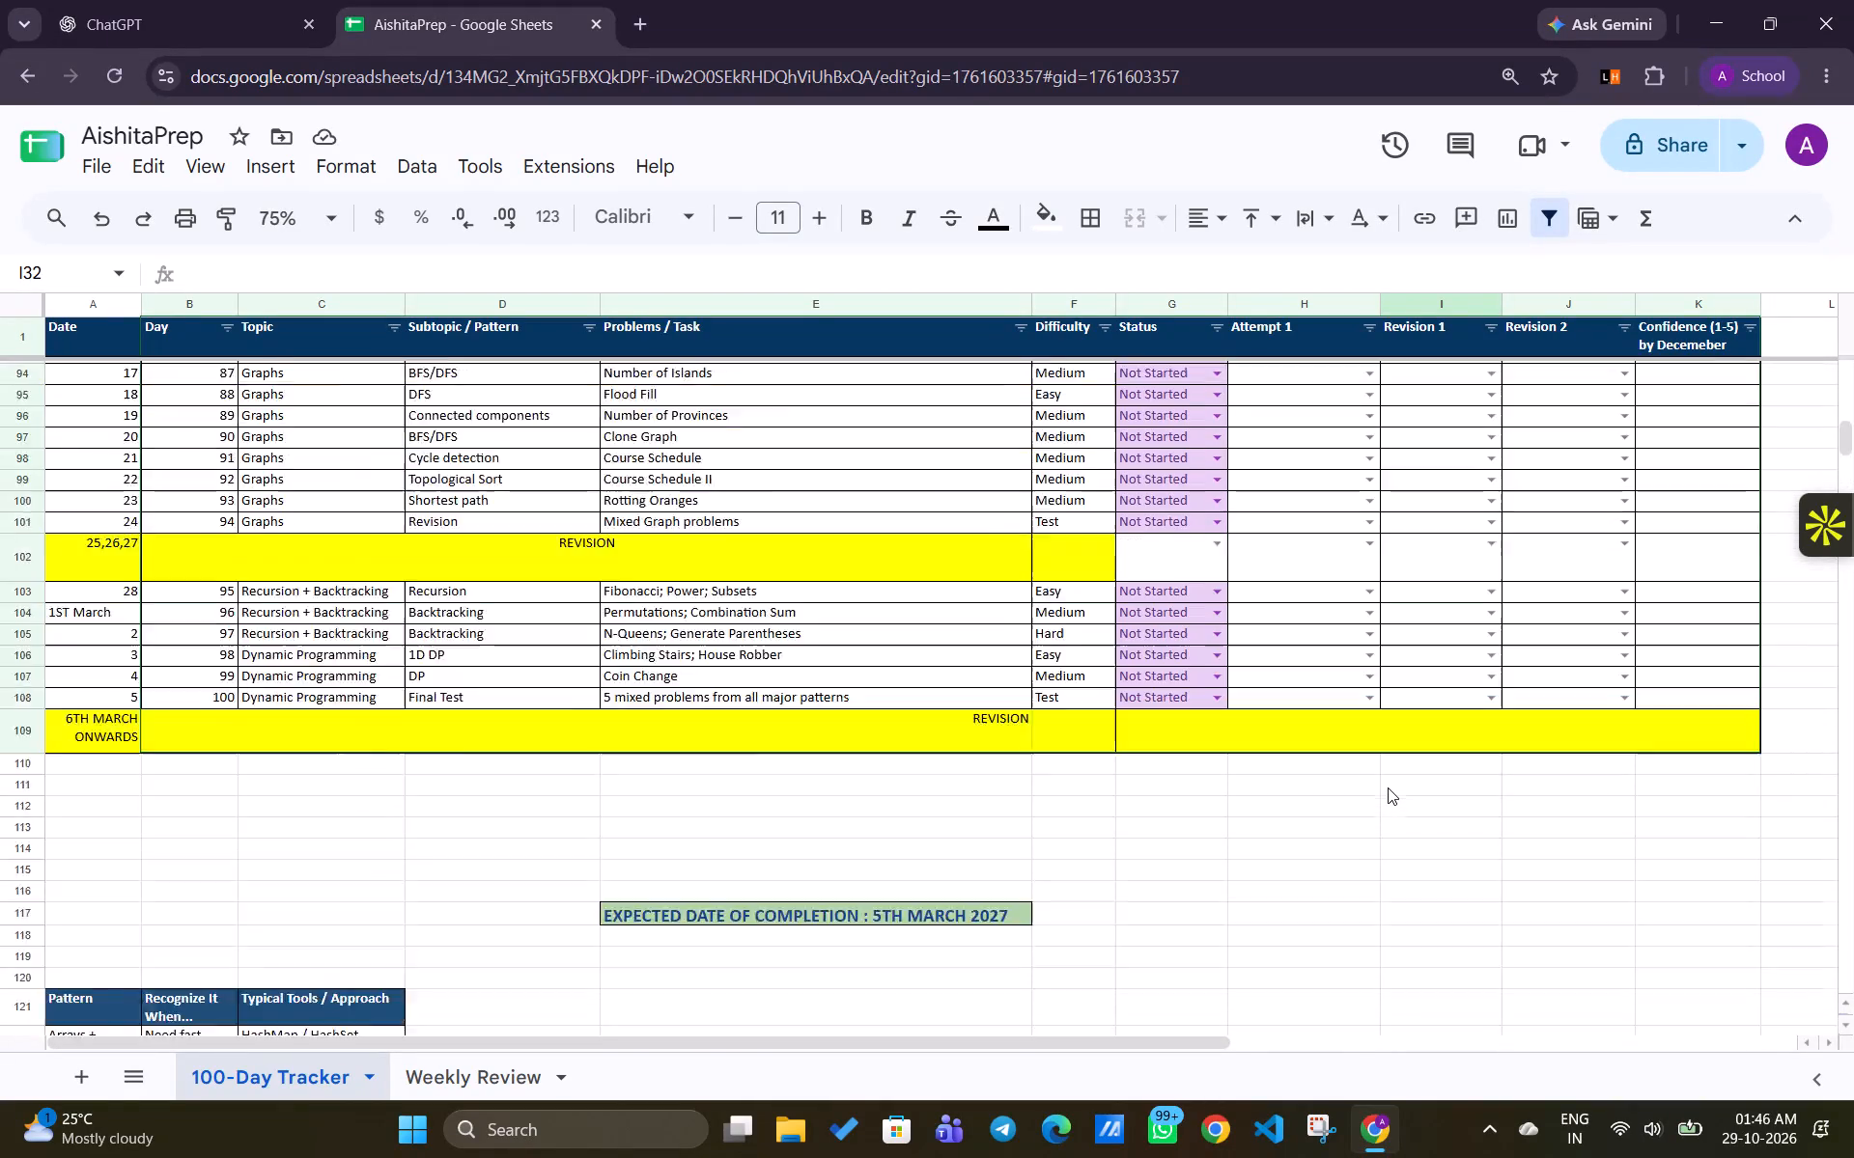
scroll(1388, 787, "up", 9)
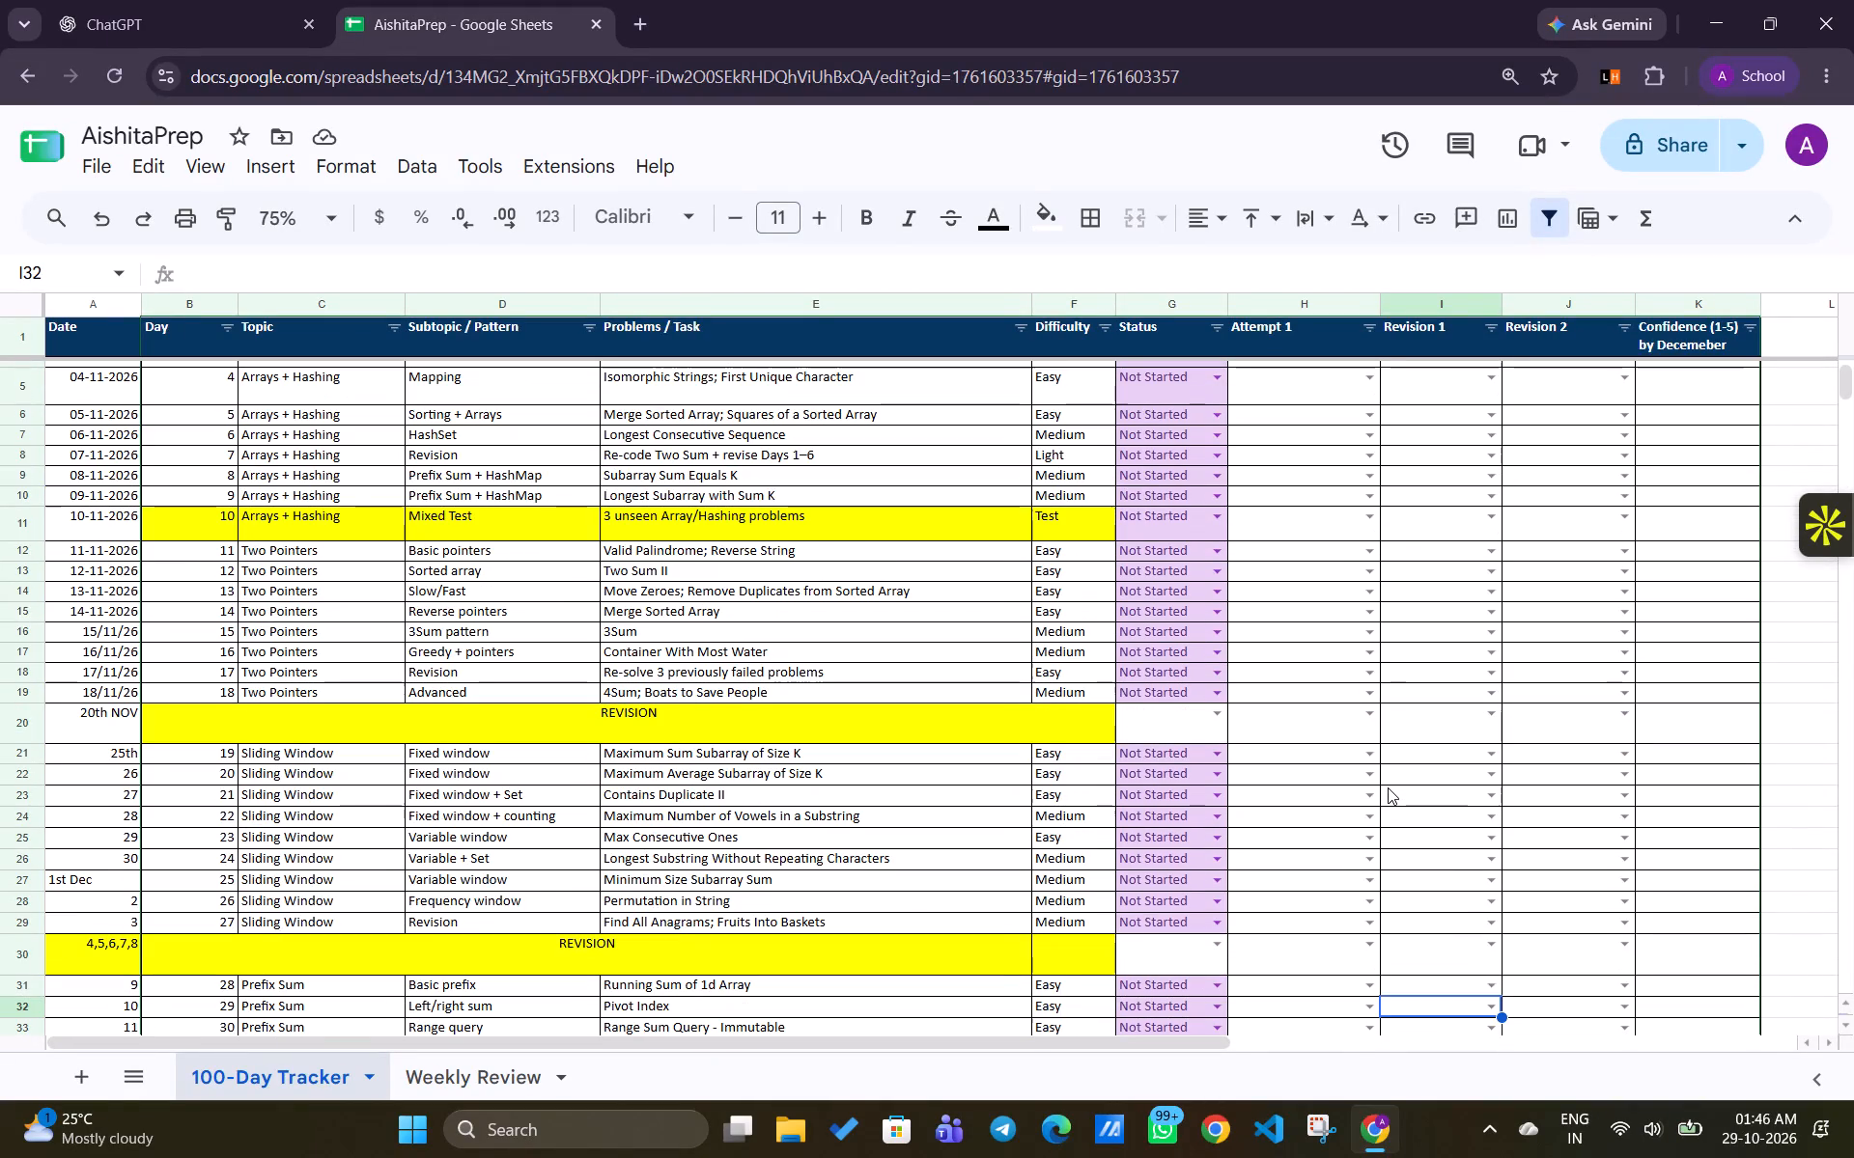
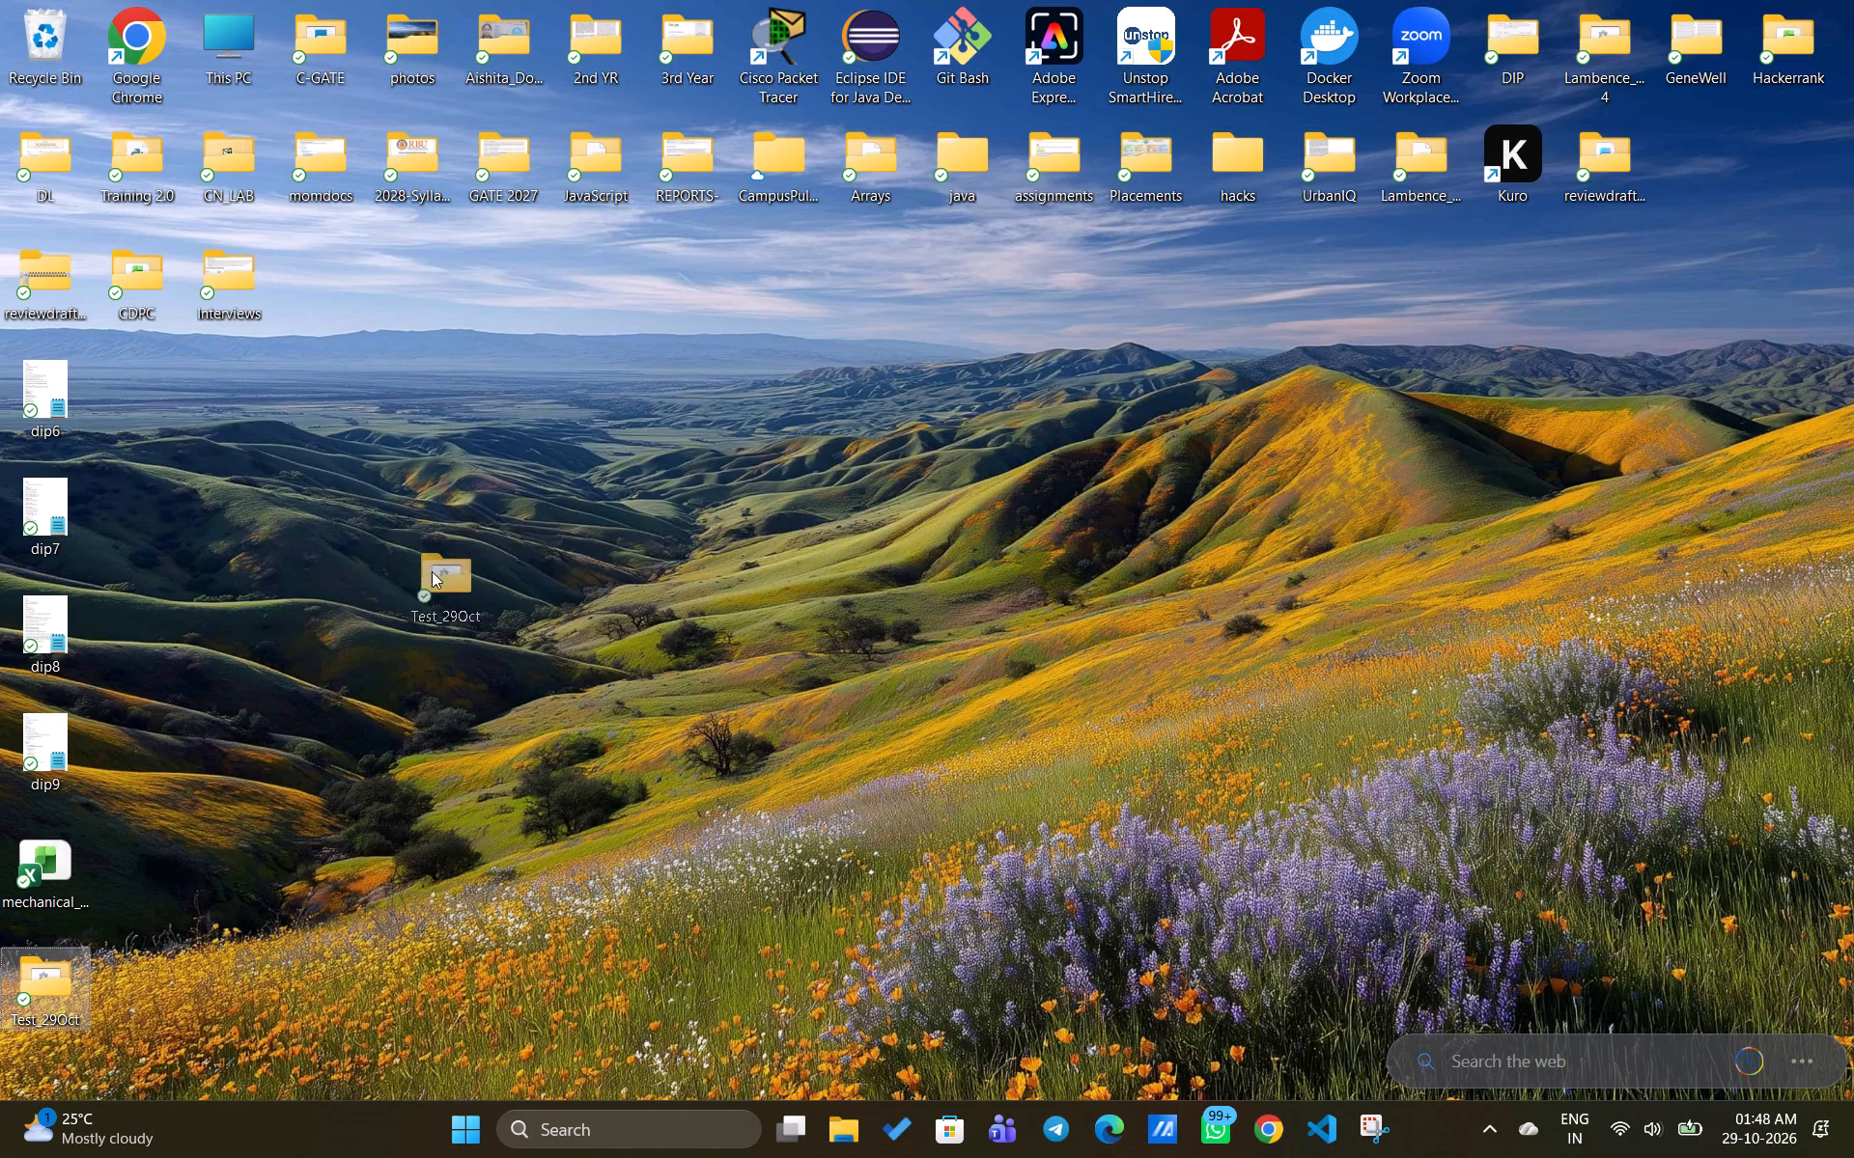
left_click_drag(432, 571, 431, 567)
left_click_drag(428, 635, 261, 265)
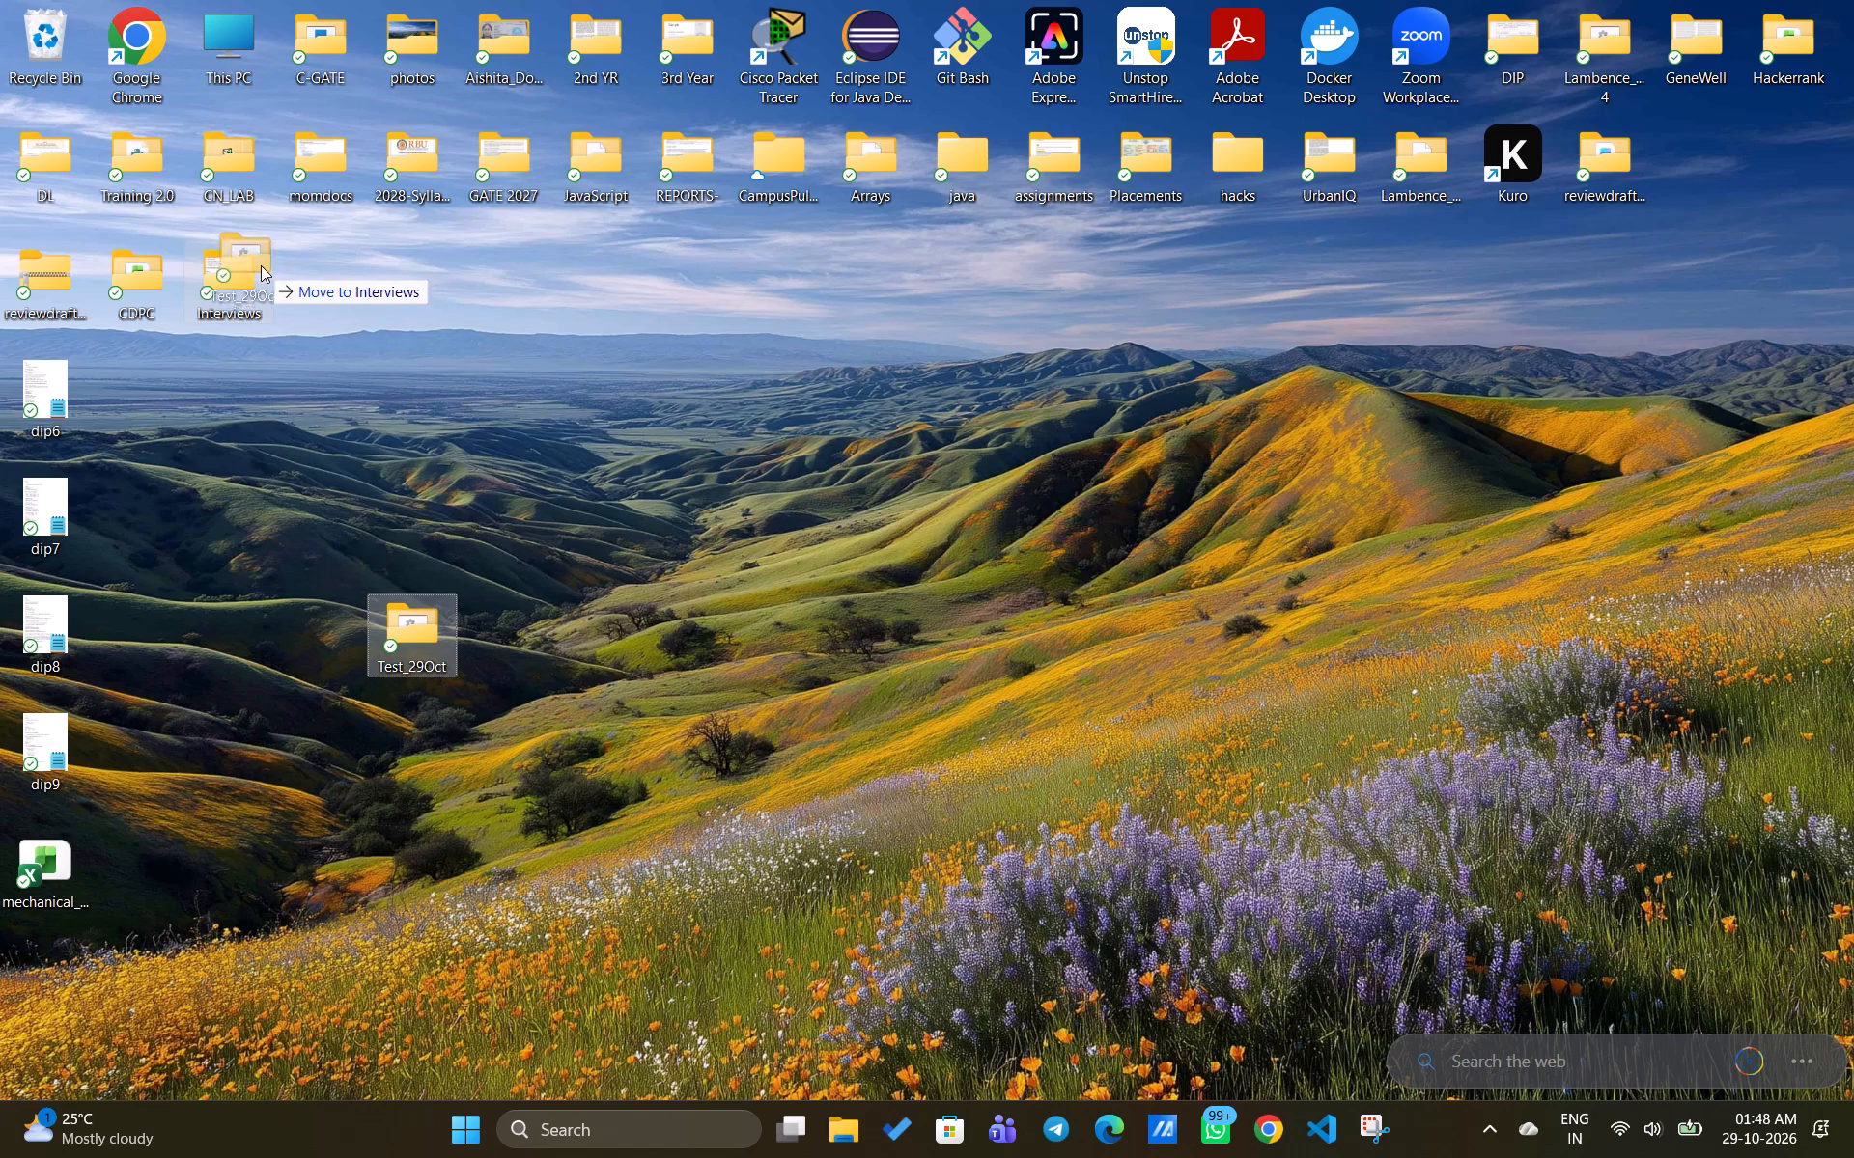
left_click_drag(261, 265, 261, 266)
left_click(485, 427)
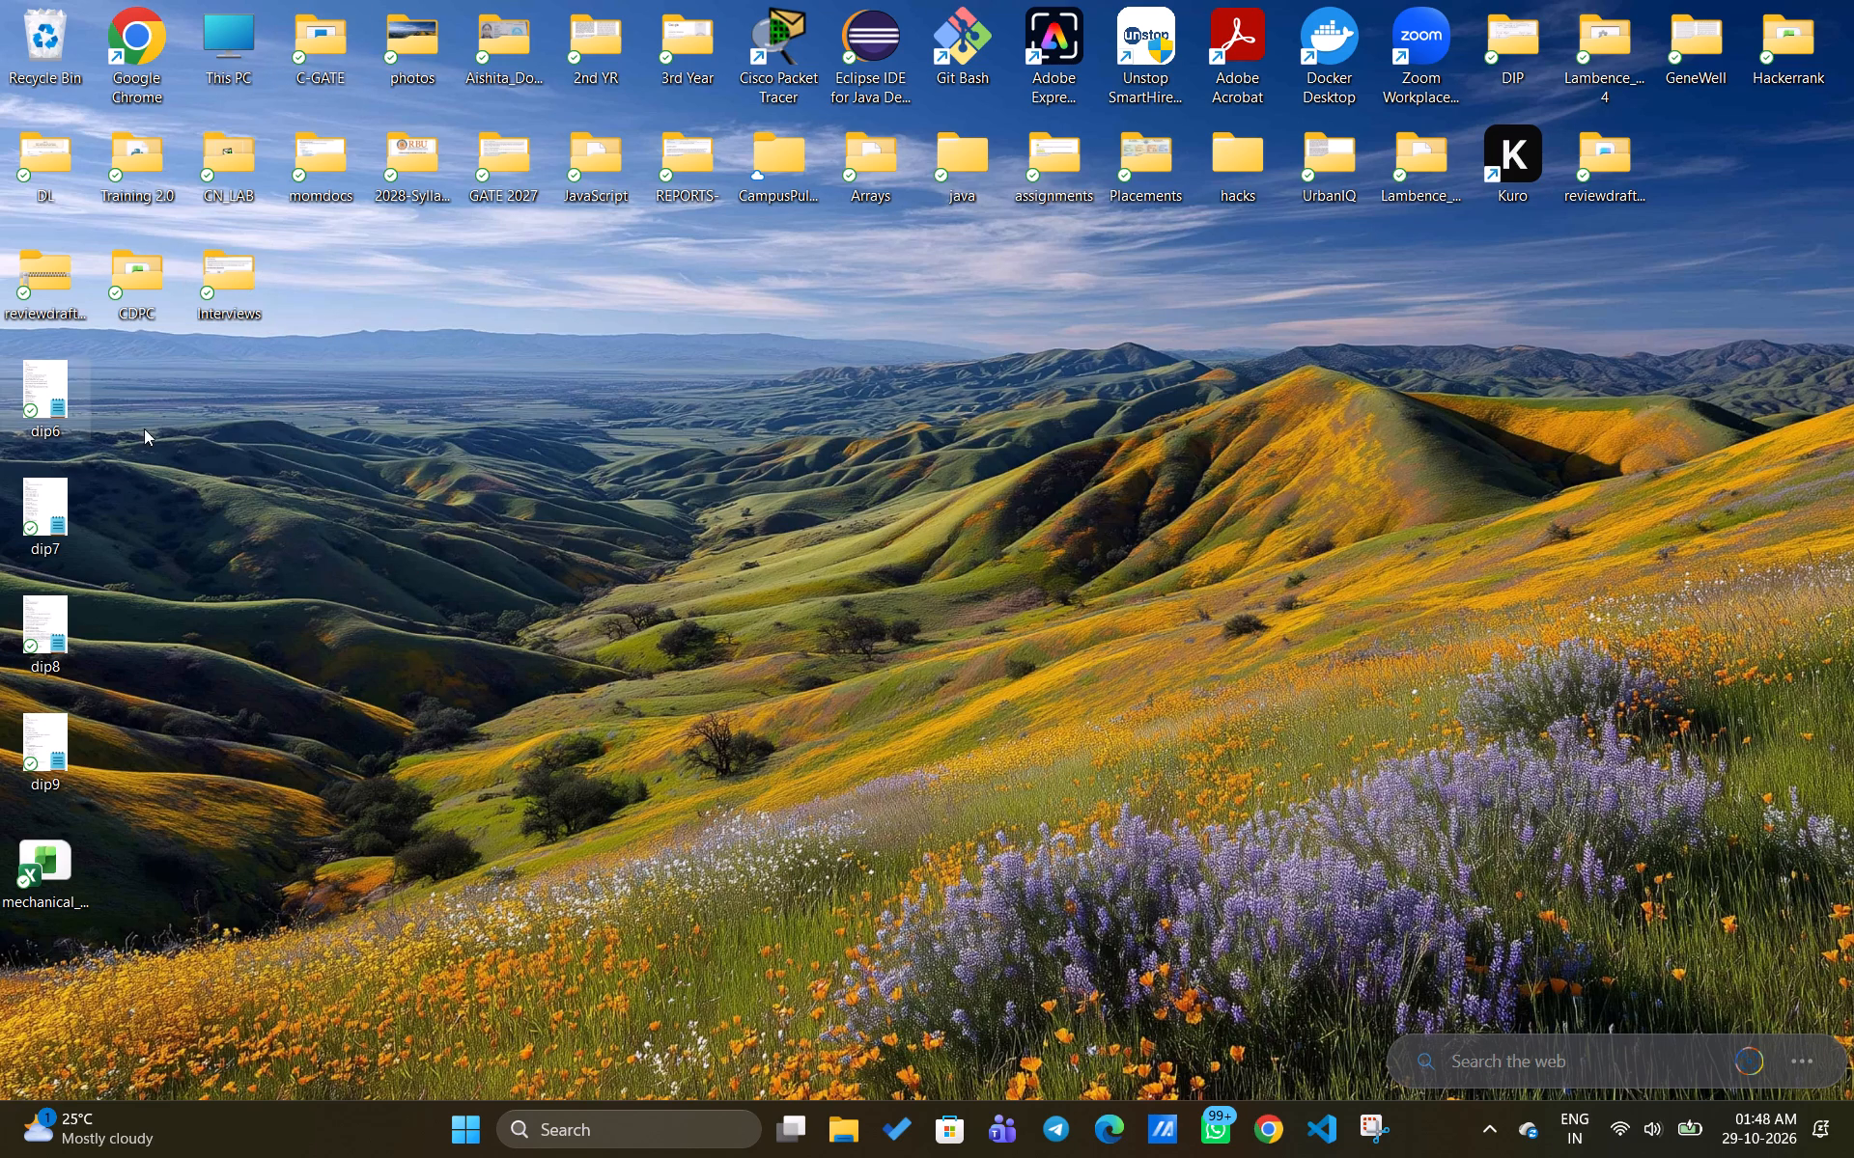
Delete the dip6, dip7, dip8 and dip9 documents and the mechanical spreadsheet file from the desktop.
left_click_drag(161, 354, 5, 989)
key("Delete")
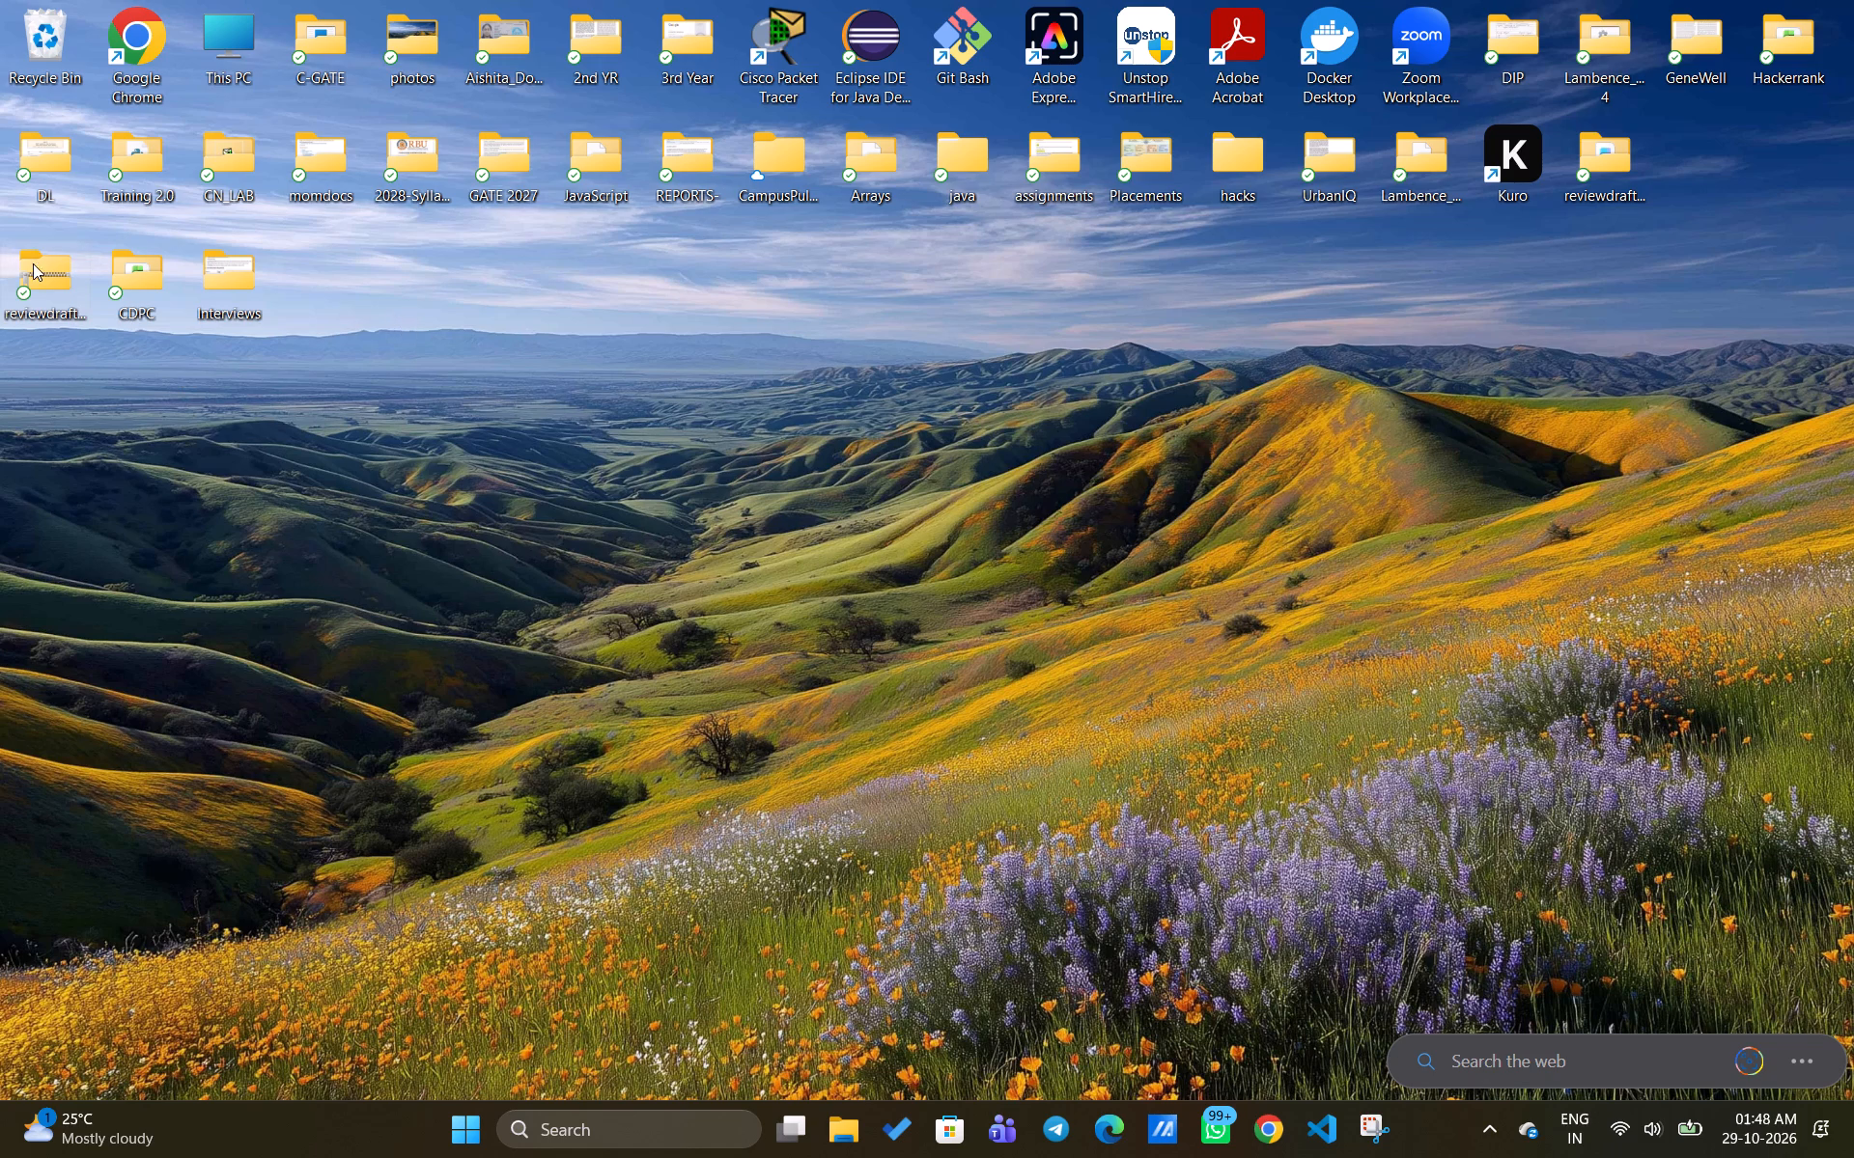
Rearrange the desktop folders so the reviewdraftv1 and CDPC folders end the second icon row and Interviews starts the third.
left_click_drag(26, 271, 1344, 251)
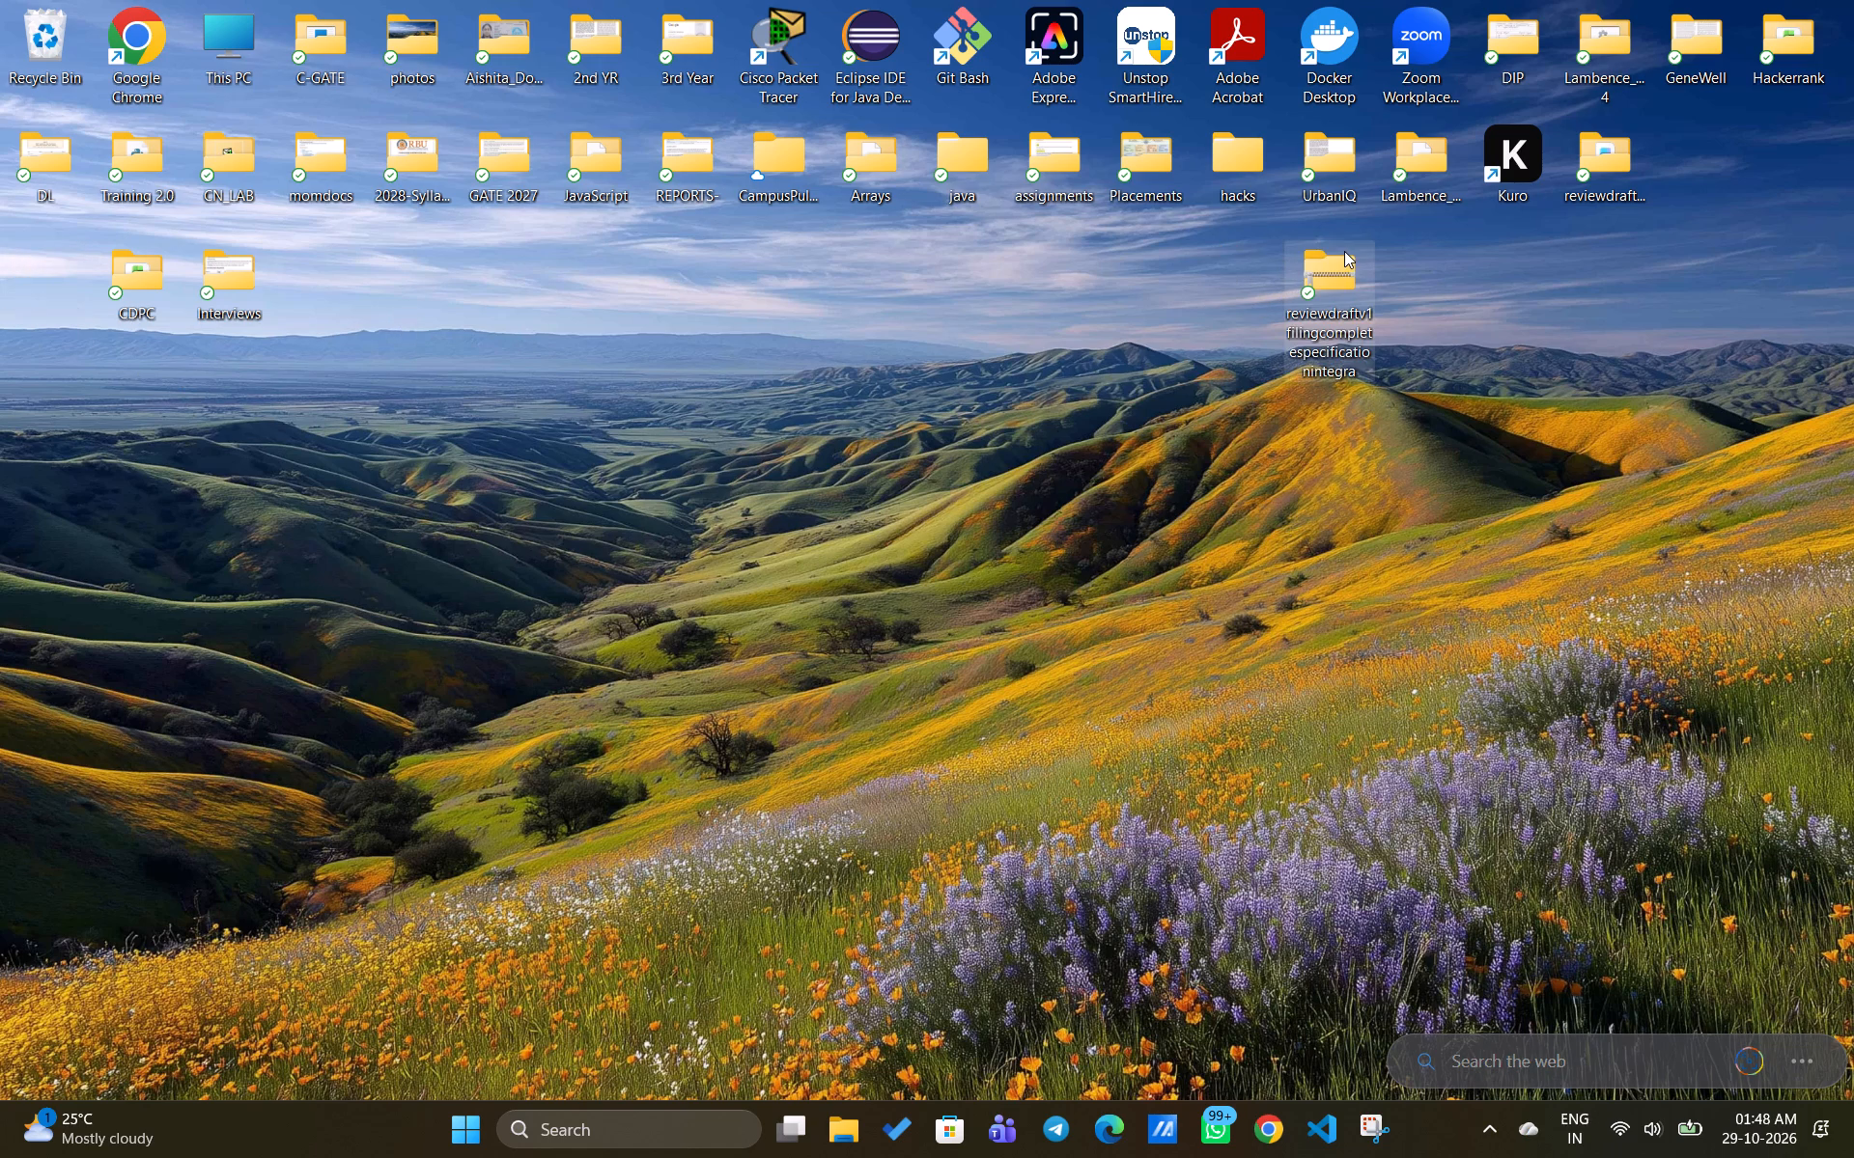
left_click_drag(1344, 251, 1737, 125)
left_click(1559, 341)
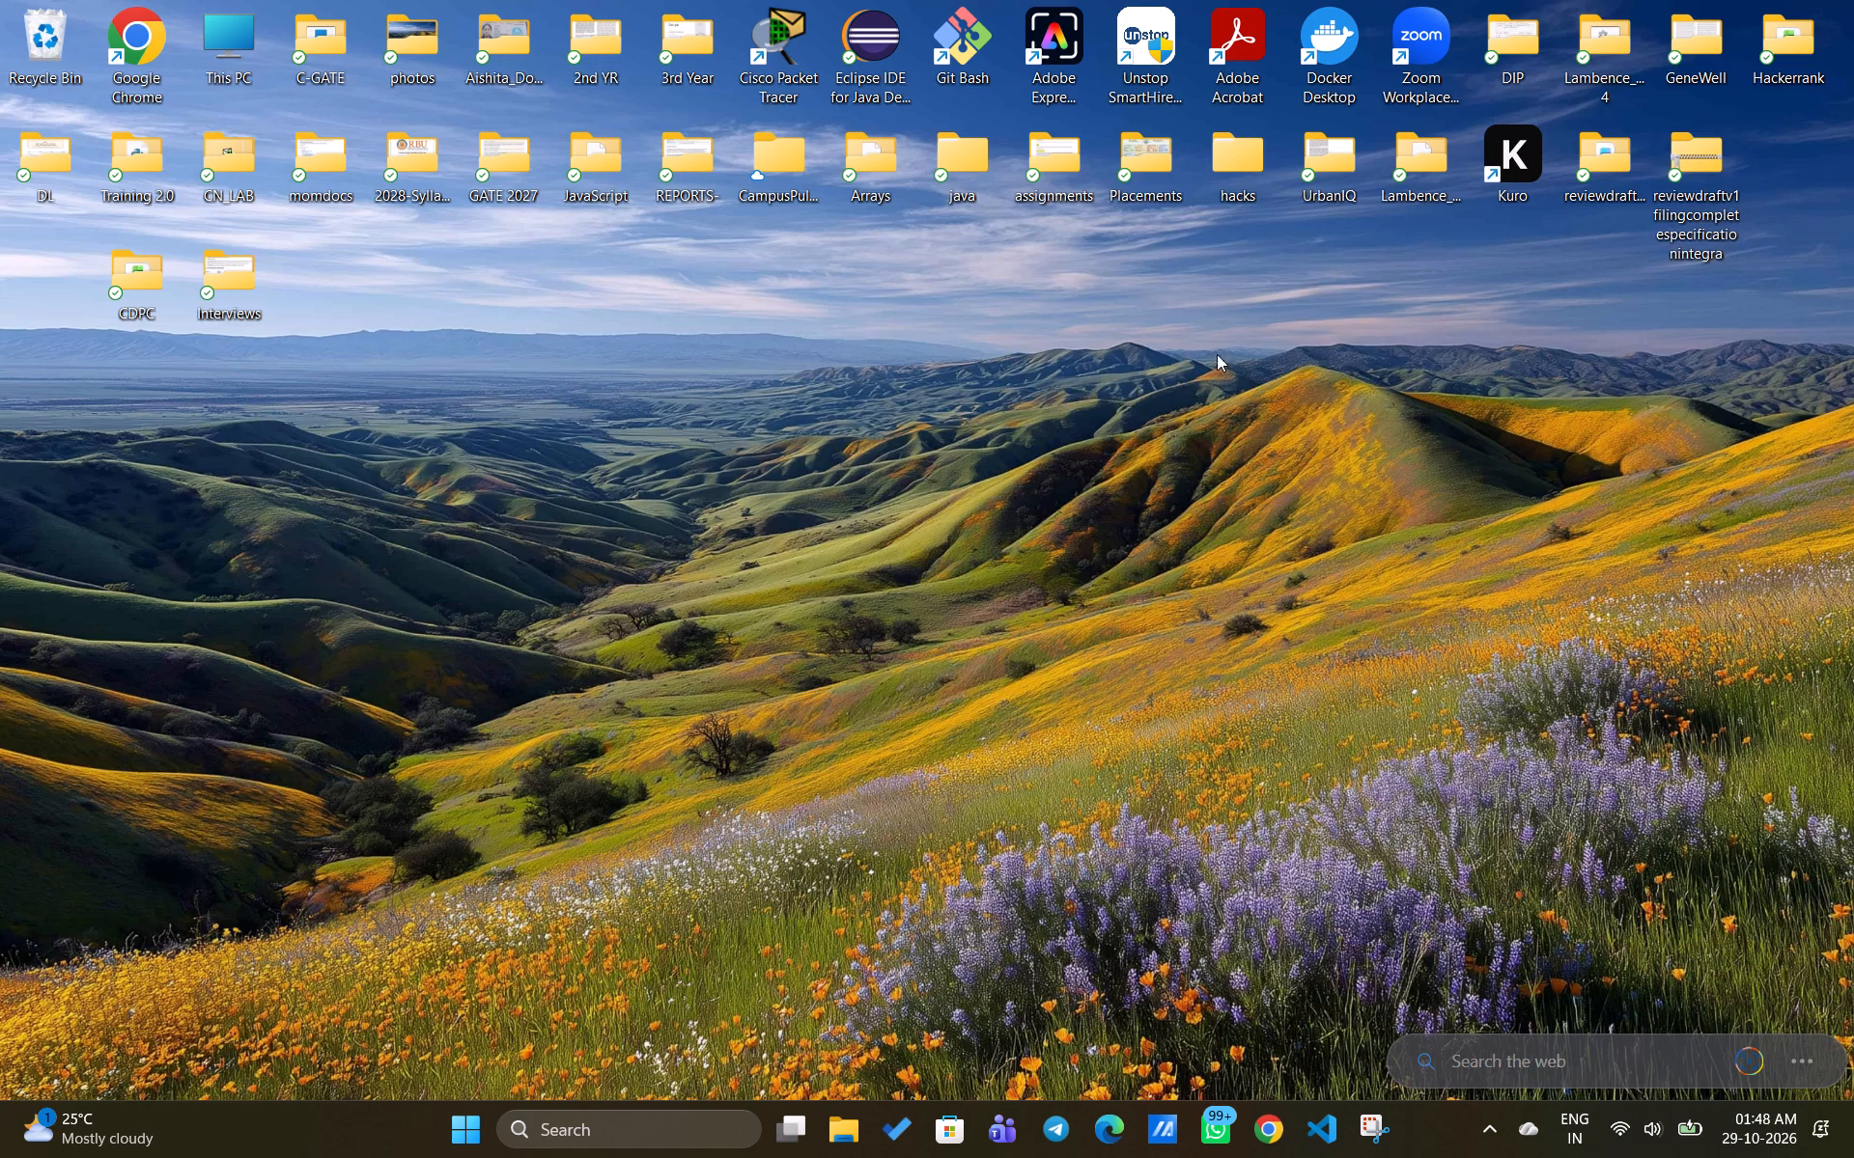
left_click_drag(206, 282, 20, 258)
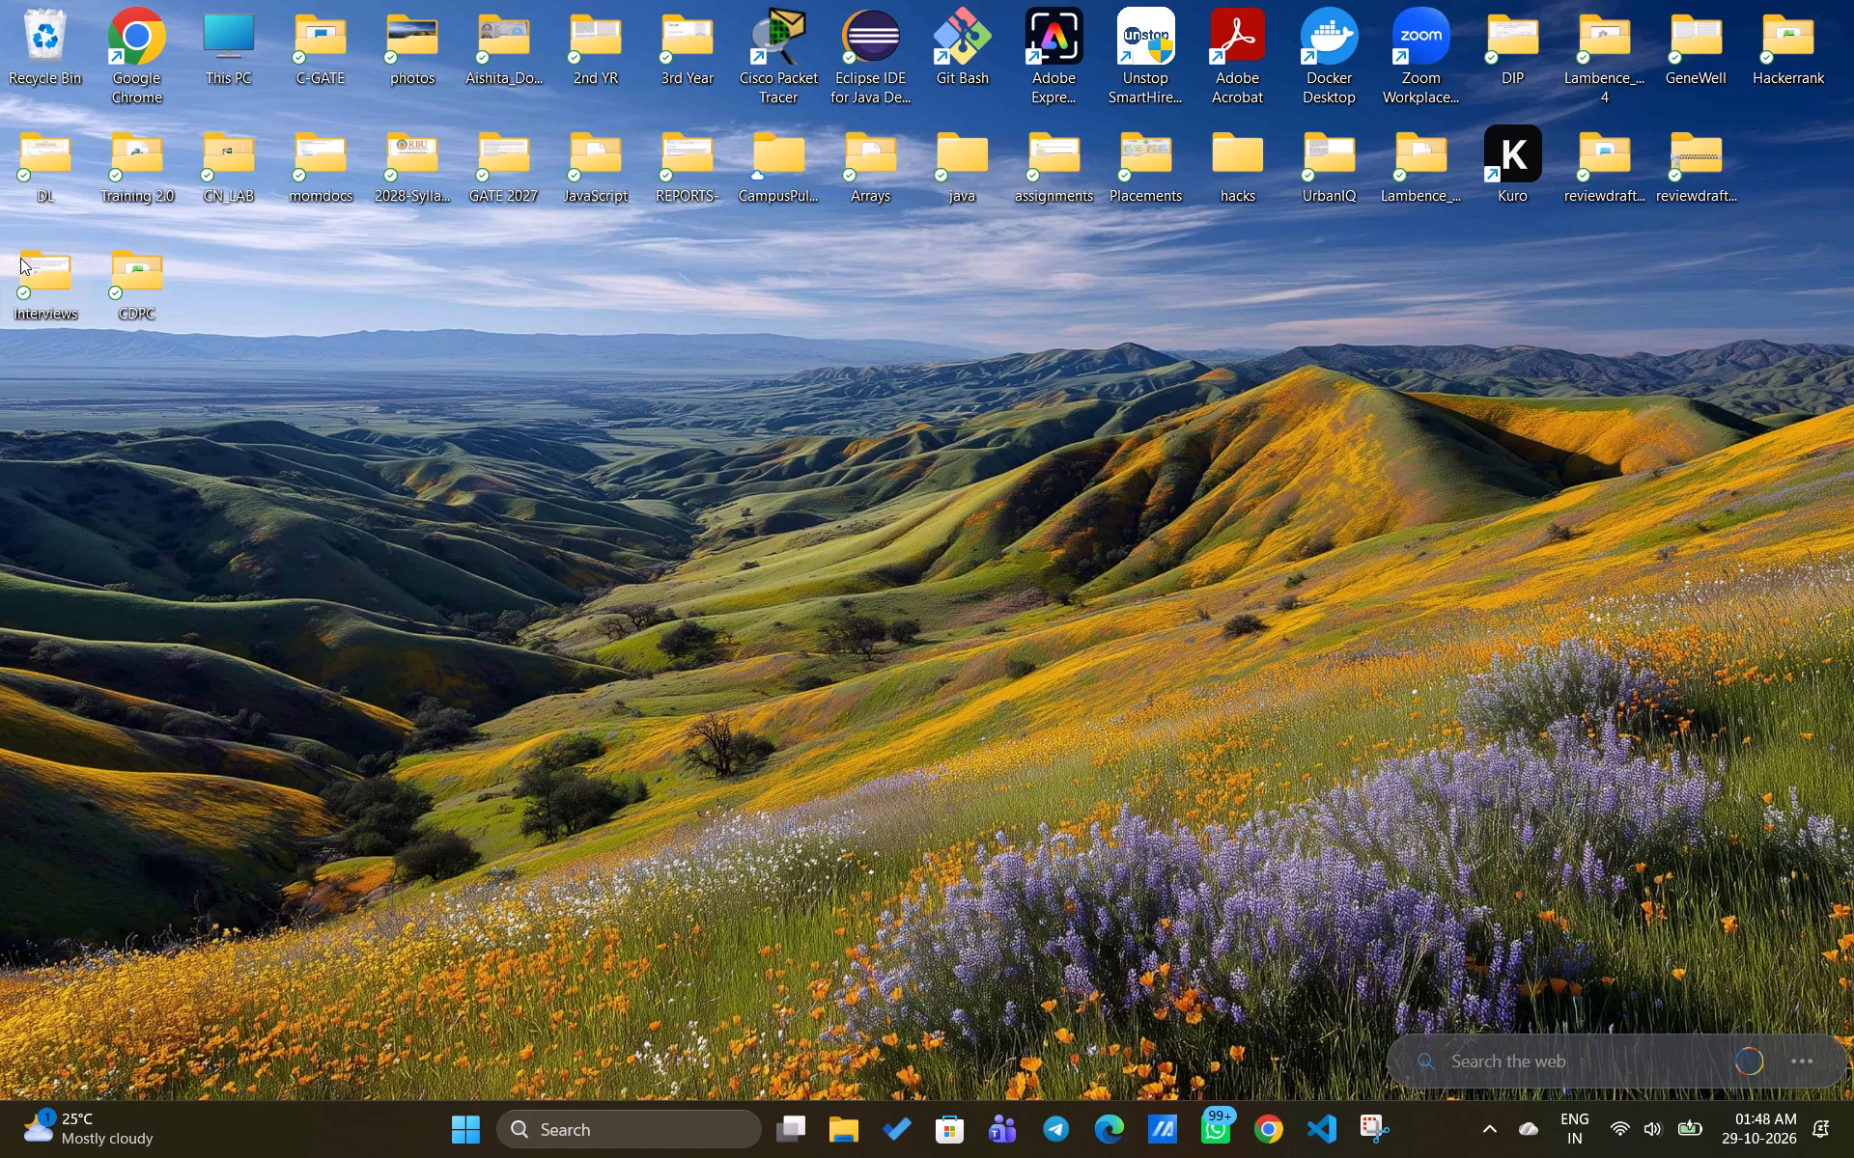
left_click_drag(136, 274, 1796, 146)
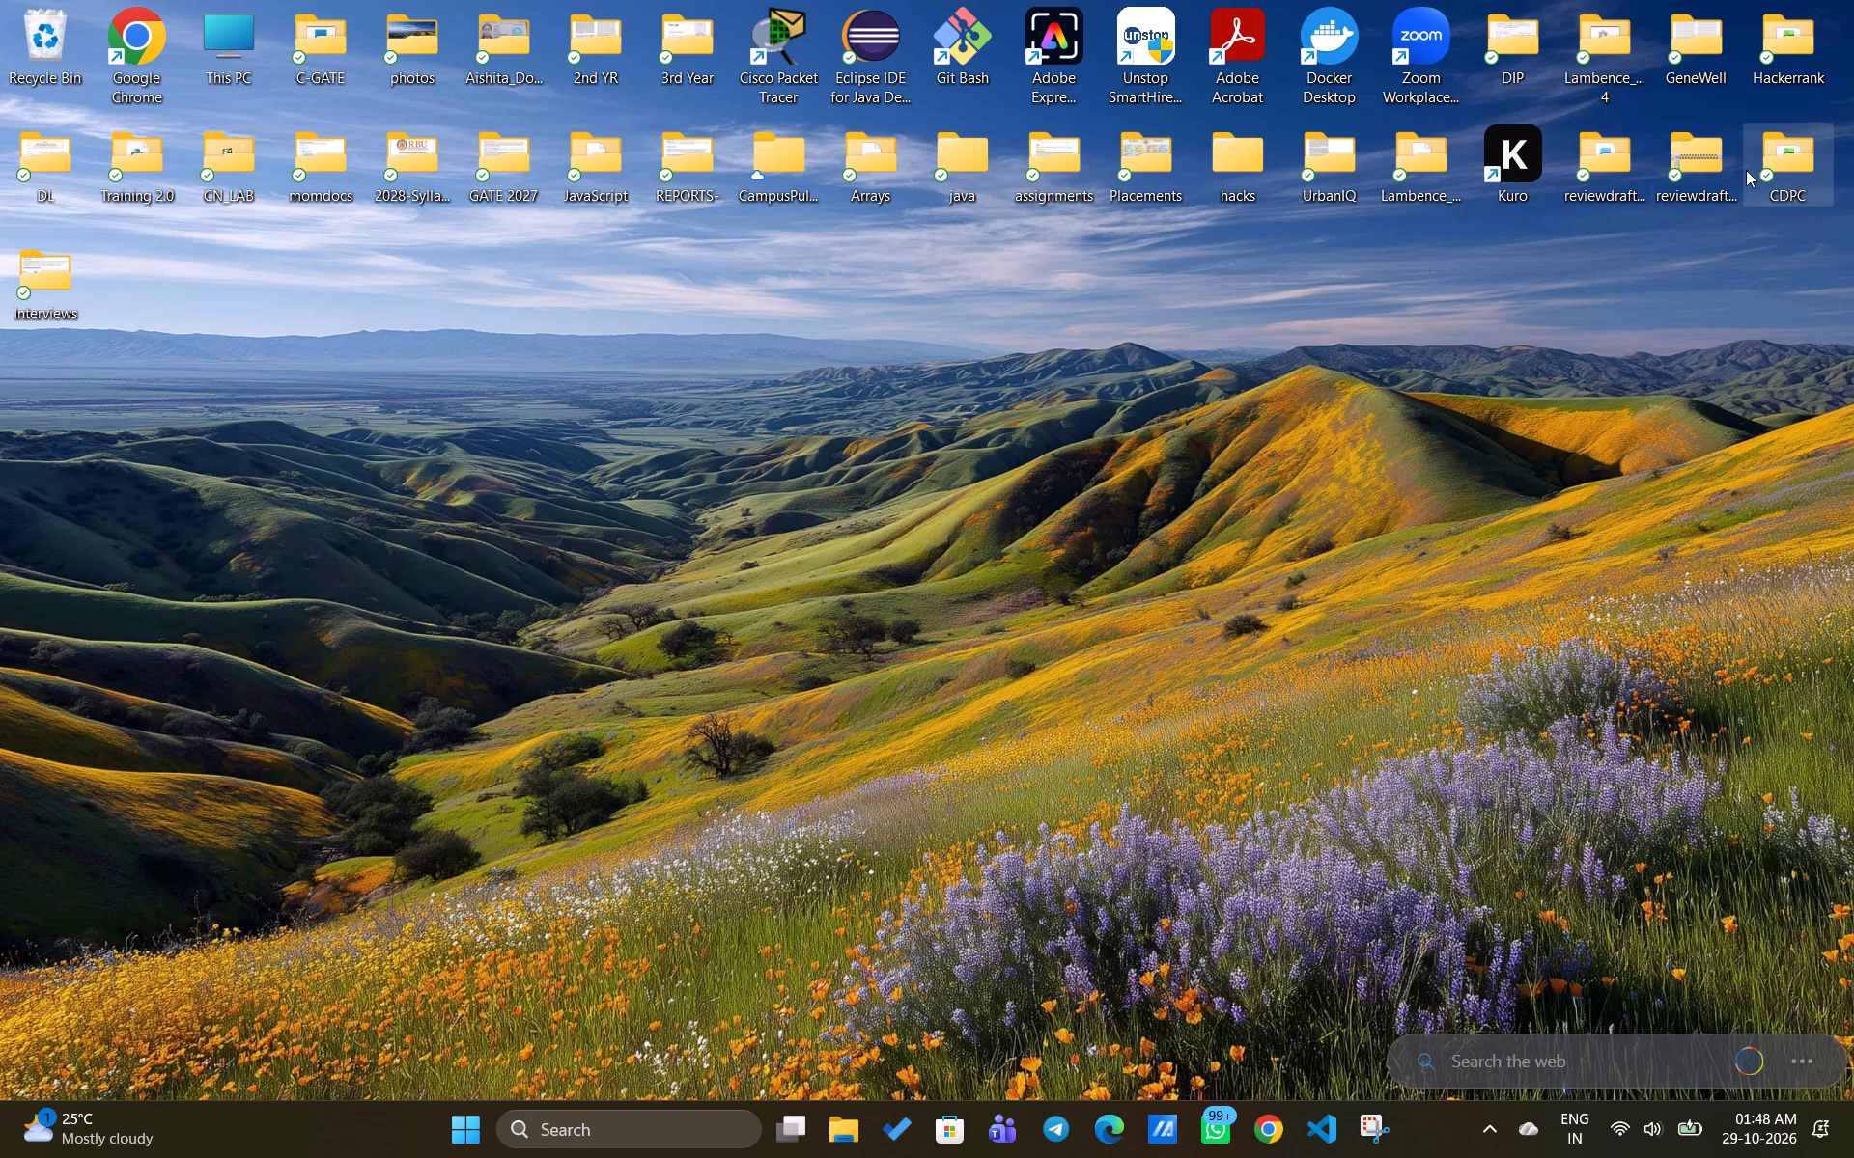
left_click(585, 327)
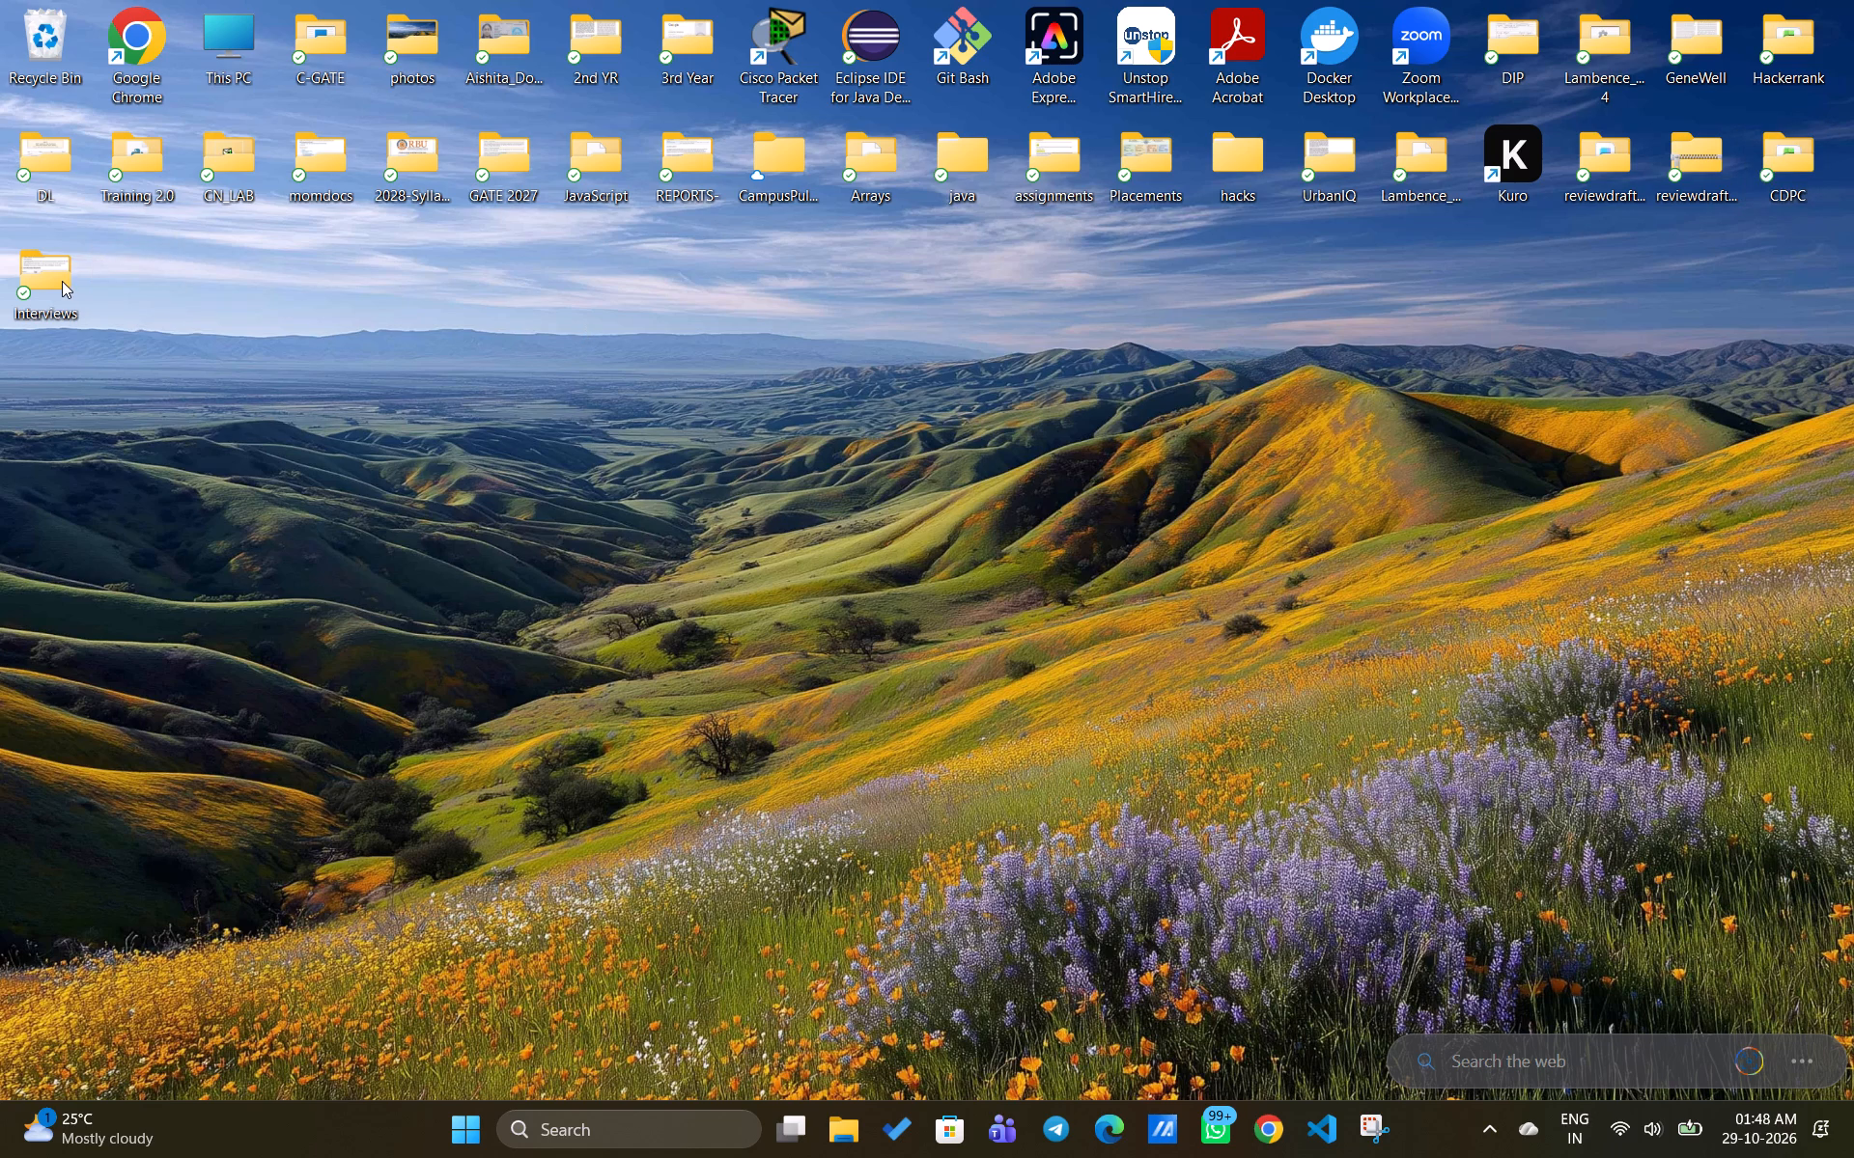
Delete the Lambence_SEB_Kit 4 and Lambence_SEB_Kit_3rdYear_19Oct2026 archives from the Interviews folder.
double_click(58, 286)
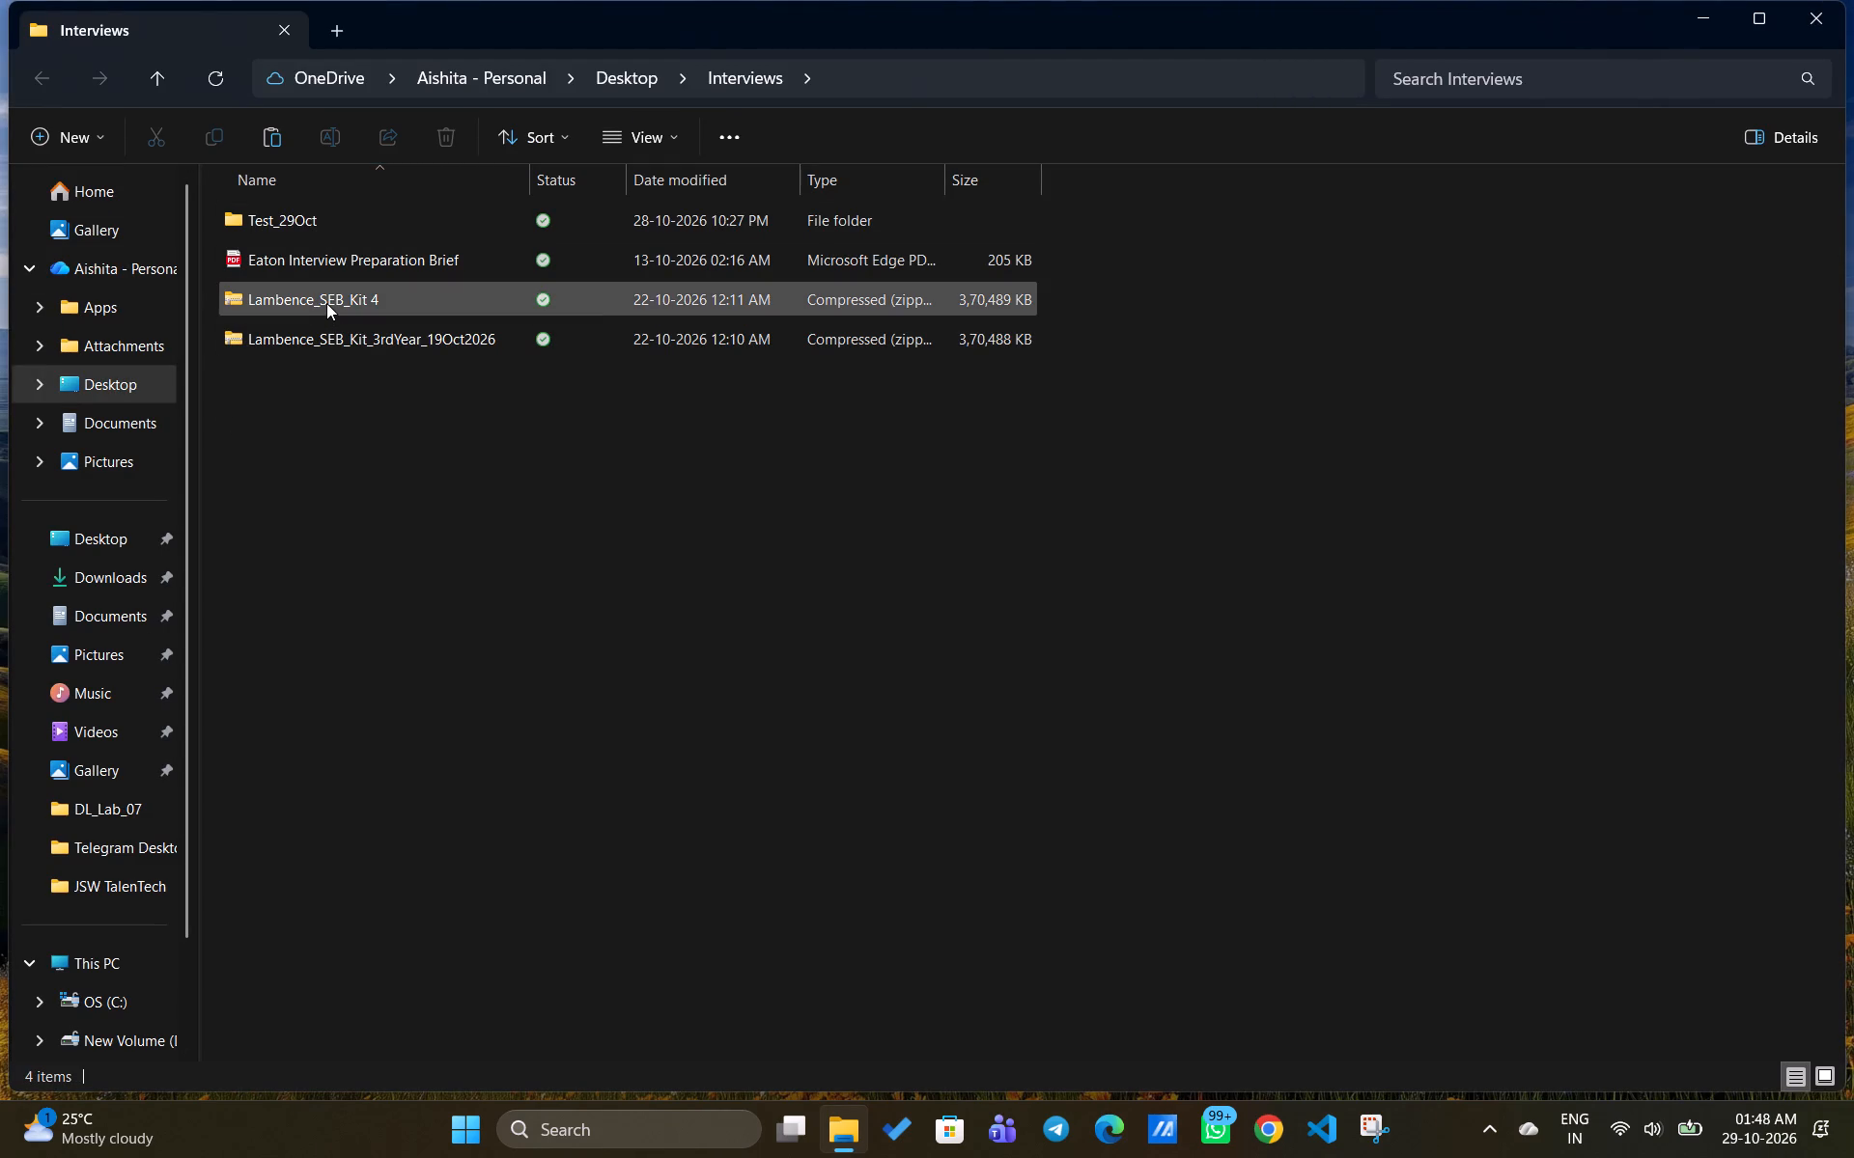
left_click(534, 497)
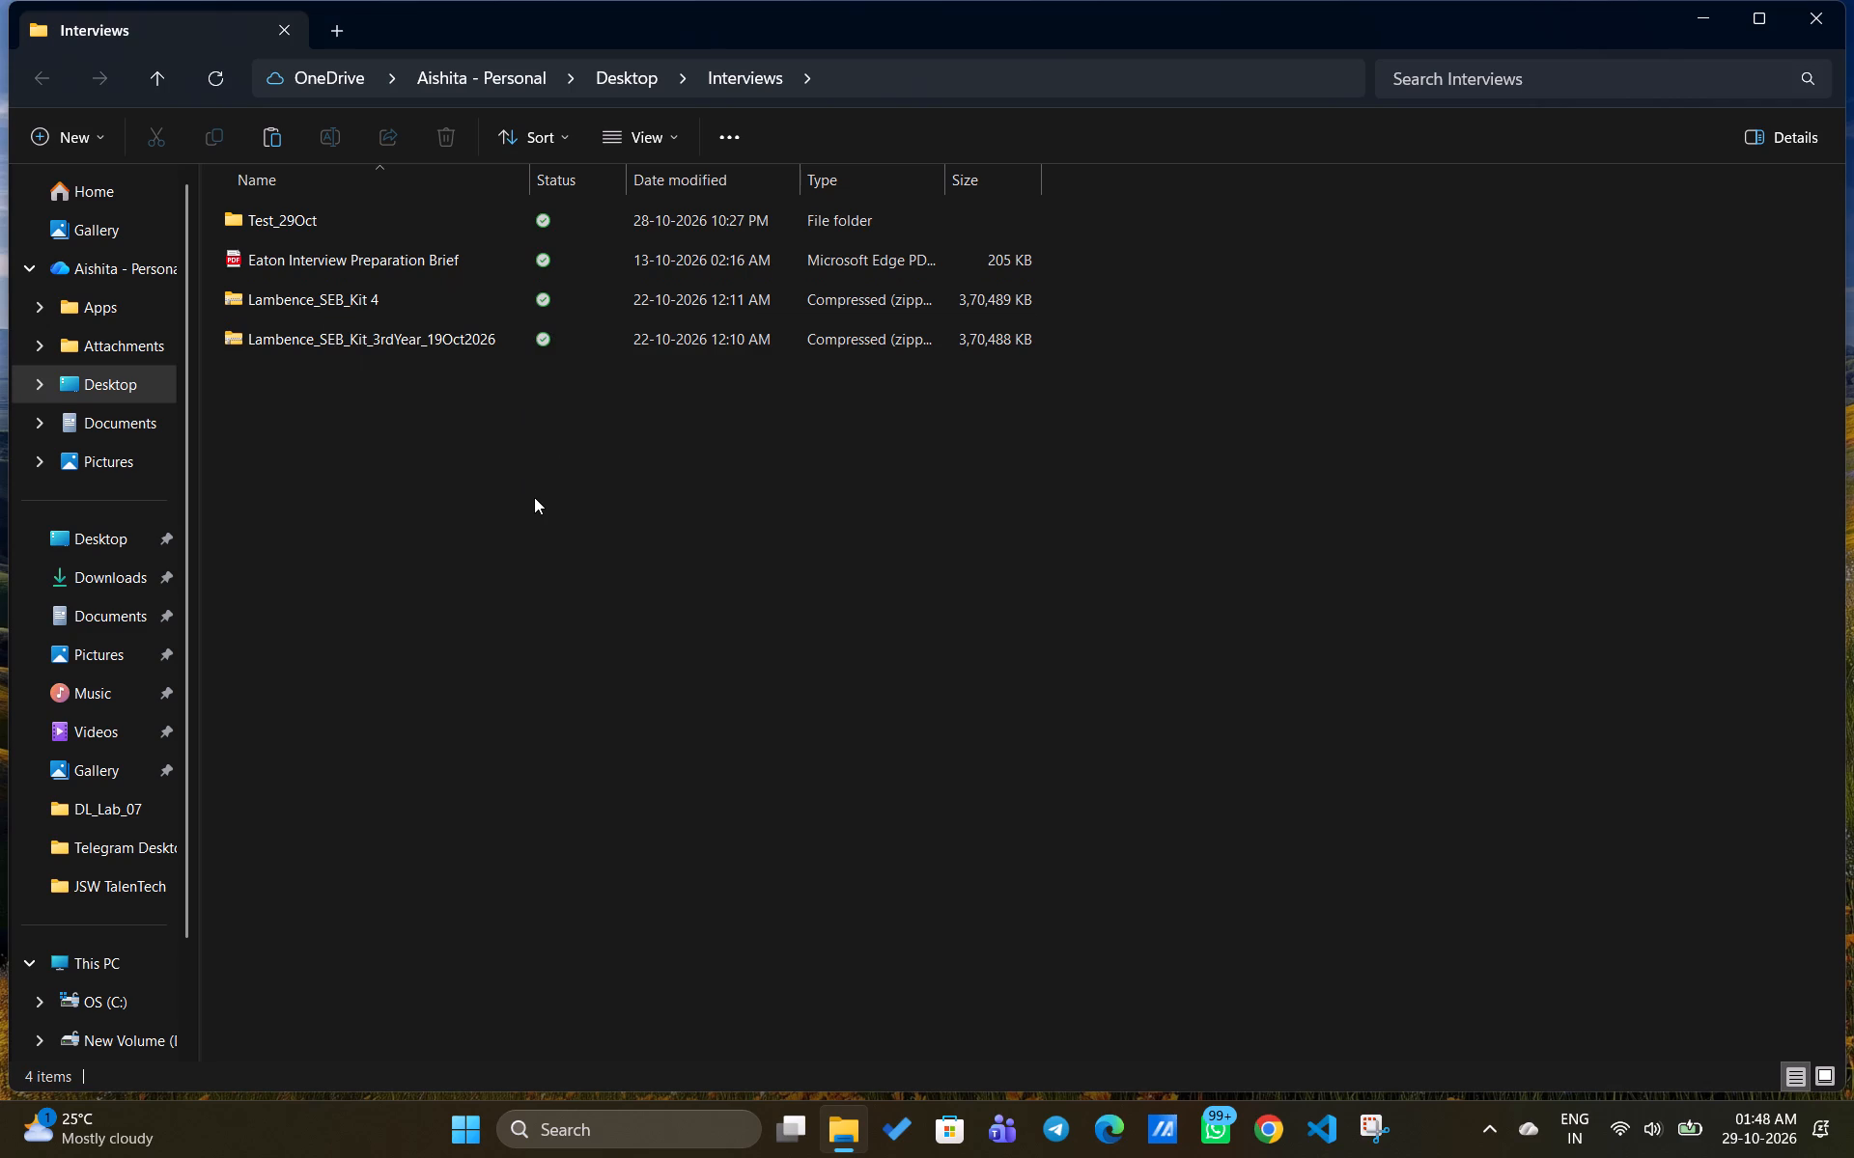
left_click_drag(526, 479, 460, 294)
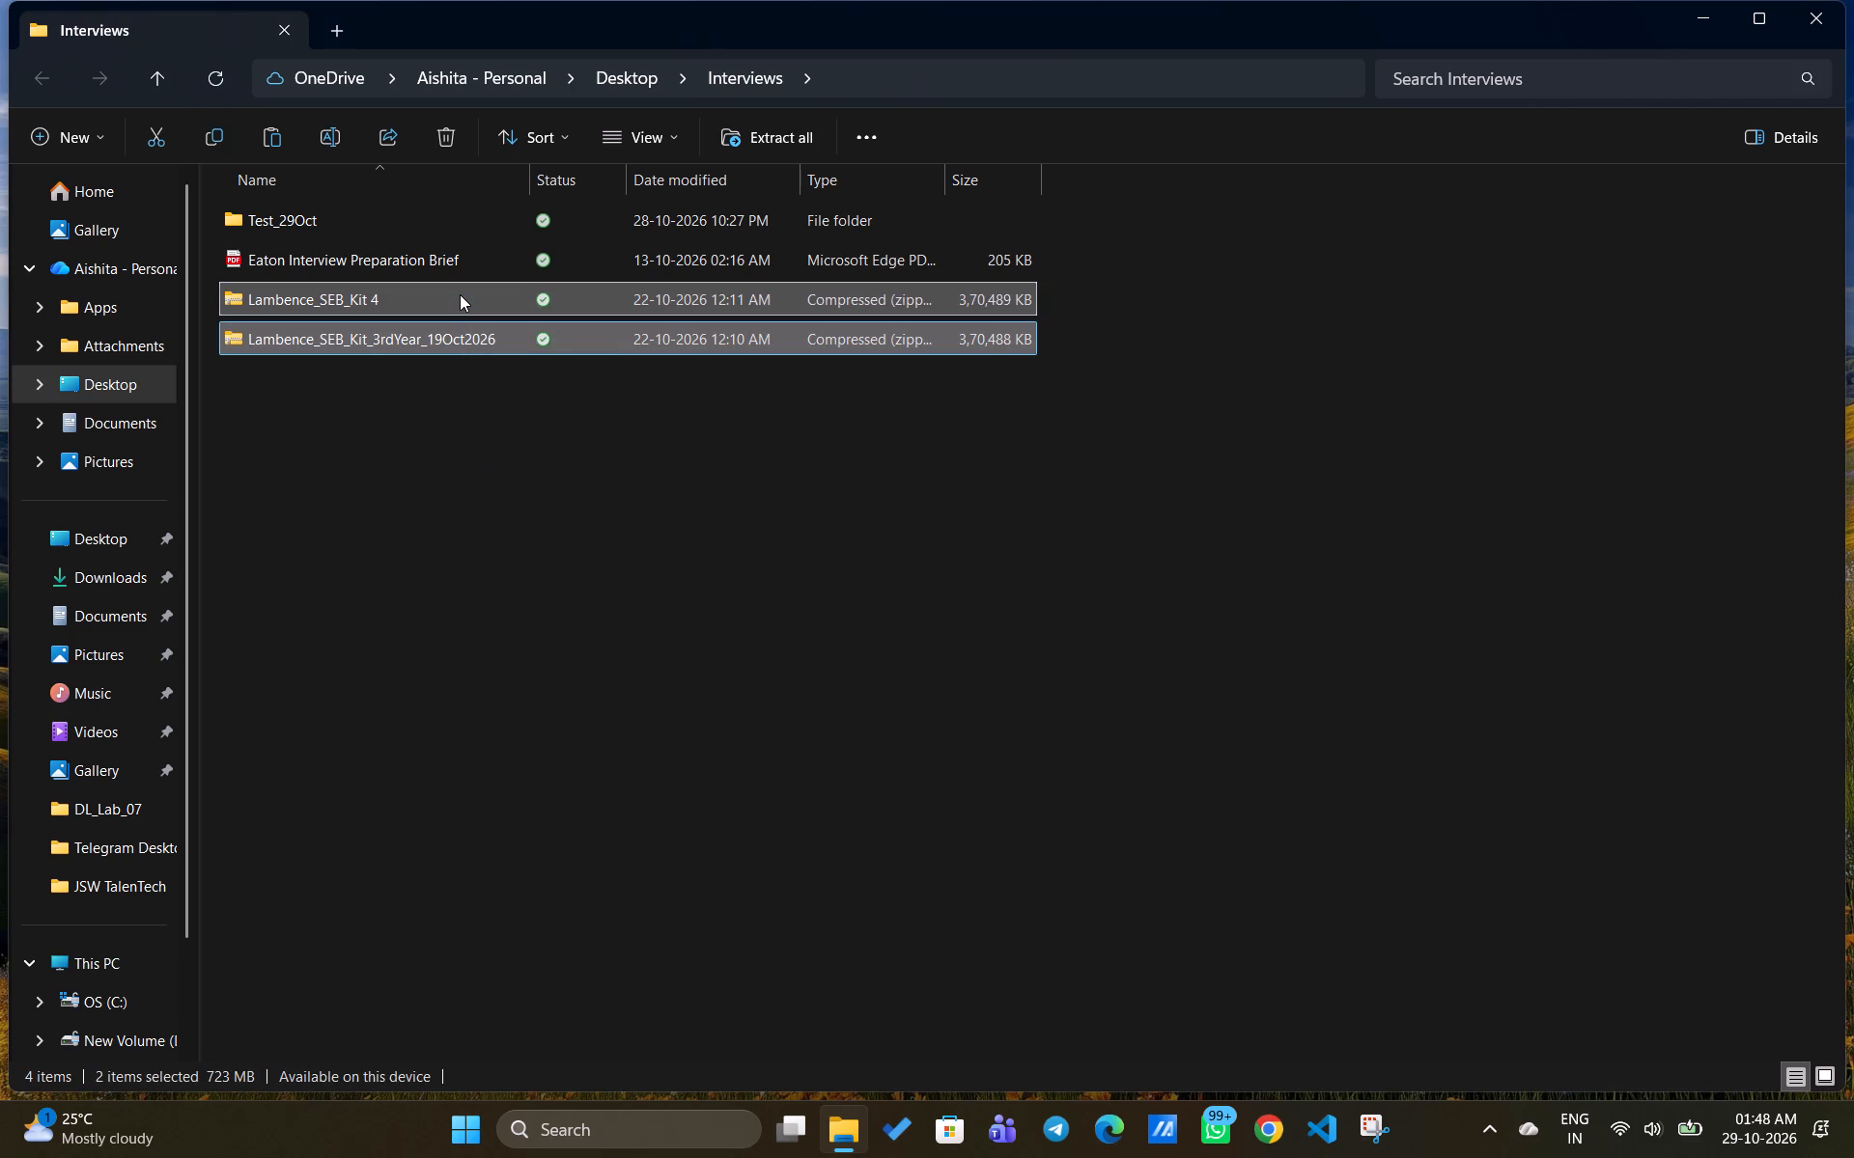
key("Delete")
Rename the Test_29Oct folder inside Interviews as Aishita.
left_click(382, 219)
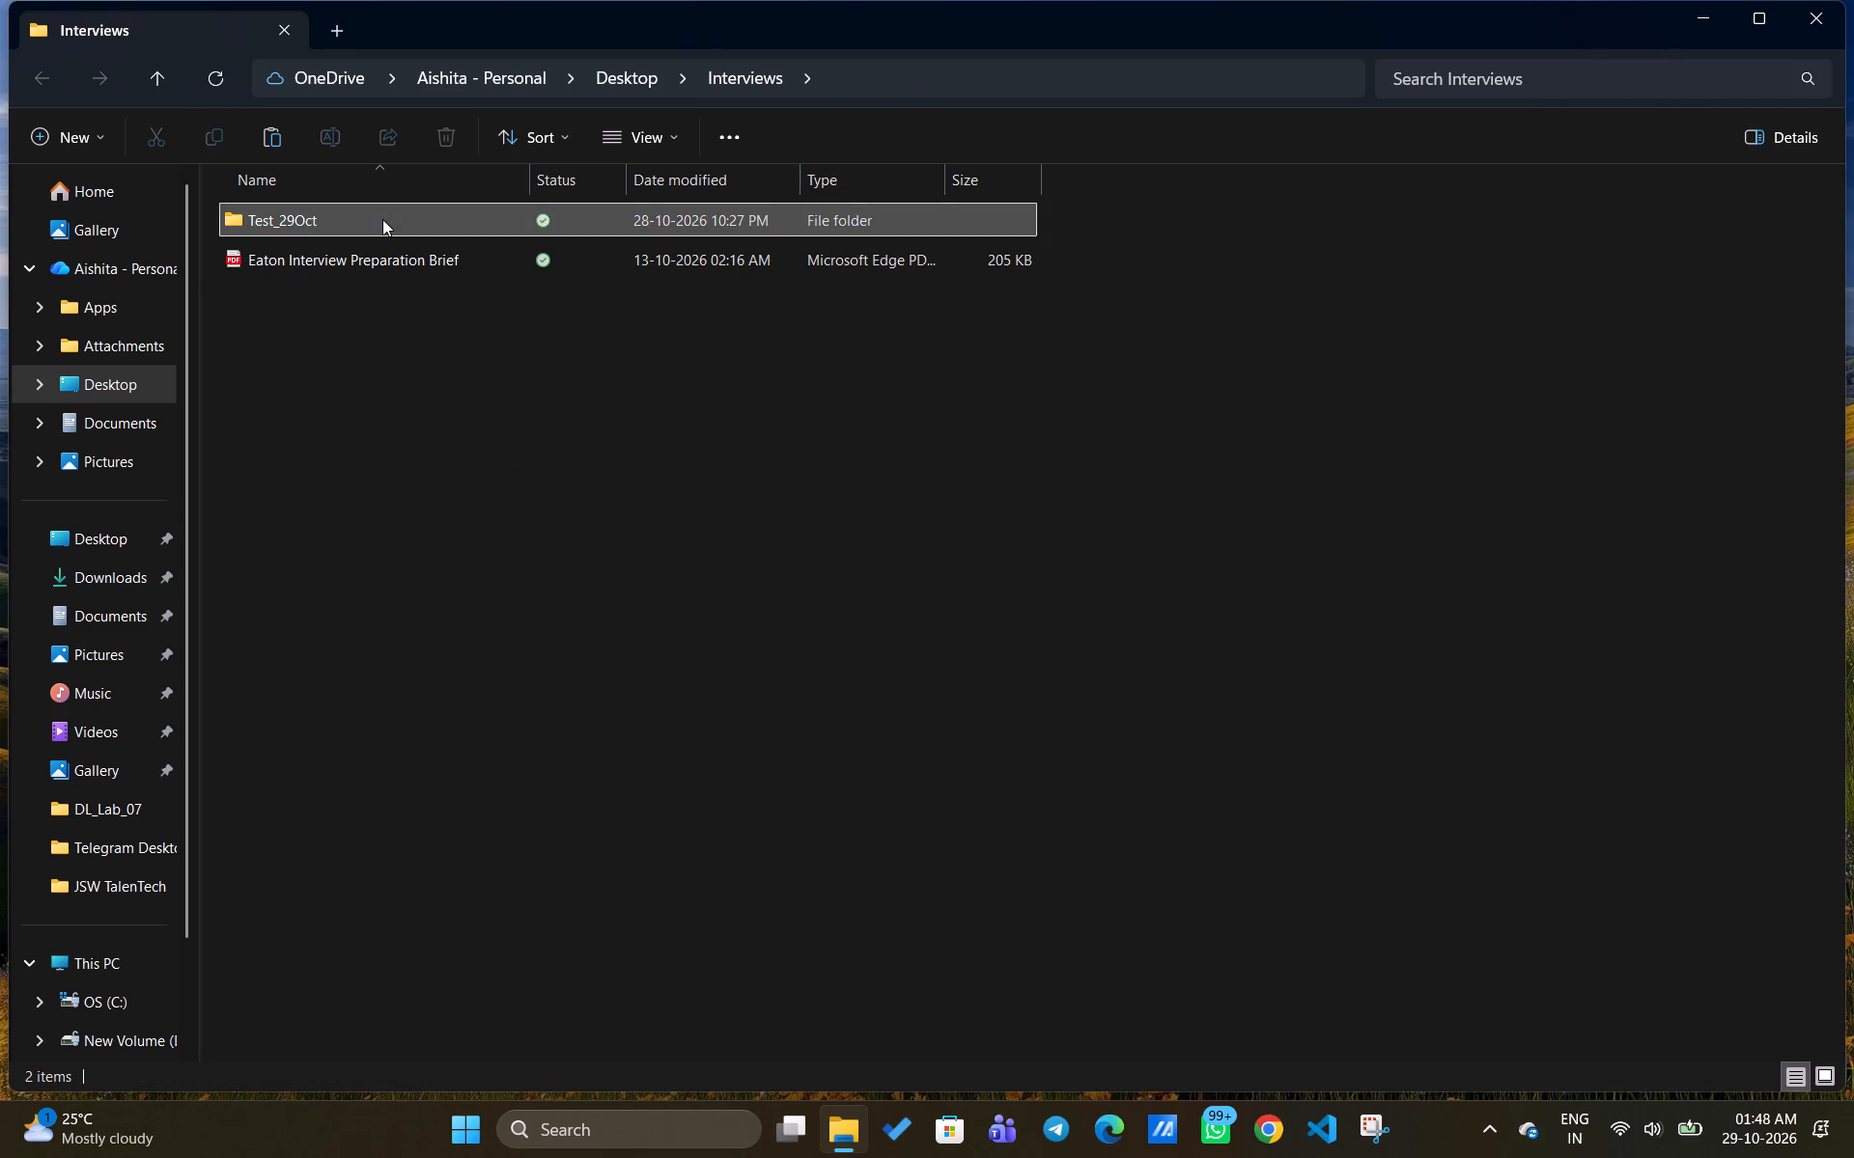
left_click(328, 142)
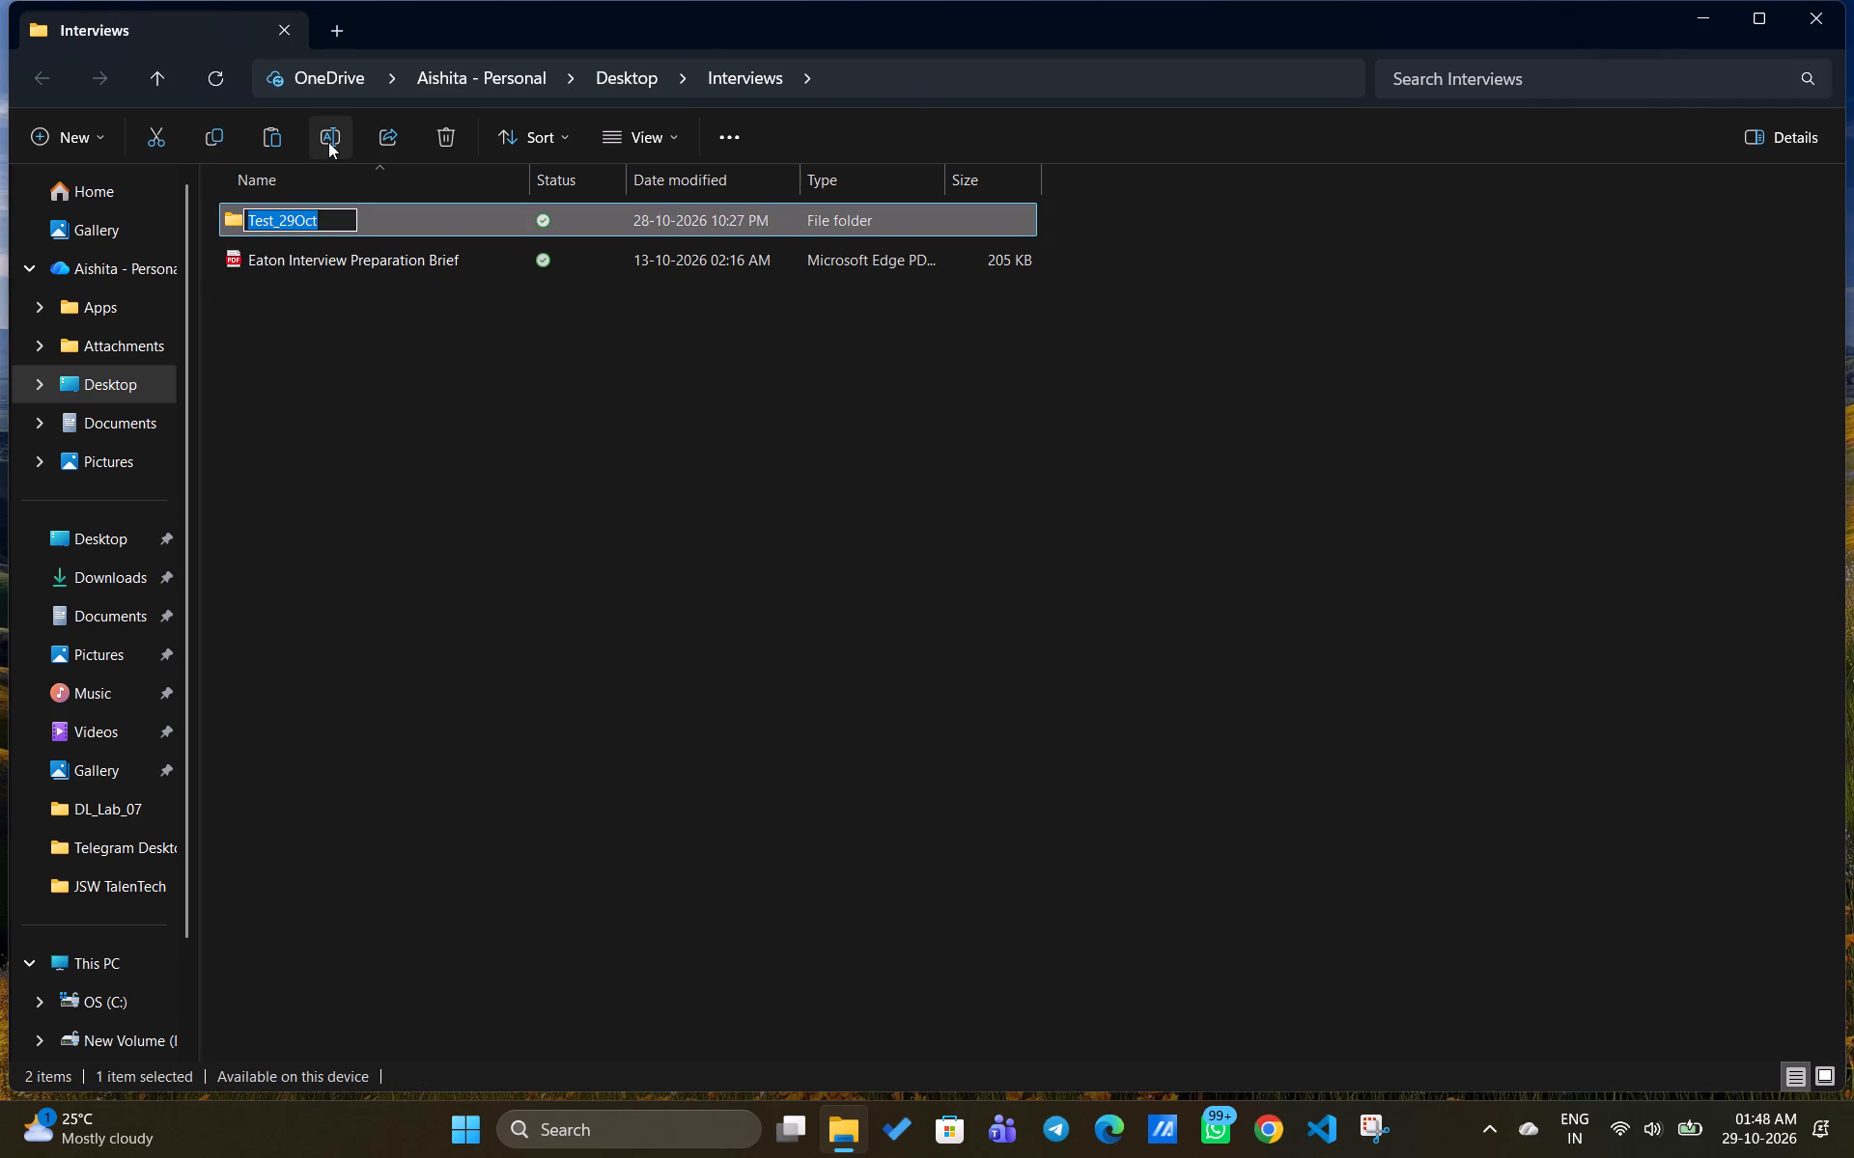
type("AIS")
type("ishita")
key("Return")
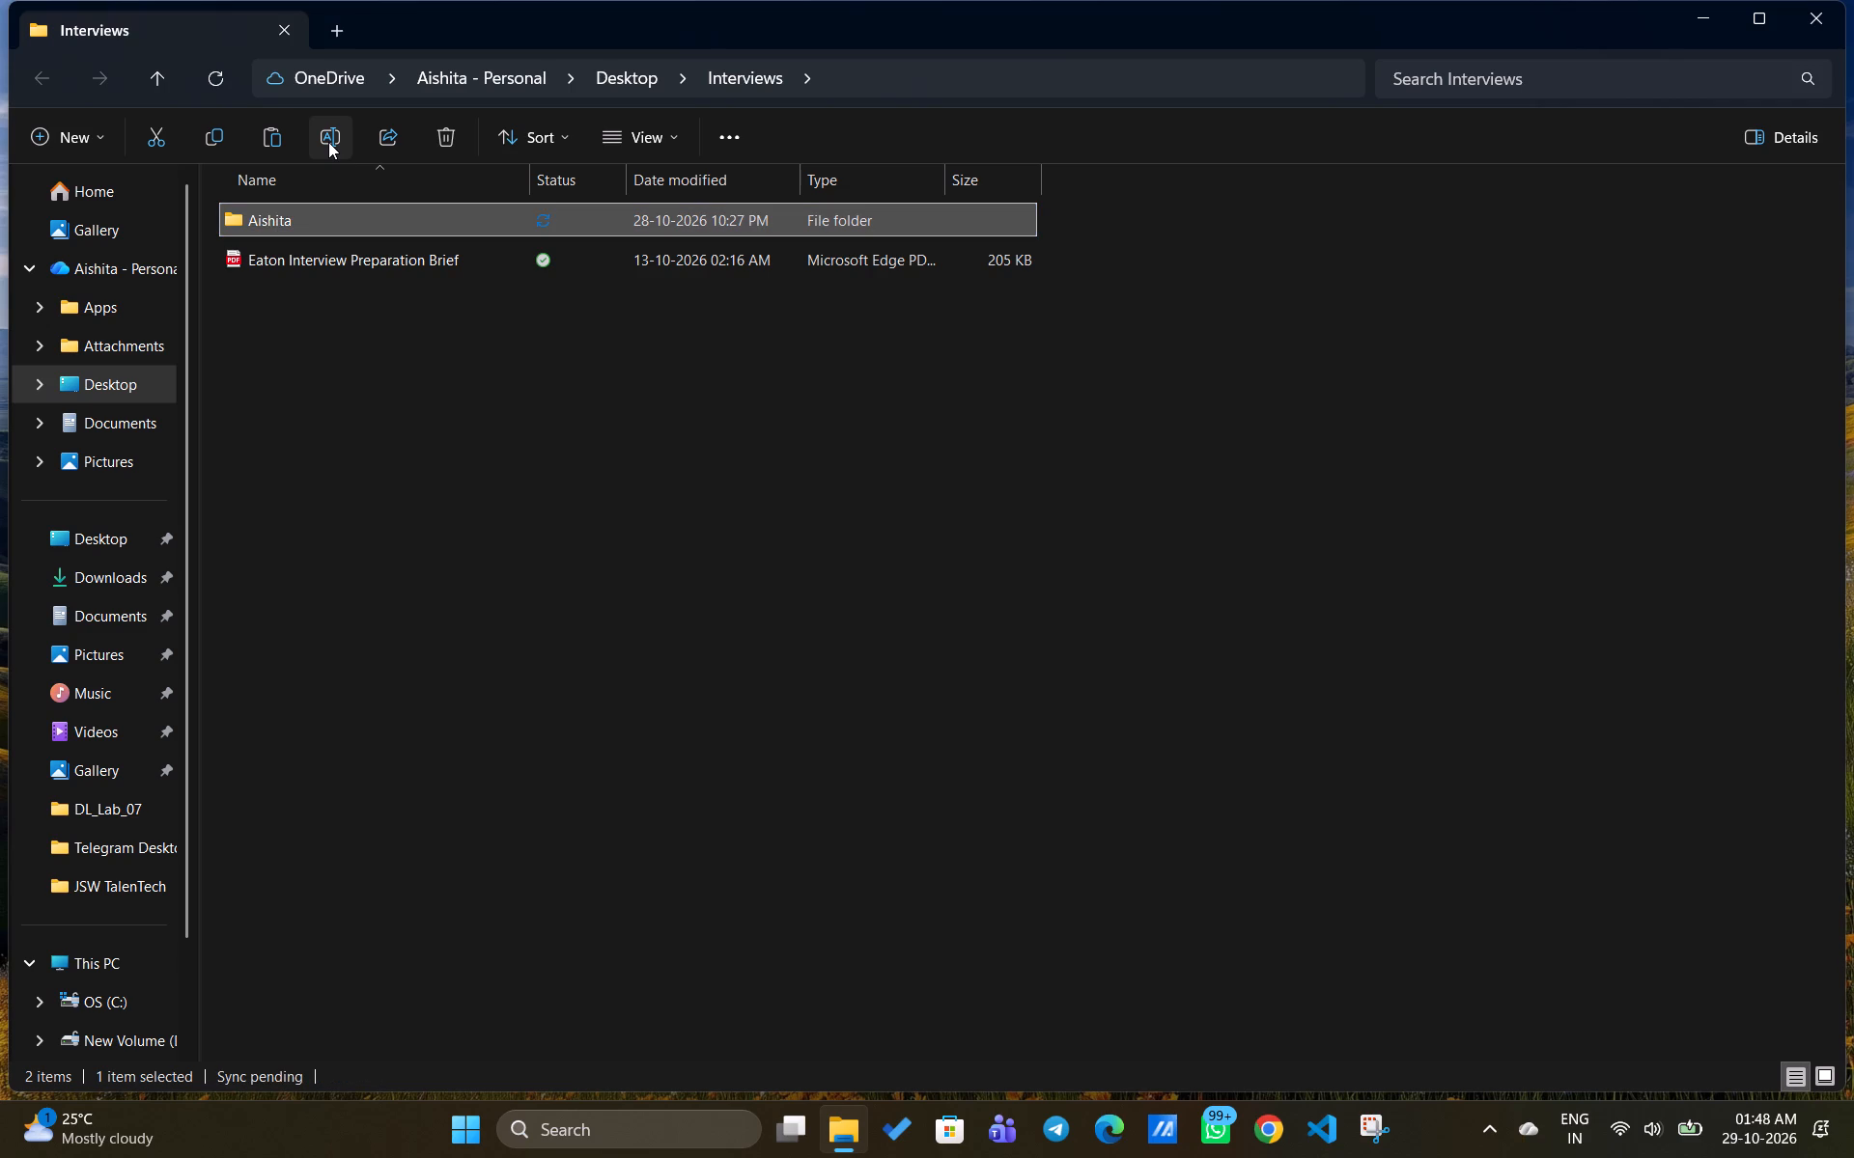
left_click(423, 217)
left_click(502, 464)
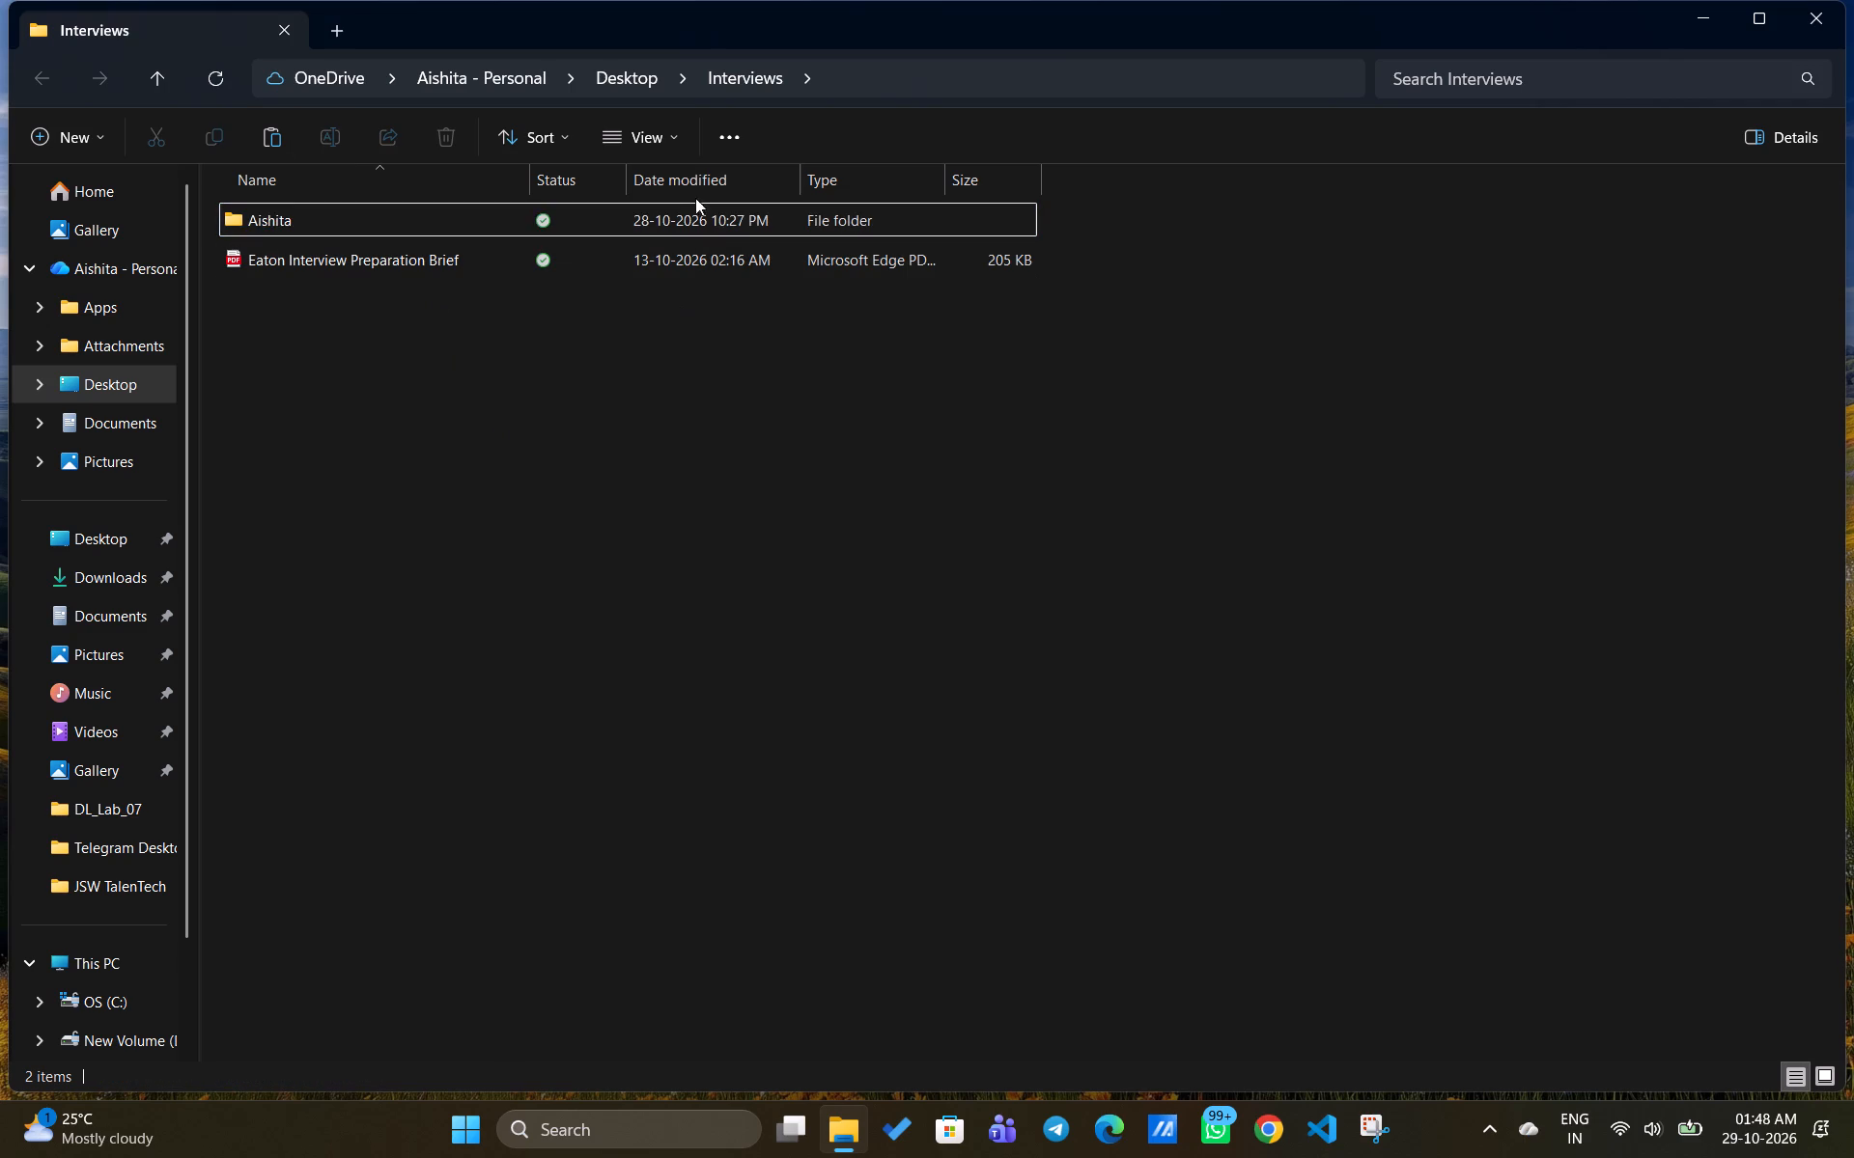
Launch SEB_3.10.2.920_SetupBundle from the Aishita folder and accept the Safe Exam Browser license terms.
double_click(698, 218)
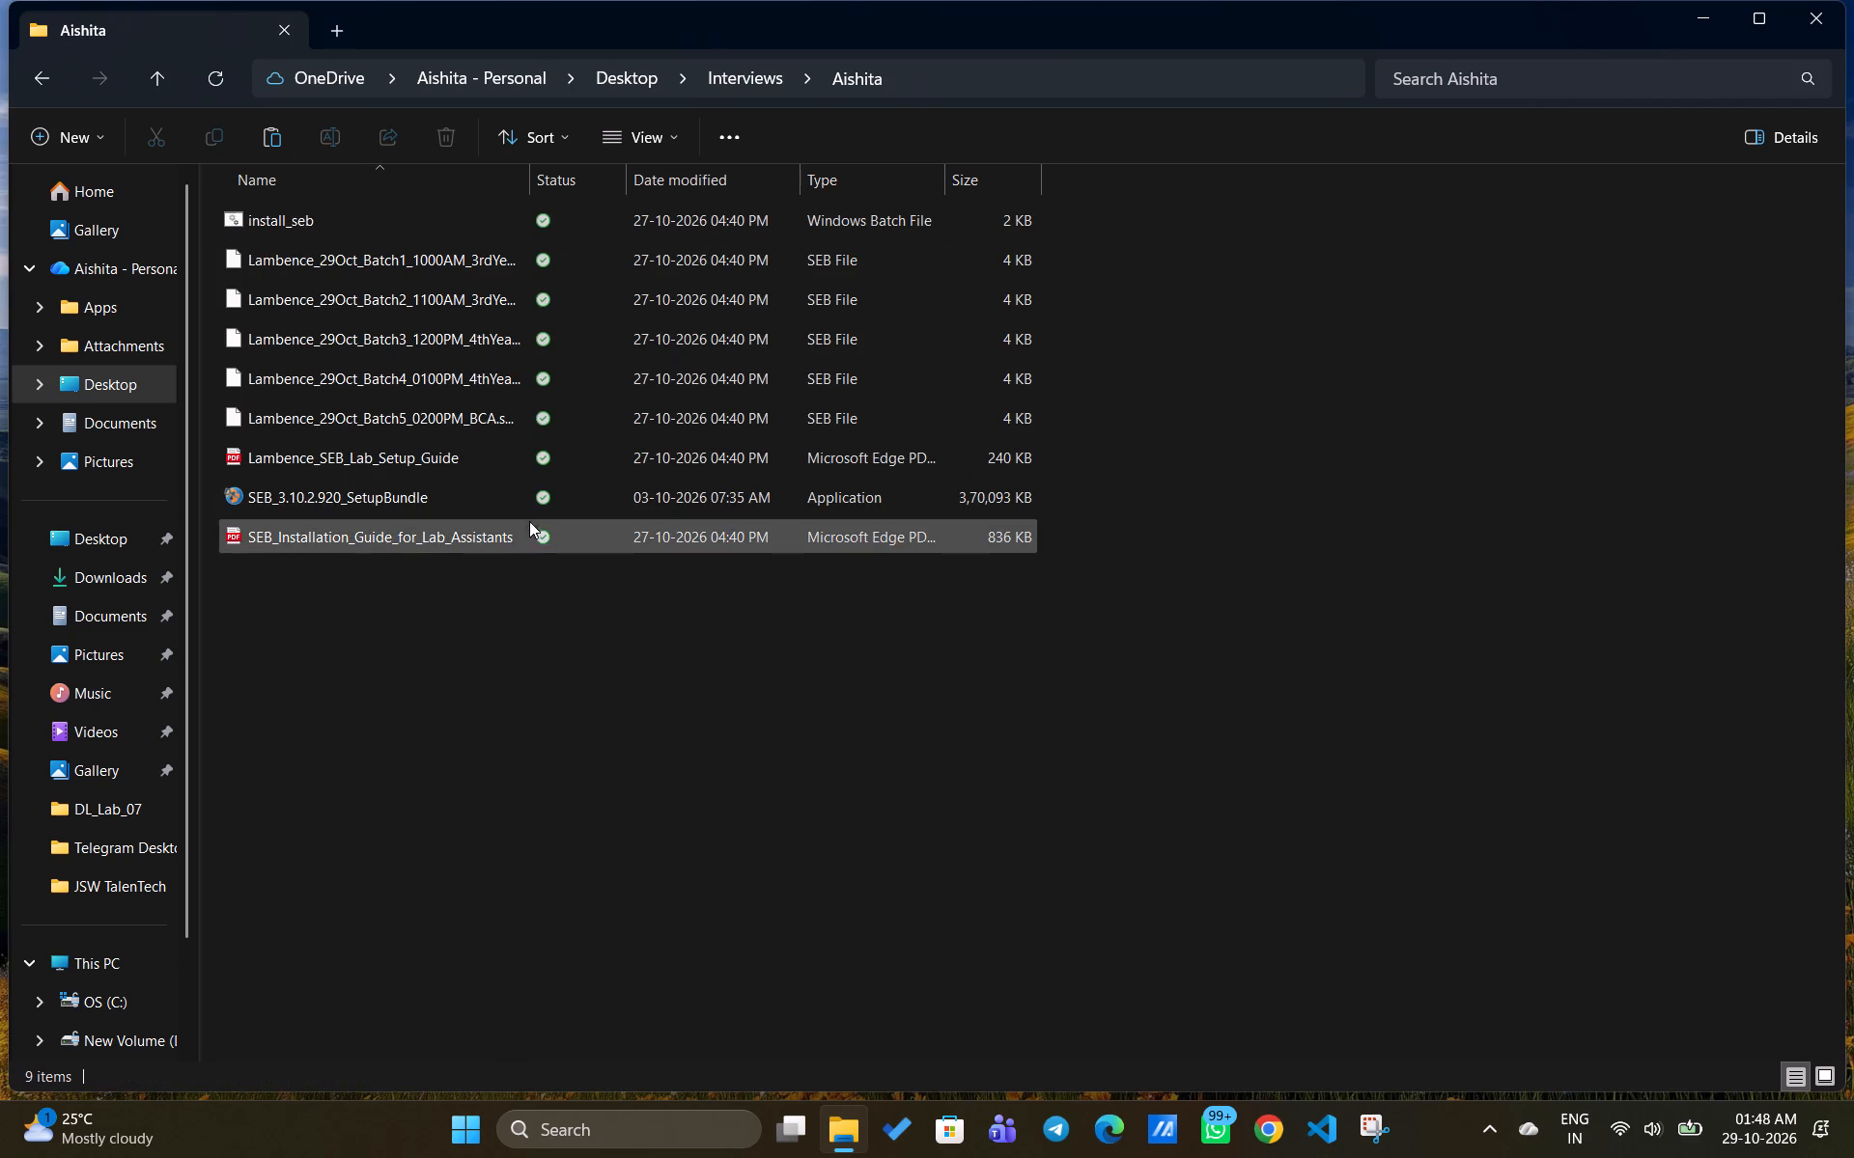
left_click(529, 498)
key("Return")
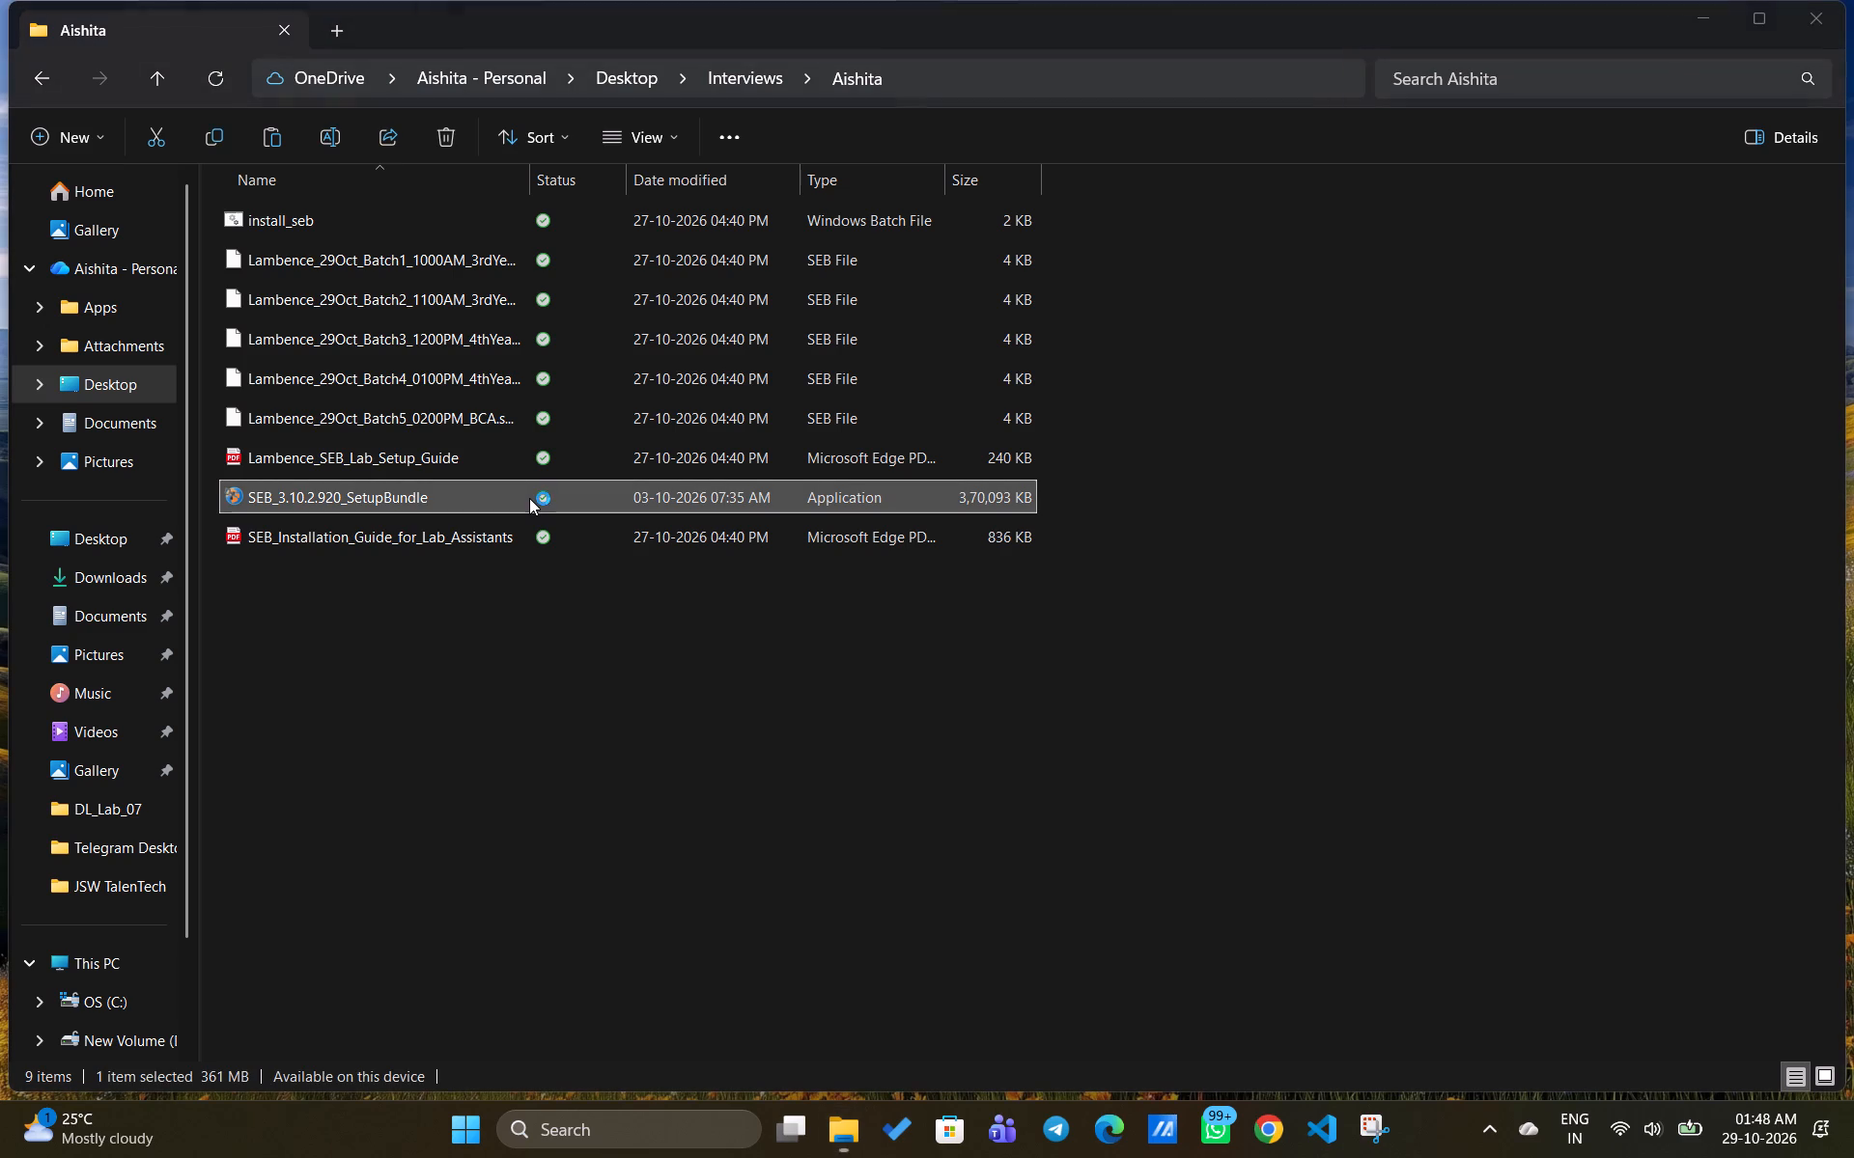
left_click(775, 761)
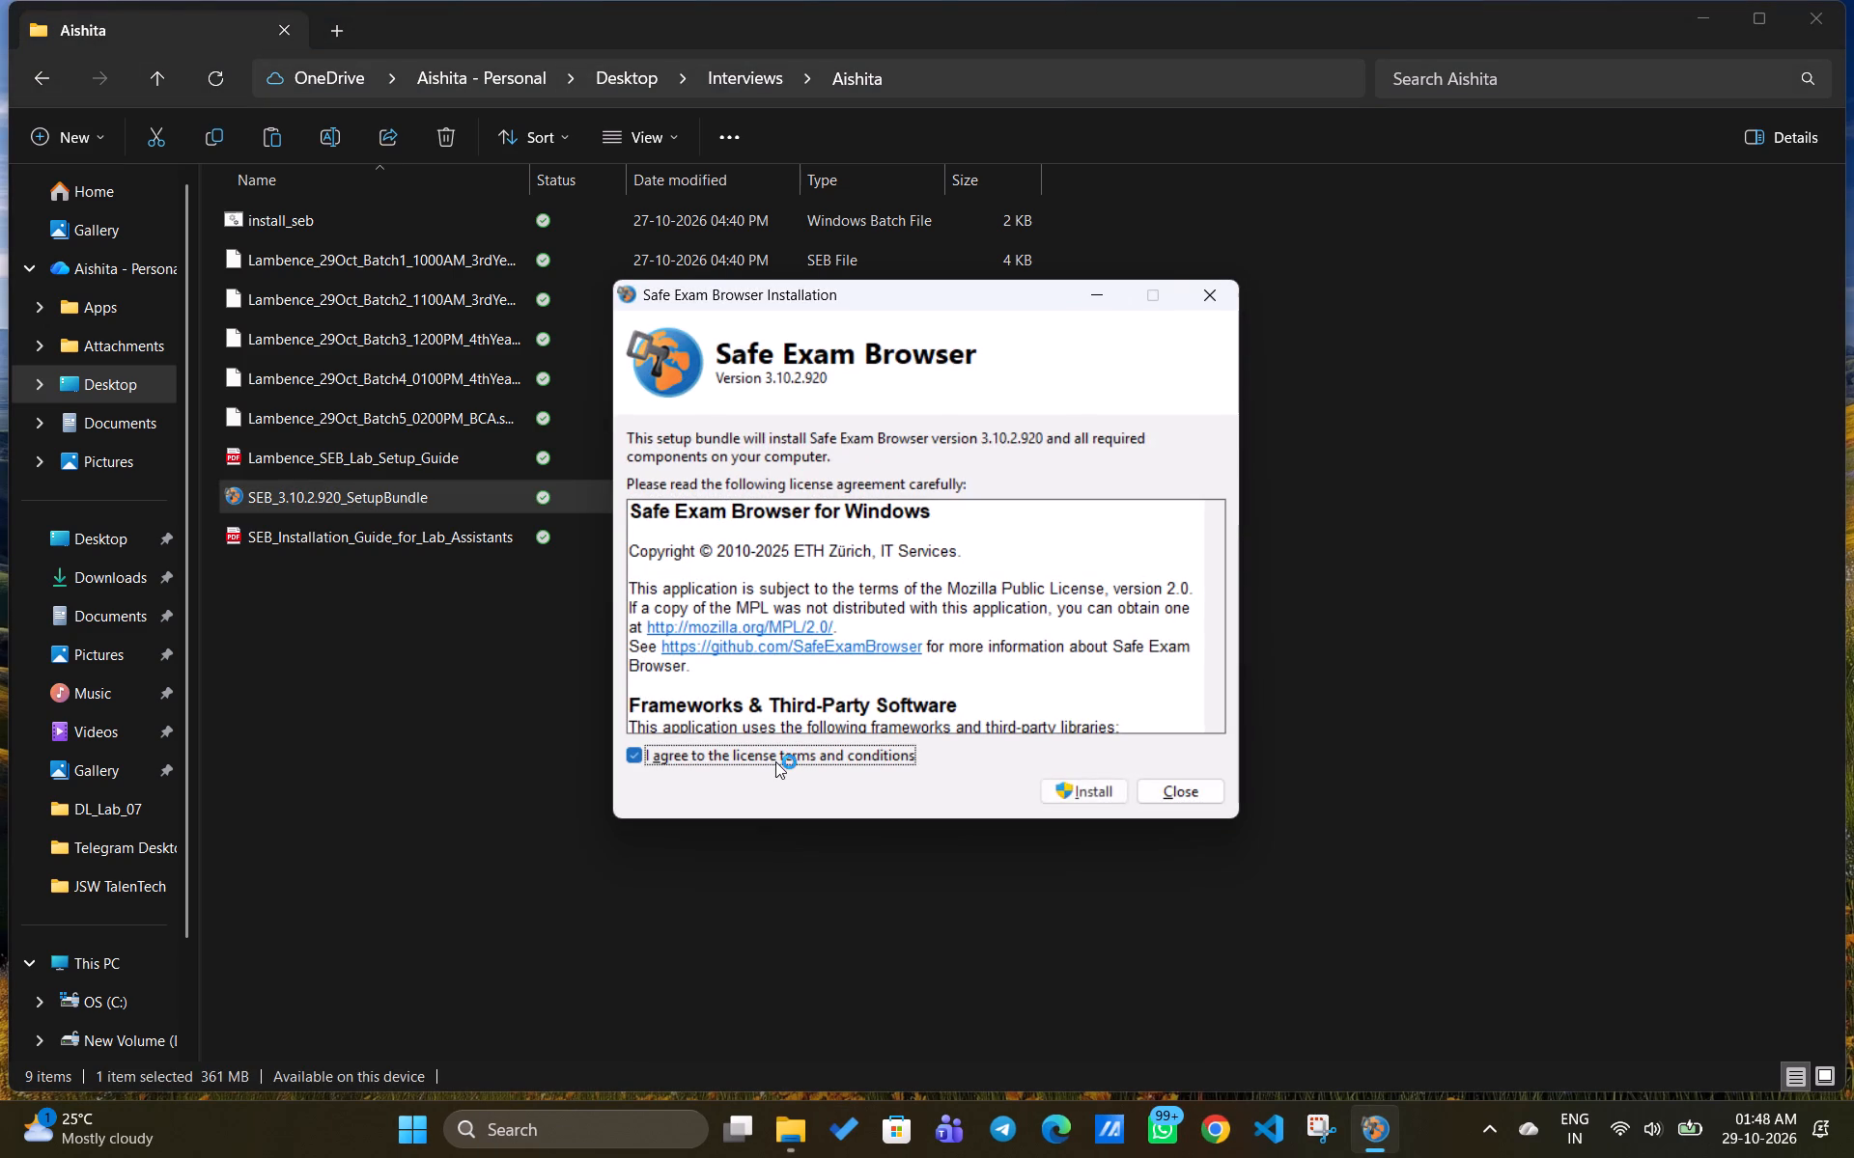